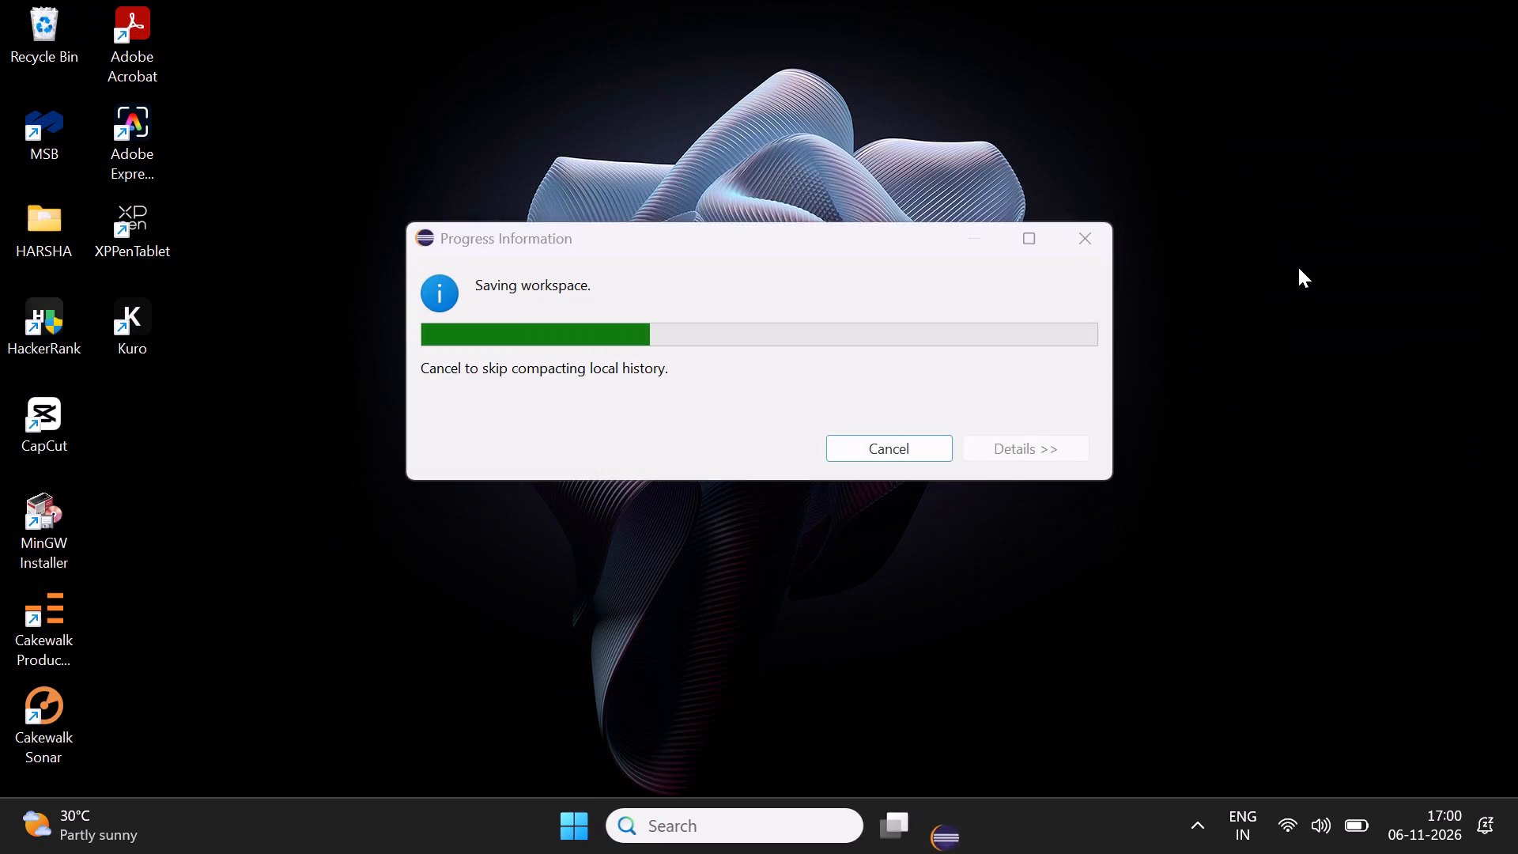
Search the computer for Chrome and launch a fresh browser window.
text(ch)
text(rome)
key(Return)
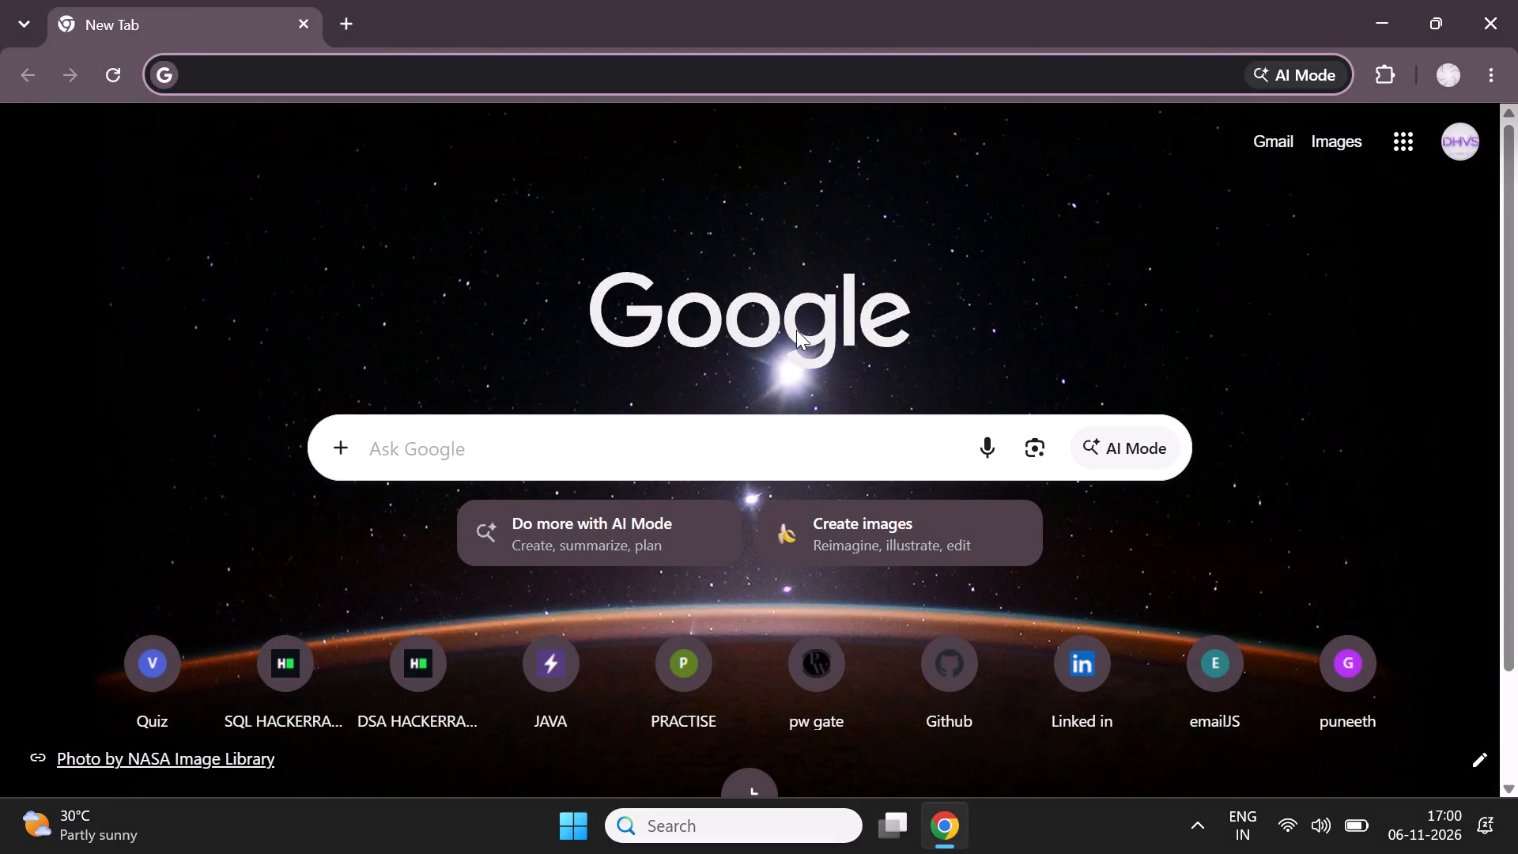
Open the presentation Surface Area and Volume of Solids.pptx from the Downloads folder in PowerPoint.
key(super+e)
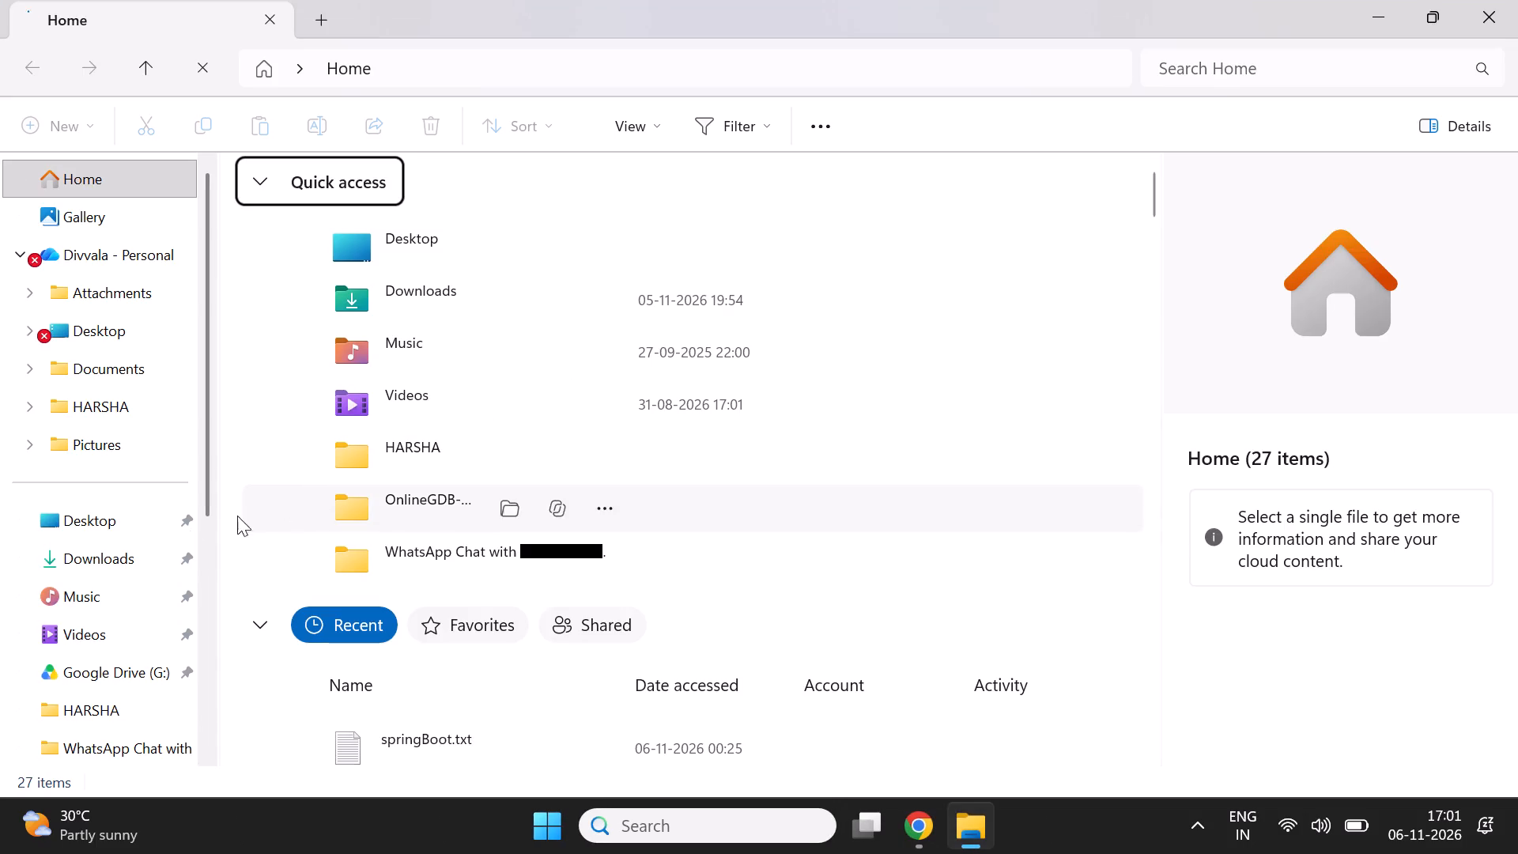
click(129, 554)
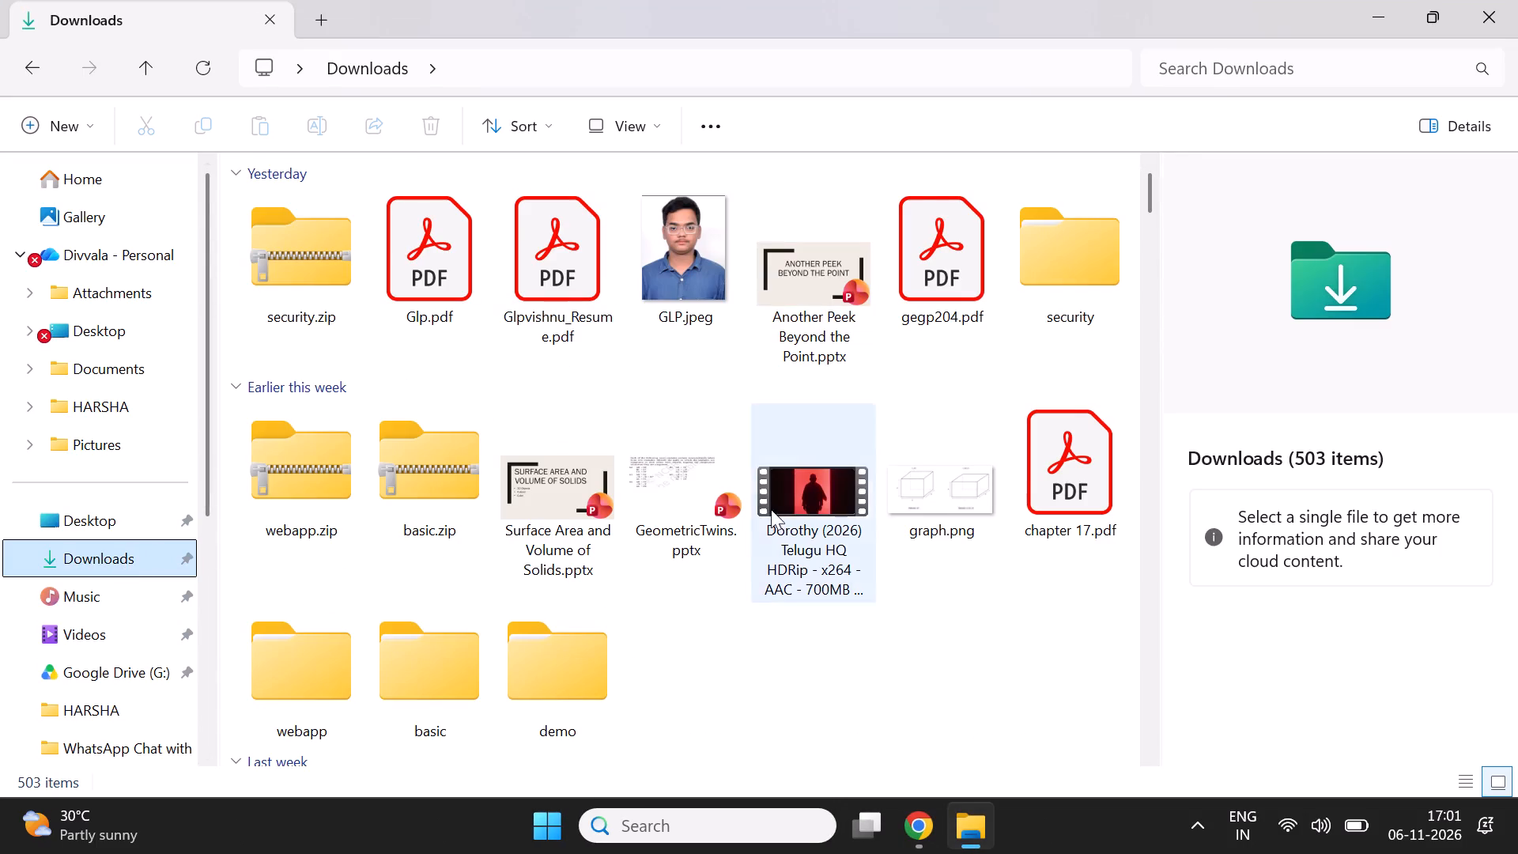
click(559, 503)
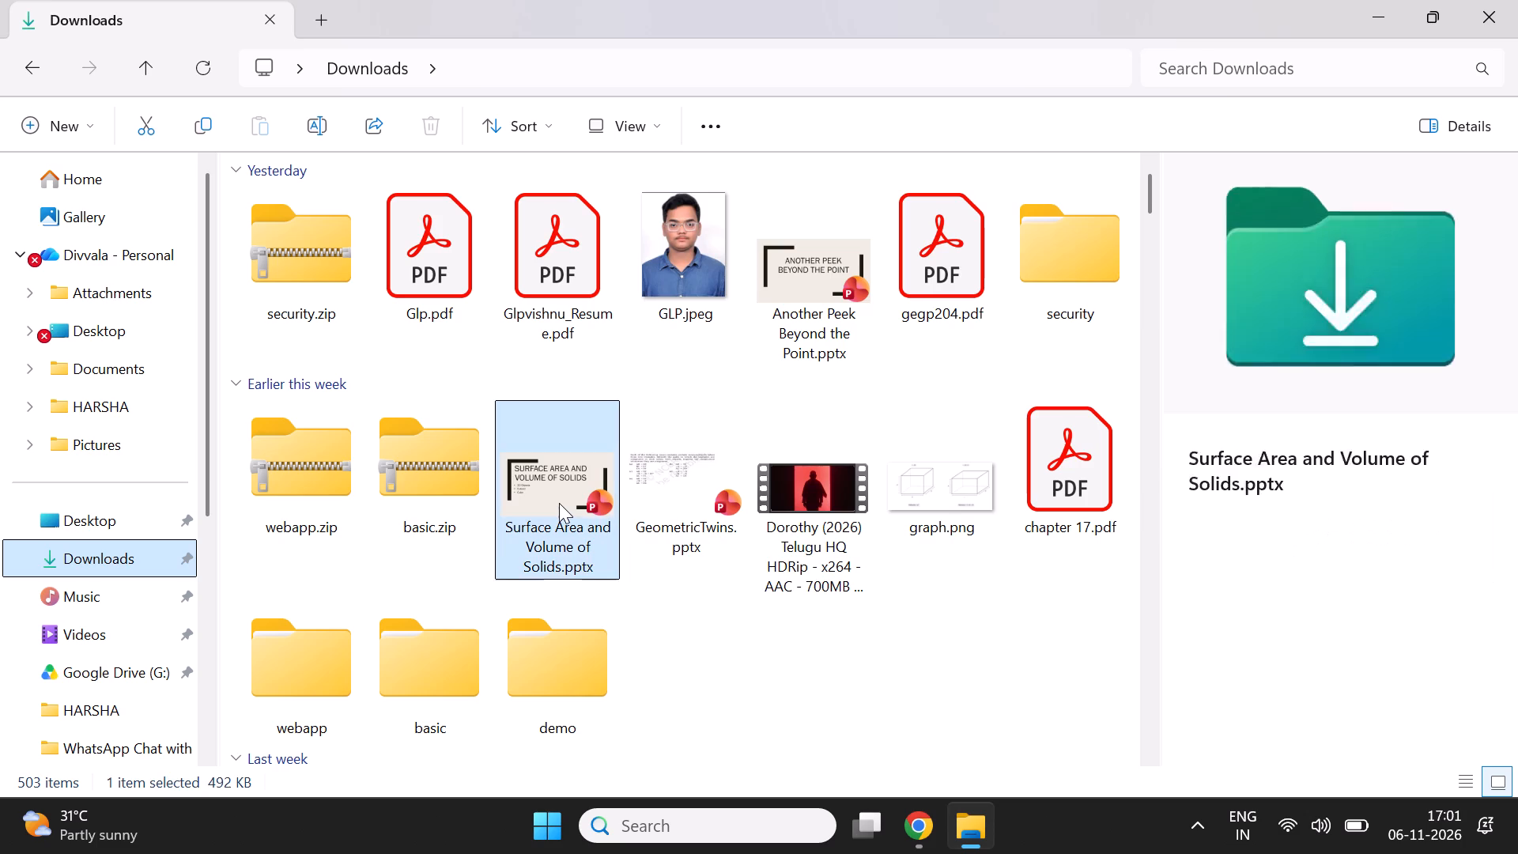
double_click(559, 503)
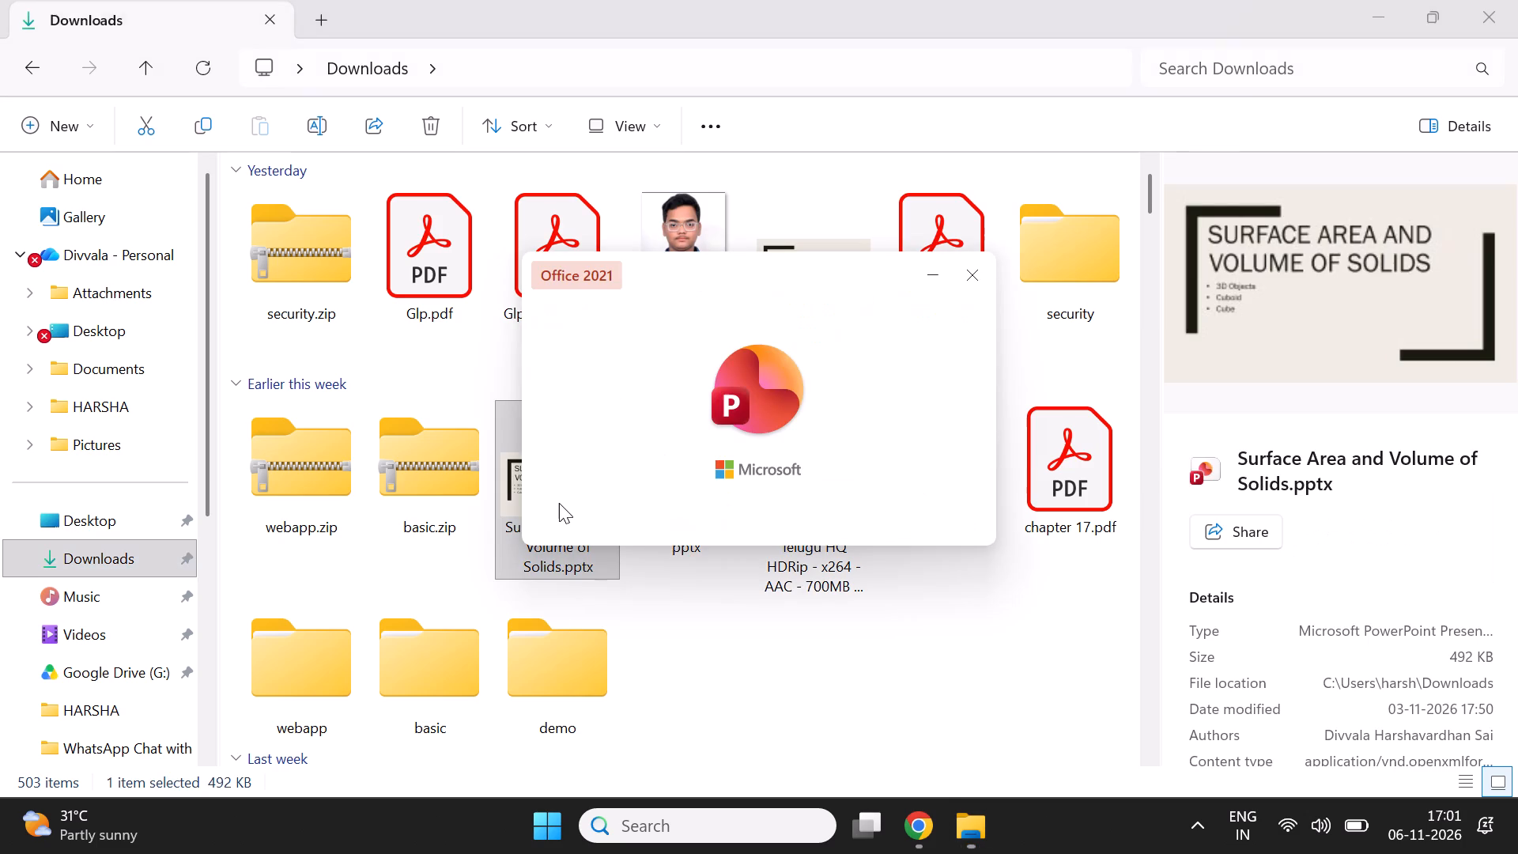
click(718, 639)
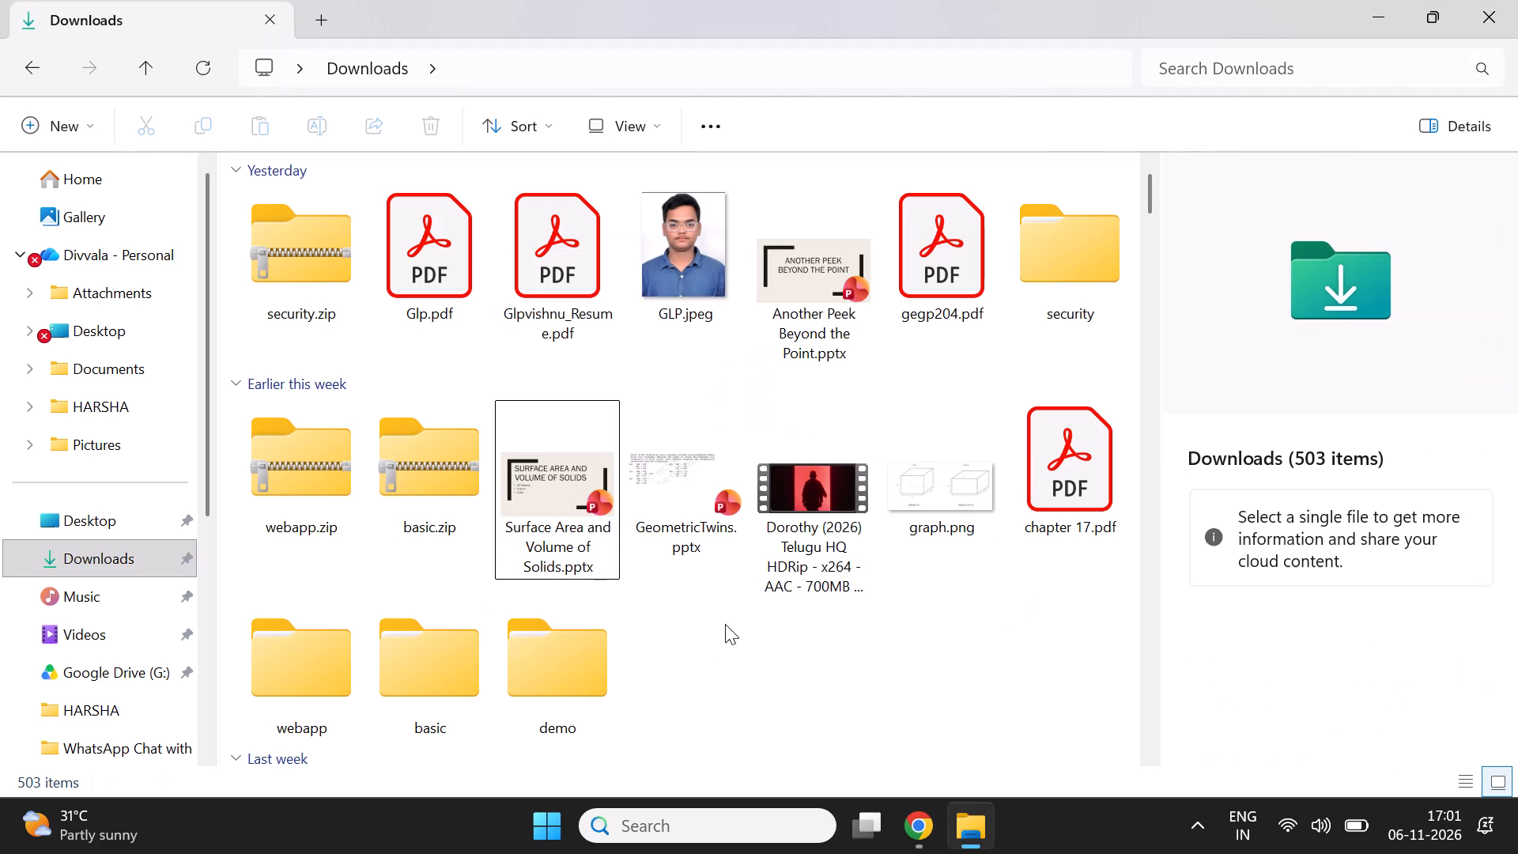
Open chapter 17.pdf from the Downloads folder with Google Chrome.
scroll(757, 584, down, 1)
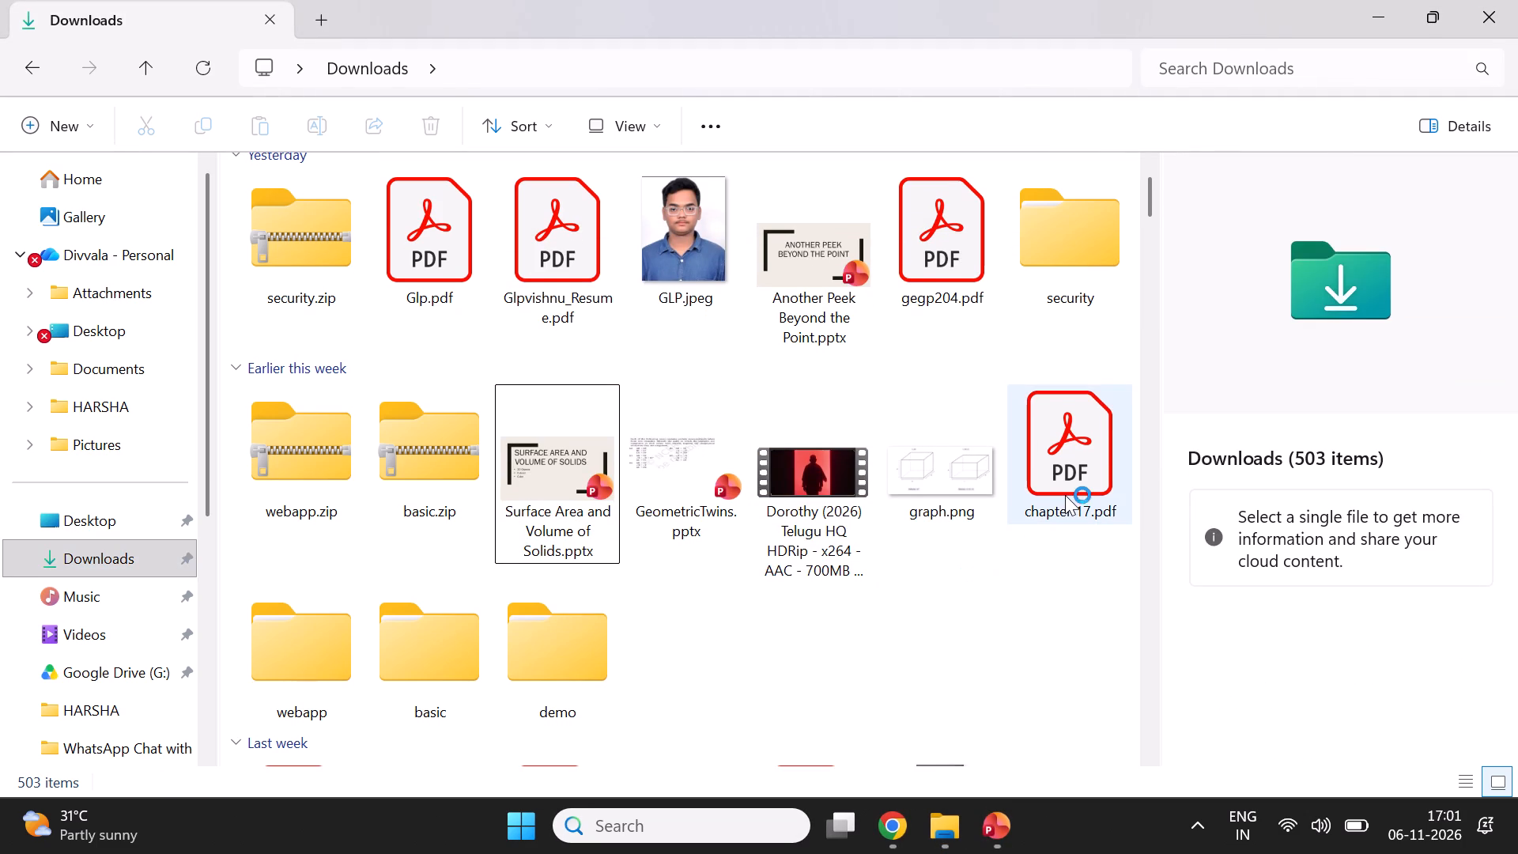
right_click(1065, 495)
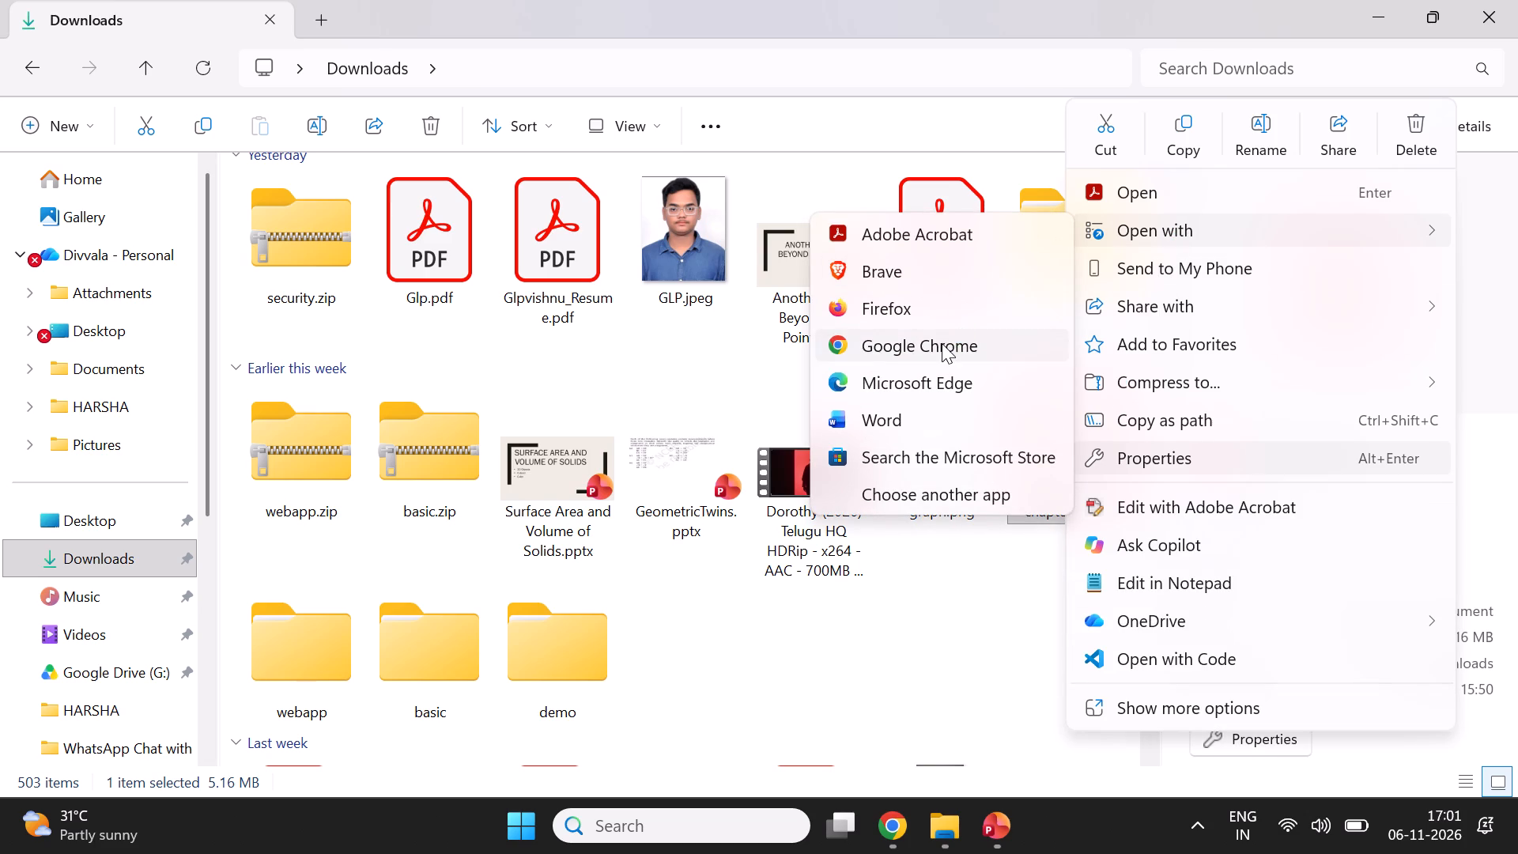
click(942, 343)
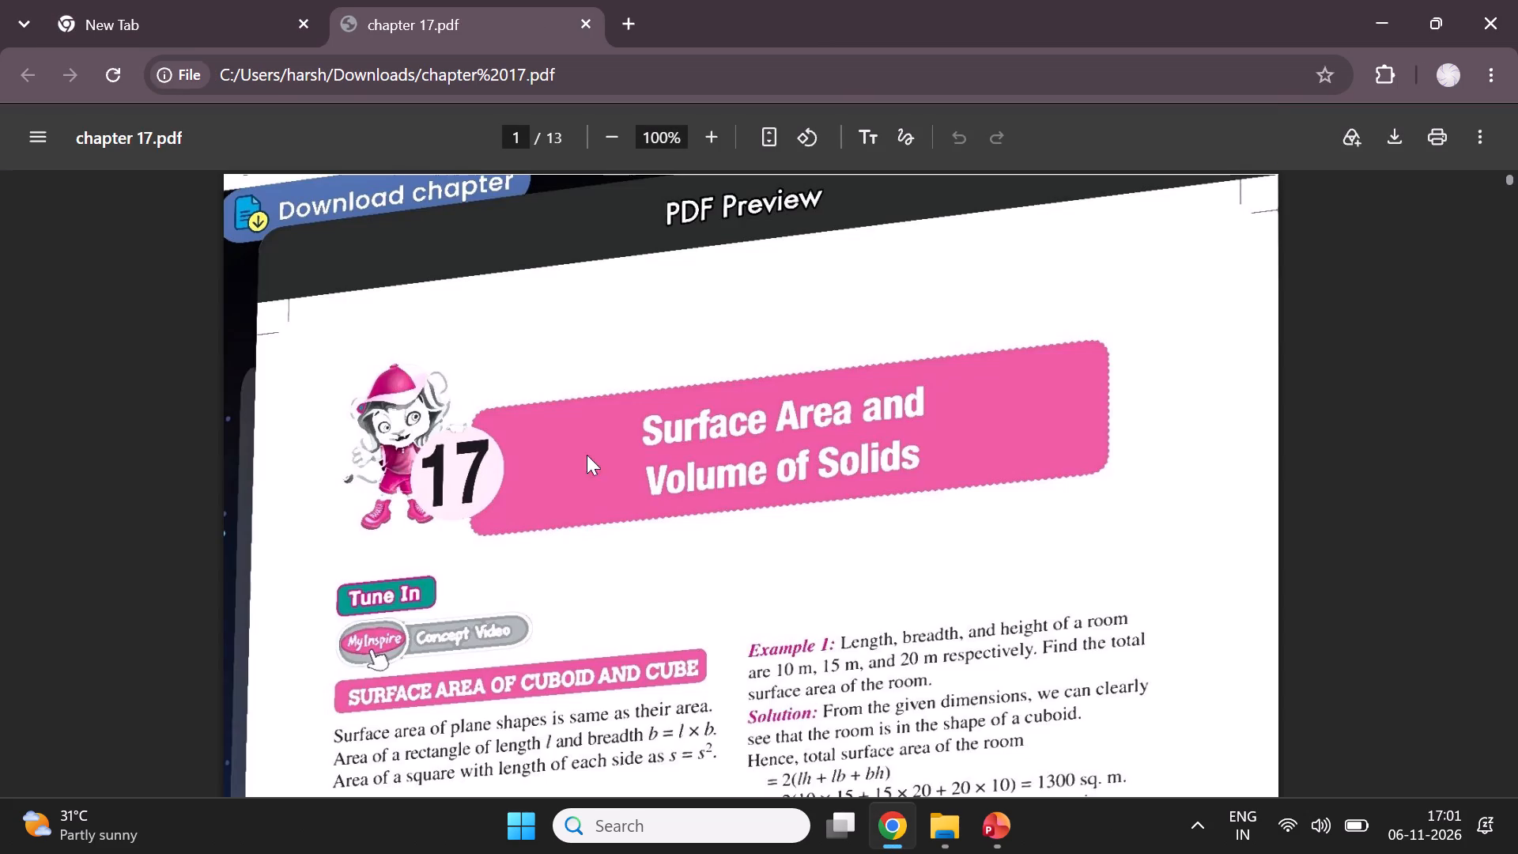
Look through the chapter's cube and cuboid sections on surface area, diagonal, volume and capacity.
scroll(580, 497, down, 13)
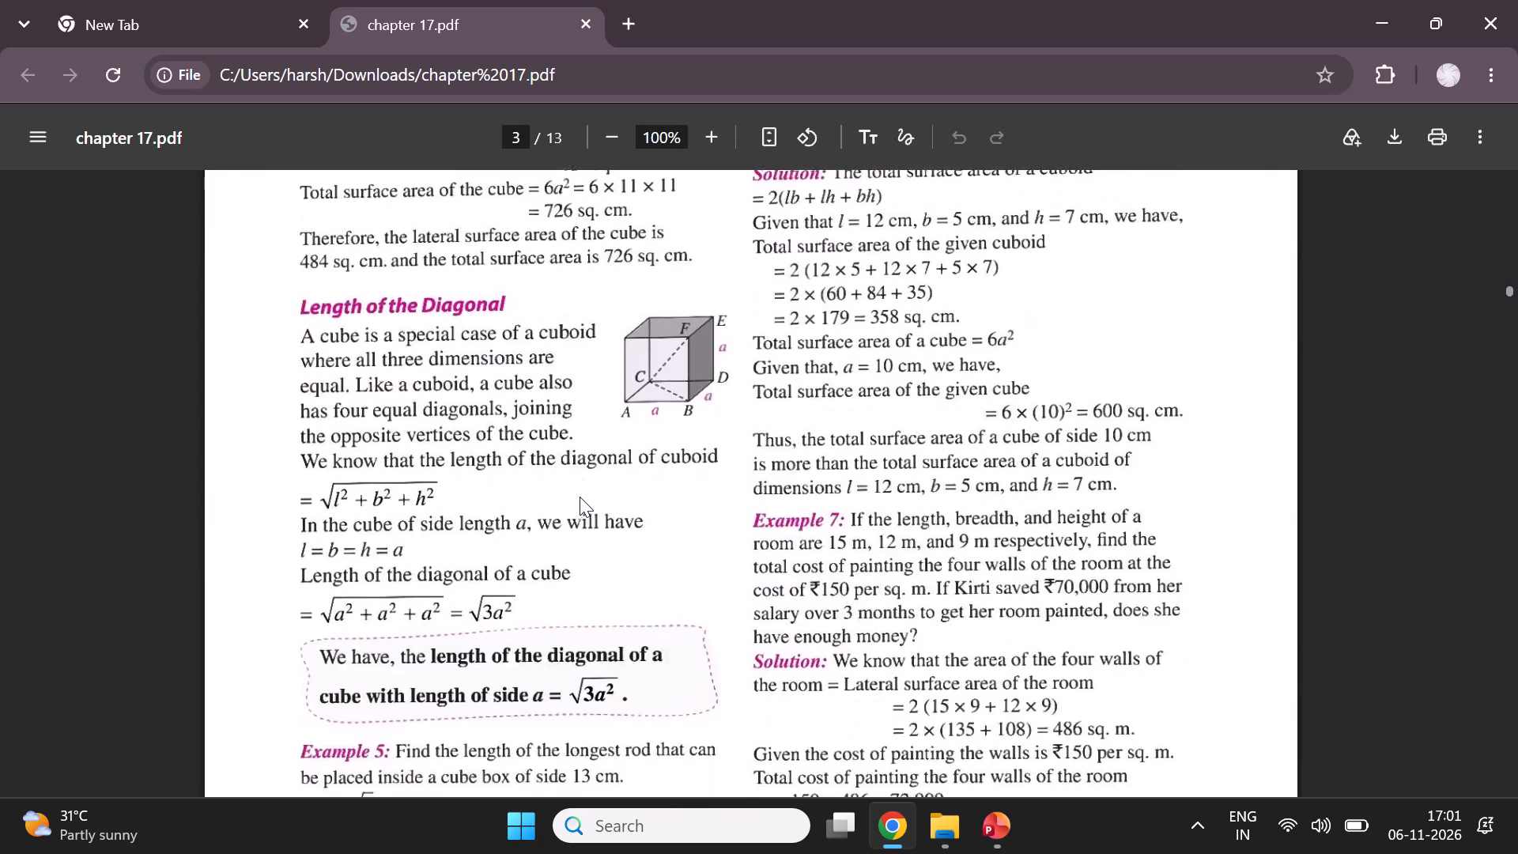
scroll(580, 497, down, 5)
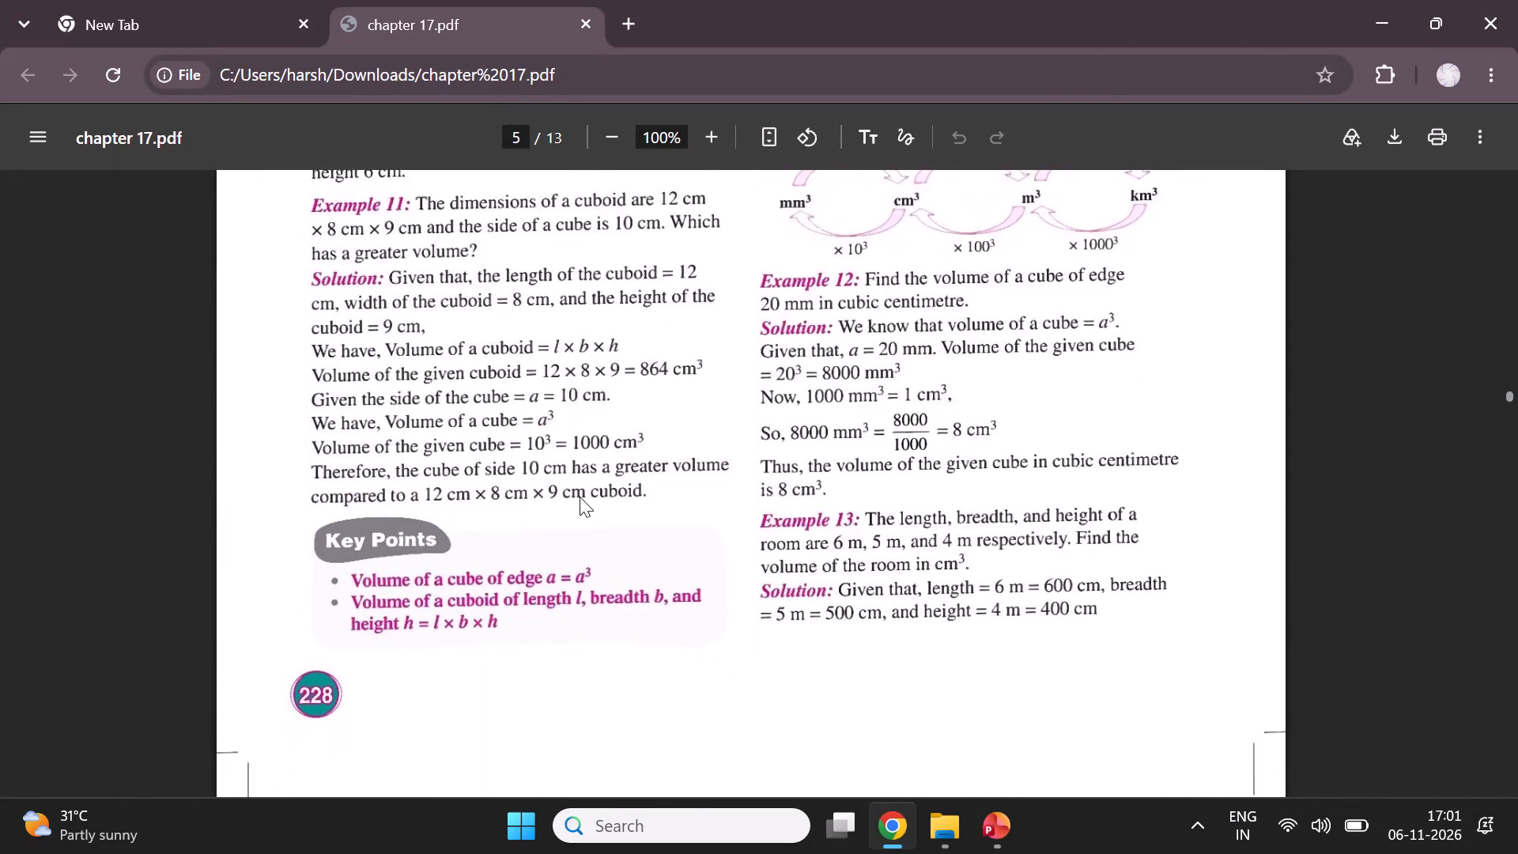
scroll(580, 497, down, 2)
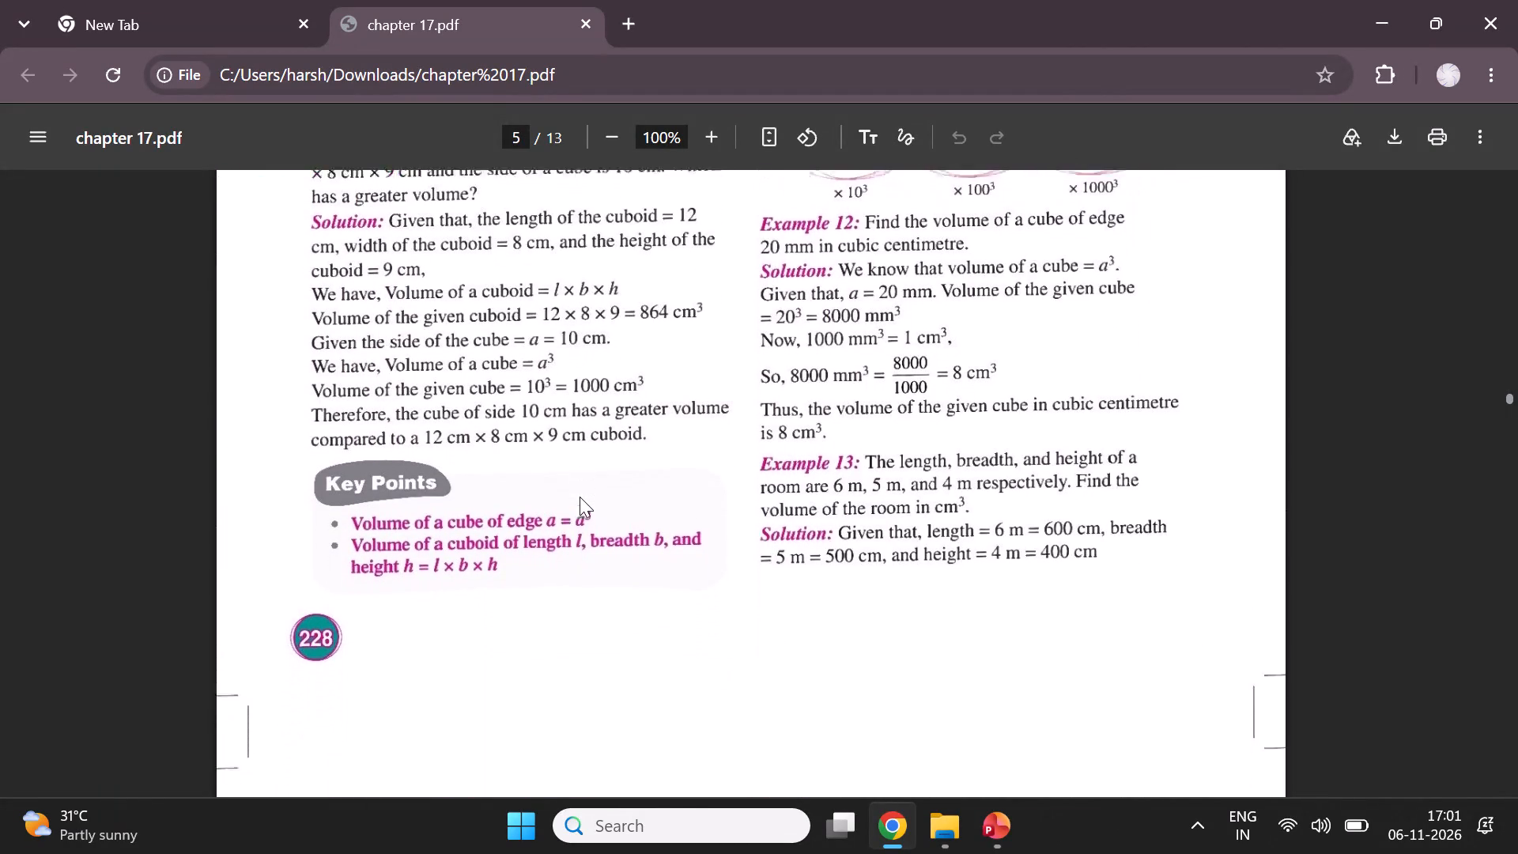
scroll(580, 497, down, 5)
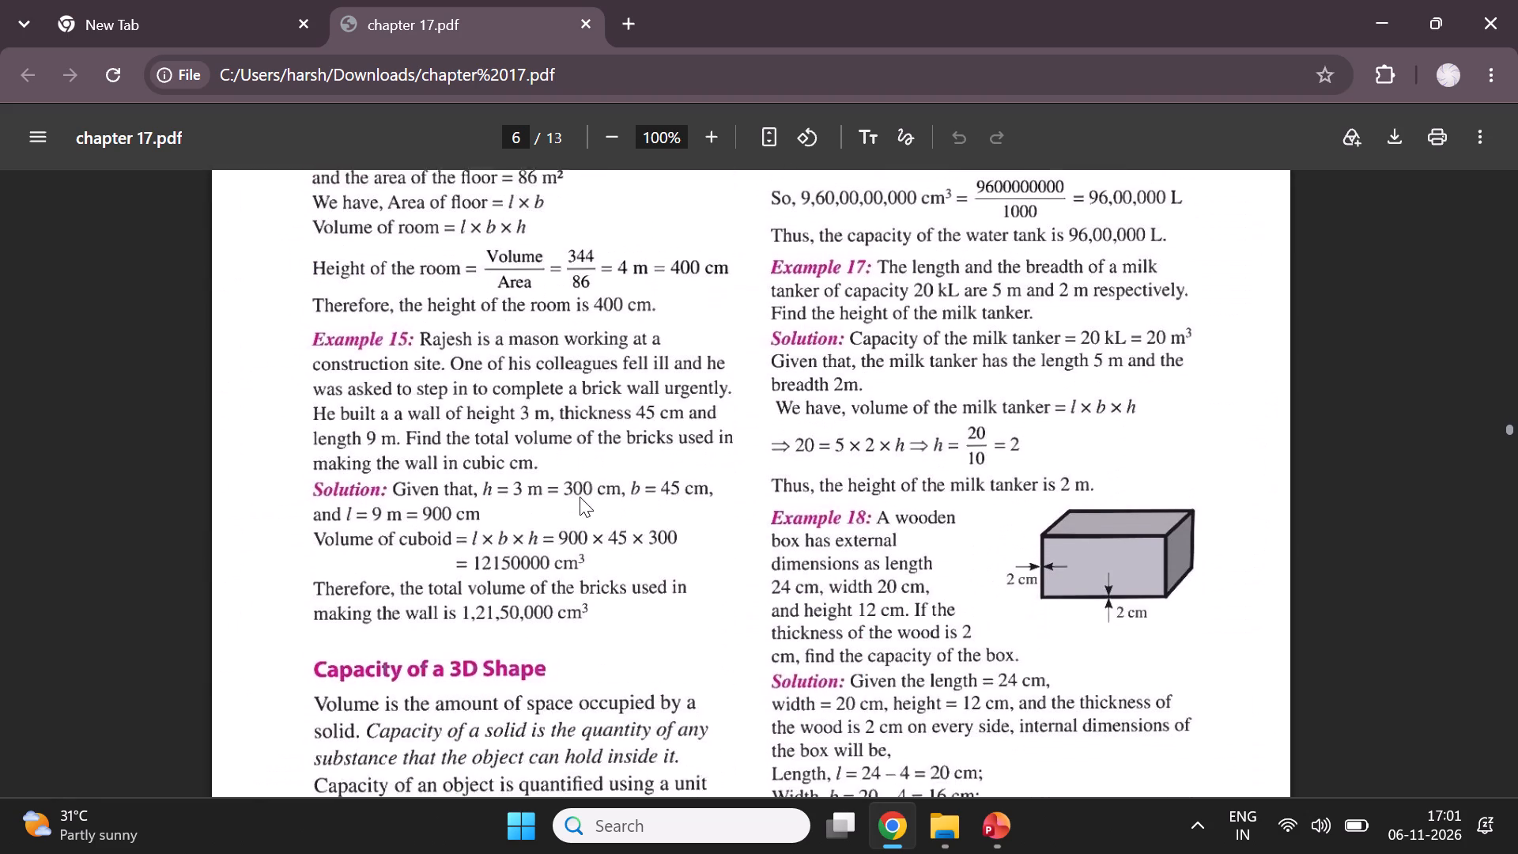
scroll(580, 497, down, 3)
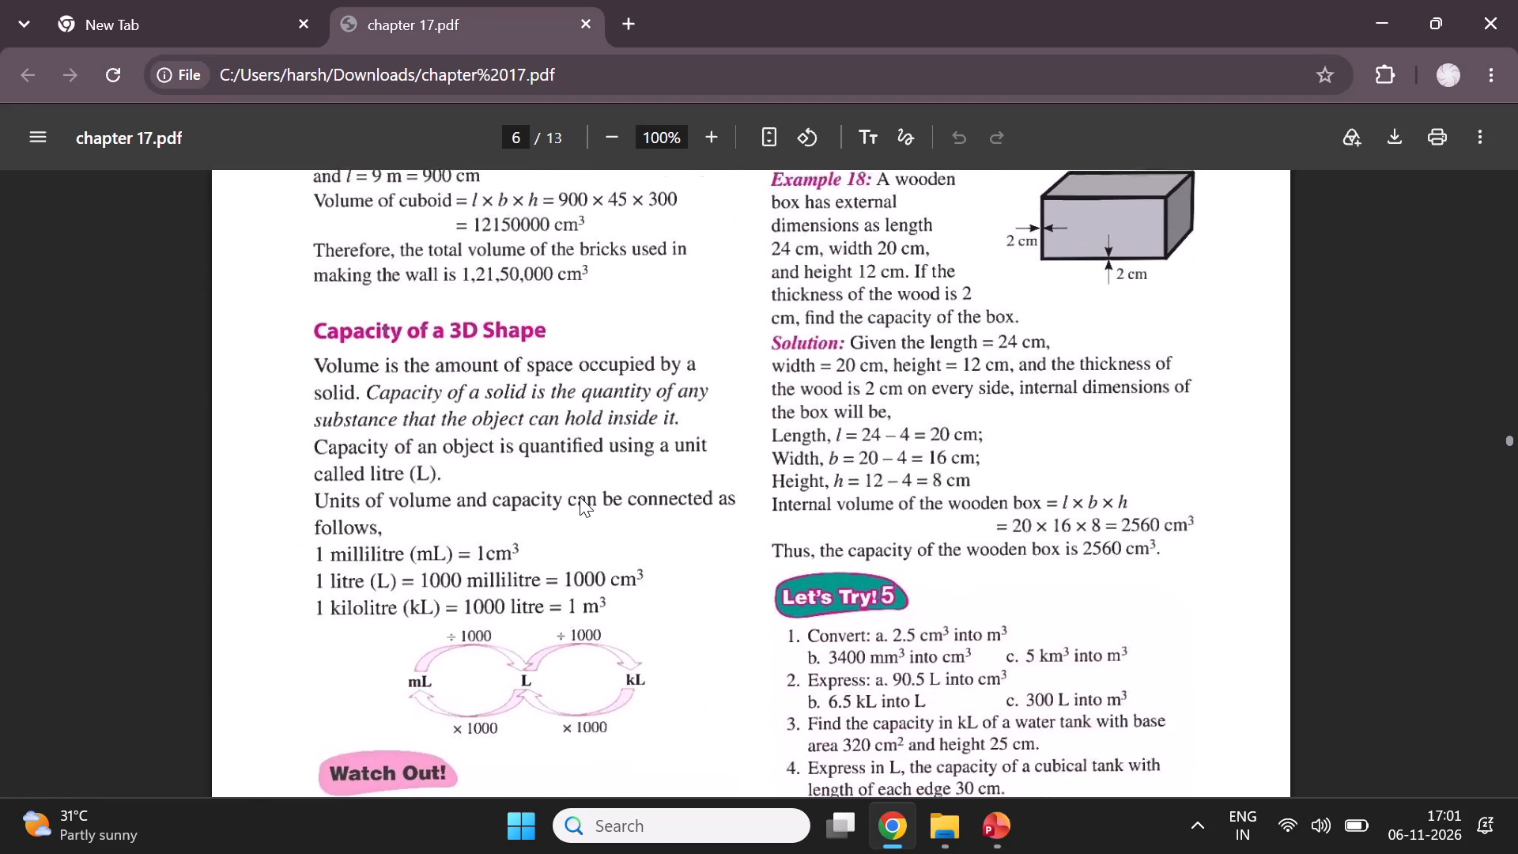
scroll(580, 497, down, 3)
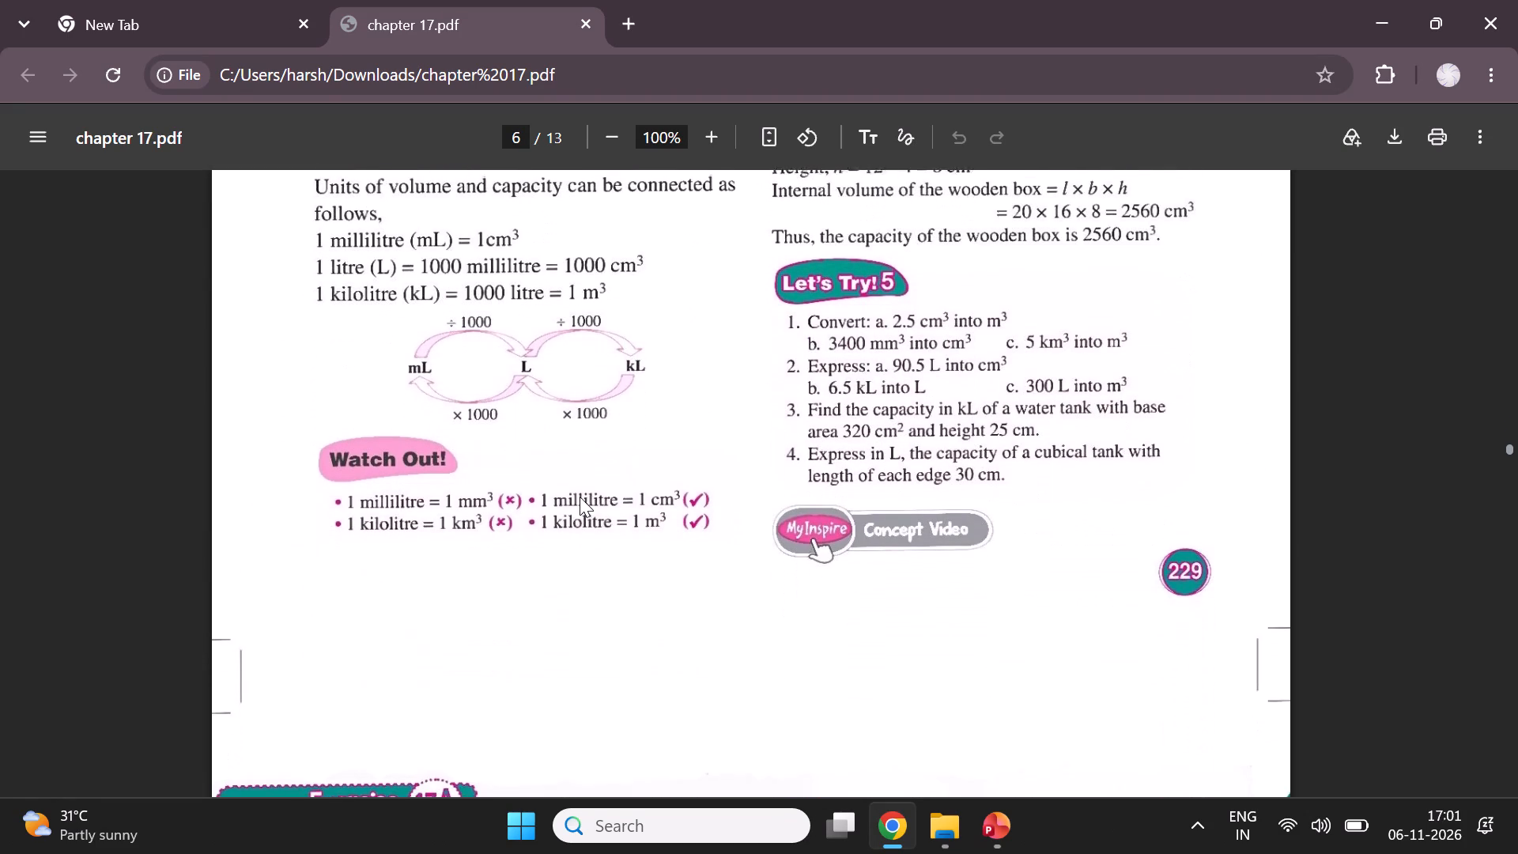
Look over the Exercise 17A questions, including the Application Based Questions, on page 7 of the PDF.
scroll(580, 497, down, 3)
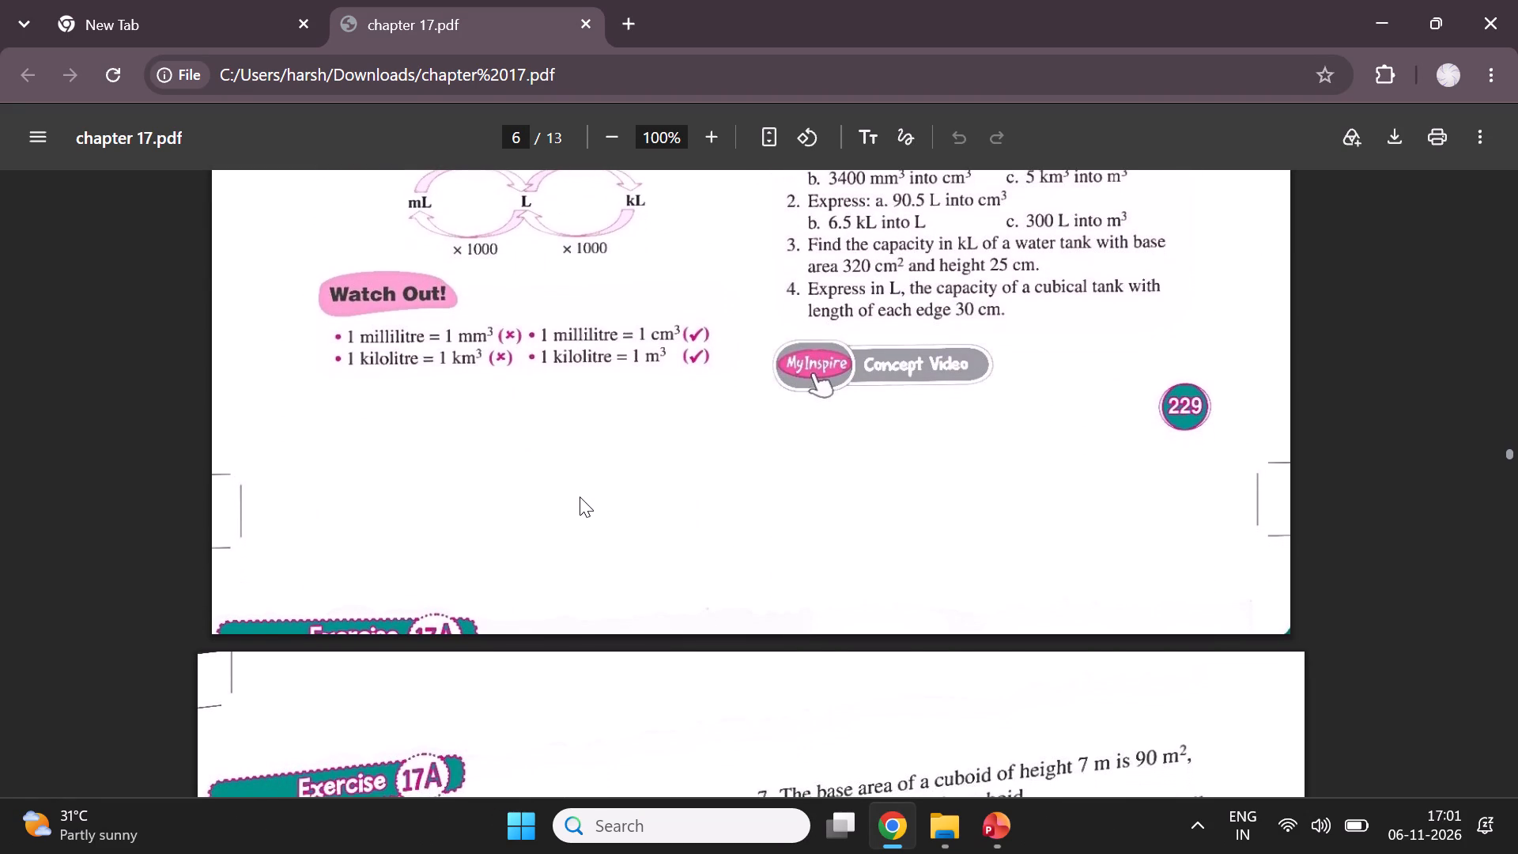
scroll(580, 497, down, 2)
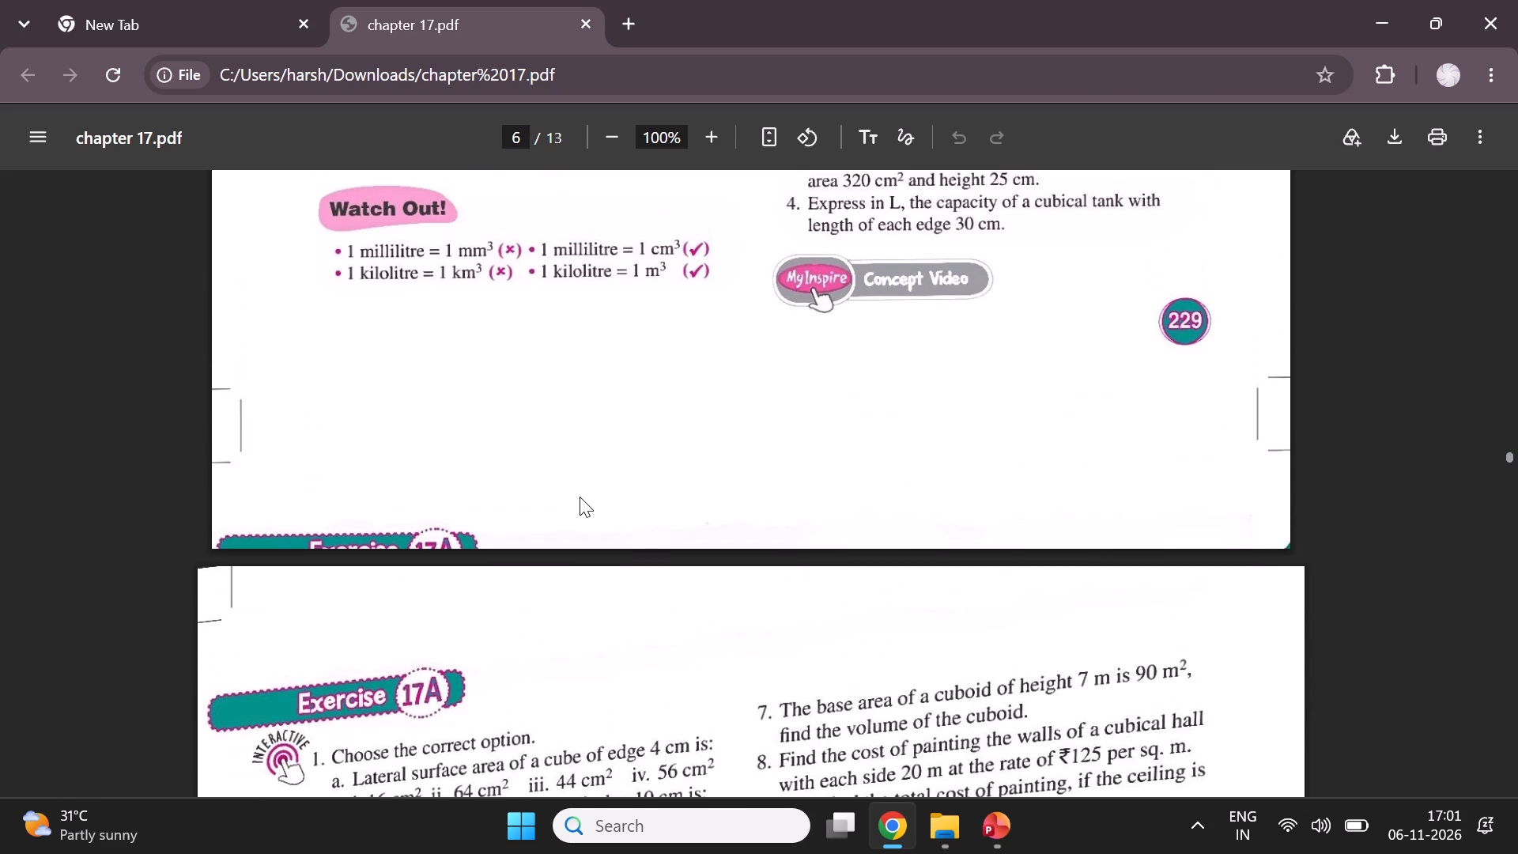
scroll(580, 497, down, 11)
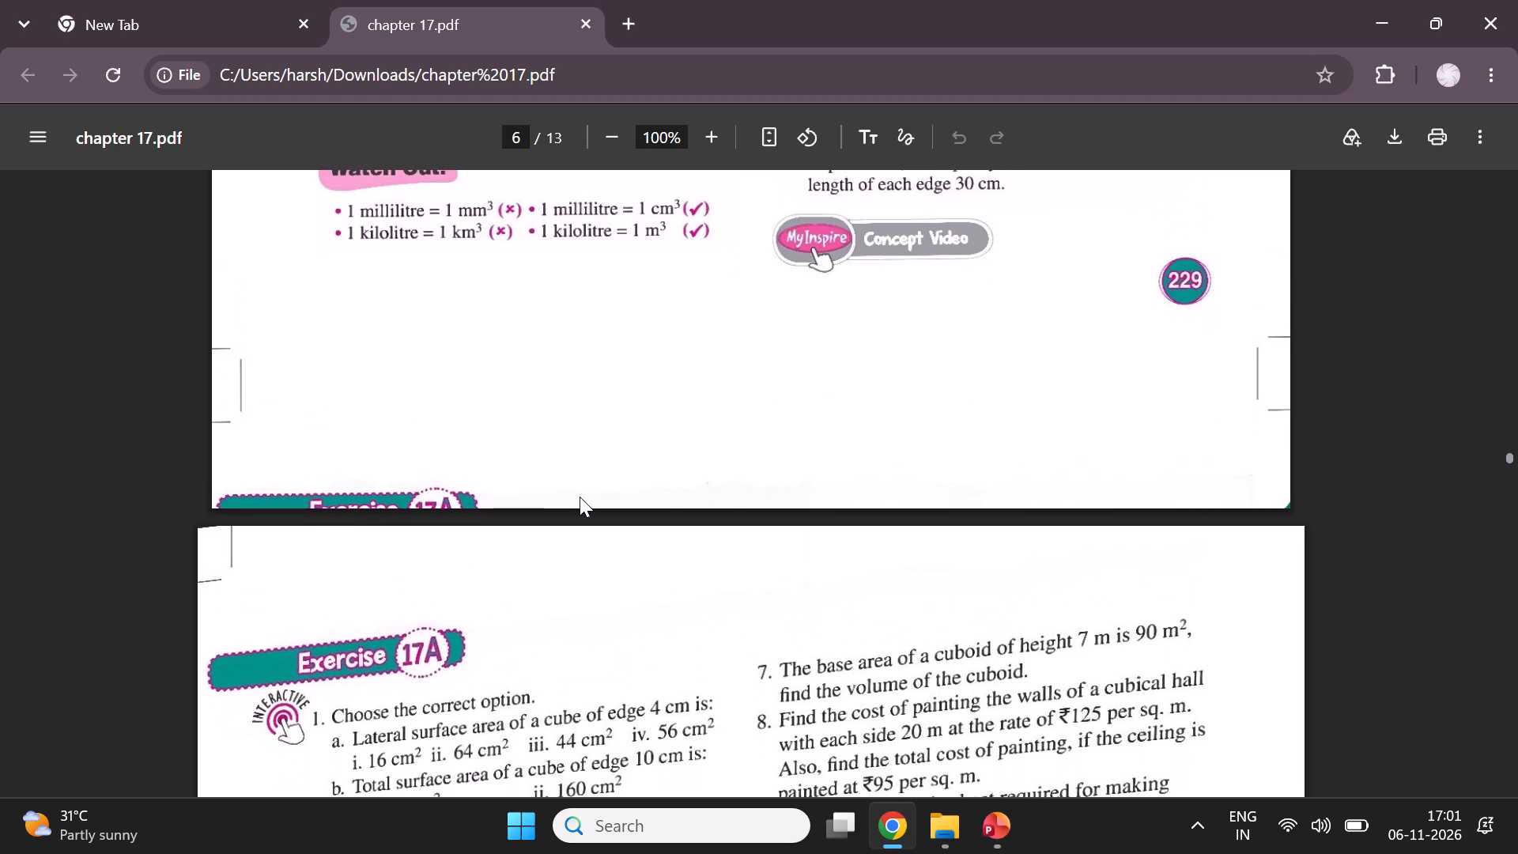
scroll(580, 497, down, 2)
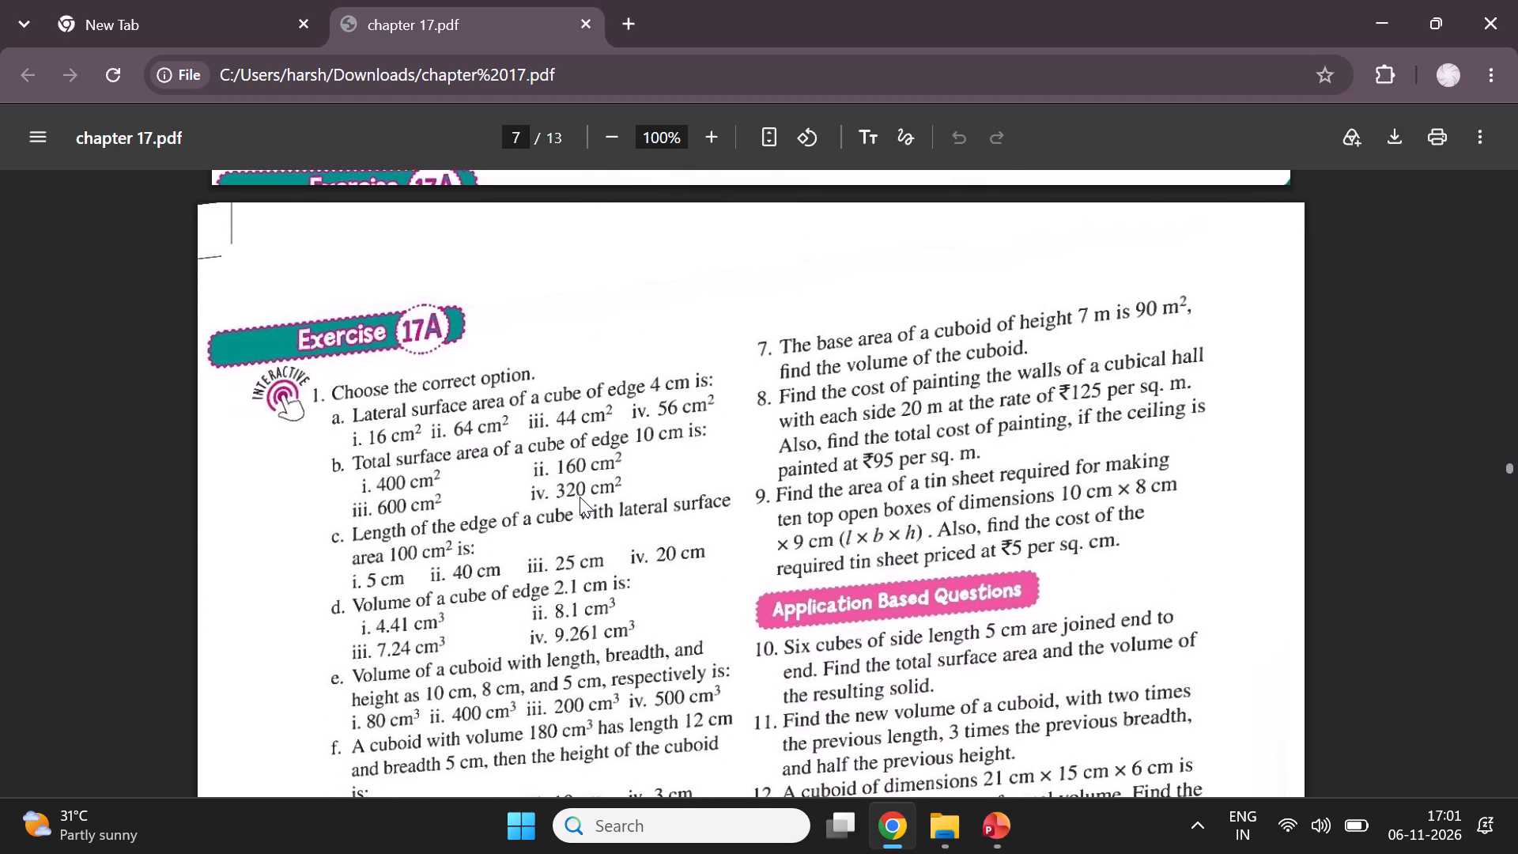
scroll(580, 497, down, 1)
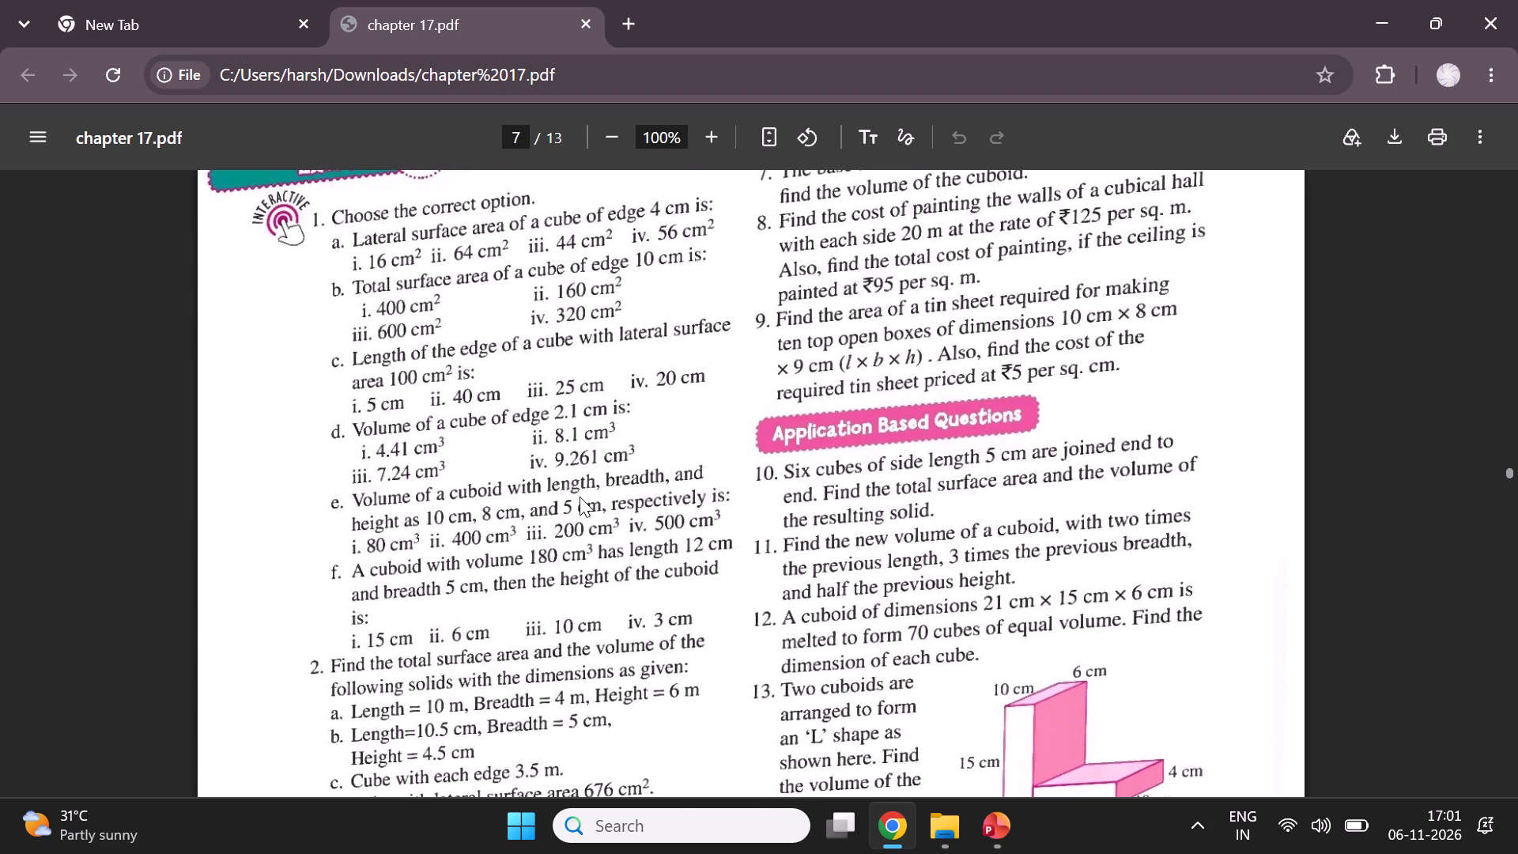
scroll(580, 497, down, 1)
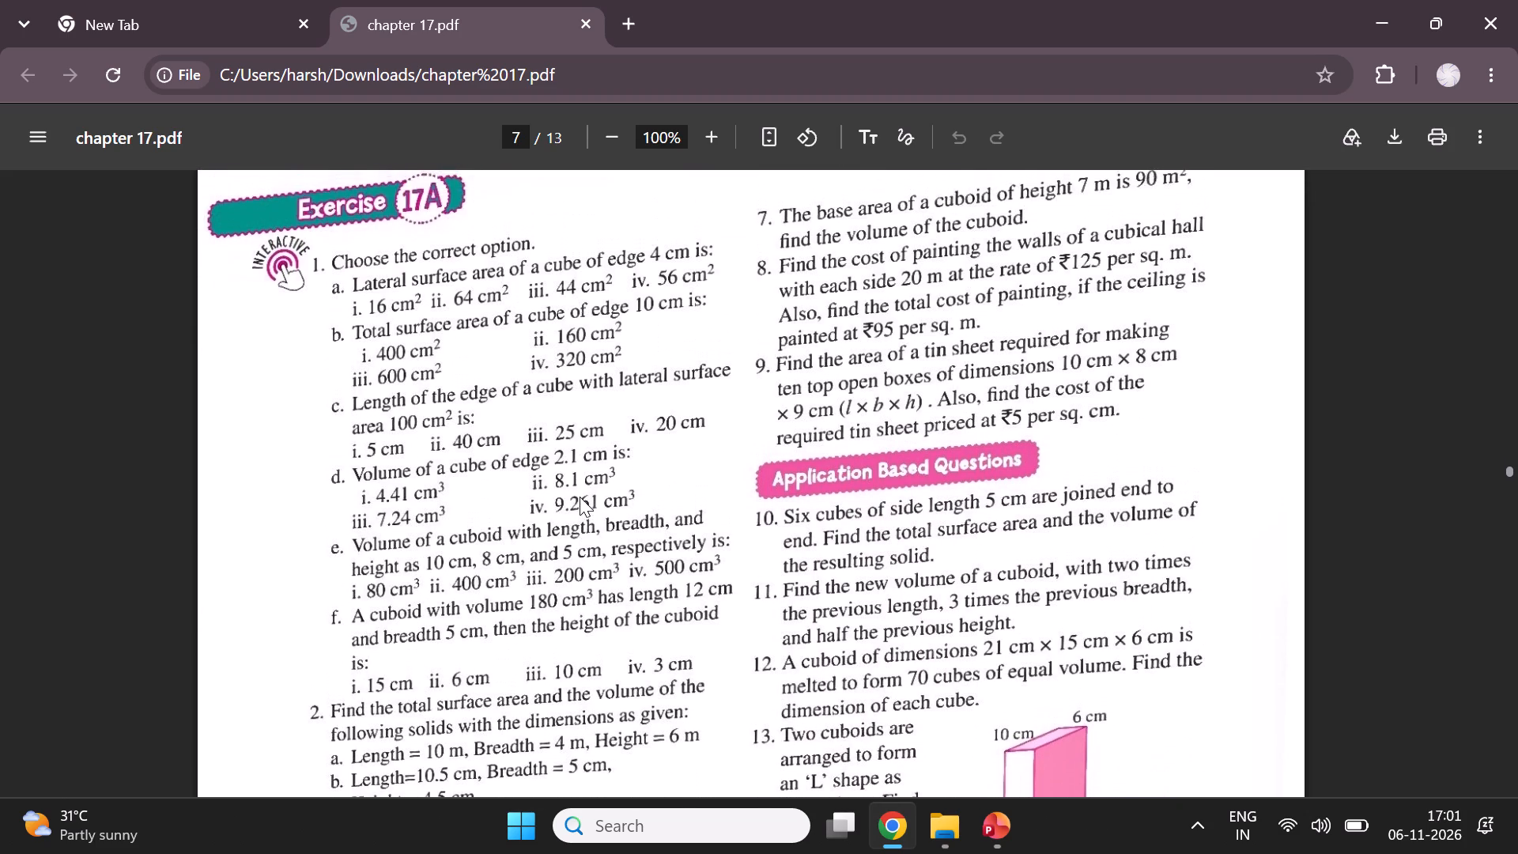
scroll(580, 497, down, 3)
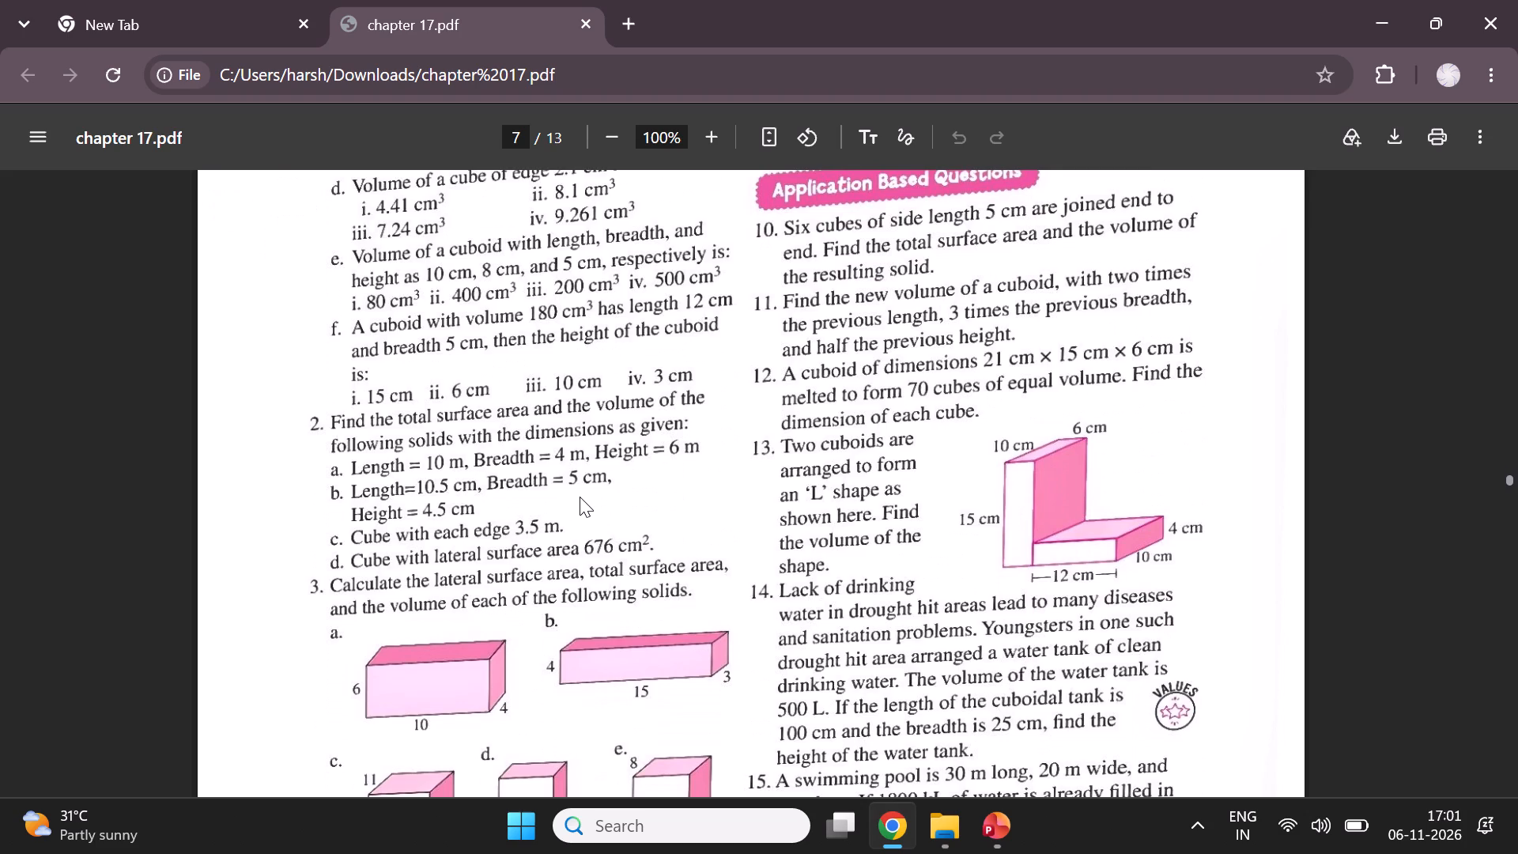
scroll(580, 497, down, 1)
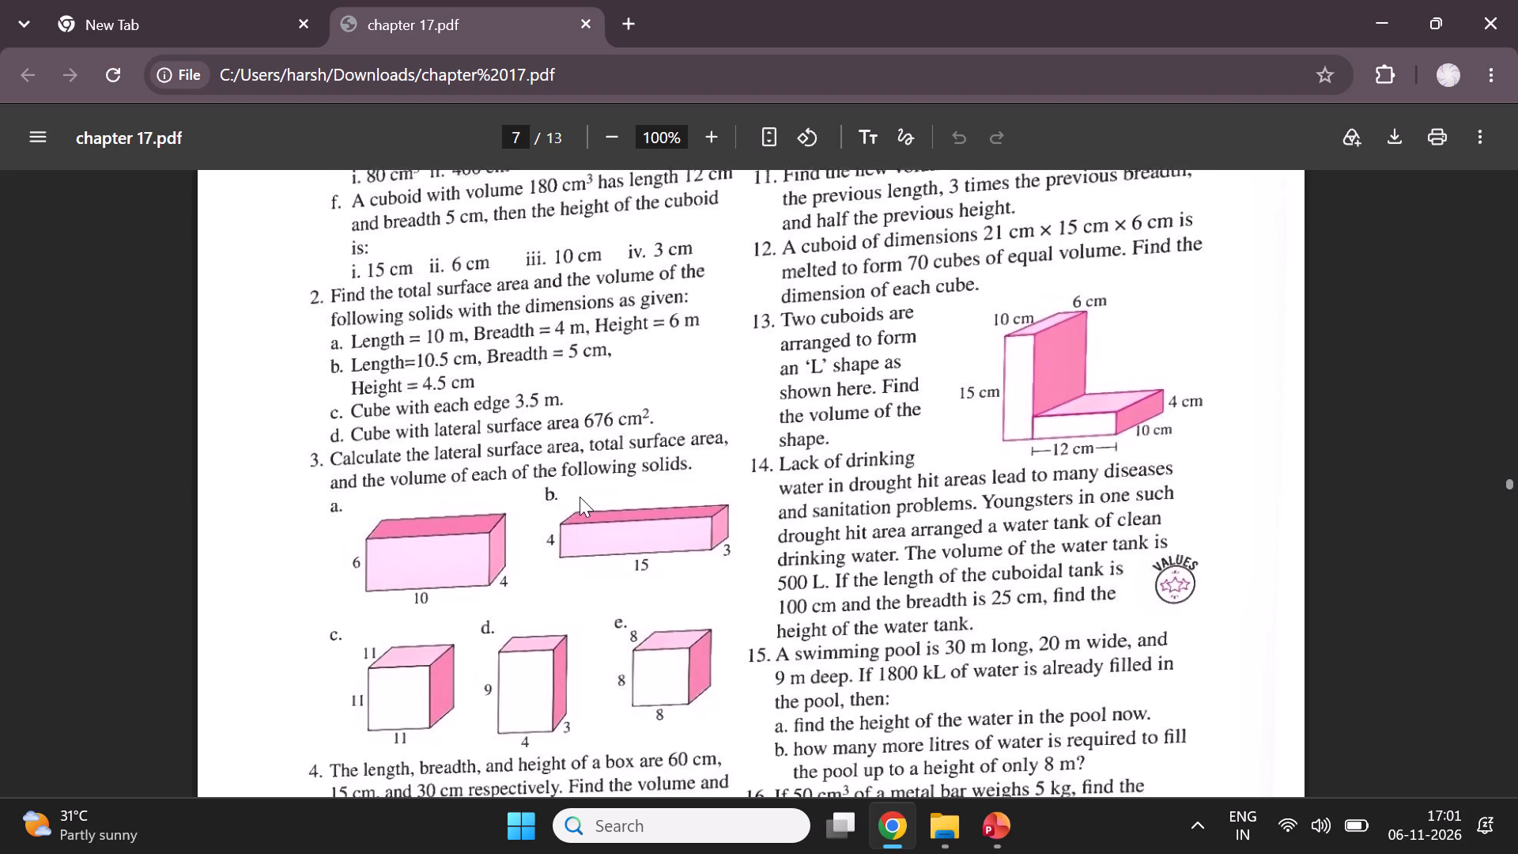
scroll(580, 497, down, 4)
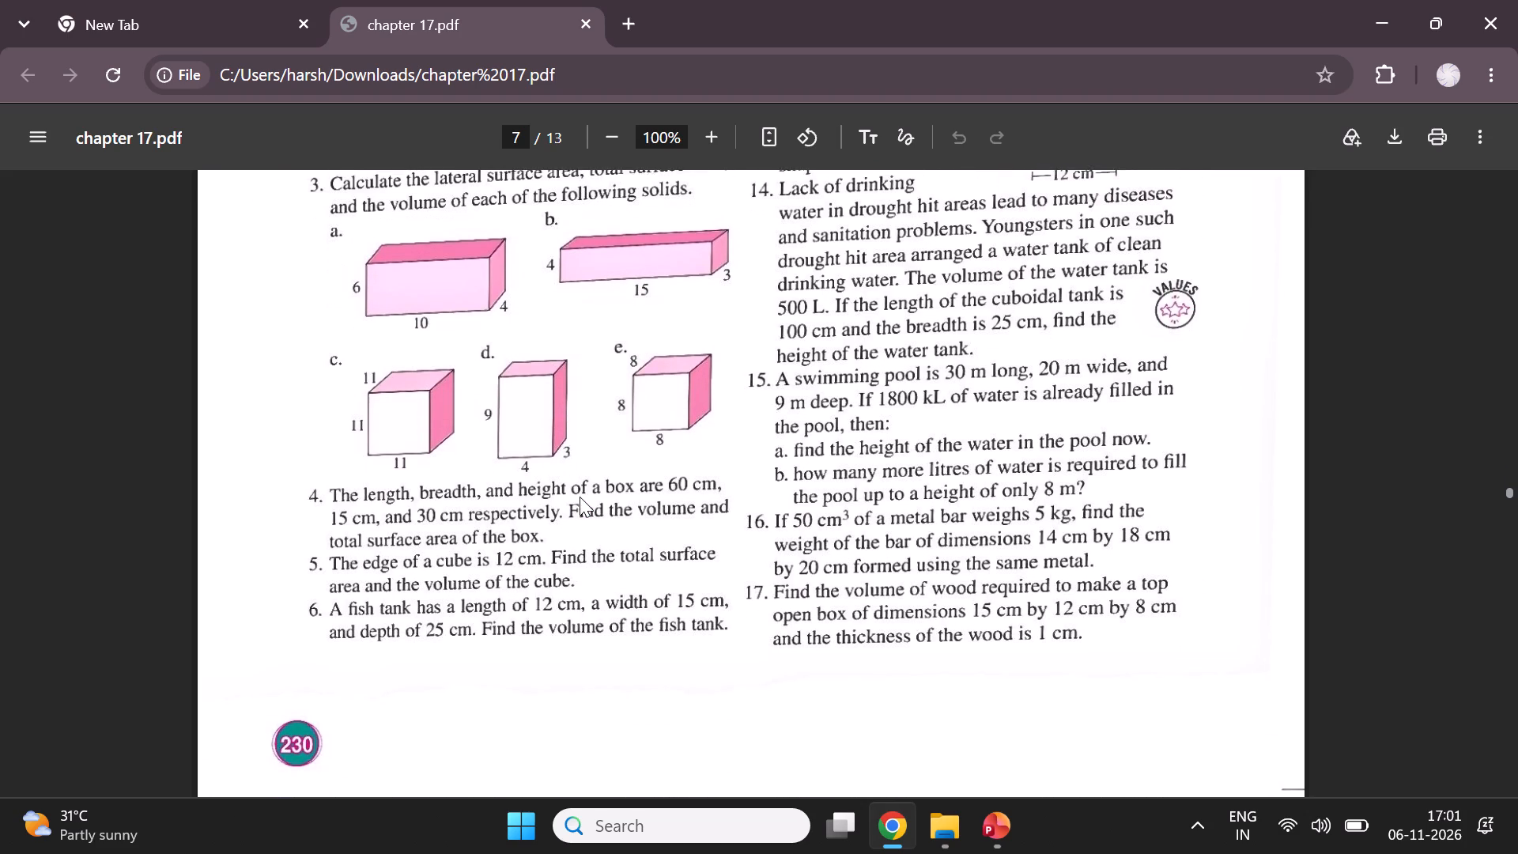
Read through the Surface Area and Volume of Cylinders section on page 8, covering curved surface area, total surface area and volume.
scroll(580, 497, down, 4)
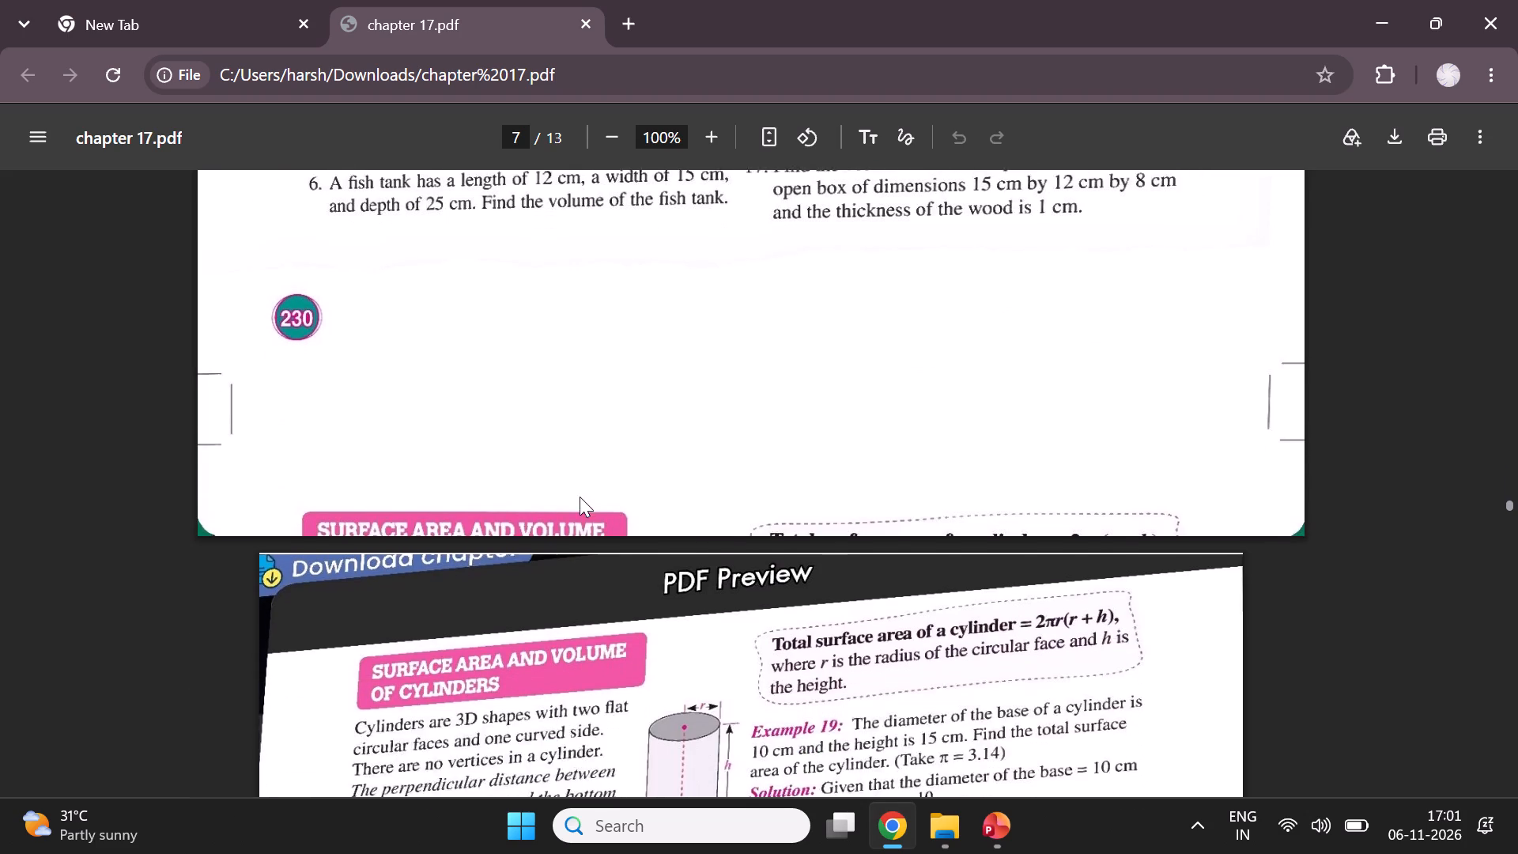
scroll(580, 497, down, 1)
scroll(580, 497, up, 1)
scroll(580, 497, down, 1)
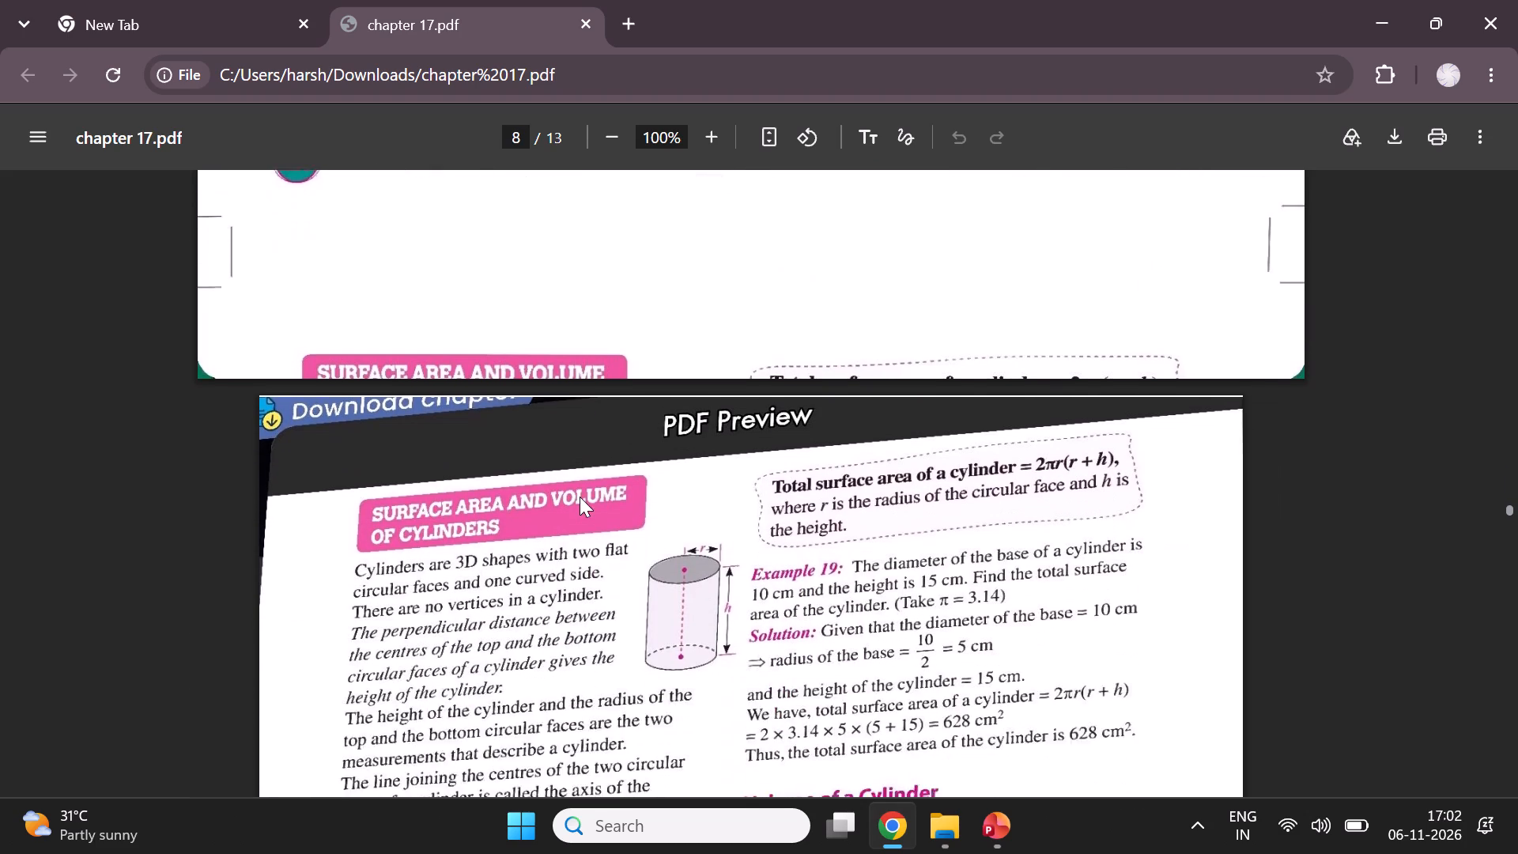
scroll(580, 497, down, 2)
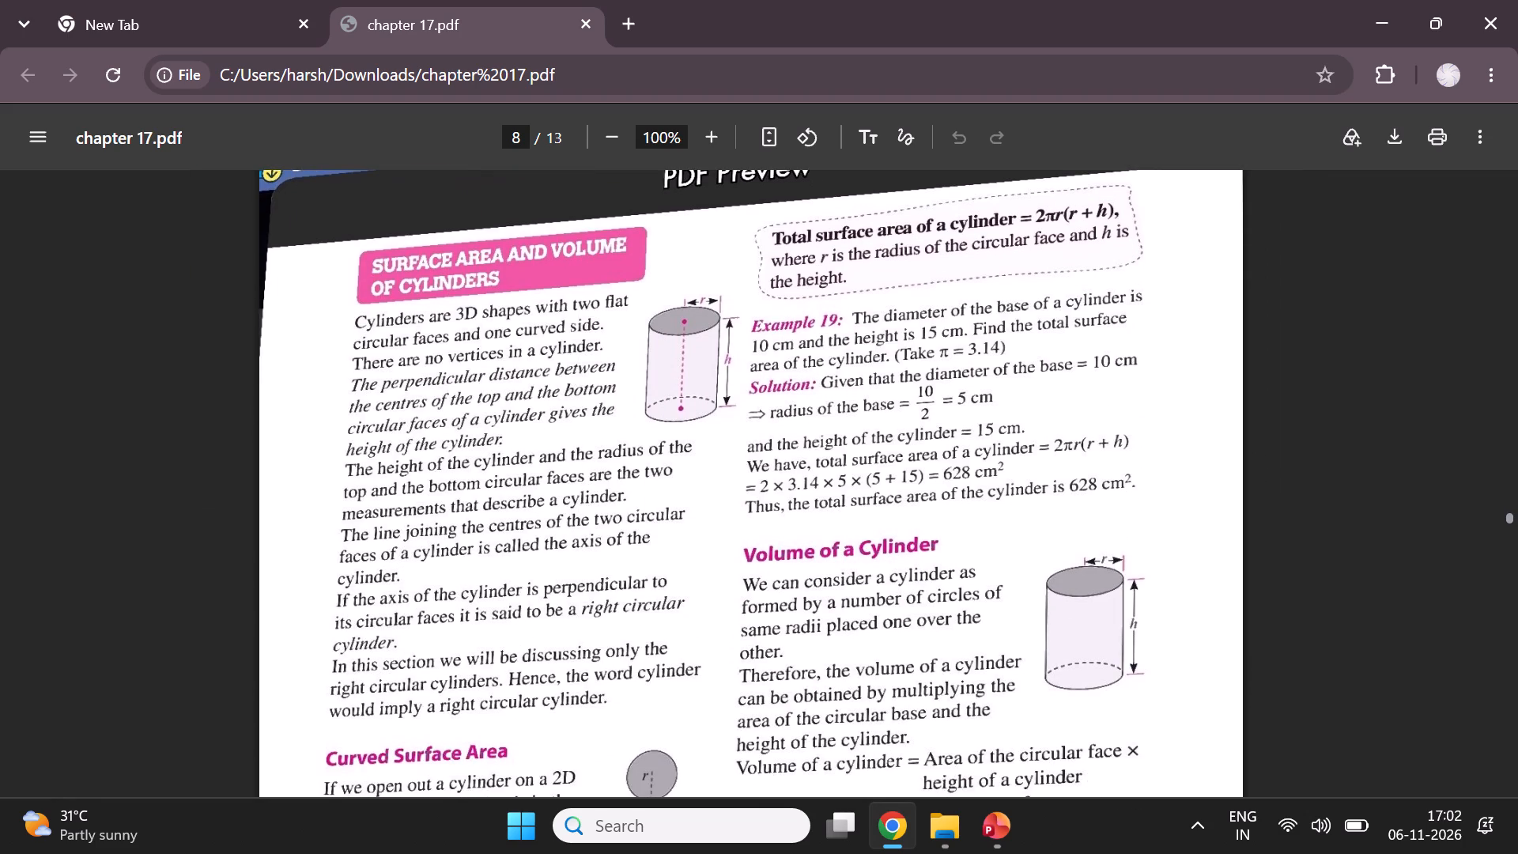
scroll(614, 590, down, 1)
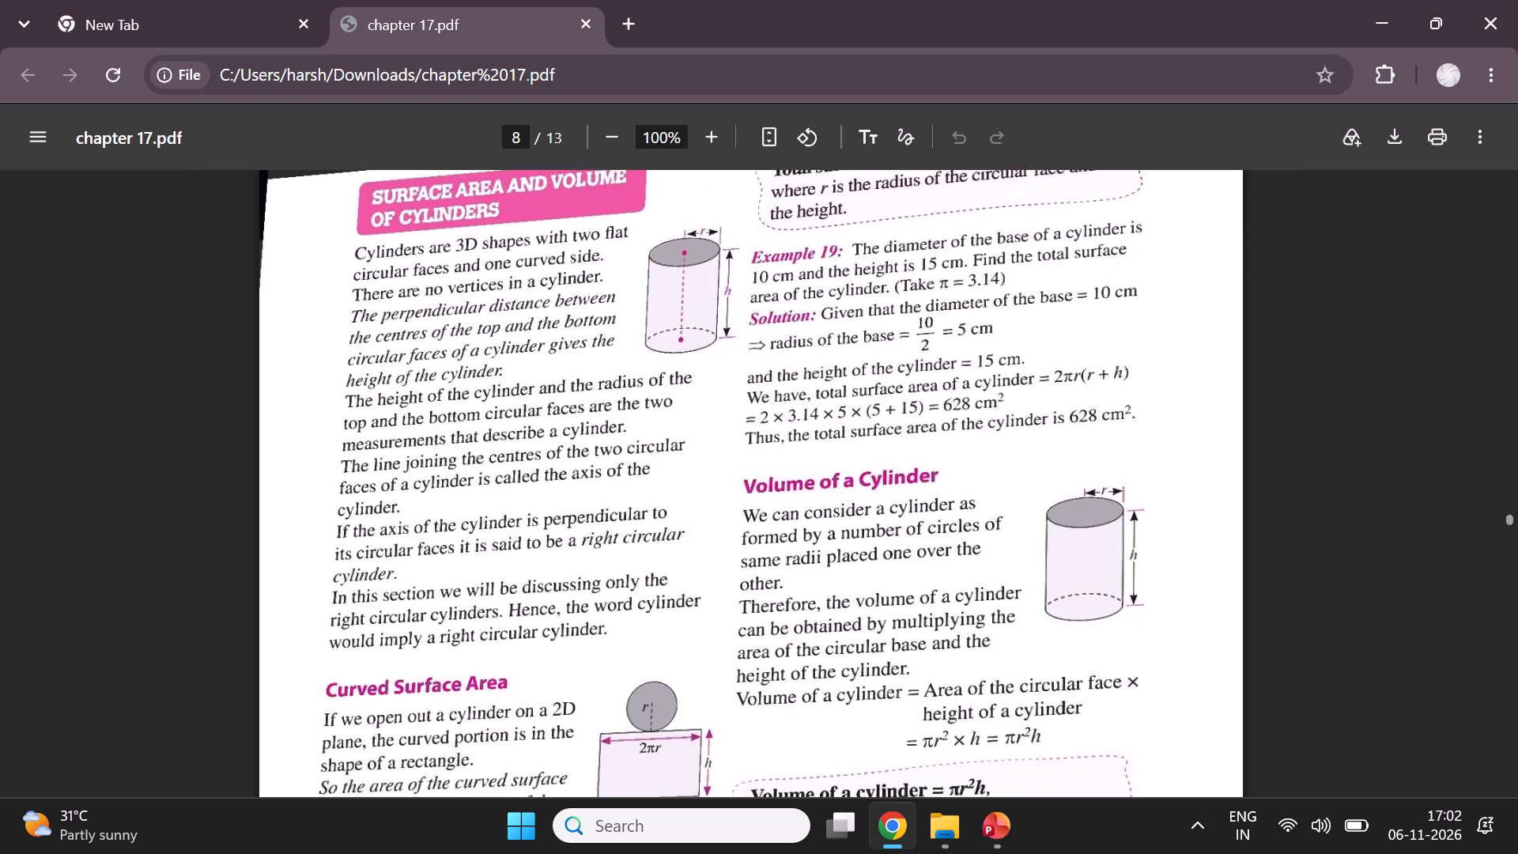
scroll(614, 590, down, 1)
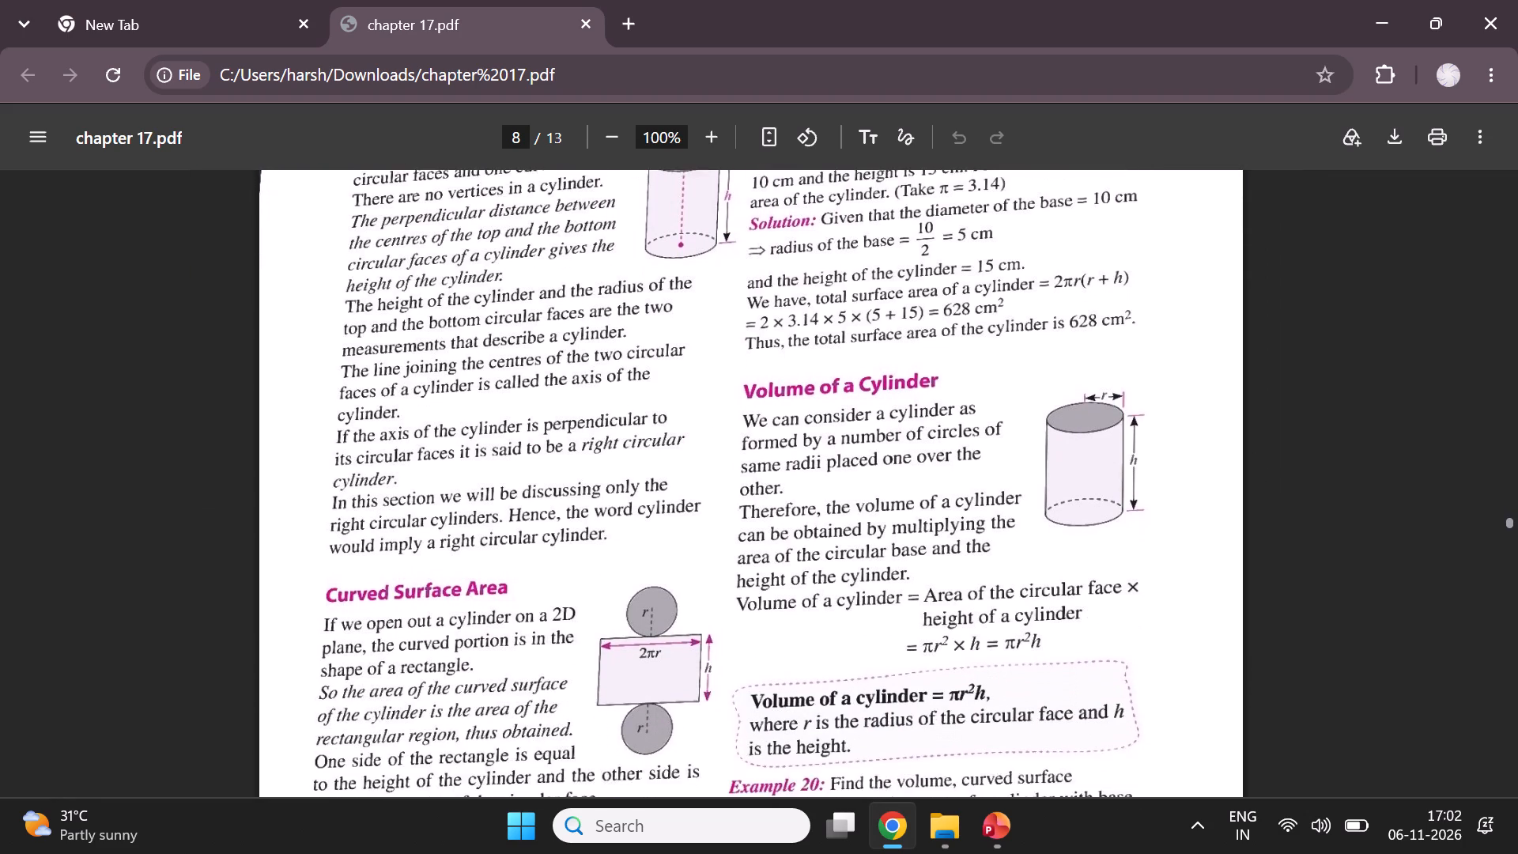
scroll(614, 590, down, 2)
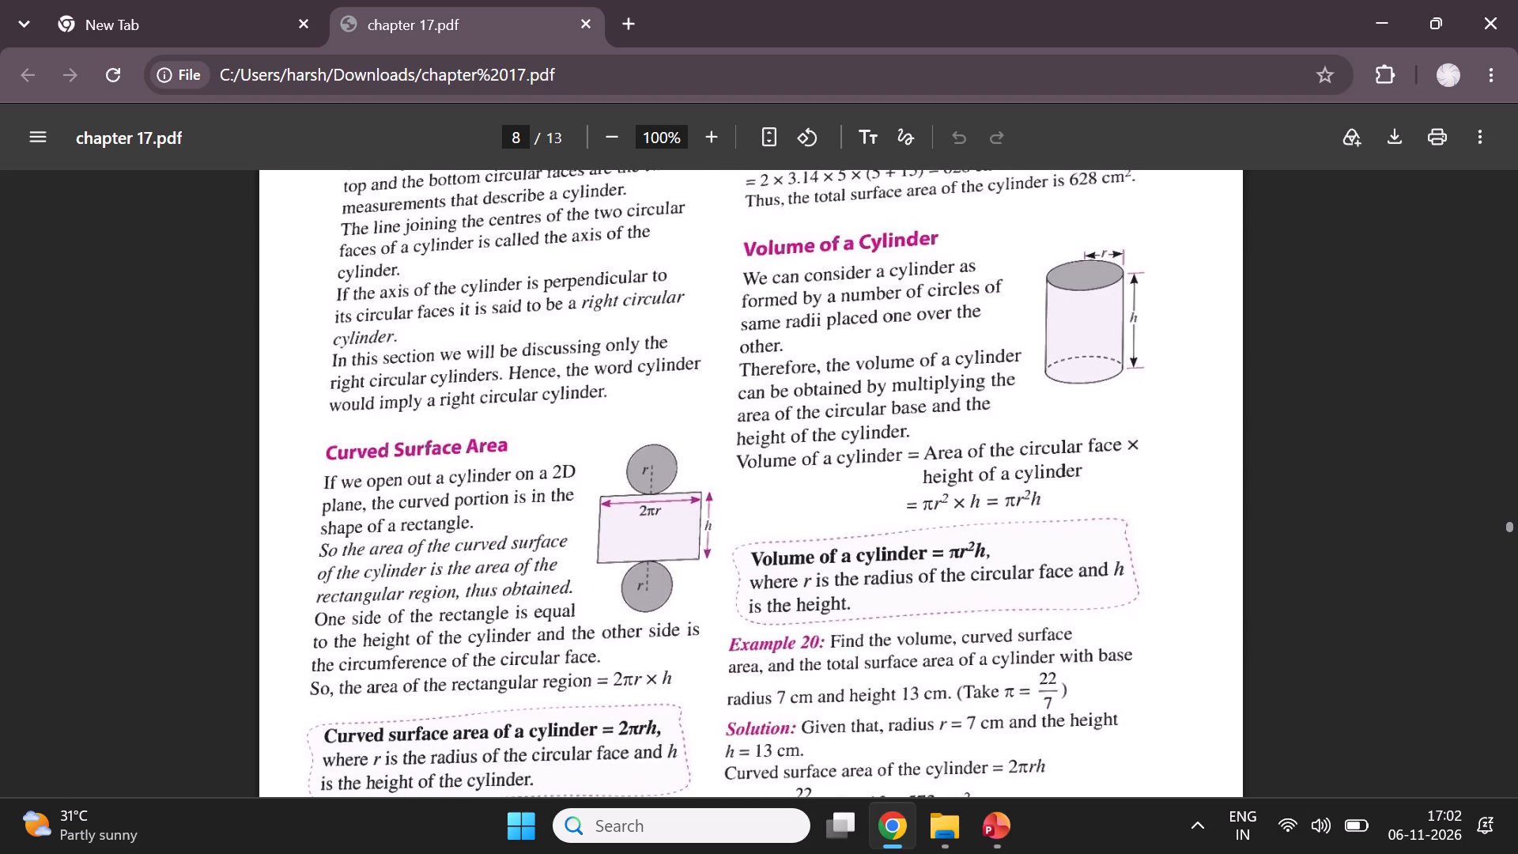
scroll(614, 590, down, 1)
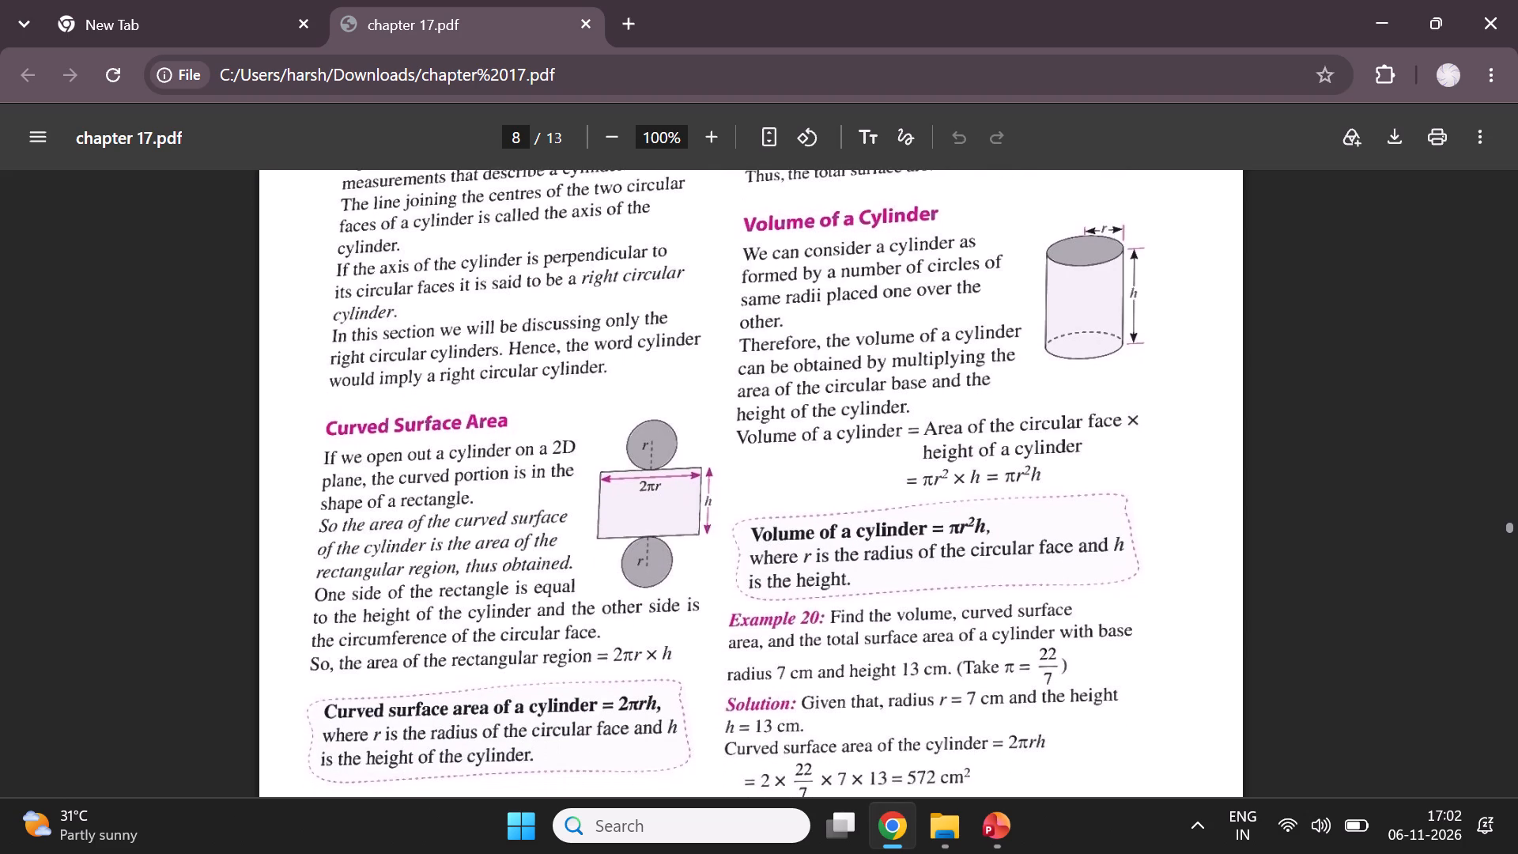
scroll(614, 590, down, 3)
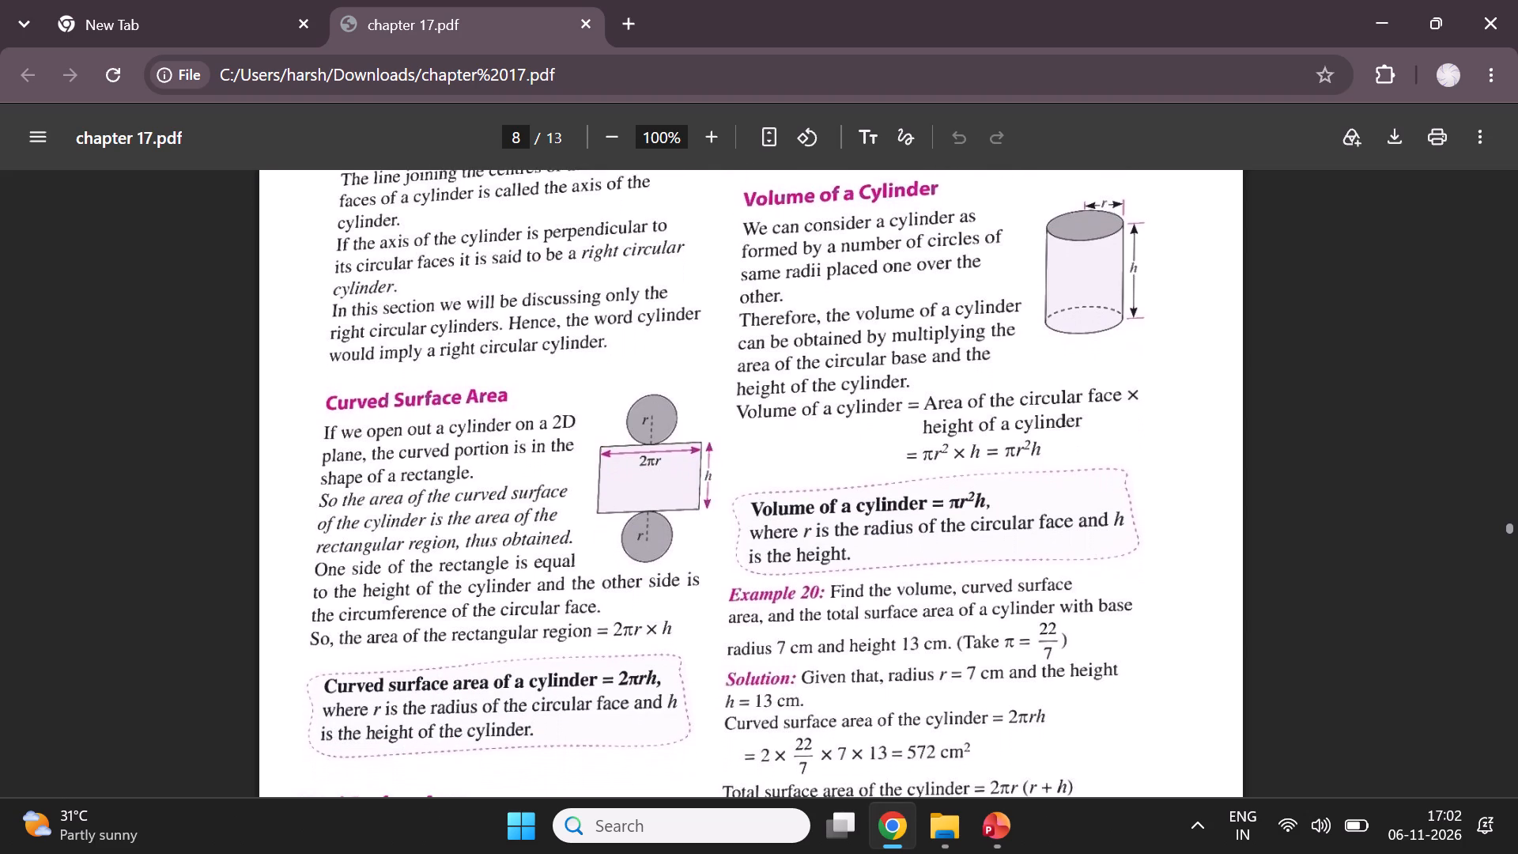
scroll(614, 590, down, 1)
scroll(648, 587, up, 1)
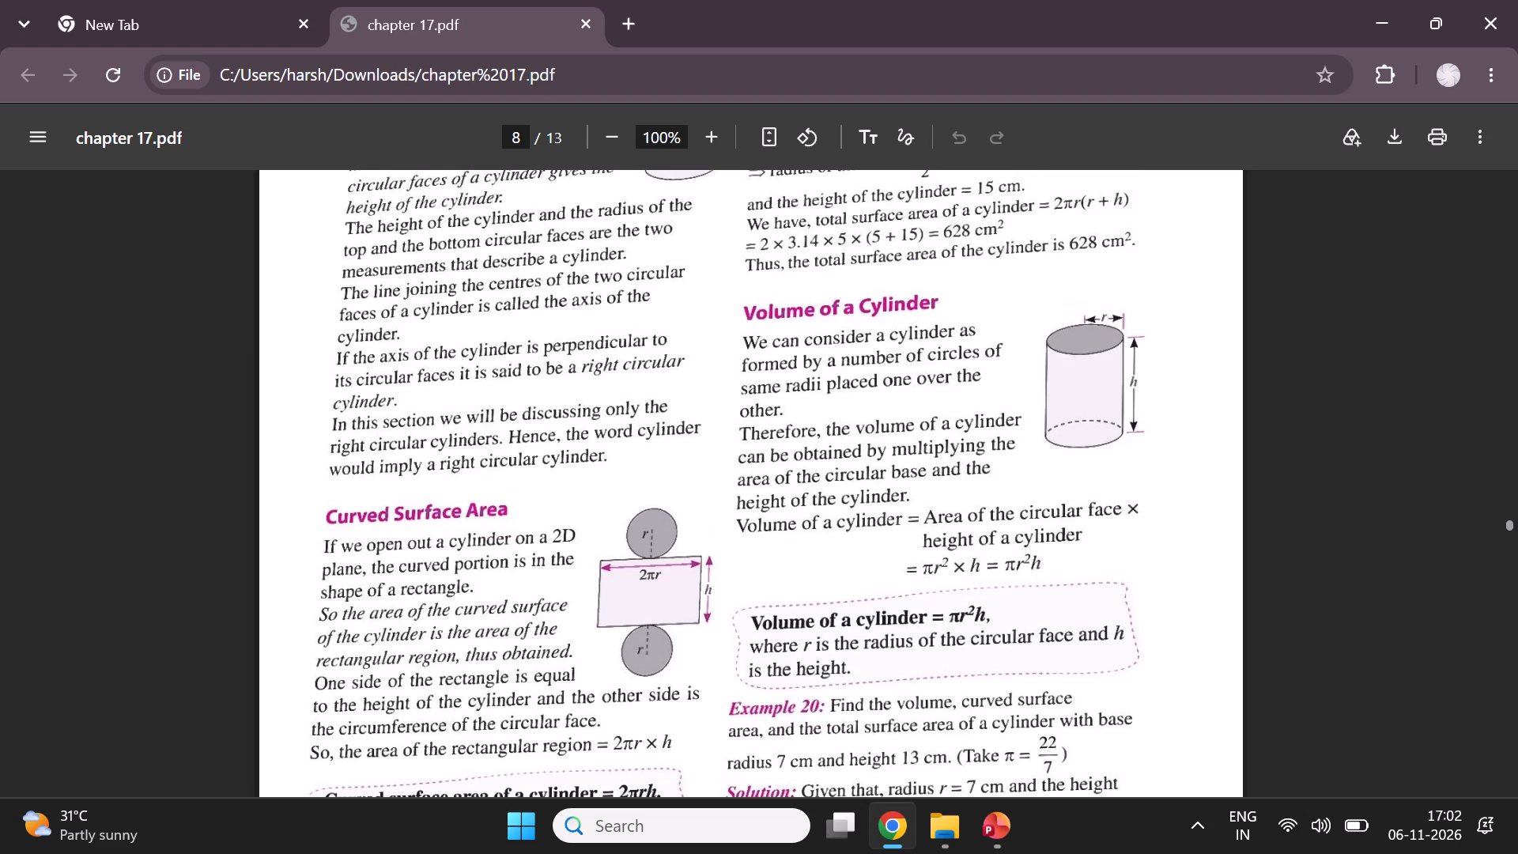
scroll(648, 587, up, 3)
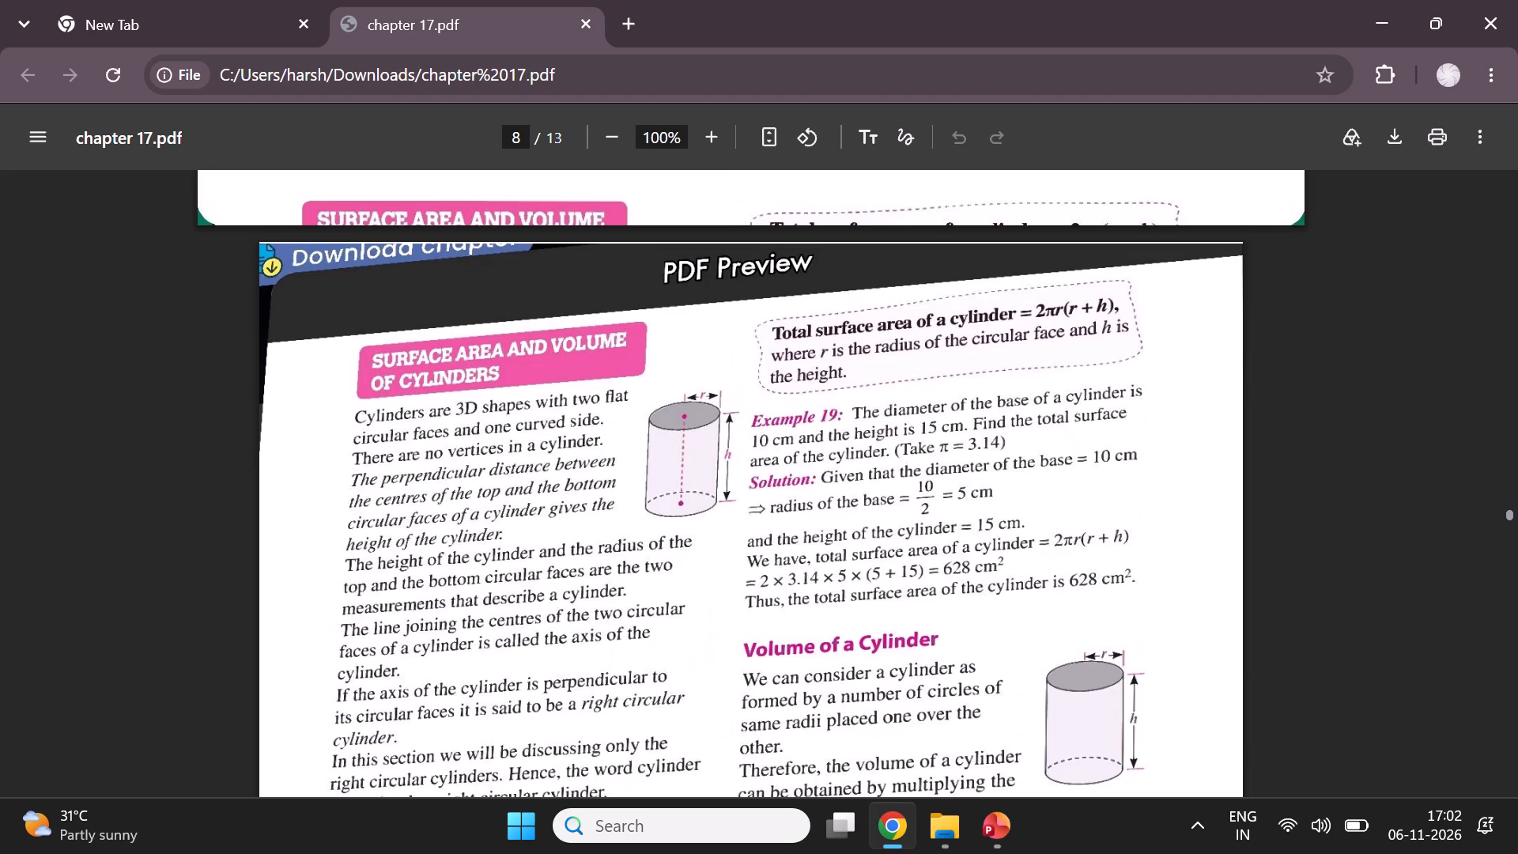
scroll(648, 587, down, 3)
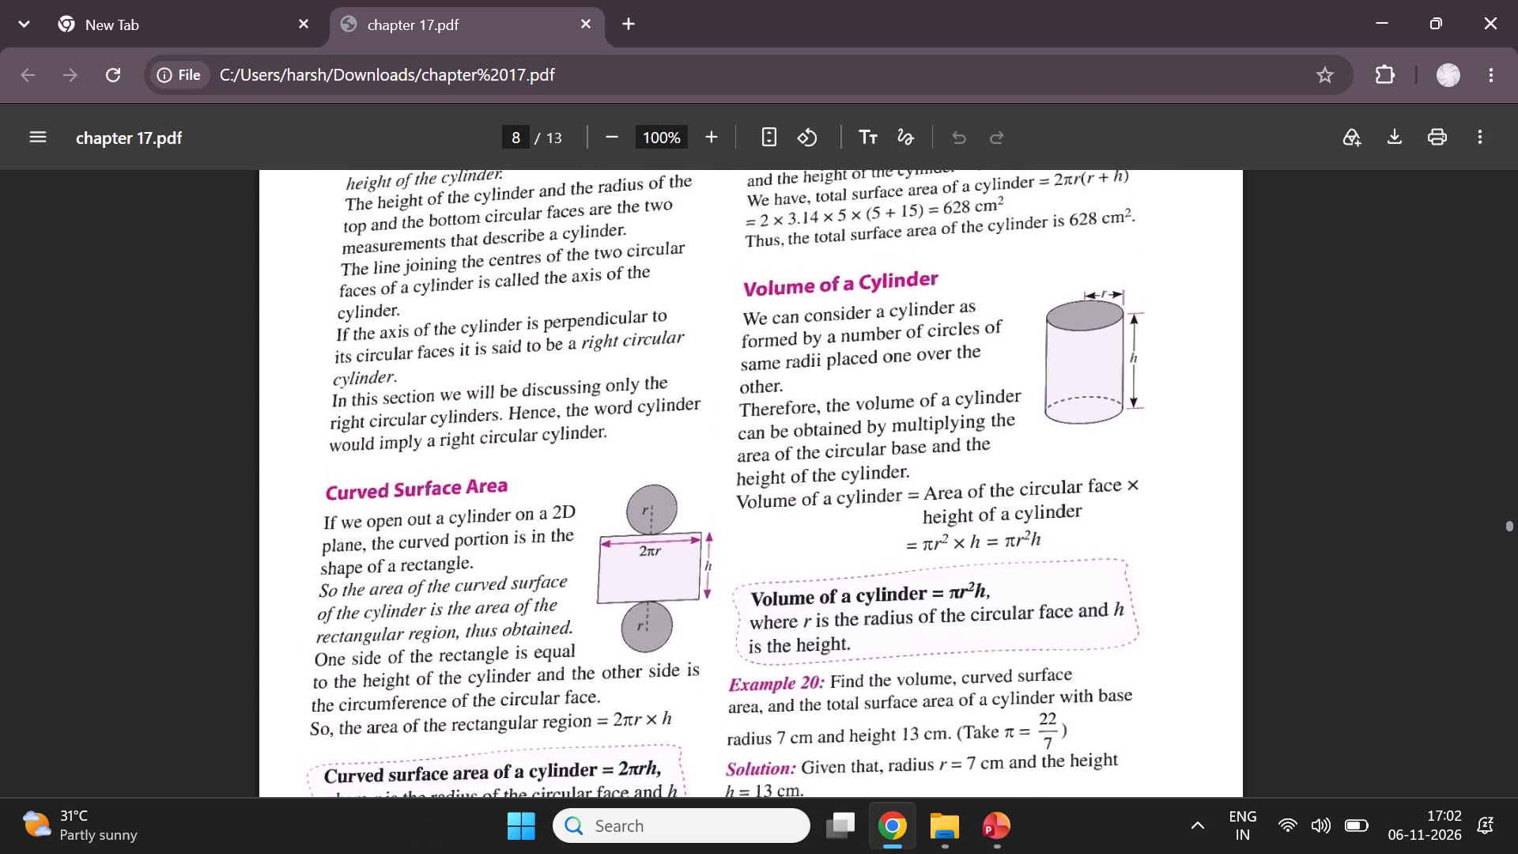
Capture a screen snip of the unfolded cylinder diagram beside the Curved Surface Area text.
key(shift+super+s)
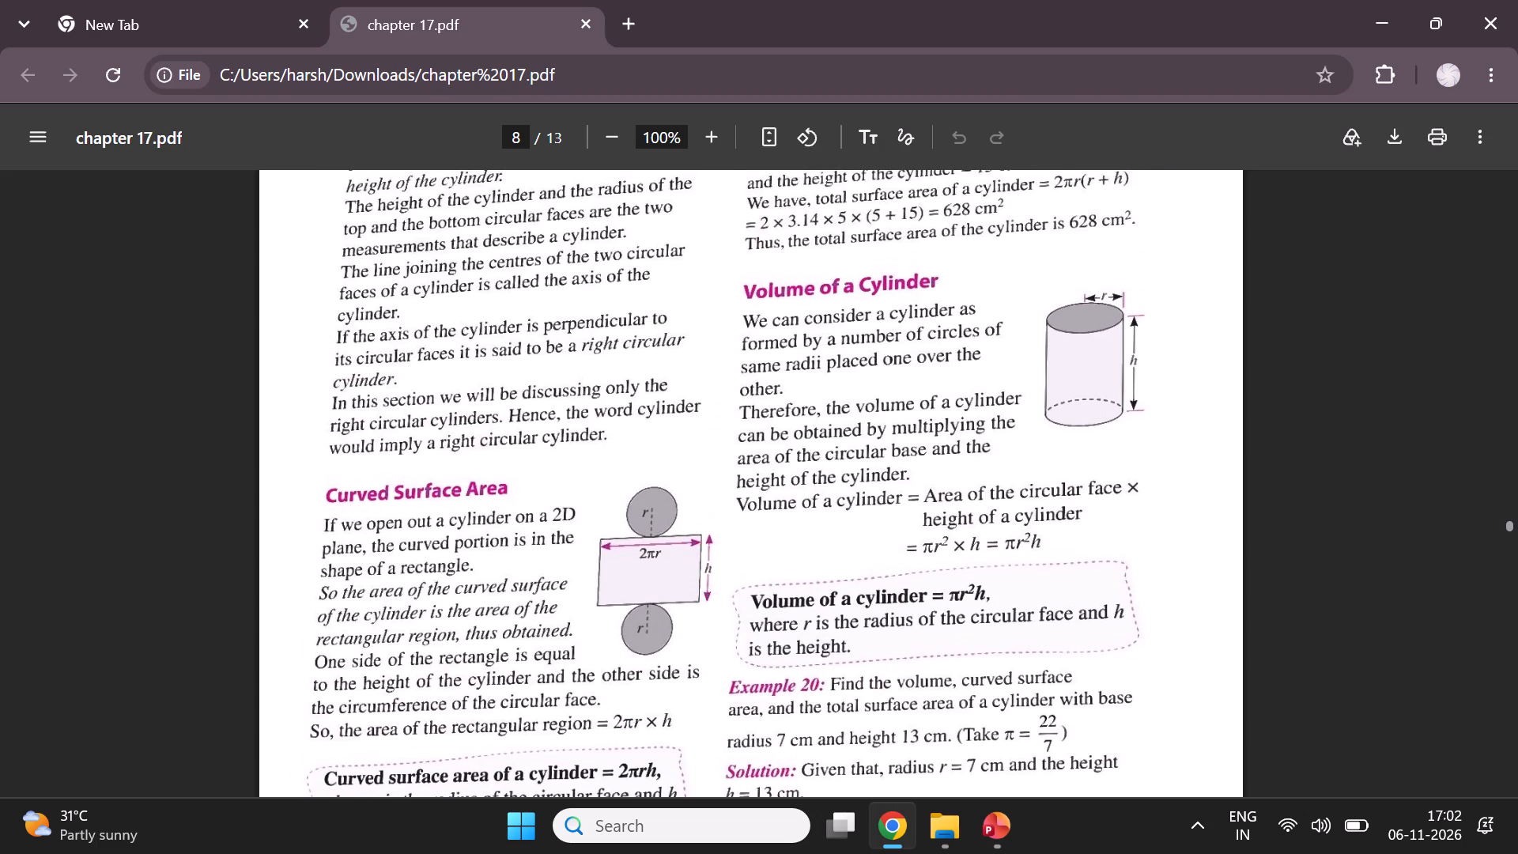
drag(584, 483, 694, 651)
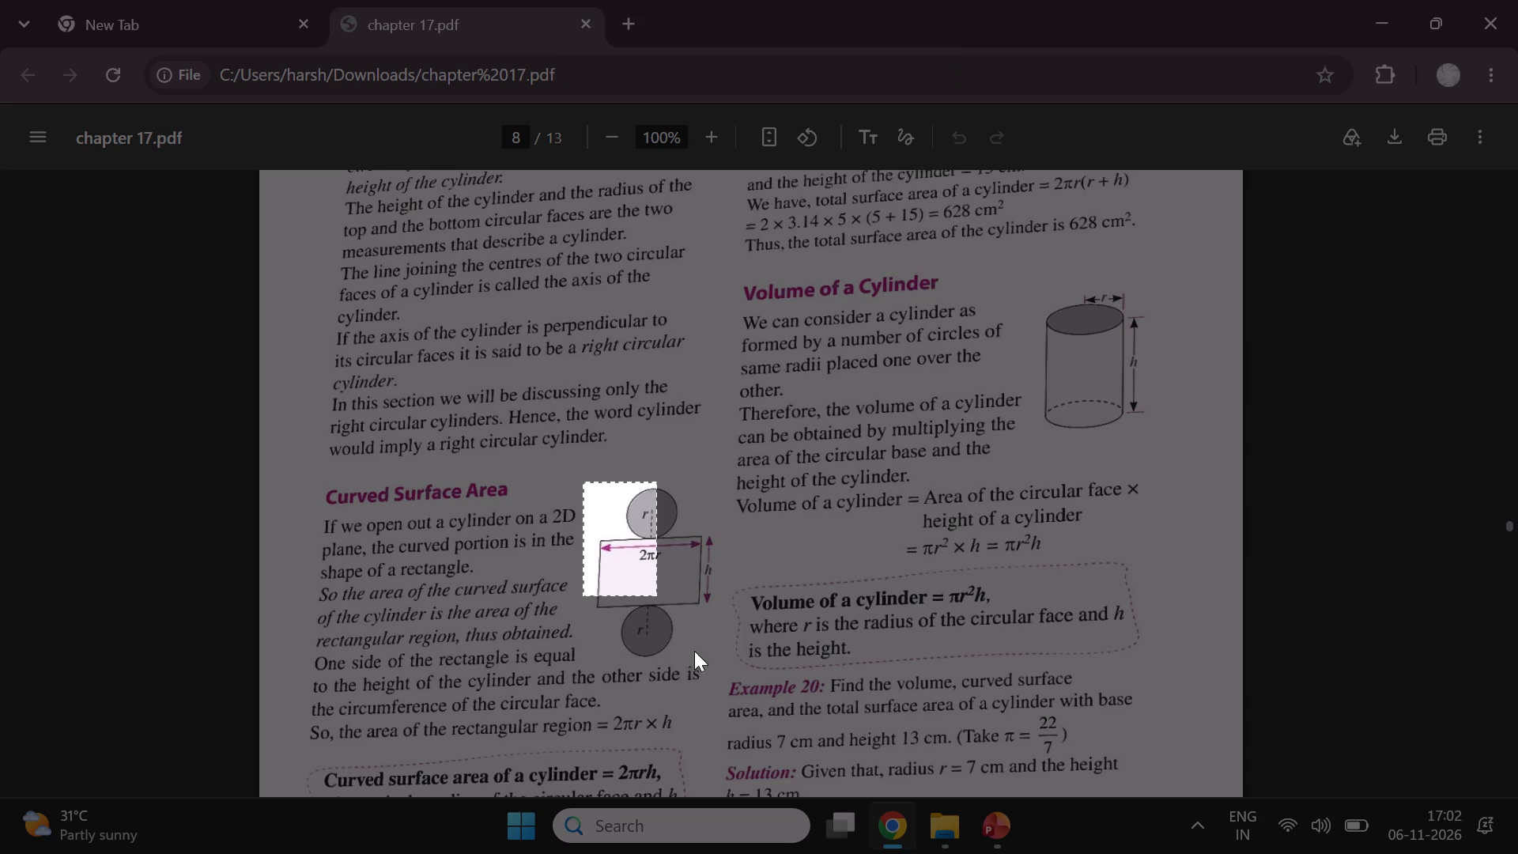
drag(694, 651, 723, 666)
Reread the cylinder introduction, Example 19 and the Volume of a Cylinder explanation on page 8.
scroll(1032, 556, up, 1)
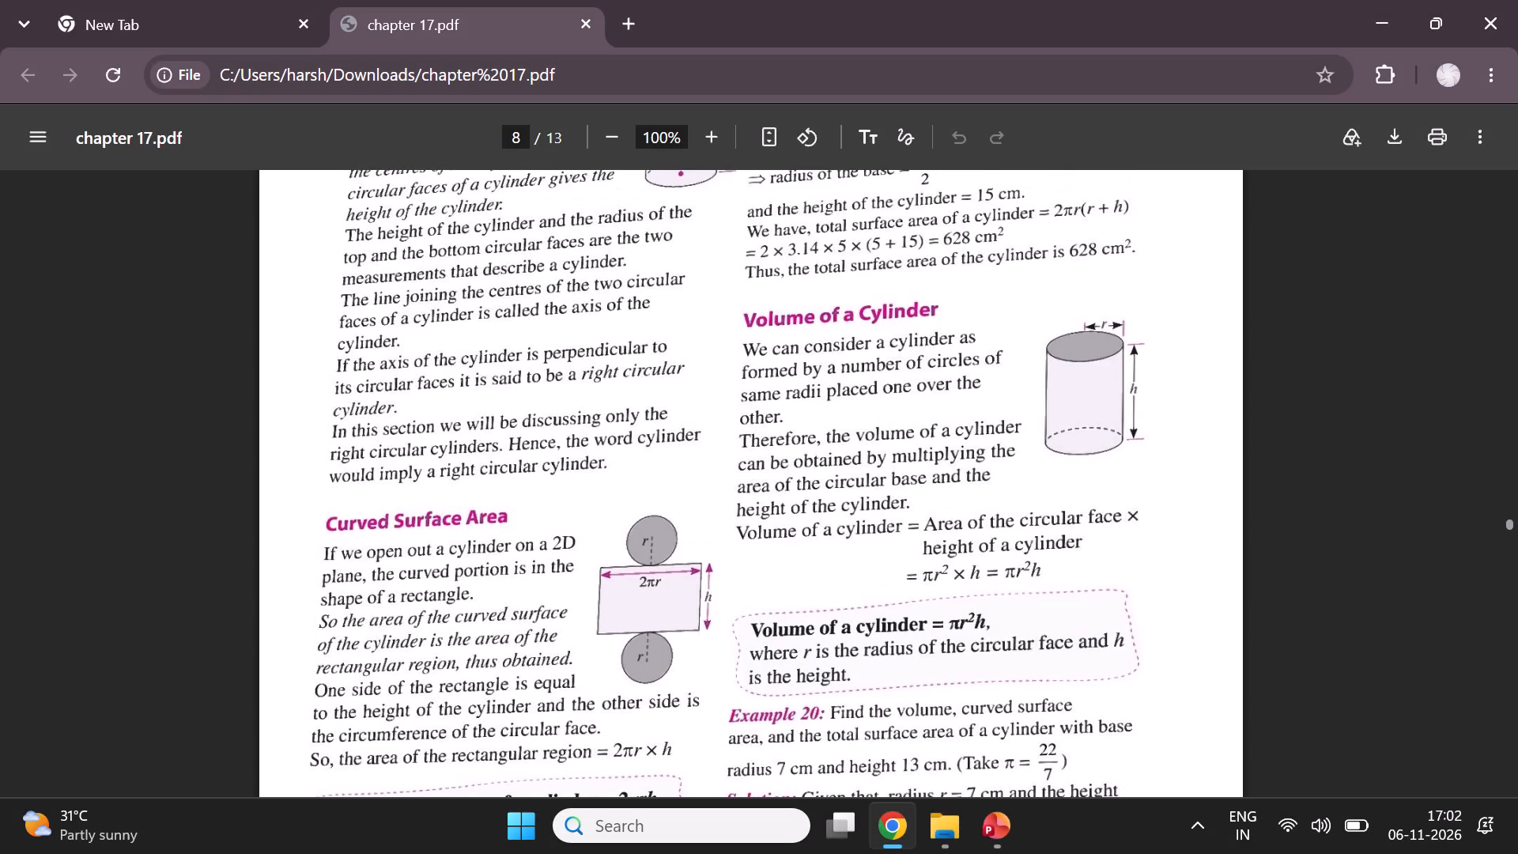
scroll(1032, 556, up, 1)
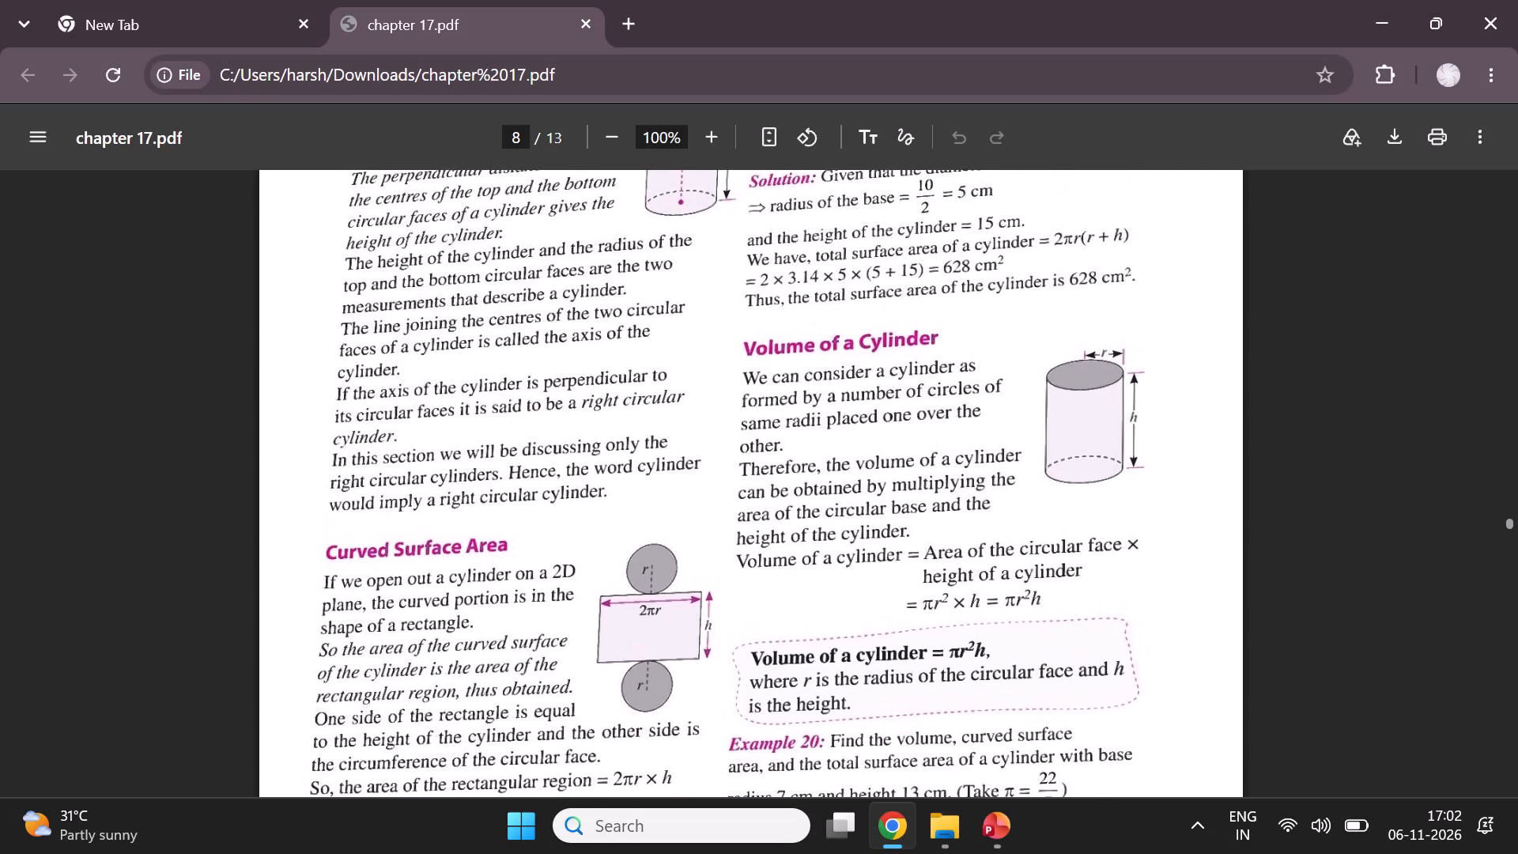
scroll(1032, 556, up, 1)
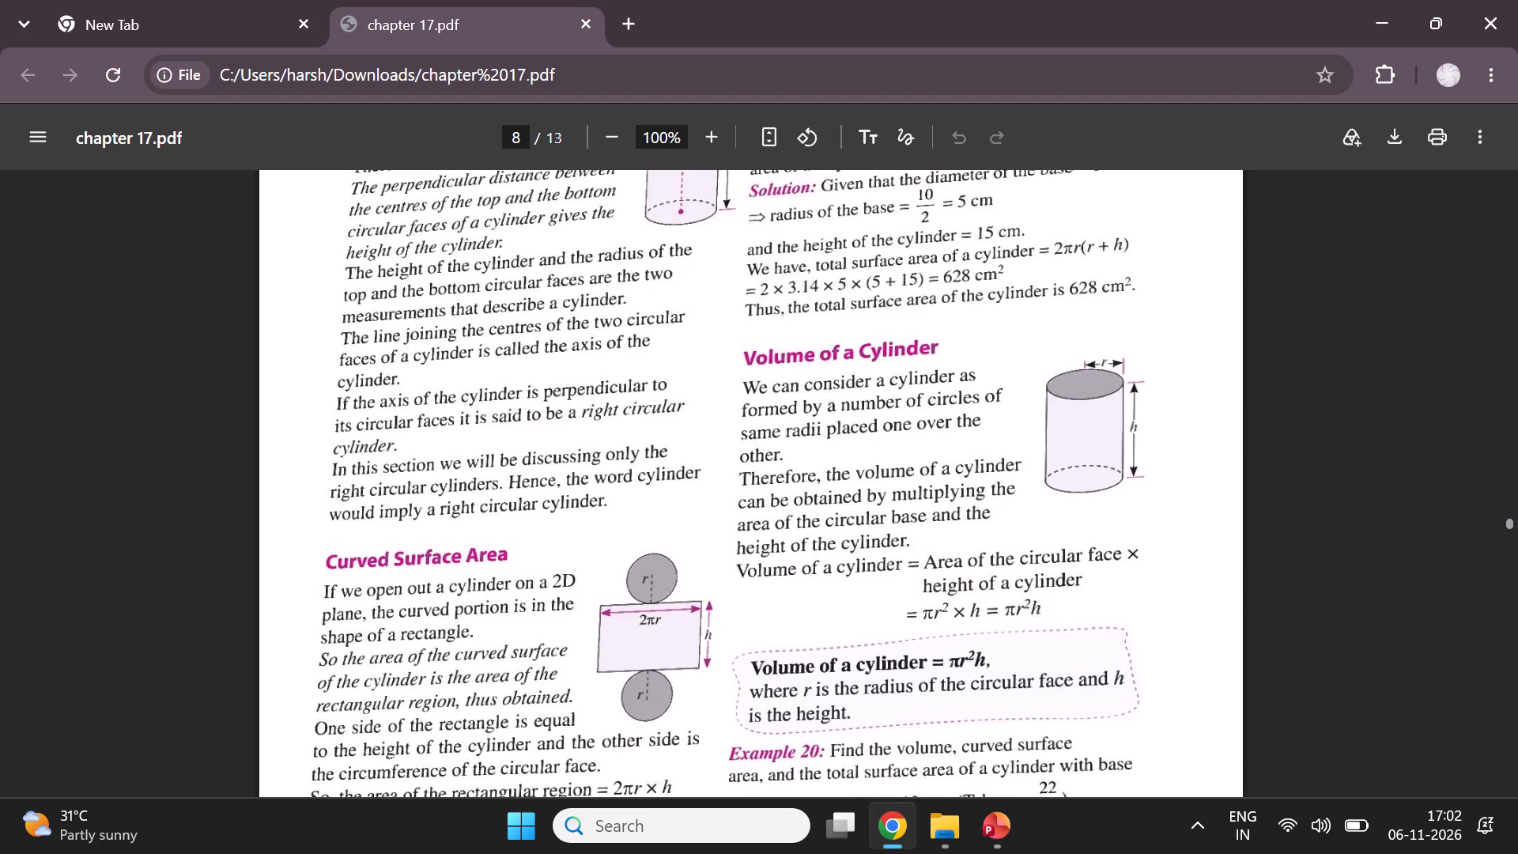
scroll(1032, 556, up, 16)
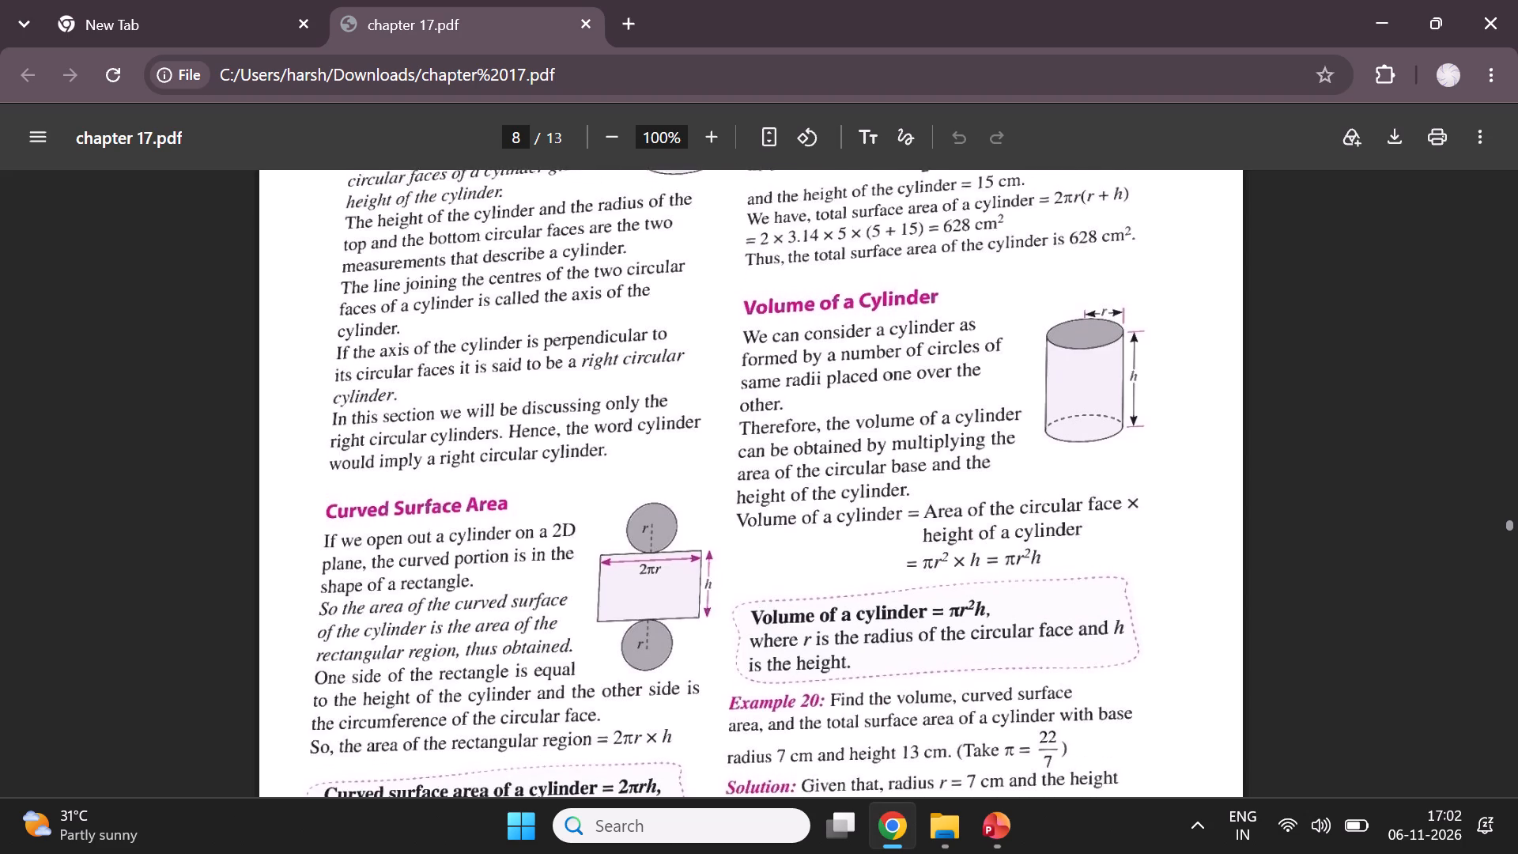
scroll(1032, 556, up, 1)
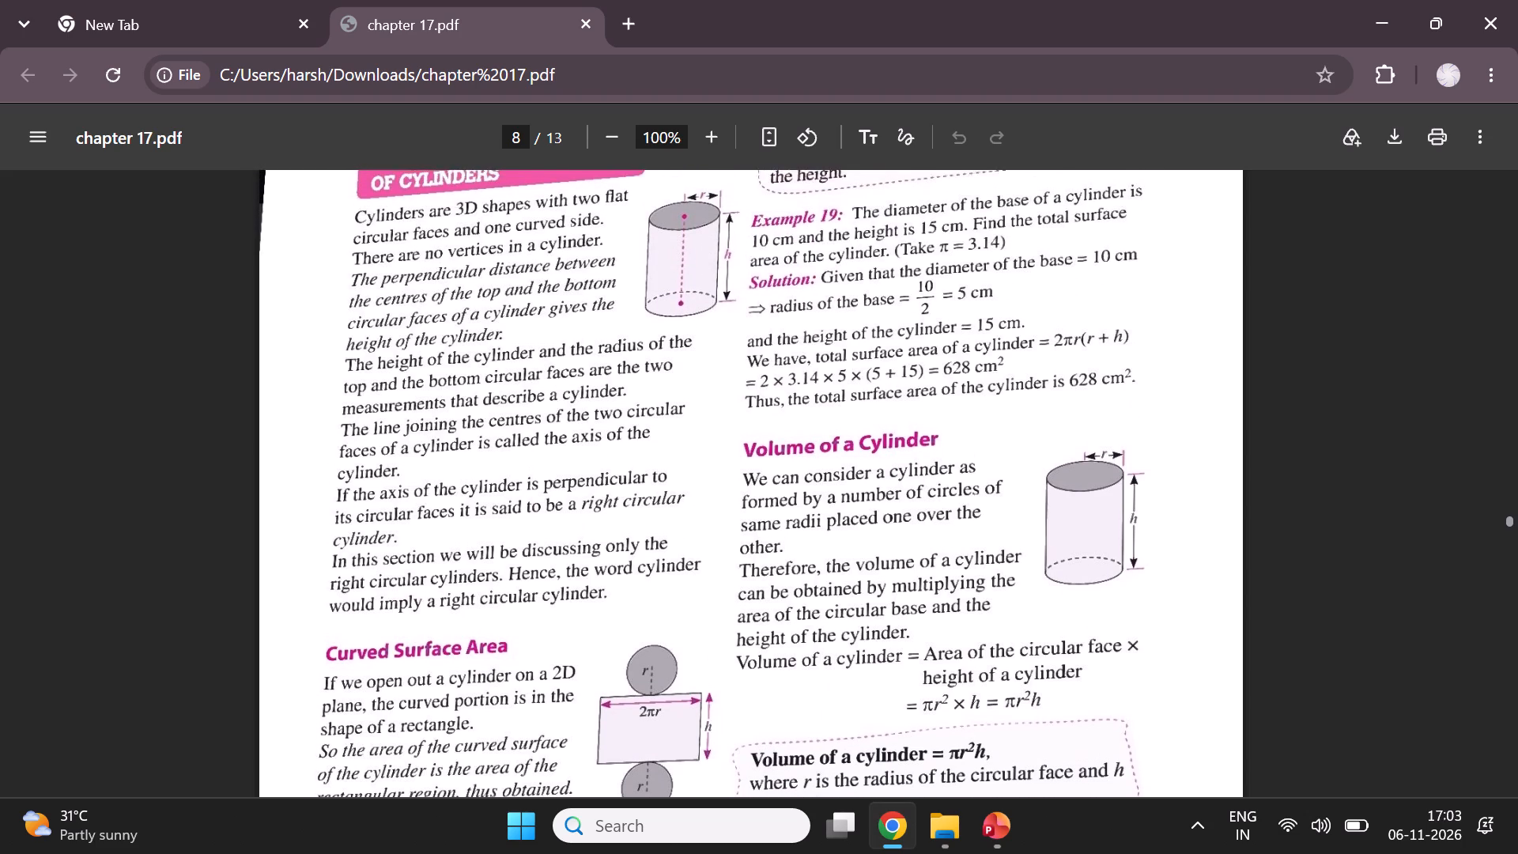
scroll(1032, 556, up, 1)
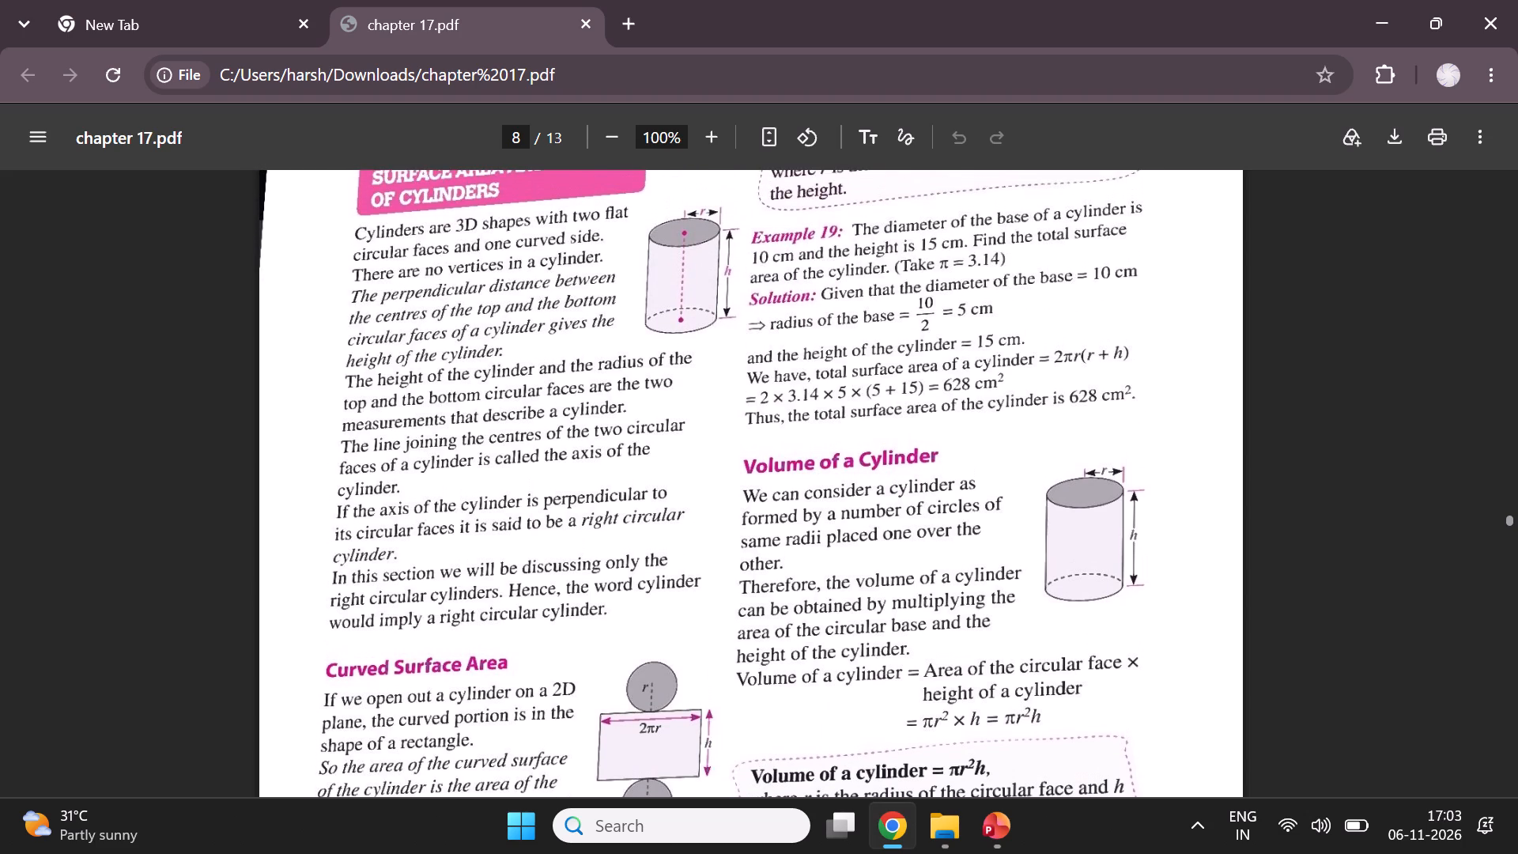
Switch to the PowerPoint presentation and delete the content placeholder from the empty last slide, slide 19.
click(991, 853)
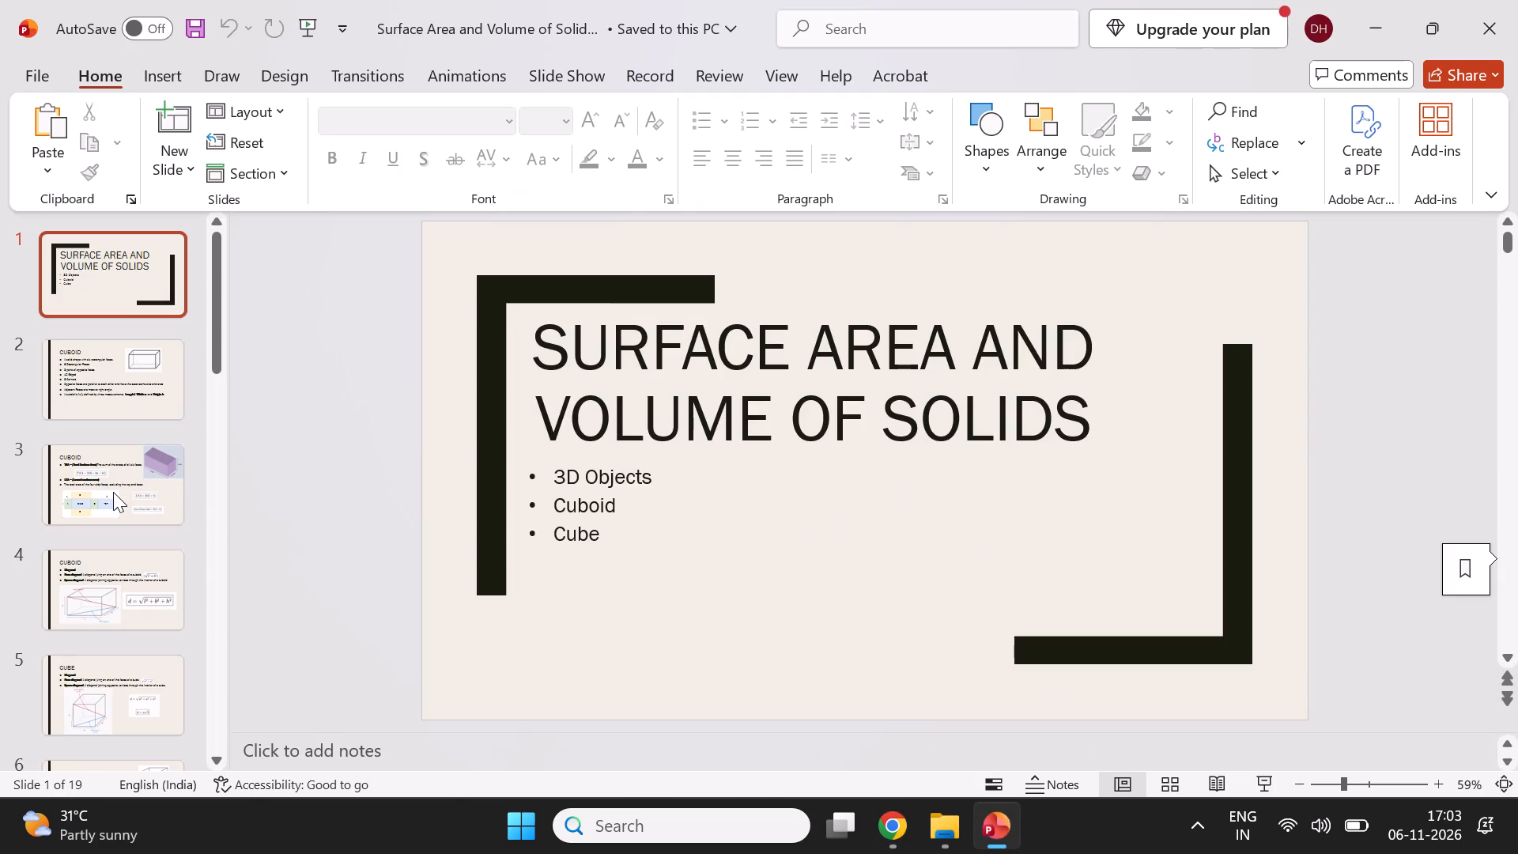
scroll(113, 492, down, 4)
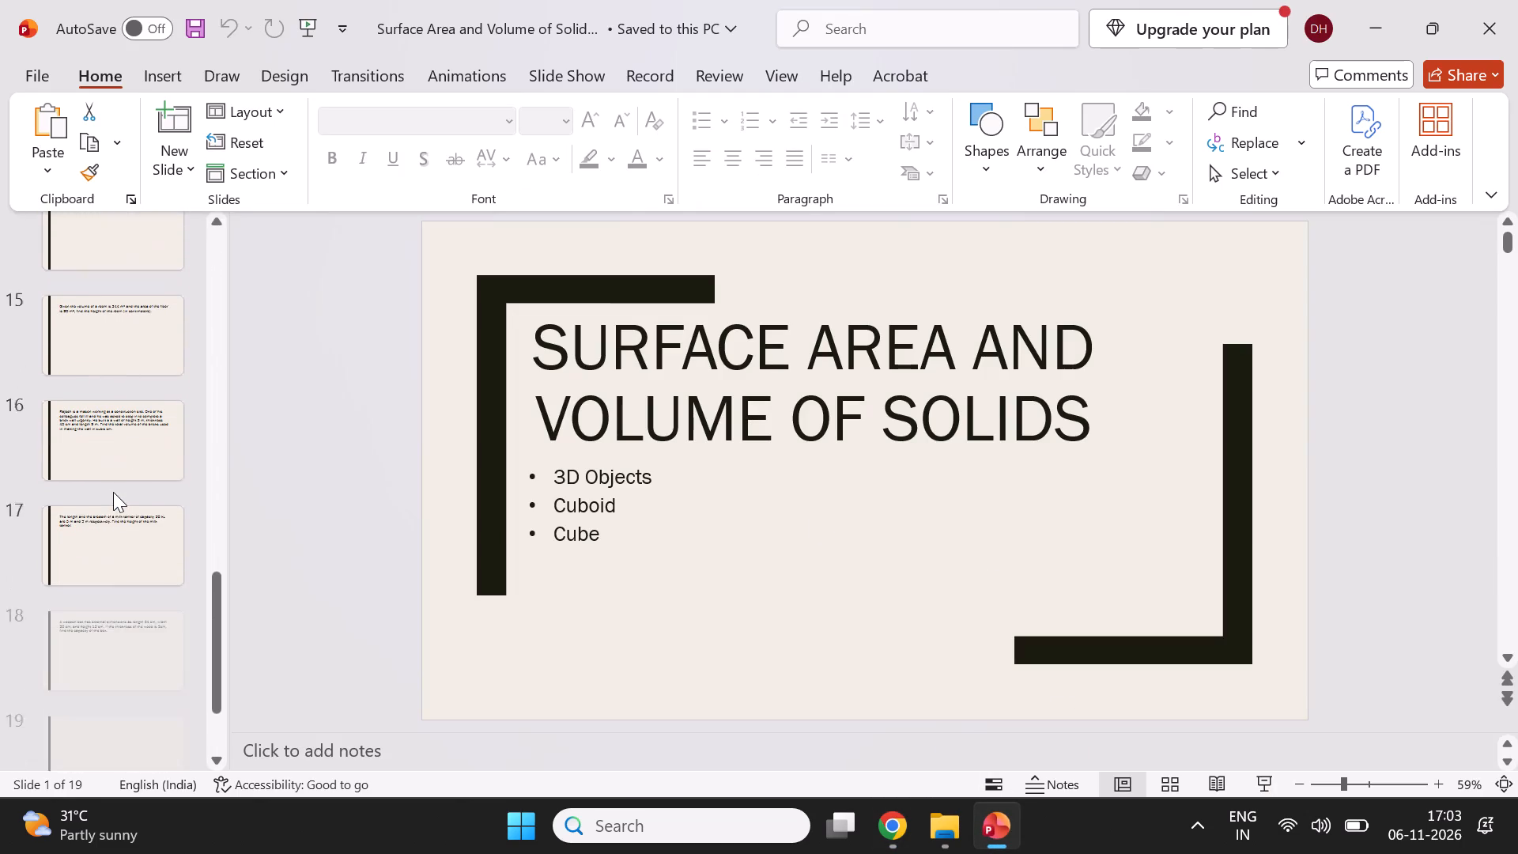
scroll(113, 492, down, 2)
click(106, 689)
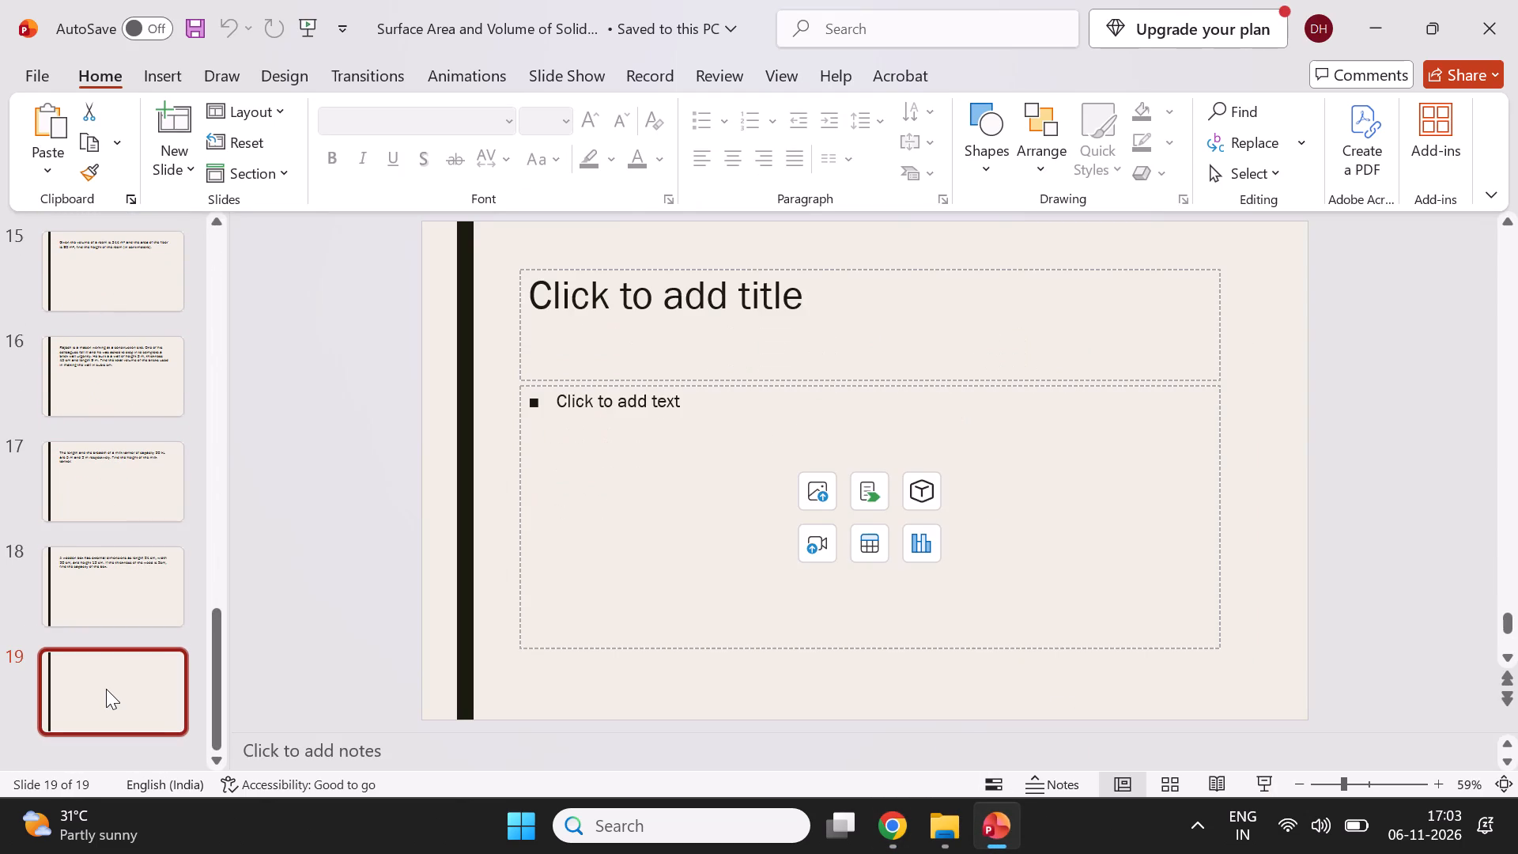
click(821, 382)
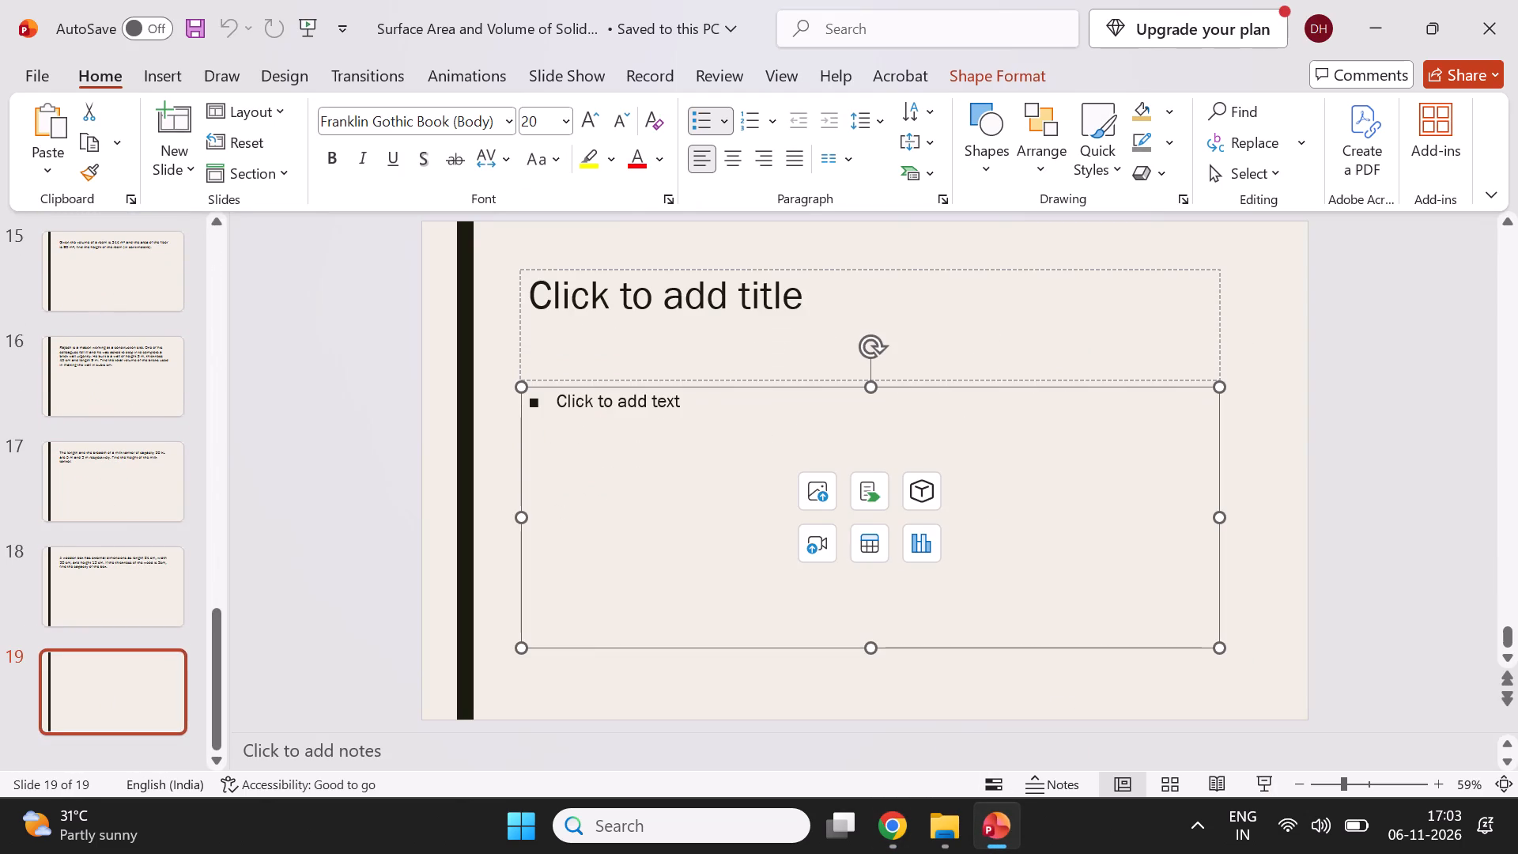
key(Delete)
Enter Cylinder as the title of slide 19 and shrink the title box to fit closely around the word.
click(742, 328)
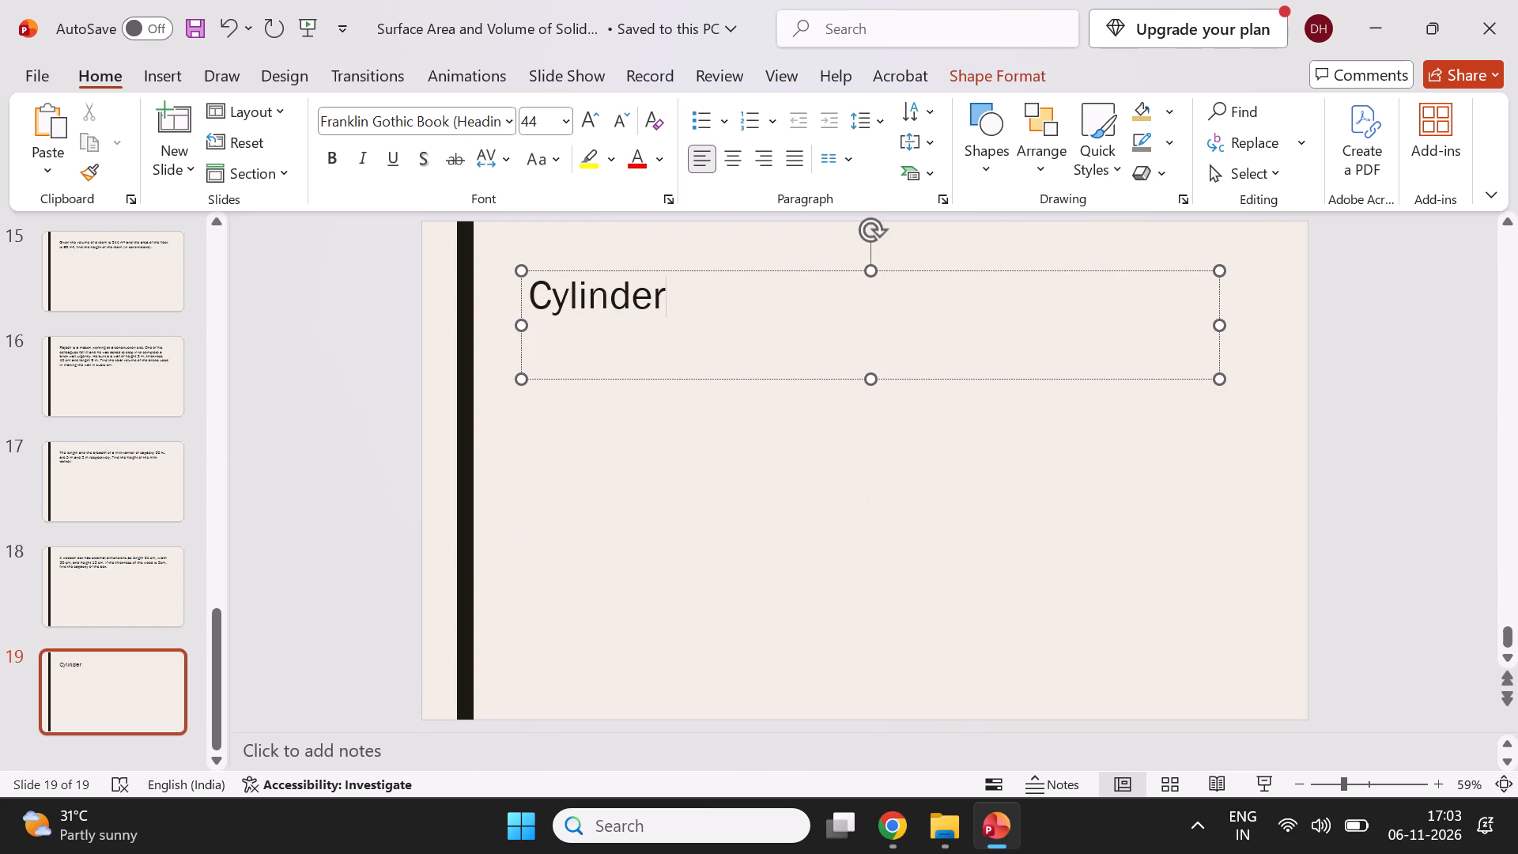
key(Down)
click(806, 381)
drag(876, 381, 856, 337)
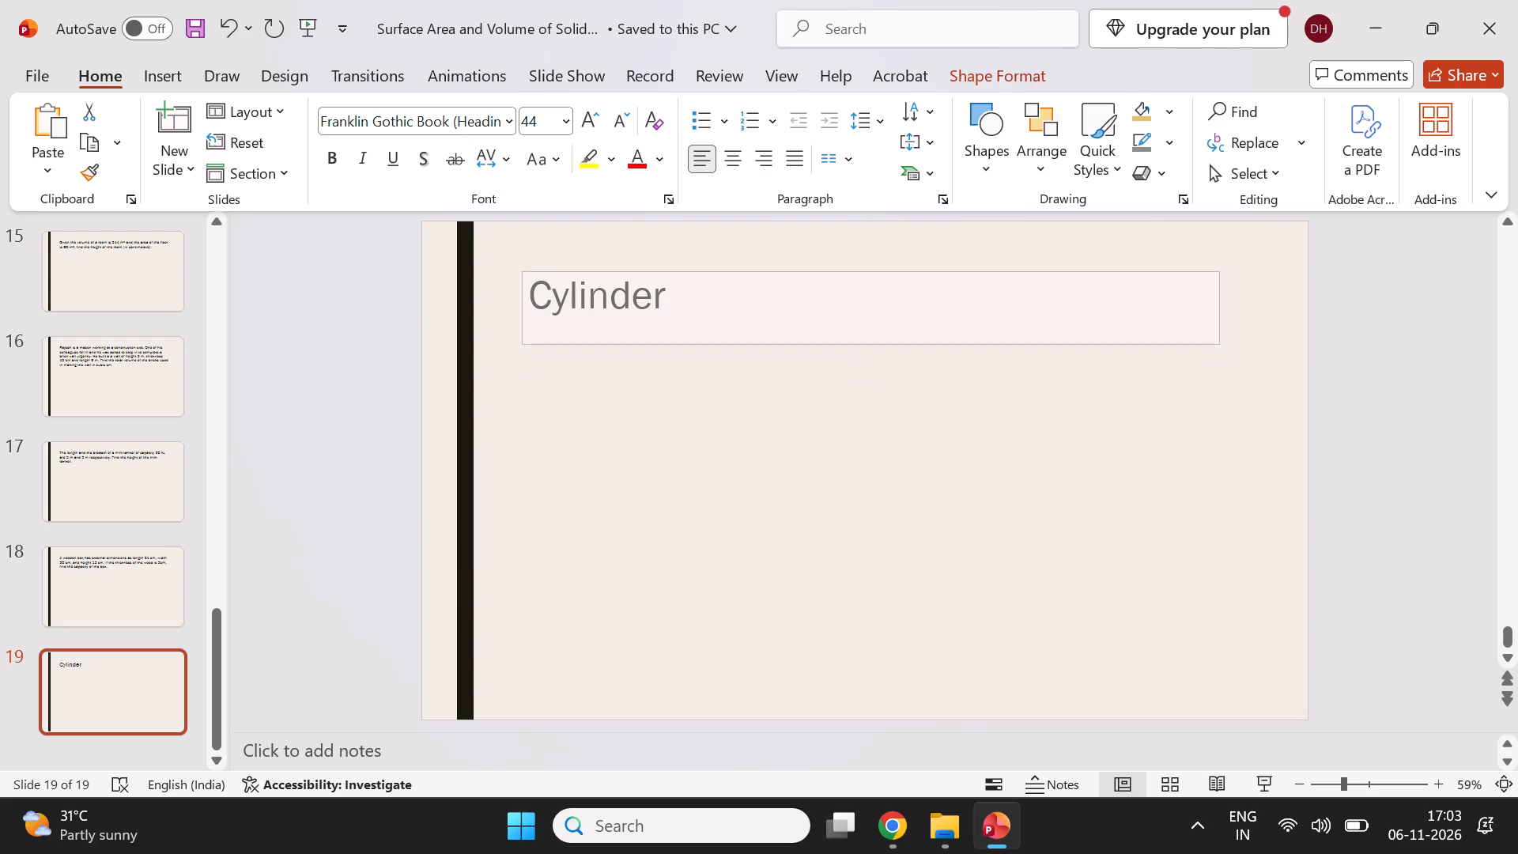
drag(856, 337, 850, 328)
drag(1221, 297, 961, 293)
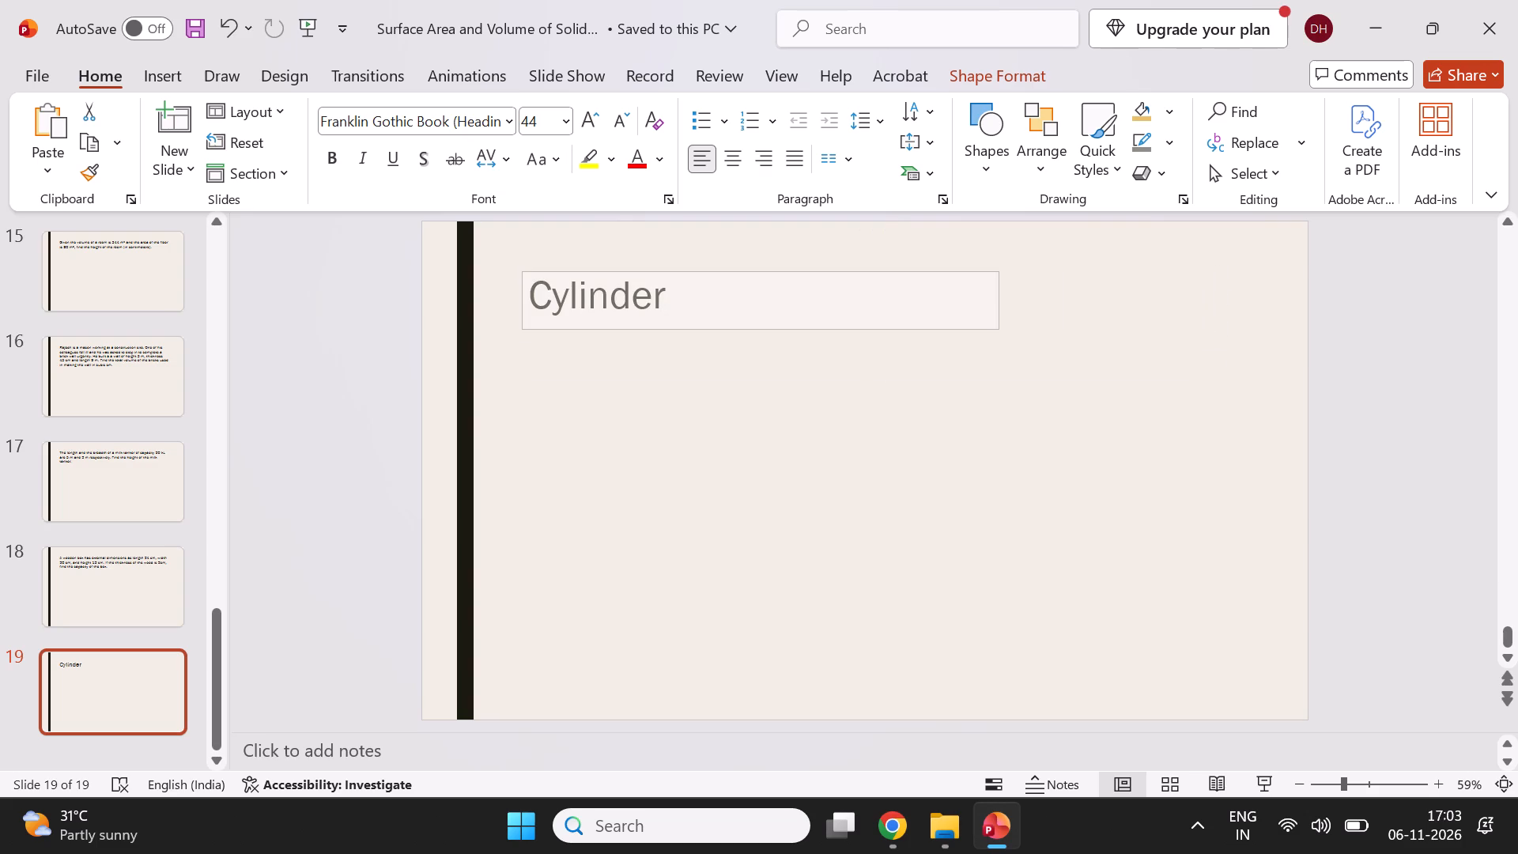
drag(961, 293, 689, 304)
Paste the captured unfolded cylinder diagram onto the Cylinder slide.
click(829, 467)
key(ctrl+v)
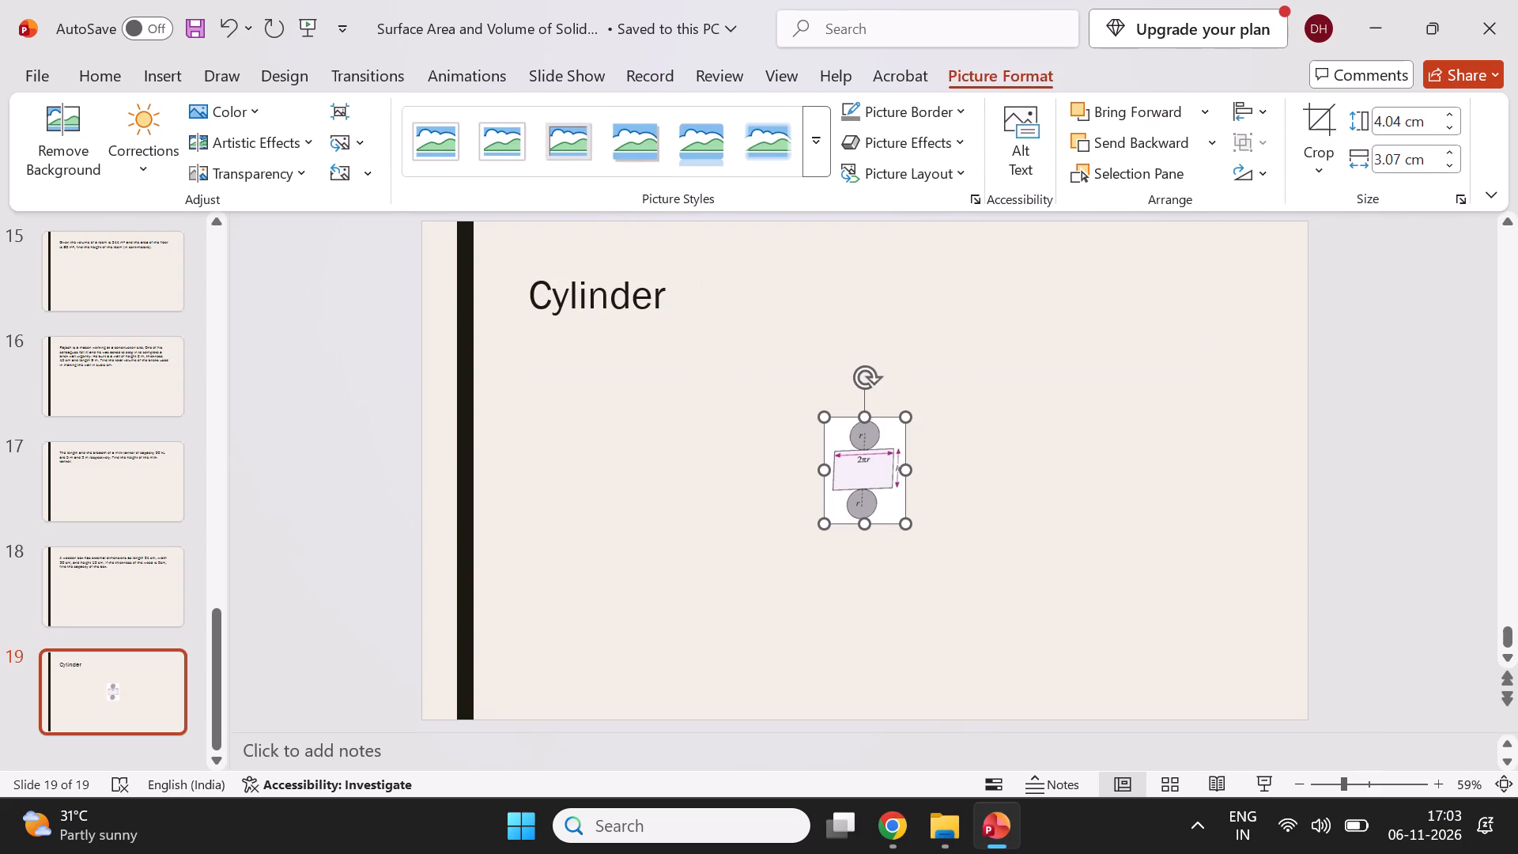
Duplicate the Cylinder slide, placing the copy directly after it as slide 20.
click(141, 698)
key(ctrl+c)
key(ctrl+v)
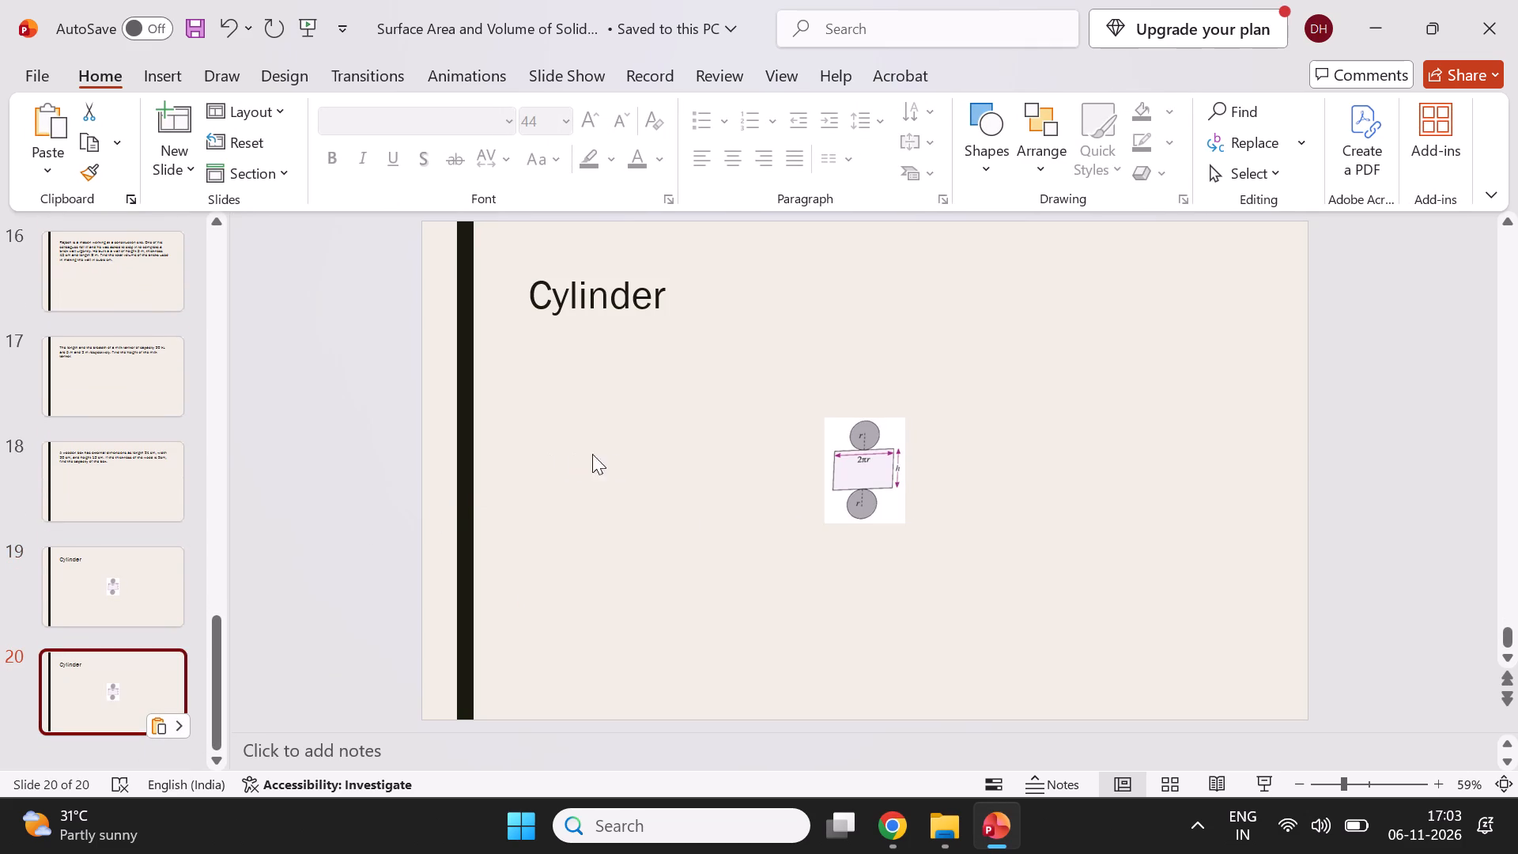
Delete the unfolded cylinder diagram from slide 19.
click(148, 600)
click(868, 483)
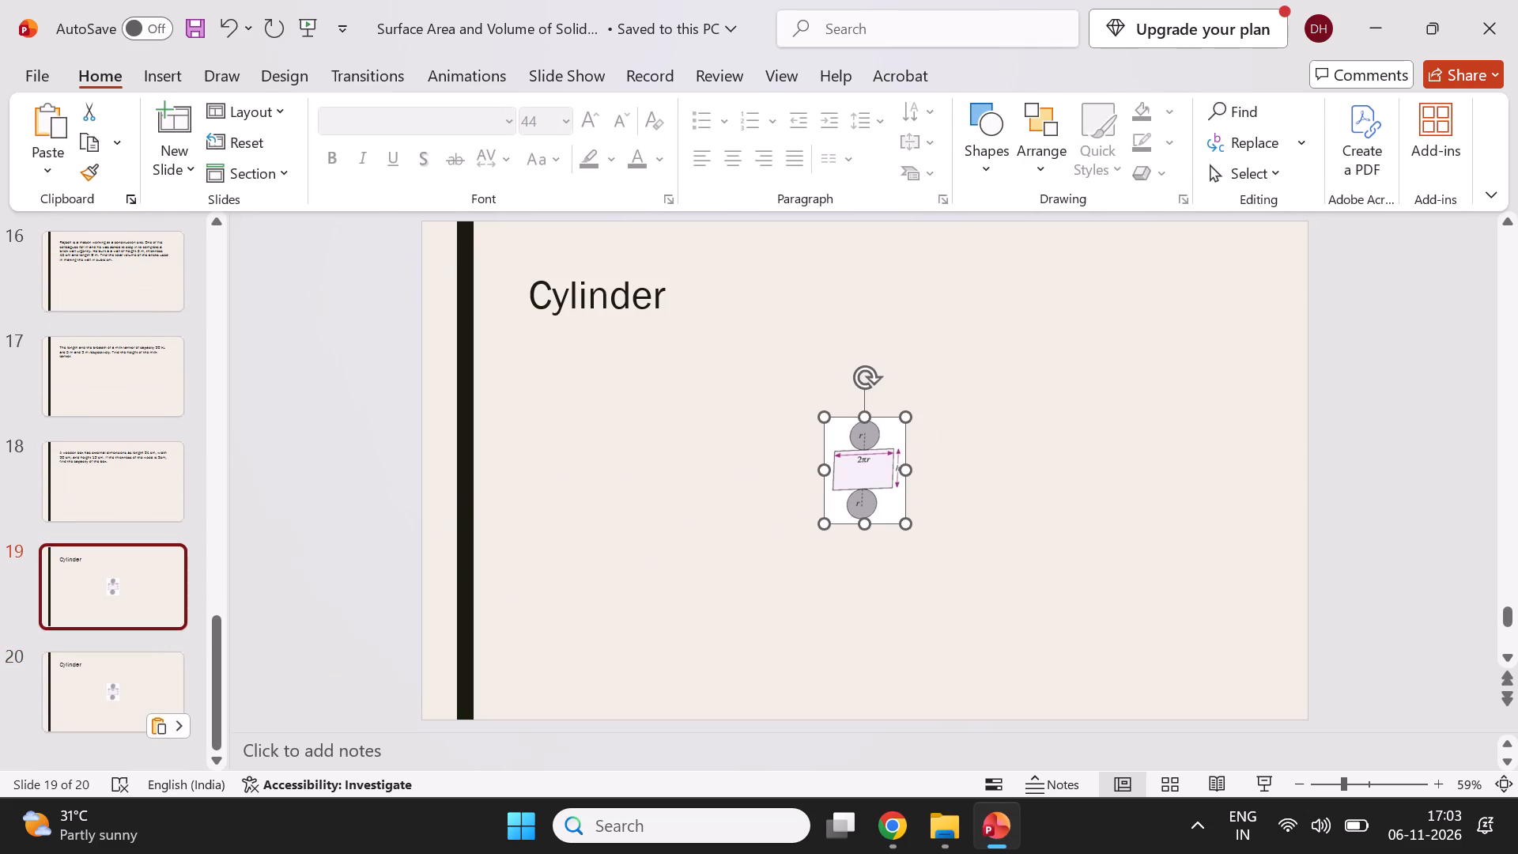
key(Delete)
Capture the cylinder diagram with the dotted axis from page 8 of the chapter 17 PDF and paste it onto slide 19.
key(alt+Tab)
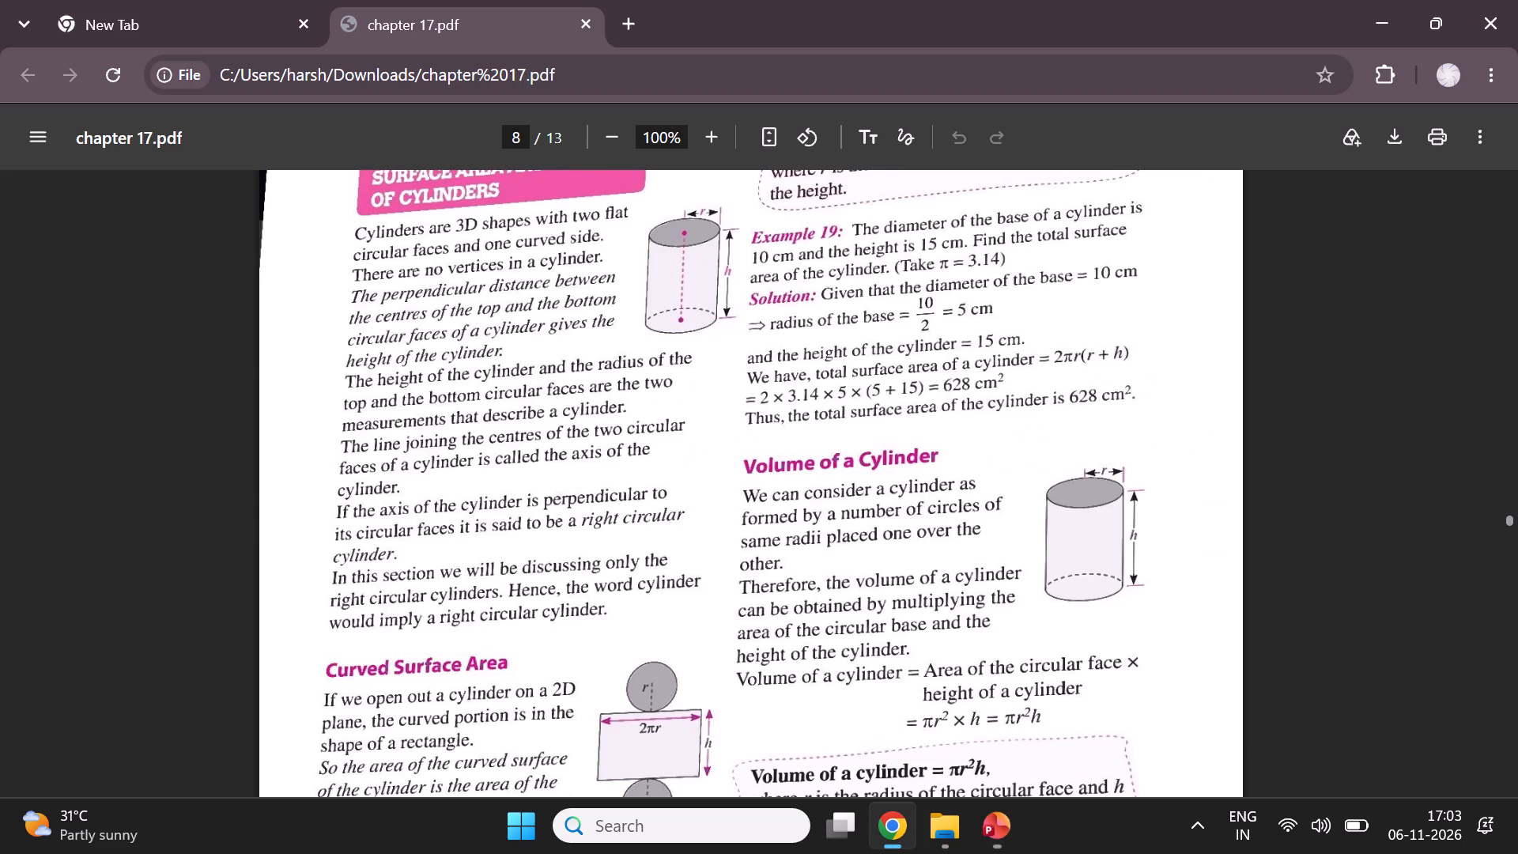
key(shift+super+s)
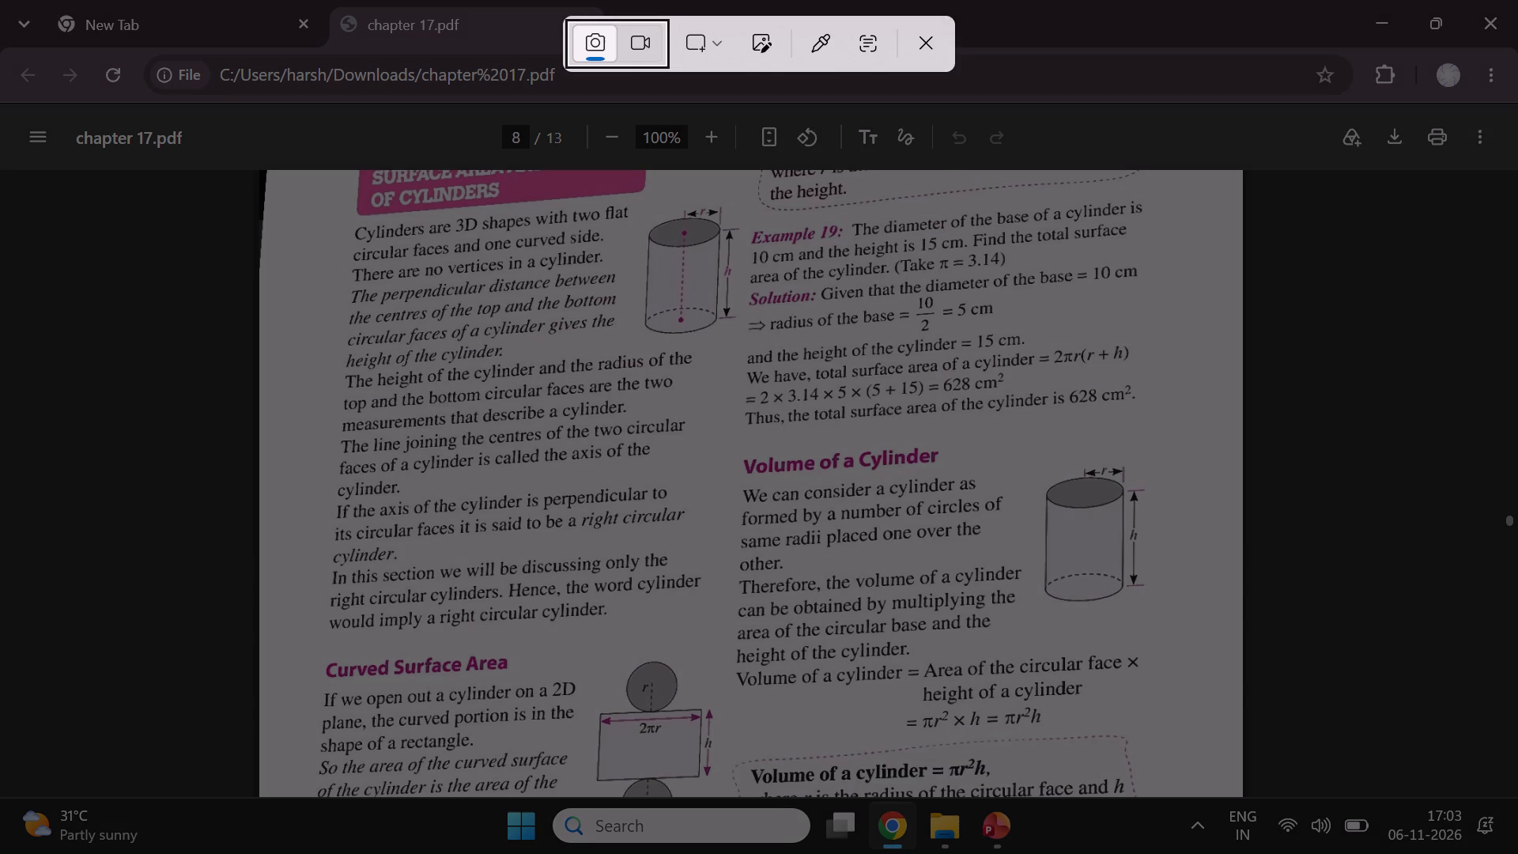
drag(635, 203, 751, 349)
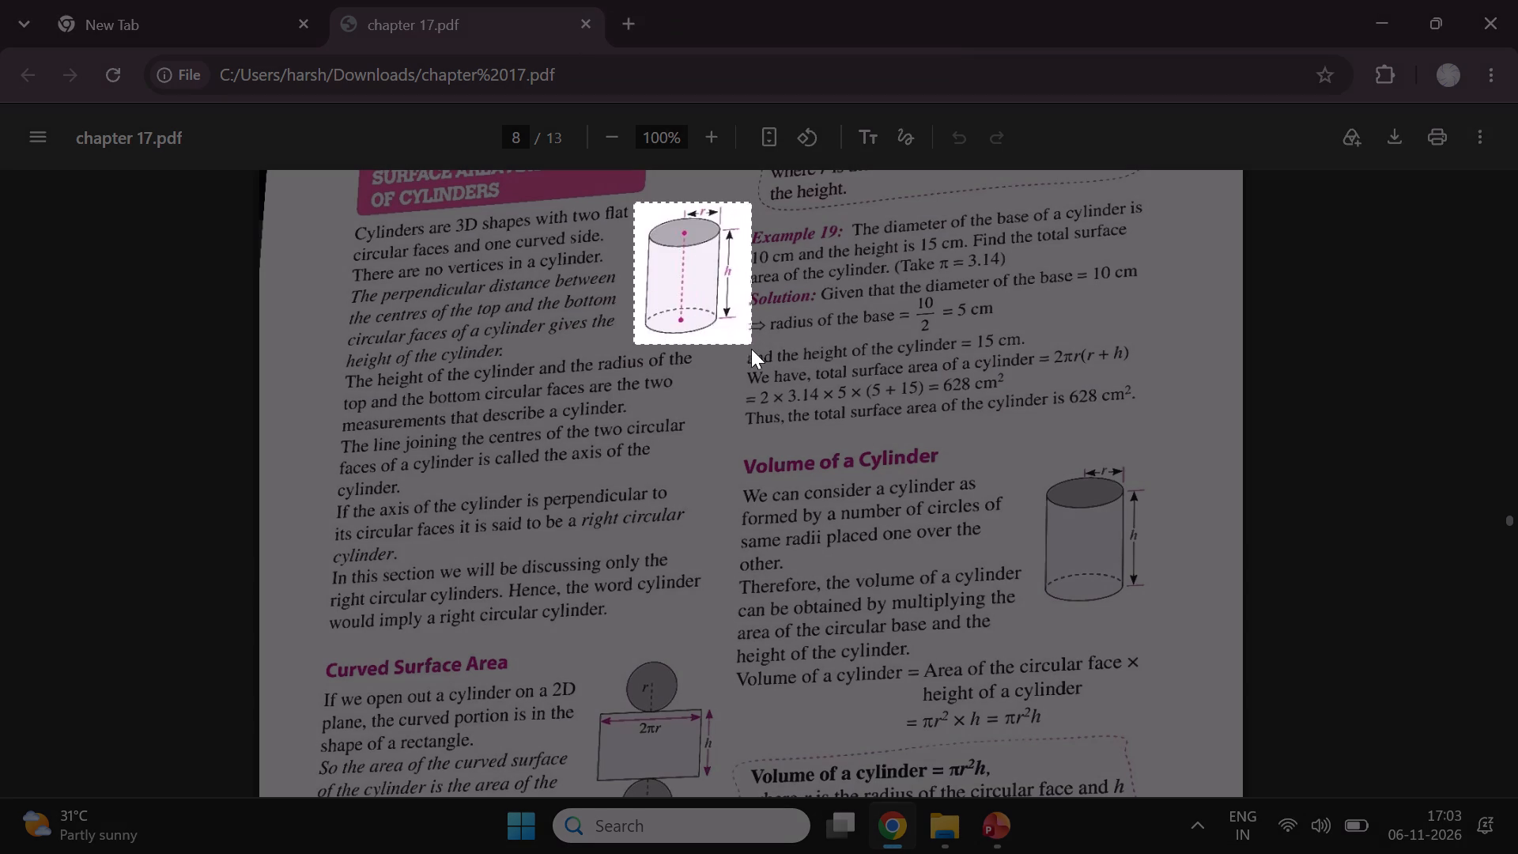
drag(751, 349, 740, 346)
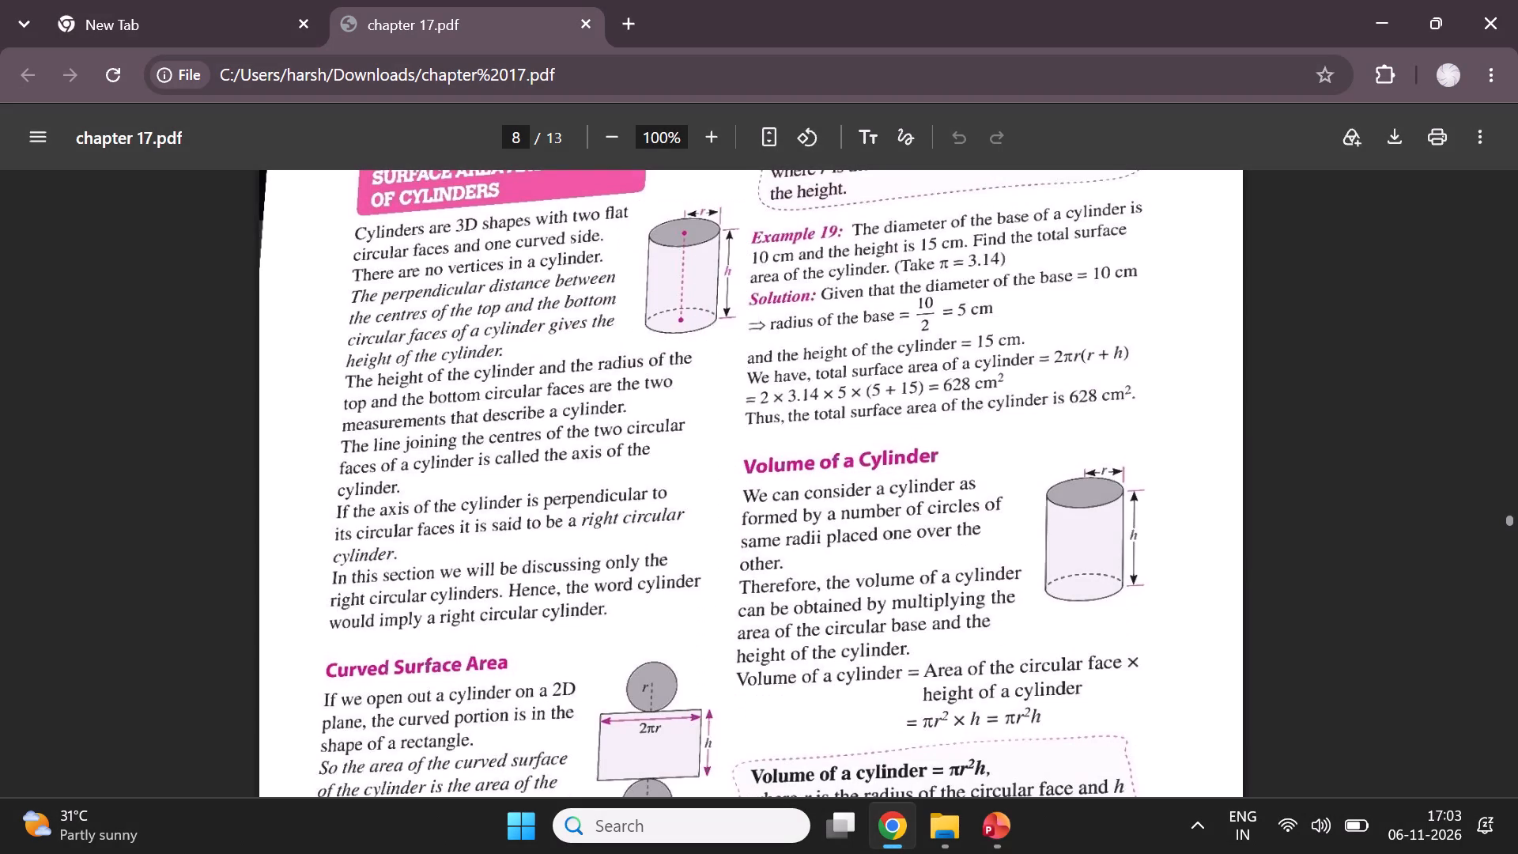
key(alt+Tab)
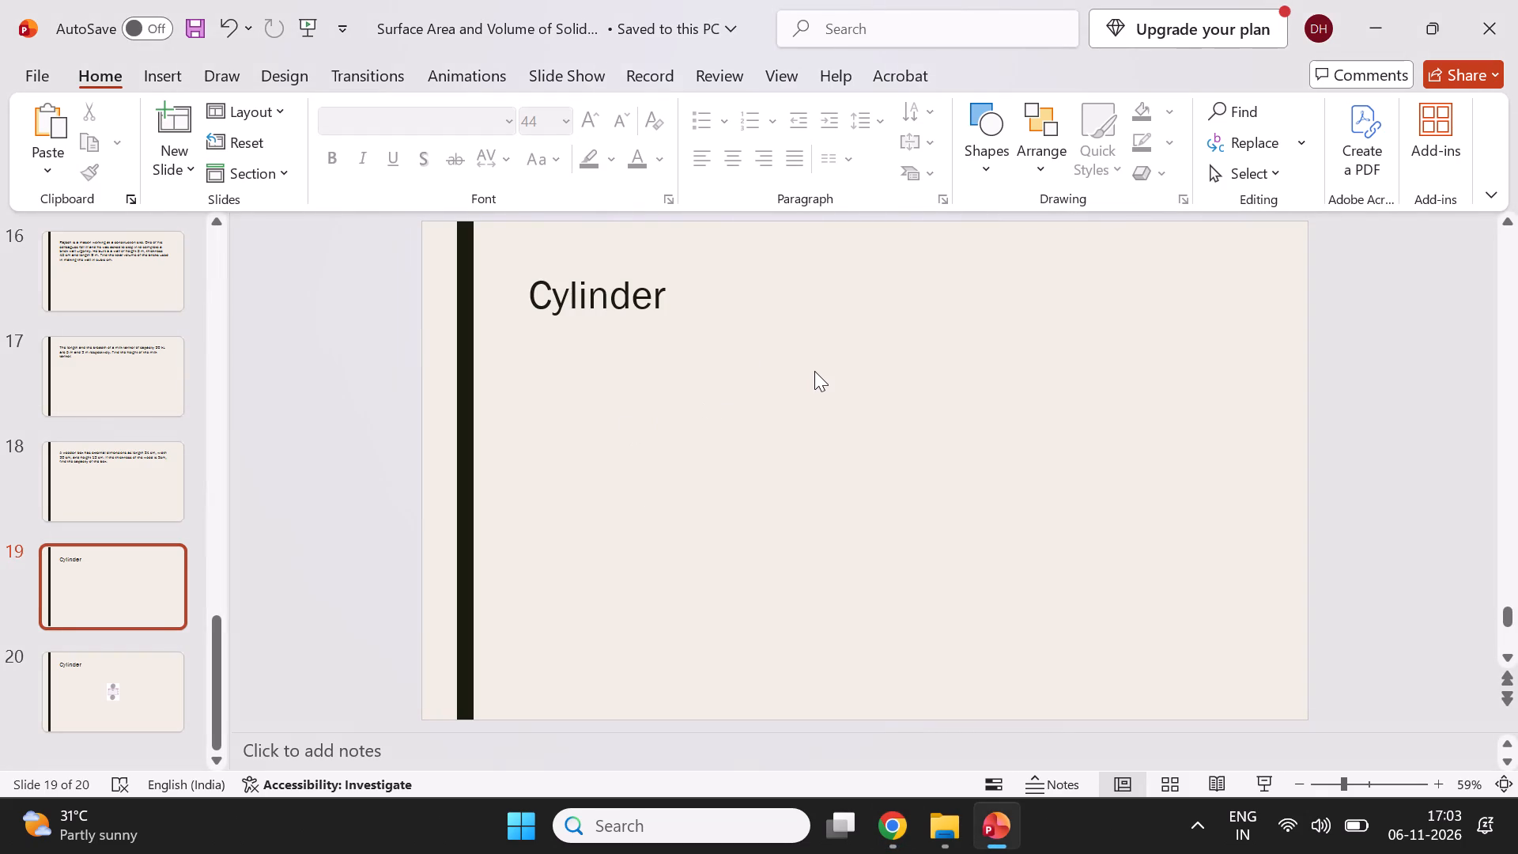
click(814, 371)
key(ctrl+v)
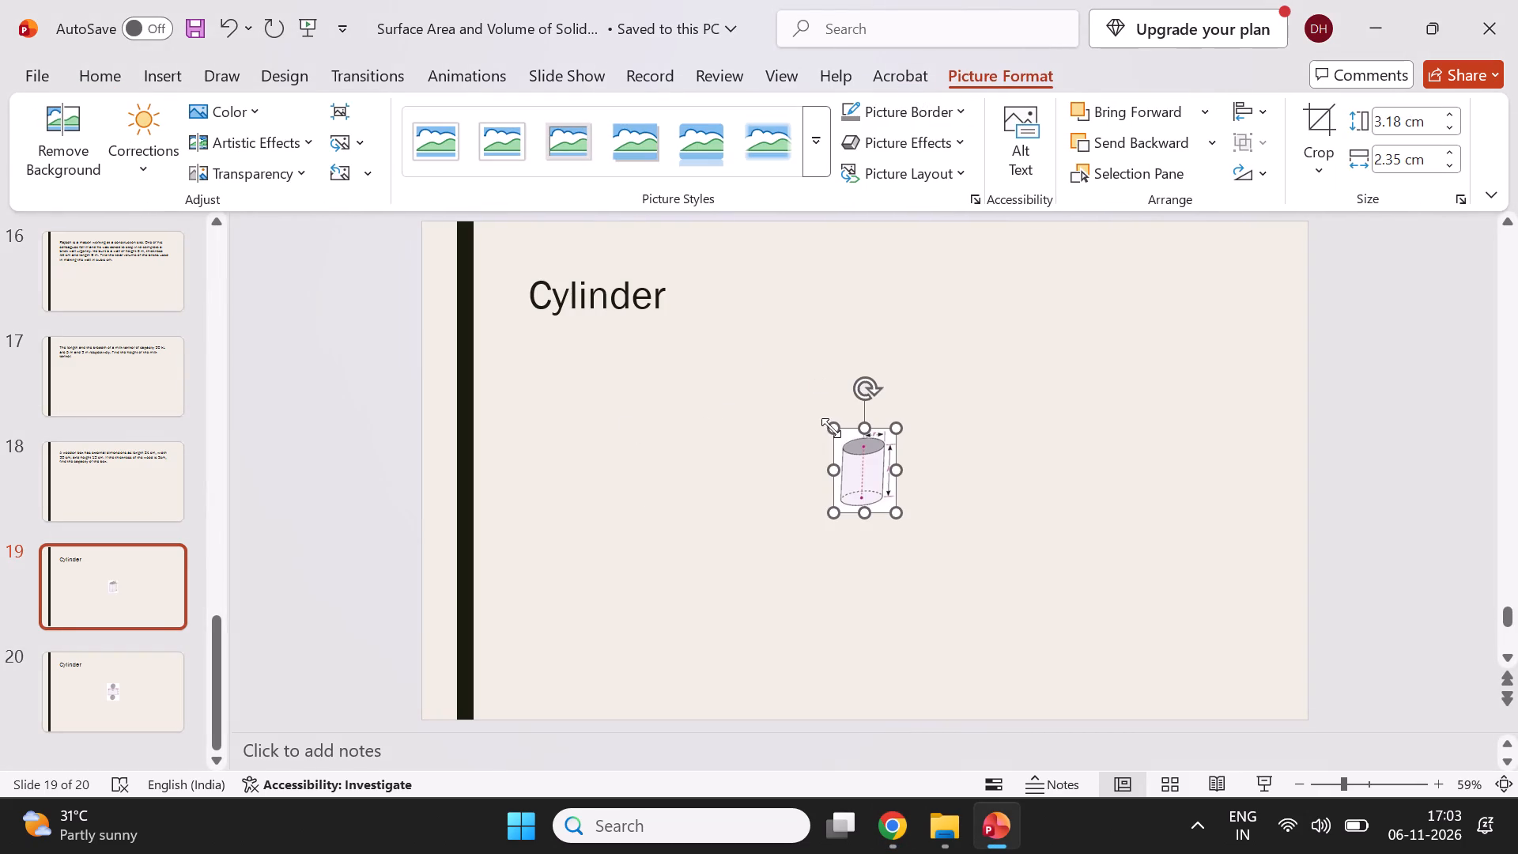
Enlarge the cylinder picture on slide 19 to about 10.2 by 7.5 cm and place it in the slide's upper-right area.
drag(831, 428, 735, 325)
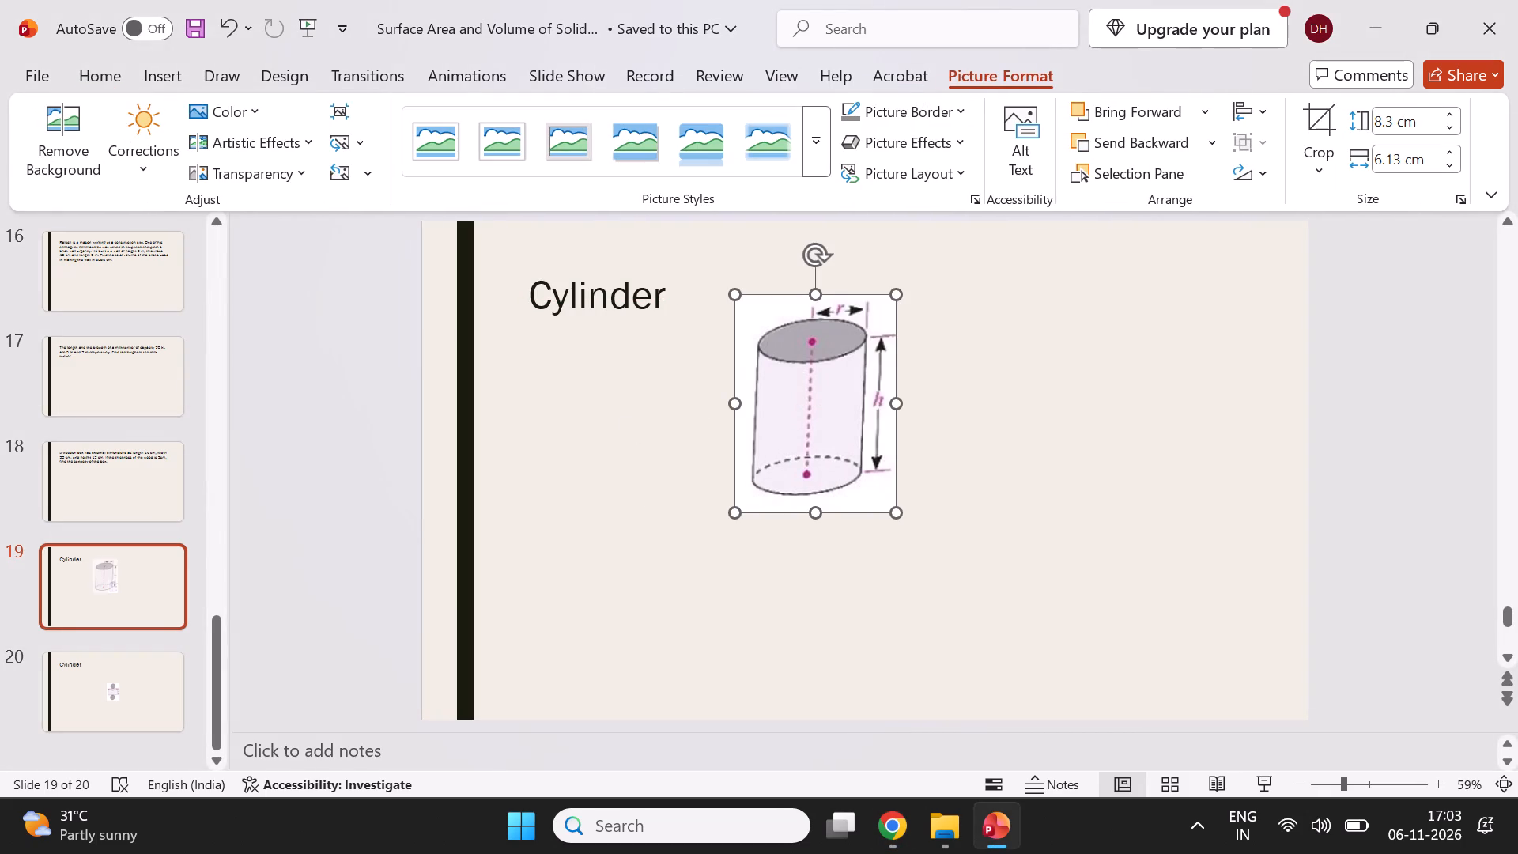
drag(870, 475, 970, 493)
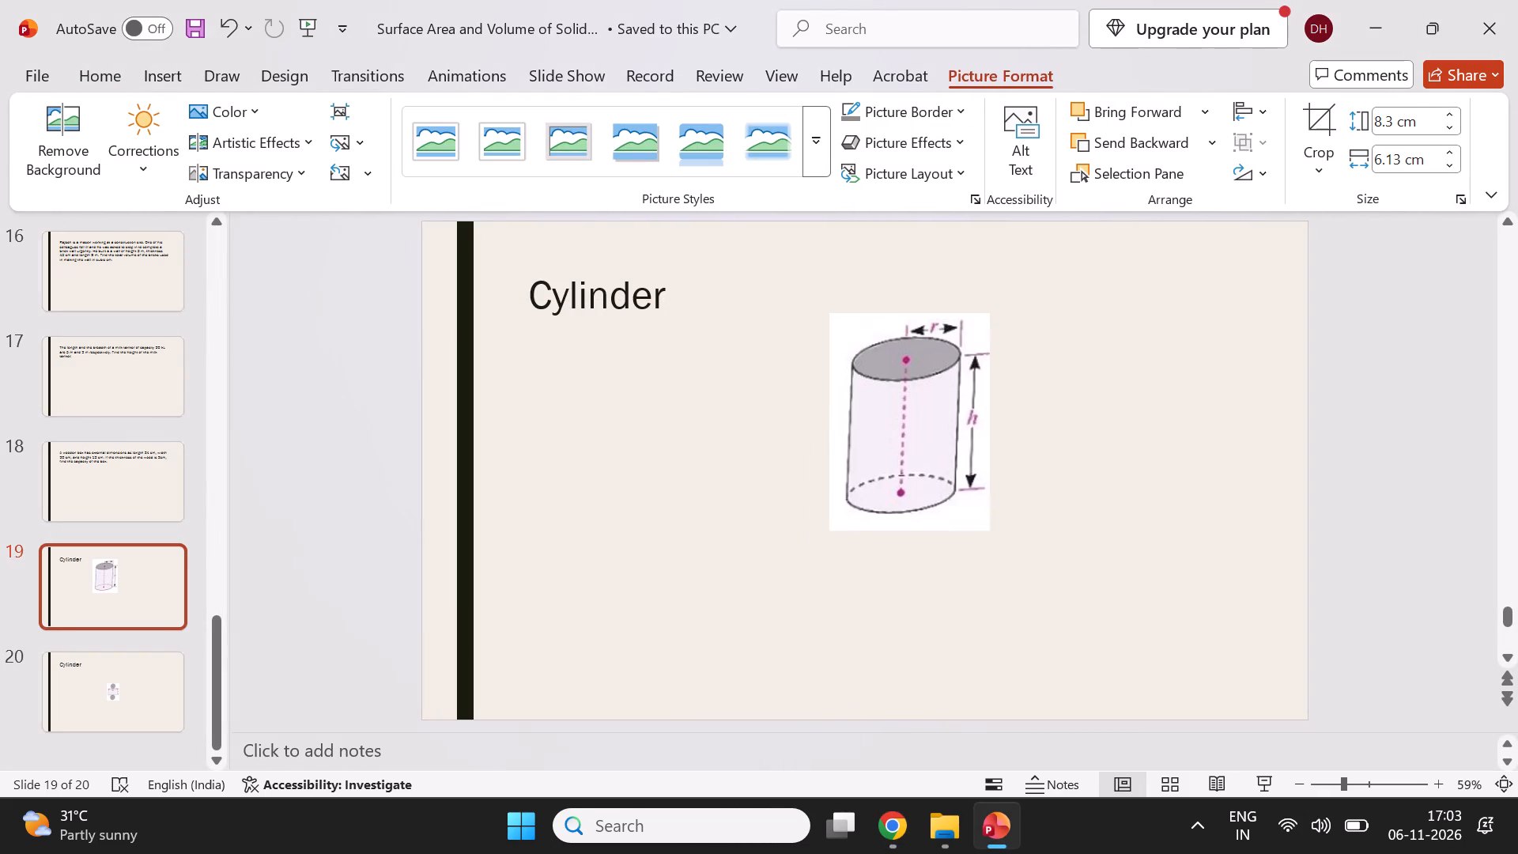
drag(970, 493, 1101, 458)
drag(1132, 501, 1151, 515)
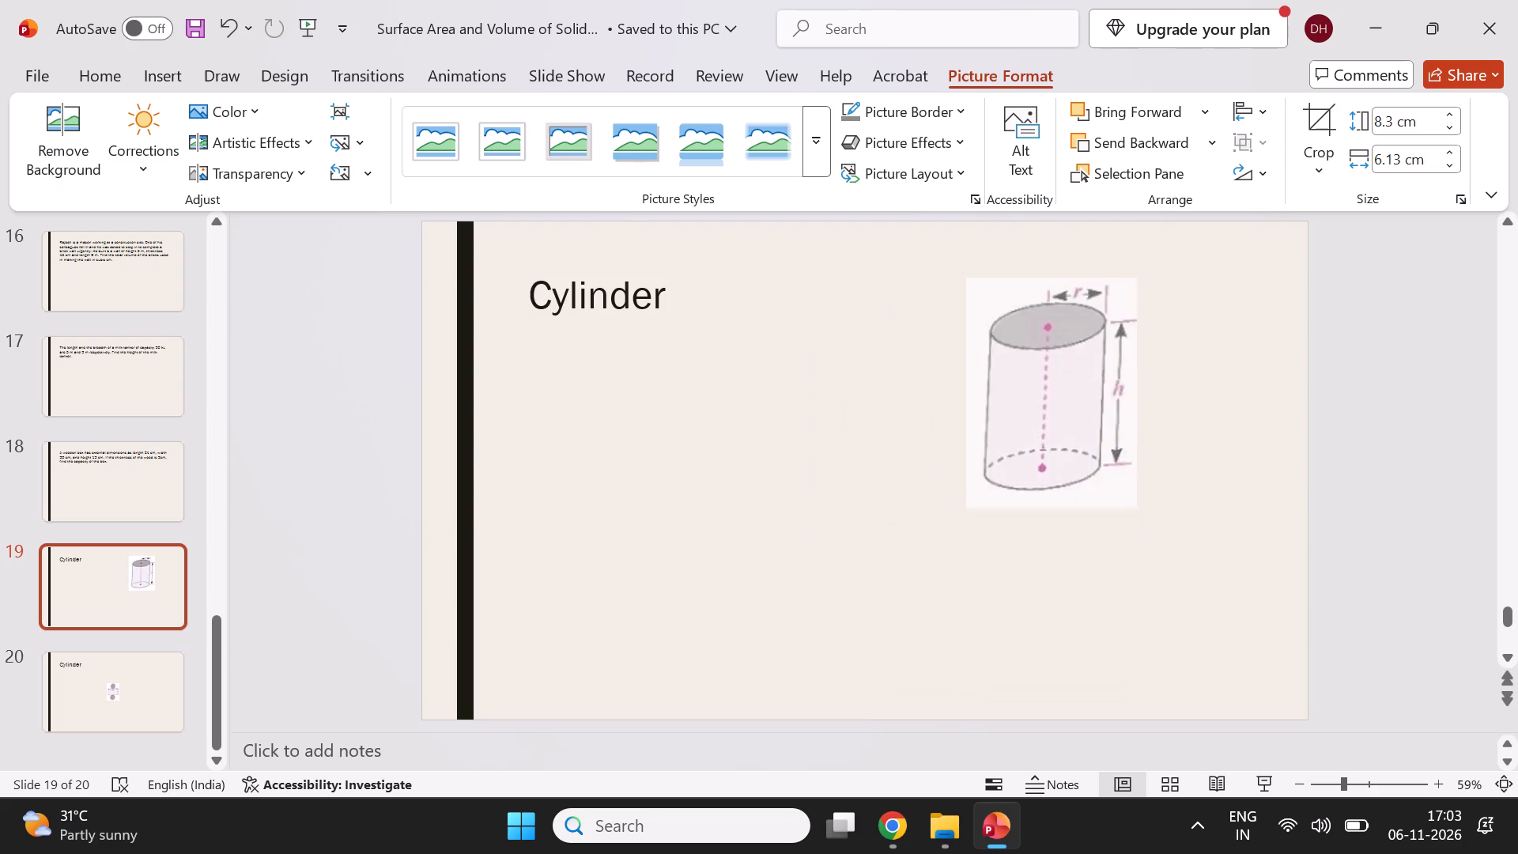
drag(1151, 515, 1163, 523)
Switch to the chapter 17 PDF and capture the cylinder diagram beside the Volume of a Cylinder section.
key(alt+Tab)
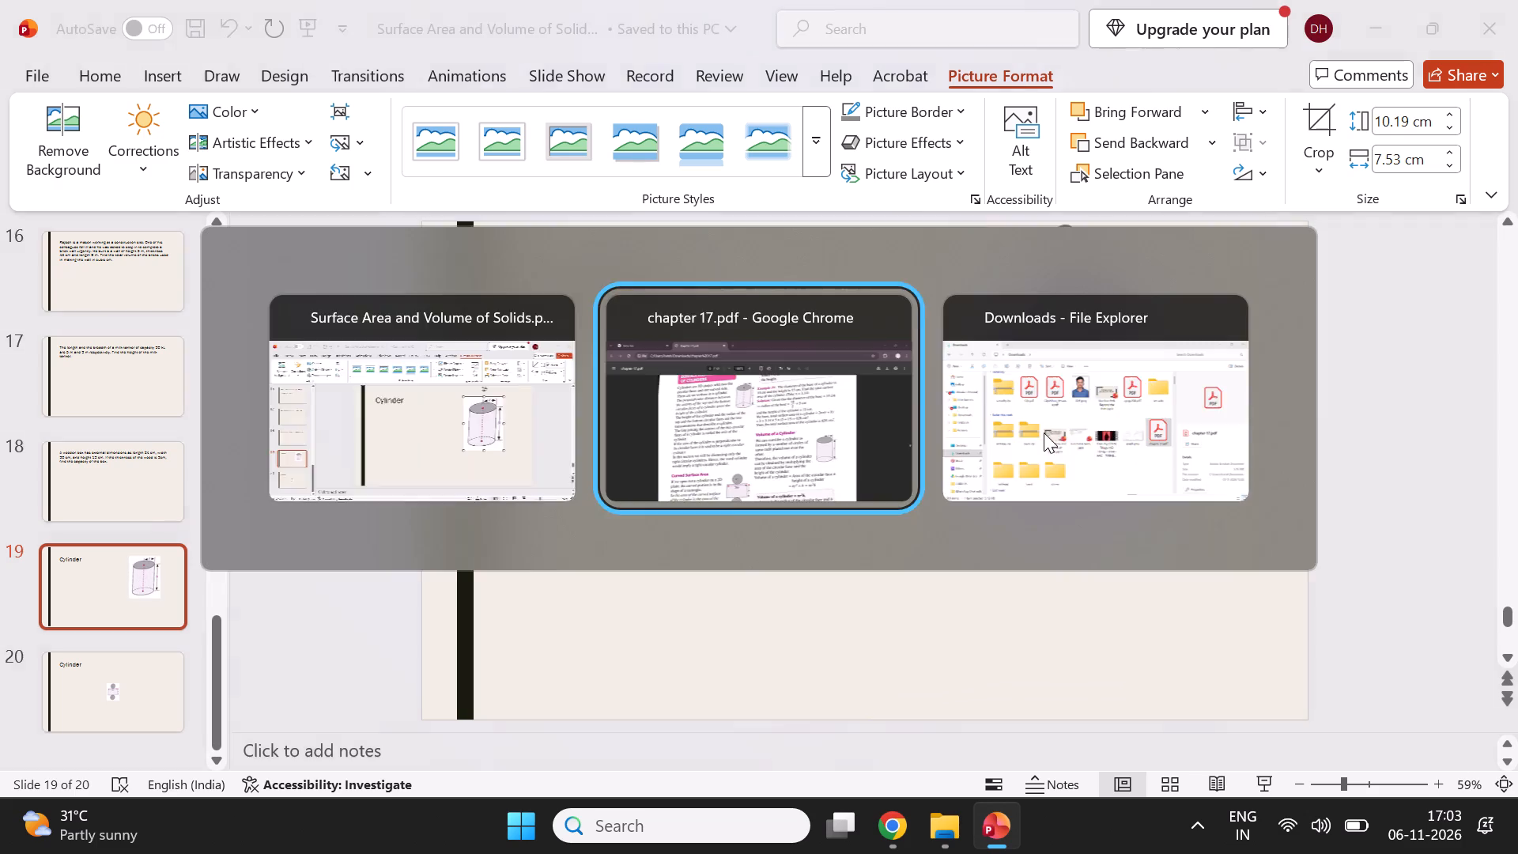
scroll(780, 506, down, 1)
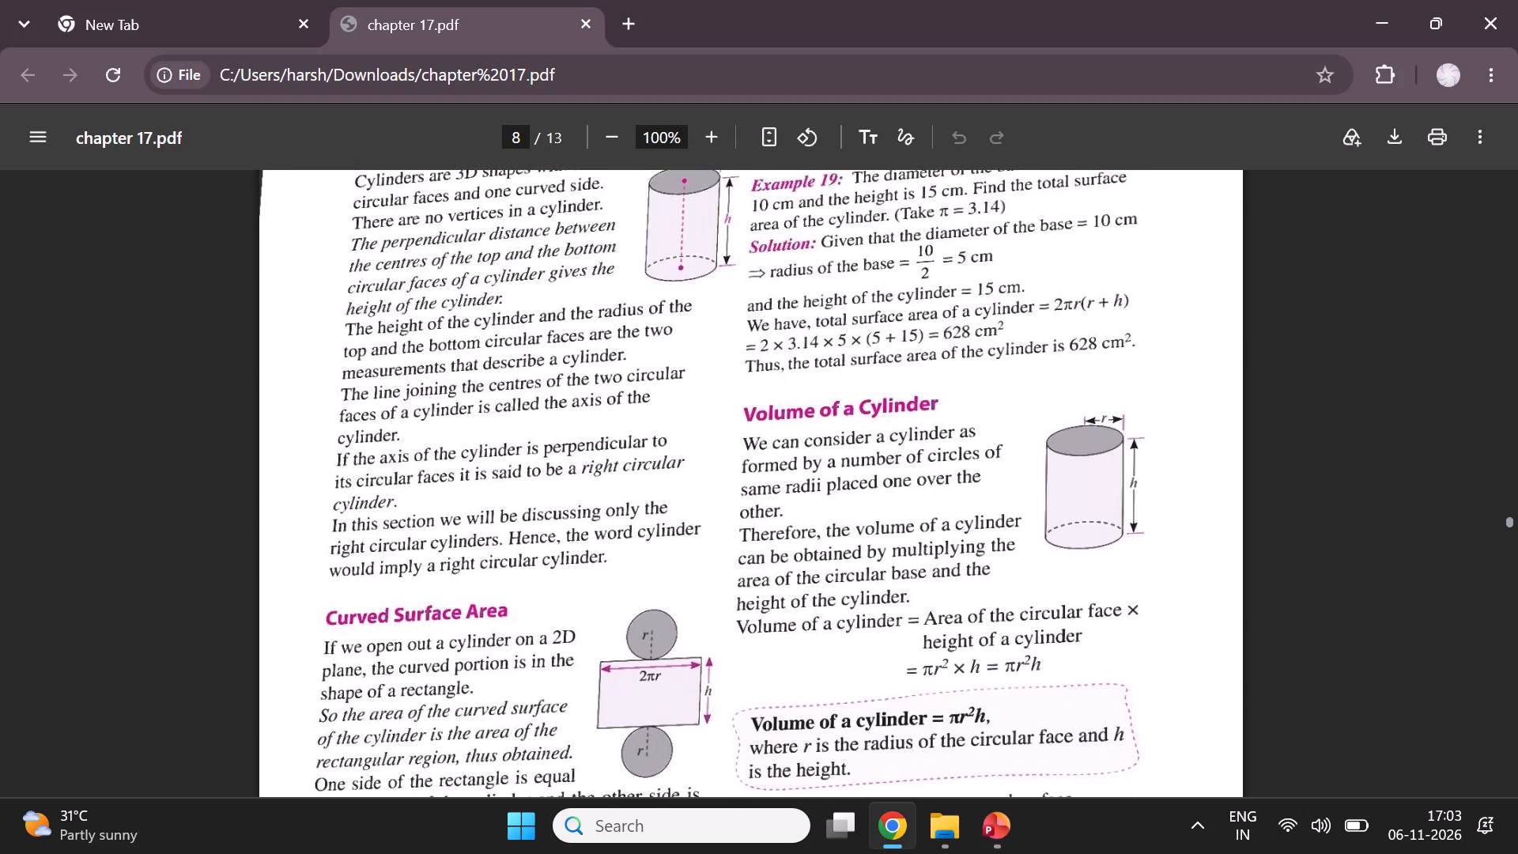
scroll(780, 506, down, 1)
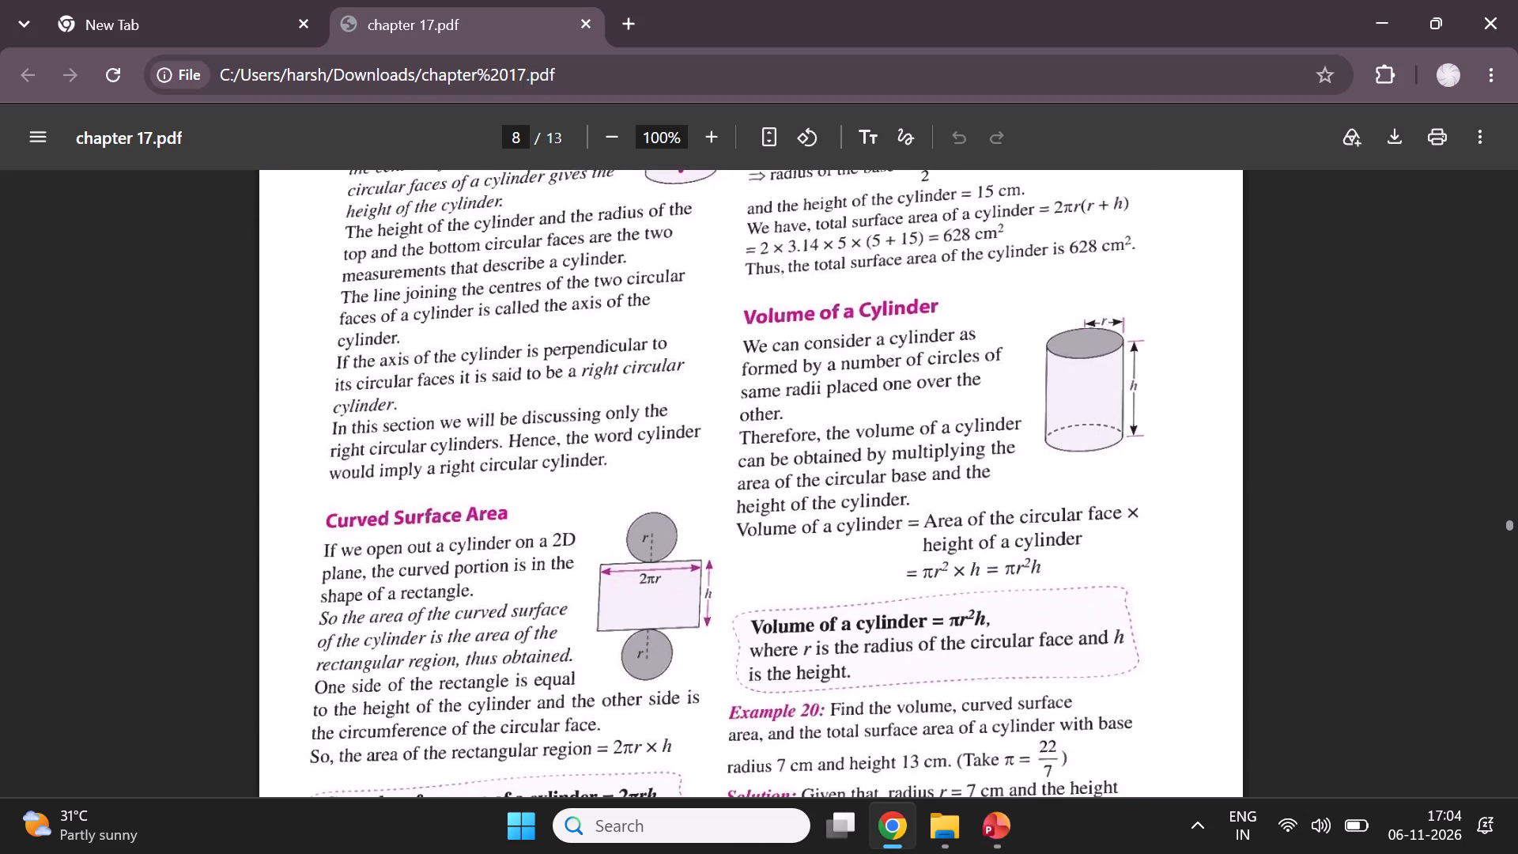
key(shift+super+s)
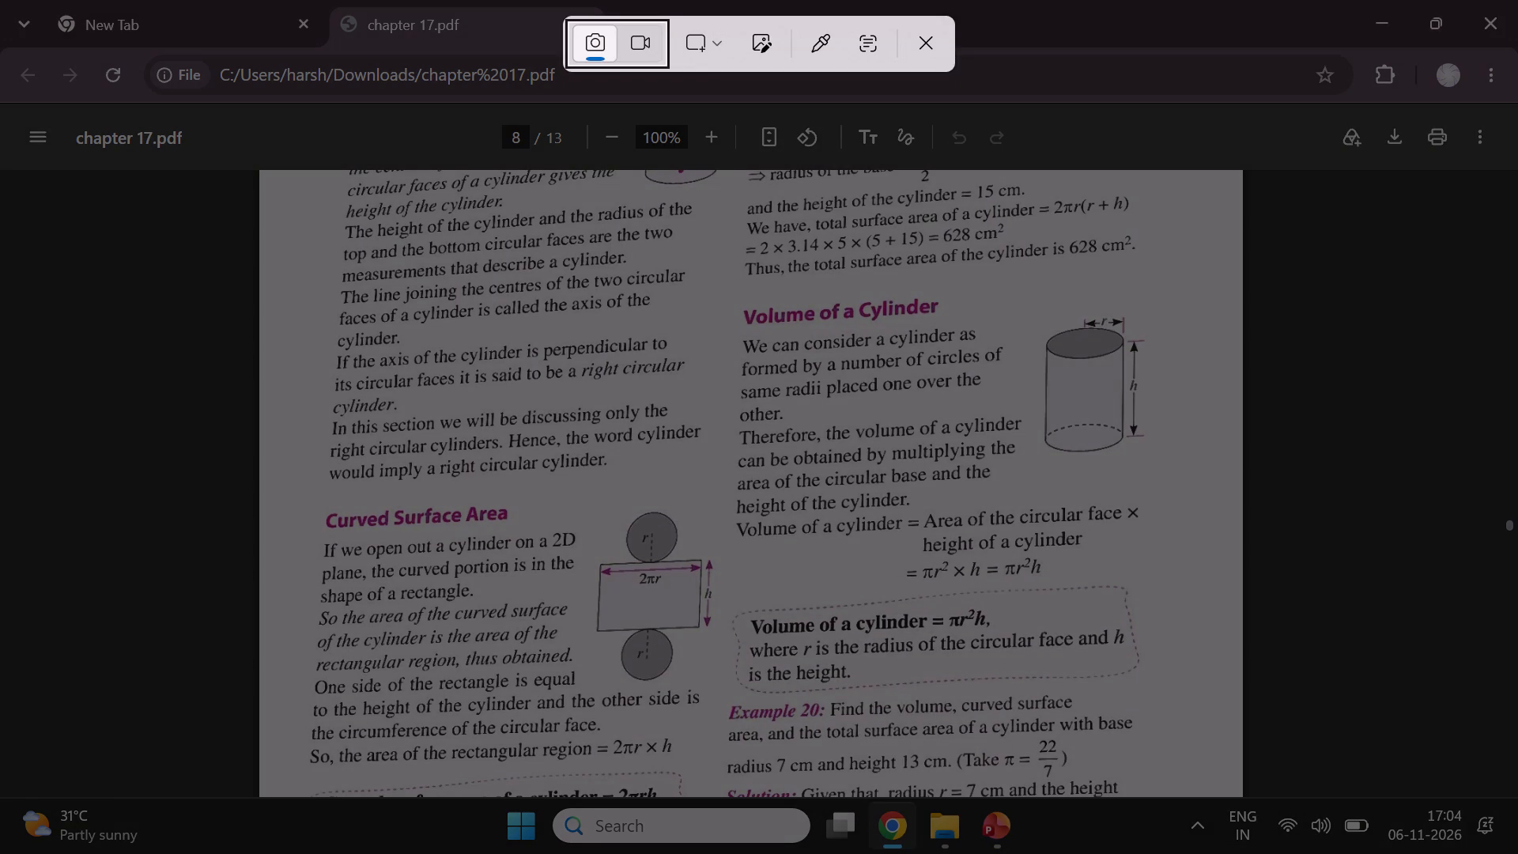
drag(1029, 308, 1156, 469)
In PowerPoint, add a new slide after slide 20 and replace its content placeholder with the captured volume diagram.
key(alt+Tab)
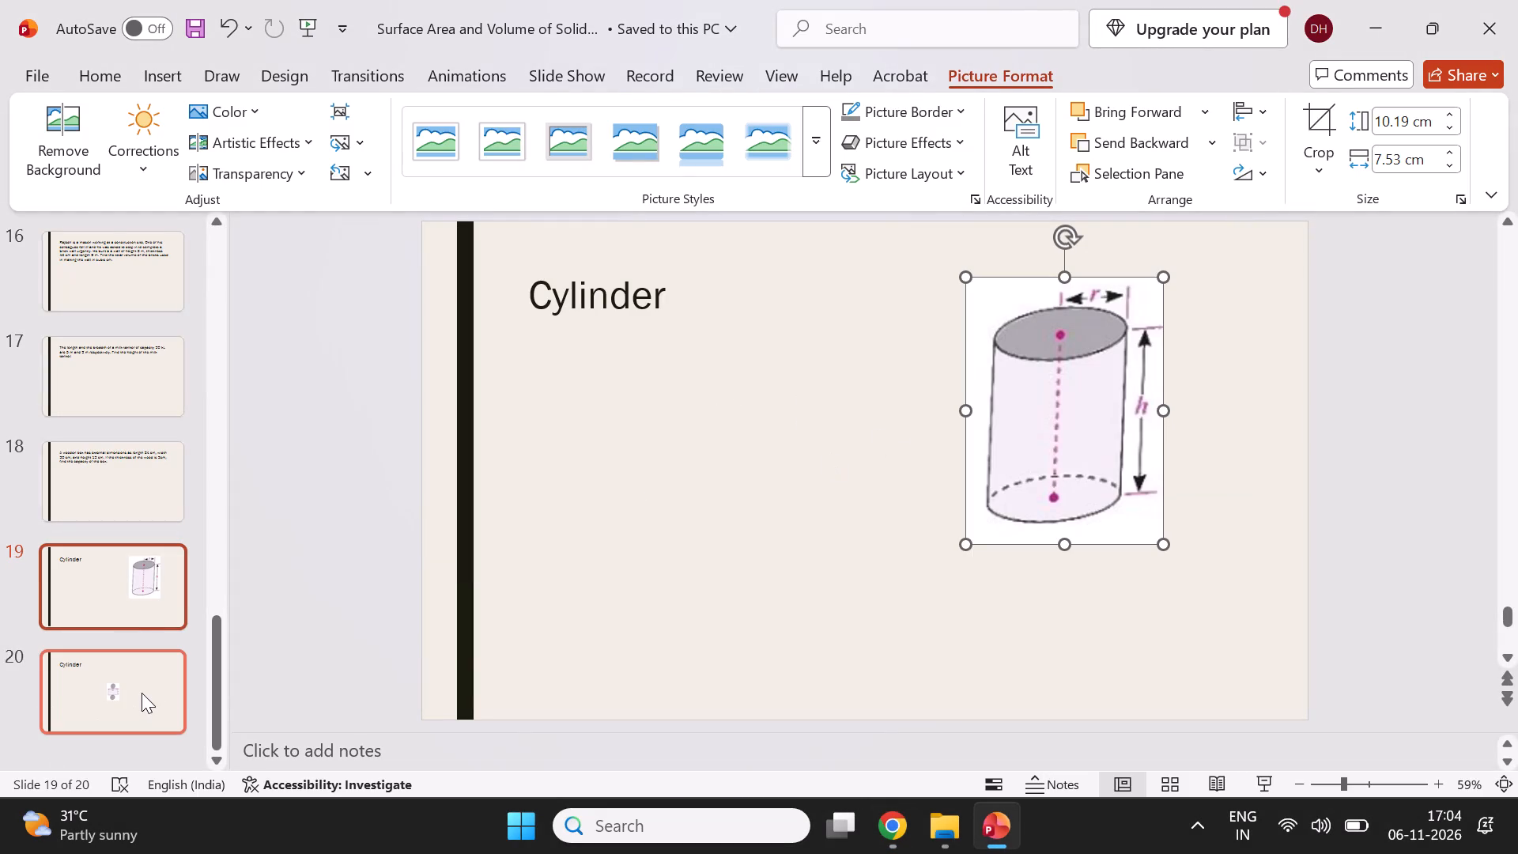
click(142, 693)
key(Return)
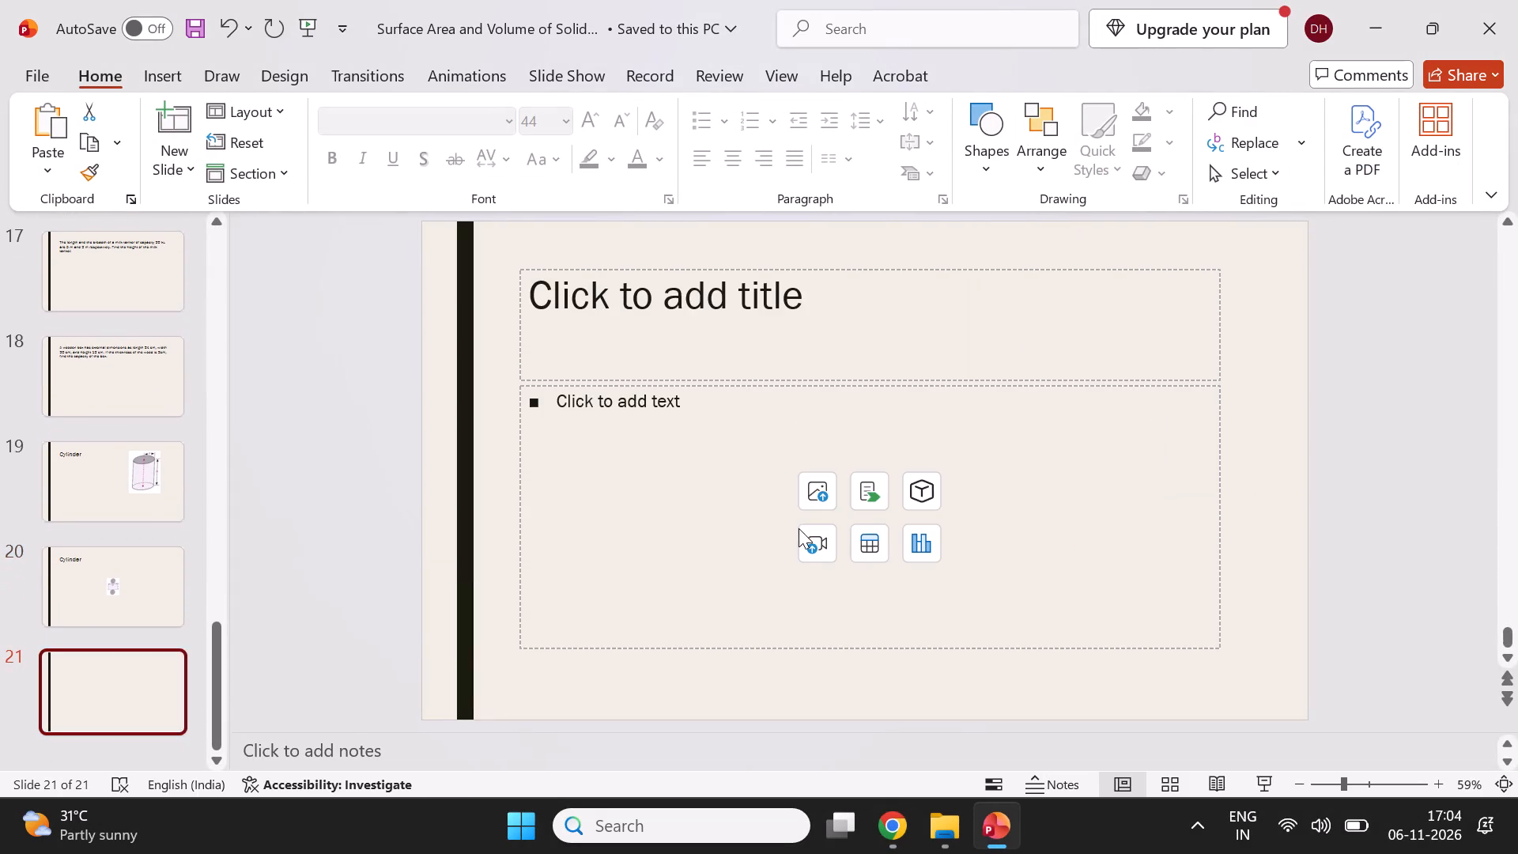
click(897, 649)
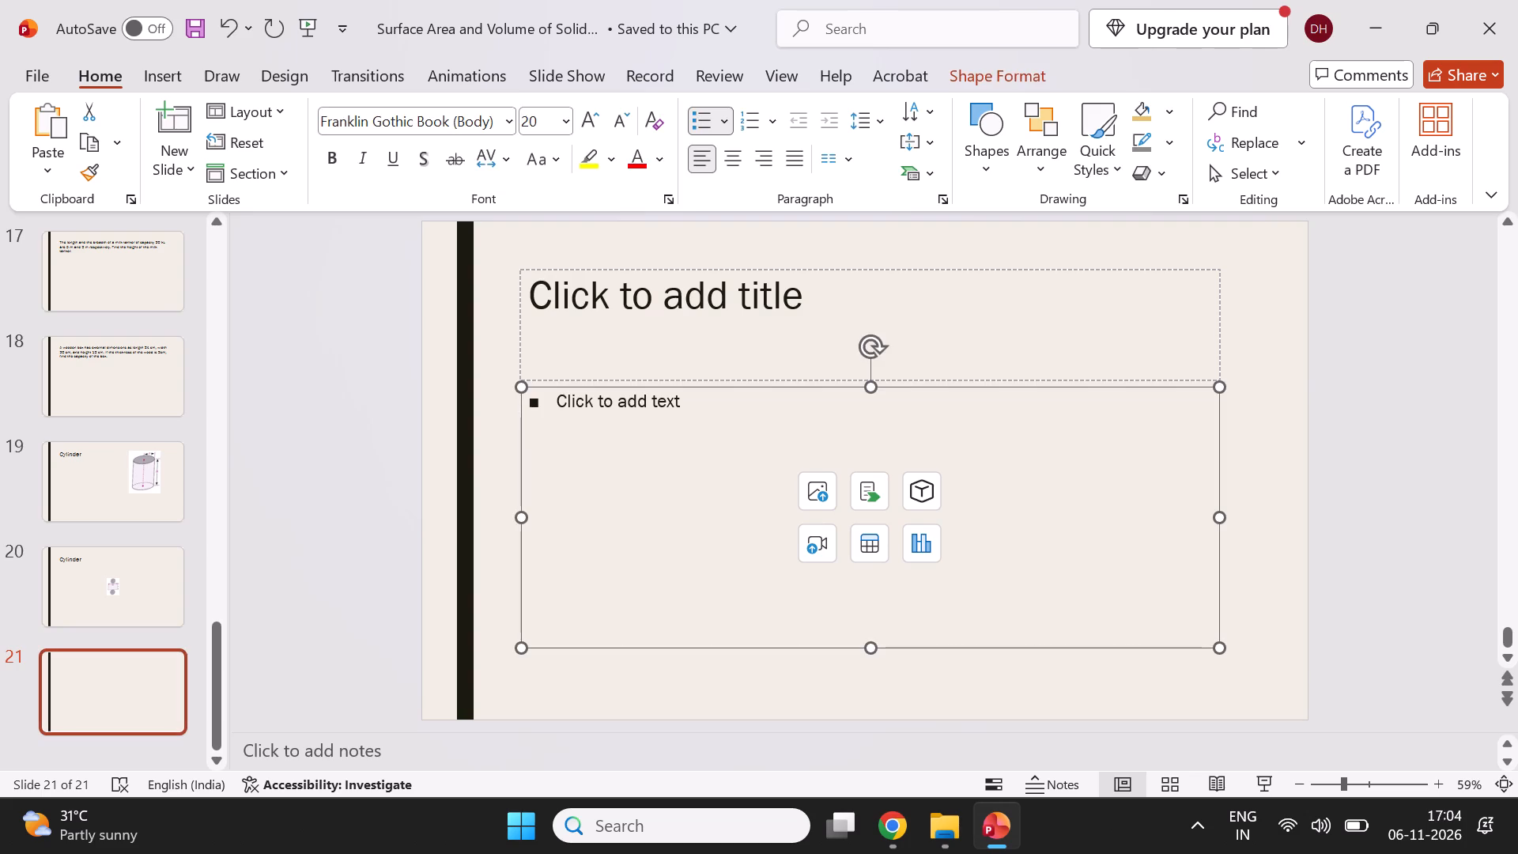
key(Delete)
ctrl+click(833, 488)
key(ctrl+v)
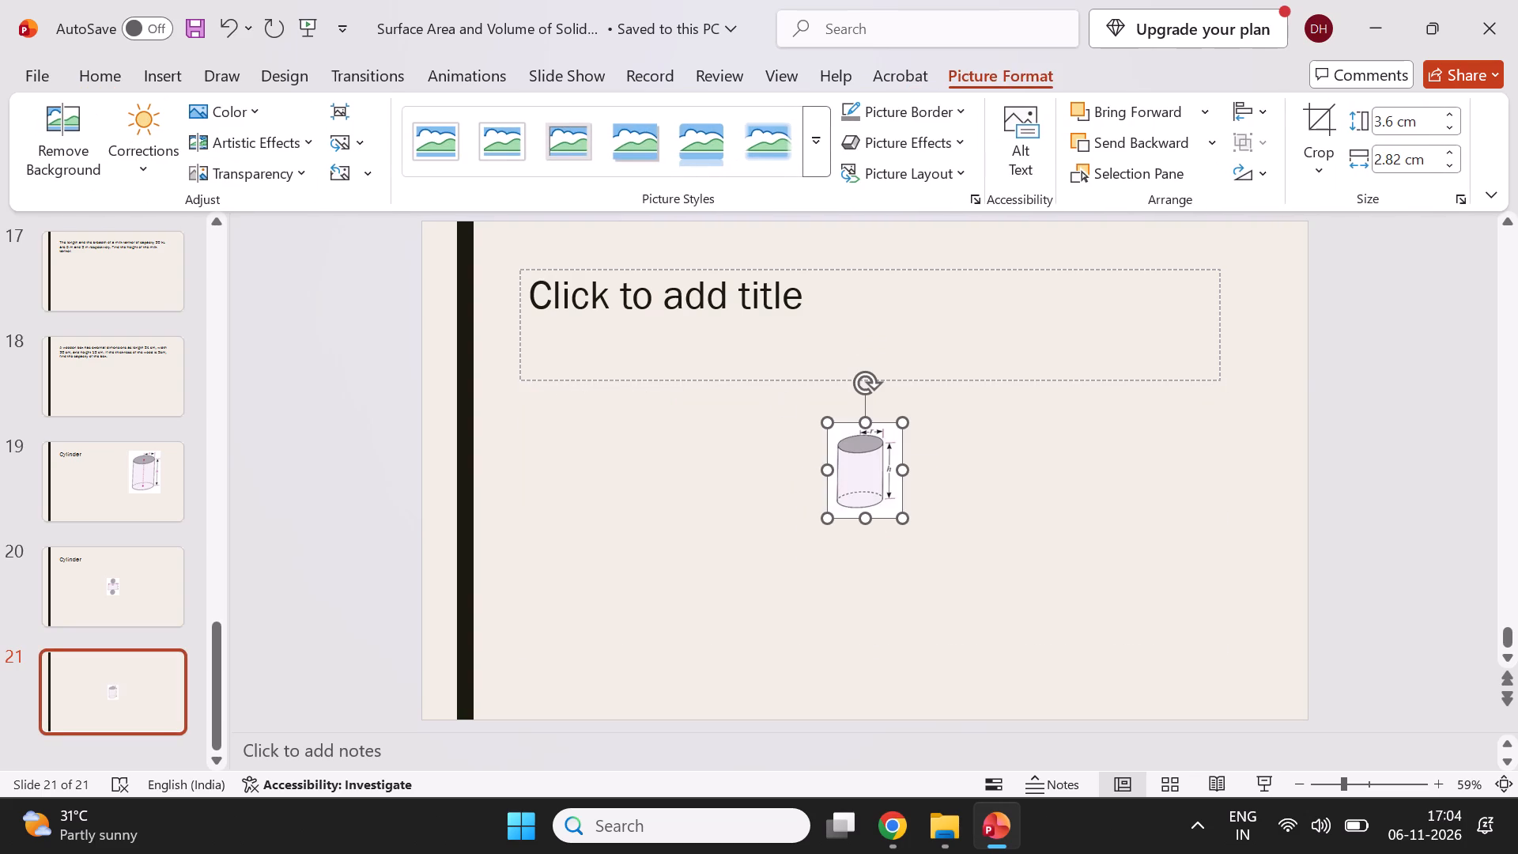
Enter Cylinder as the title of slide 21 and shrink the title box to fit closely around the word.
double_click(708, 304)
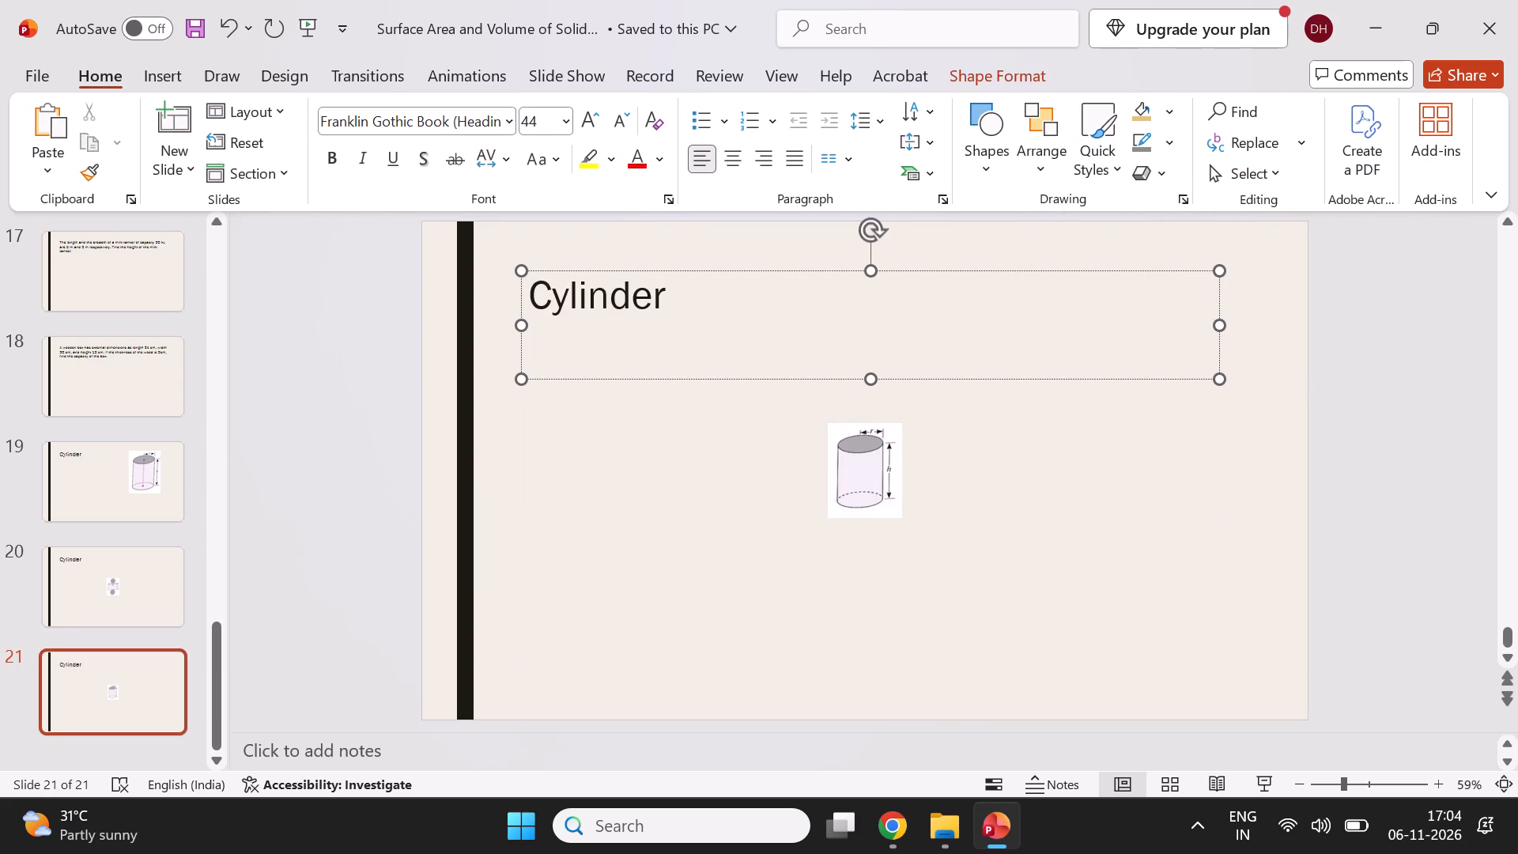
drag(874, 380, 856, 350)
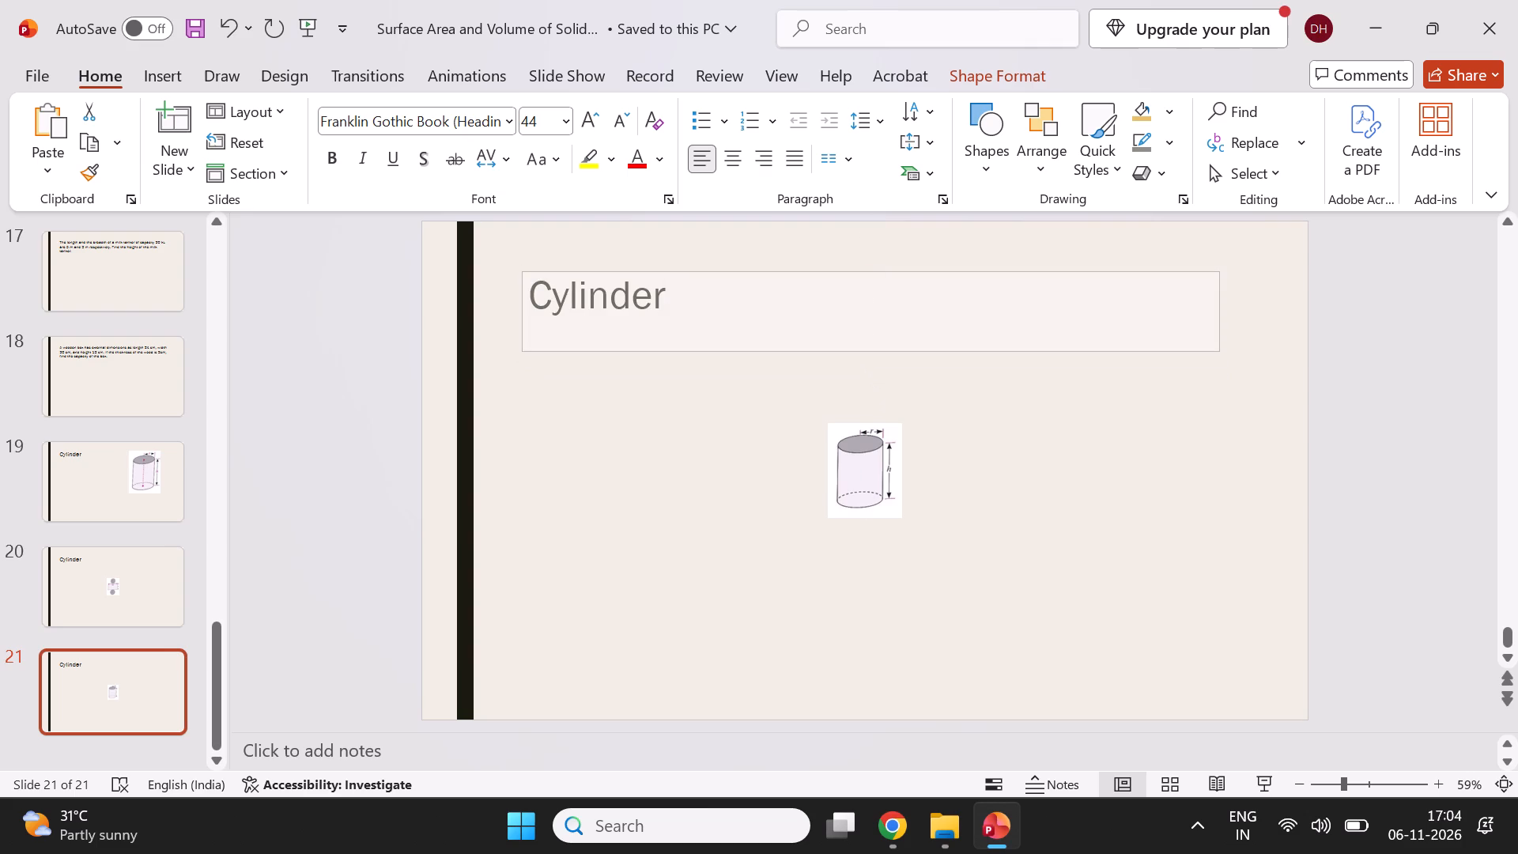
drag(856, 350, 848, 326)
drag(1224, 298, 1132, 287)
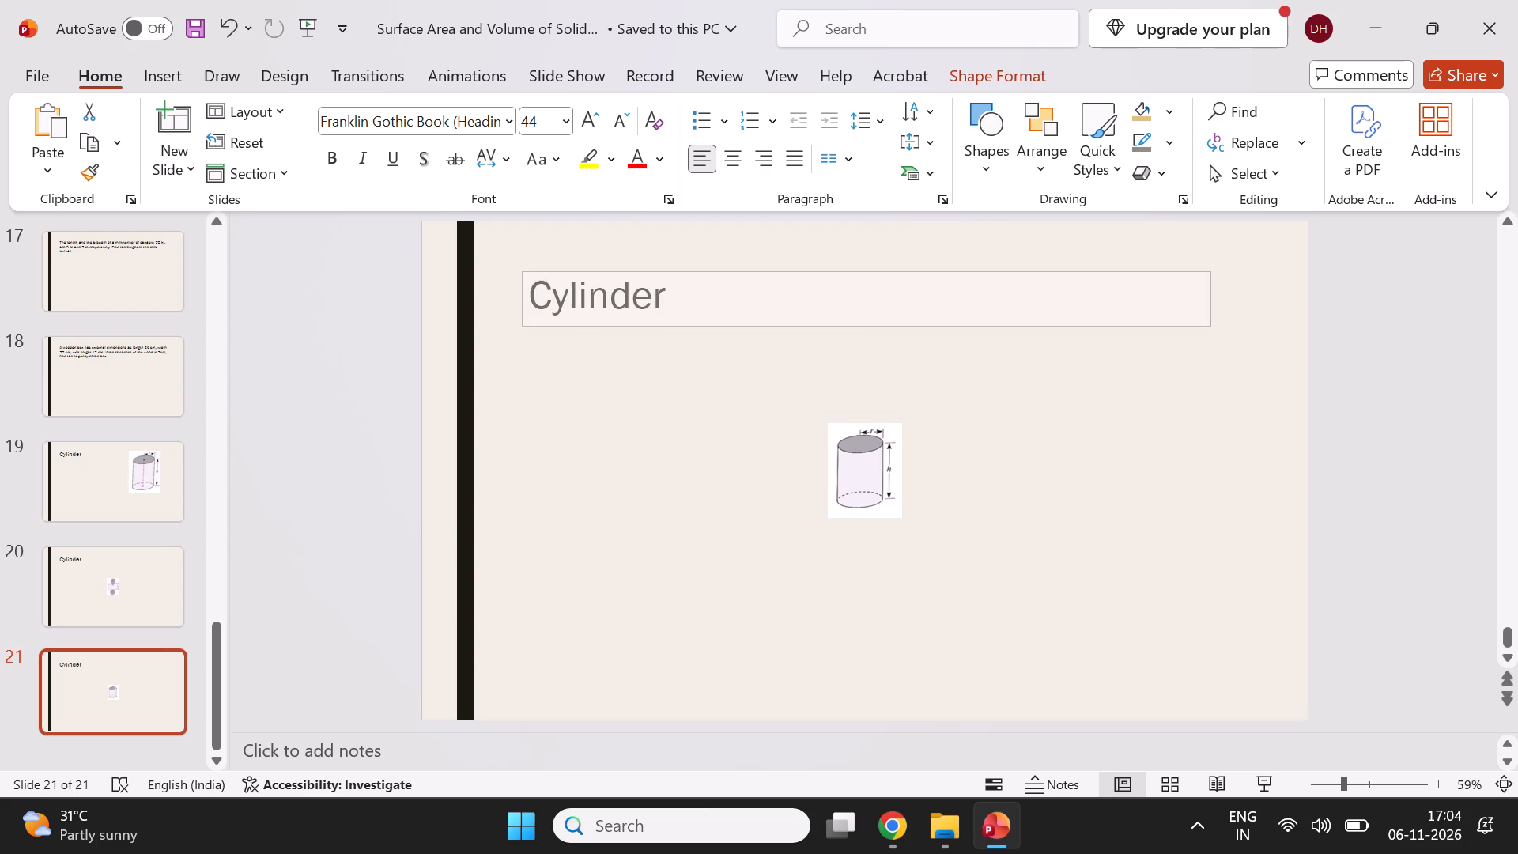
drag(1132, 287, 686, 300)
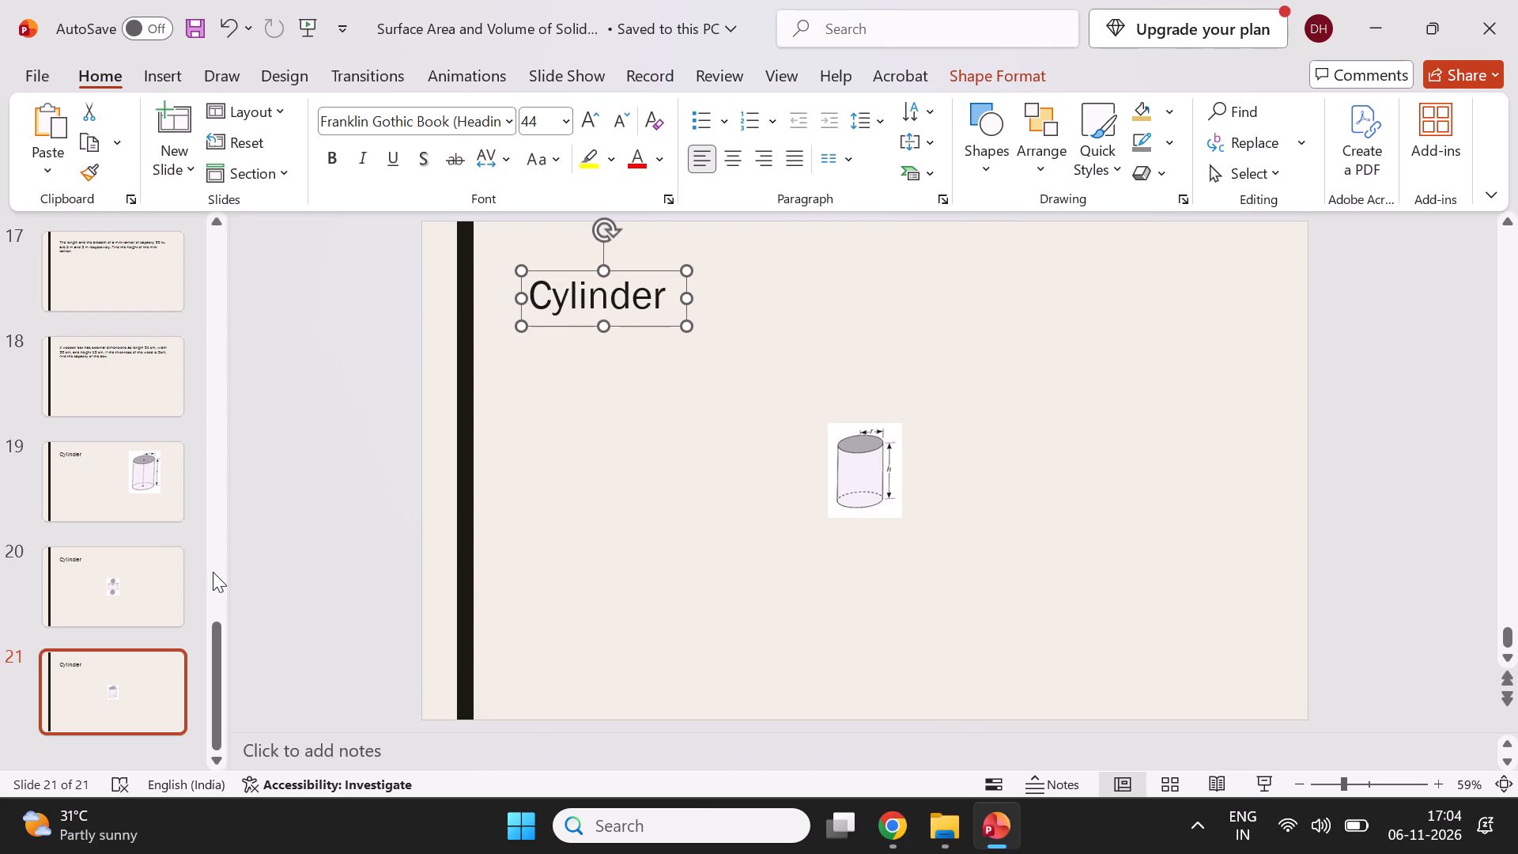
Enlarge the unfolded cylinder diagram on slide 20 and move it to the slide's upper-right area.
click(114, 573)
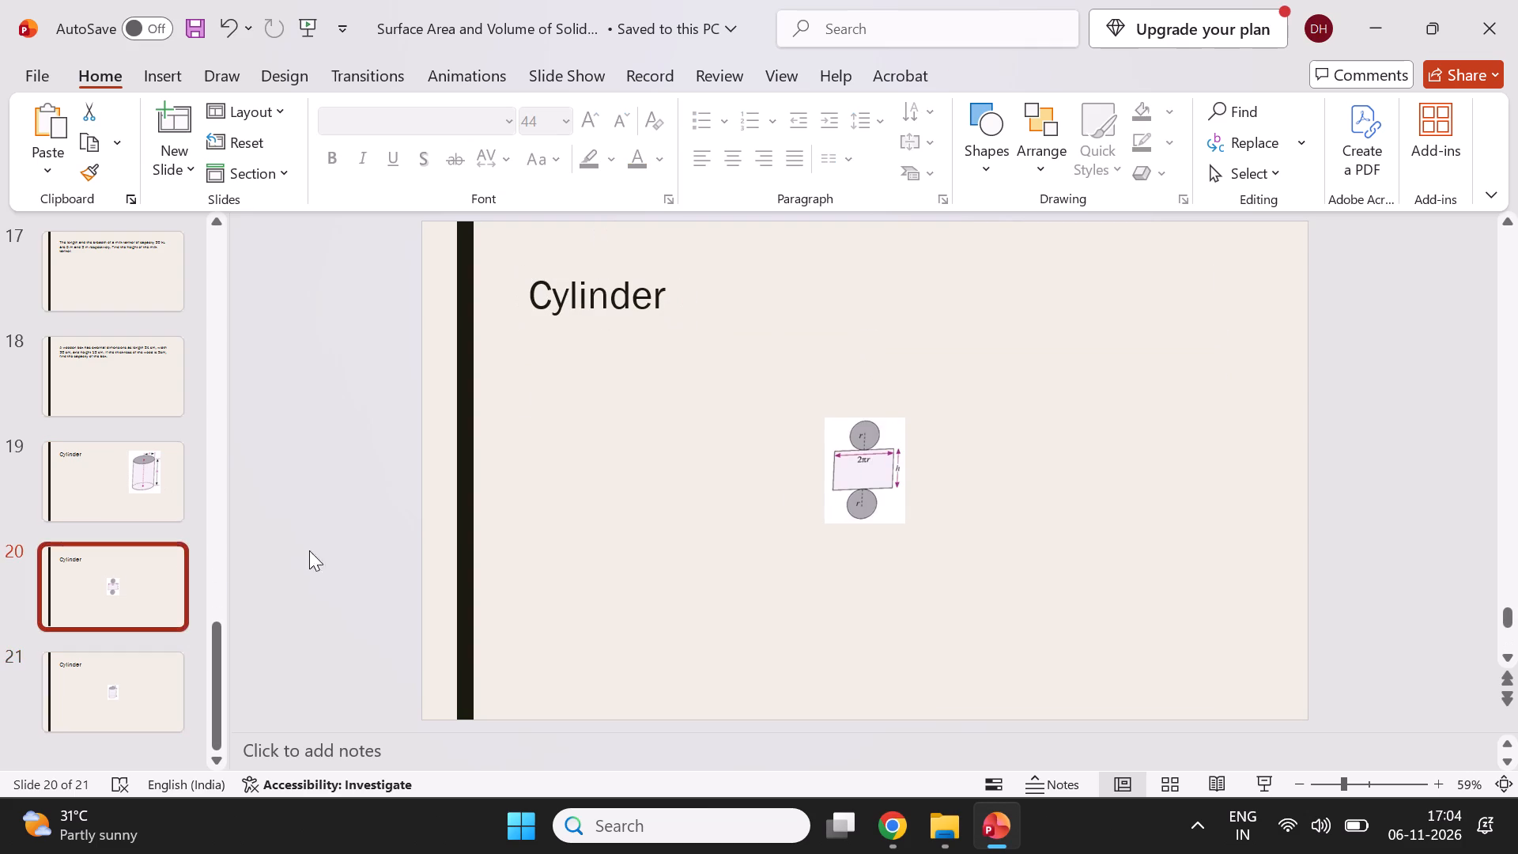
click(897, 466)
drag(825, 417, 754, 345)
drag(861, 444, 1127, 400)
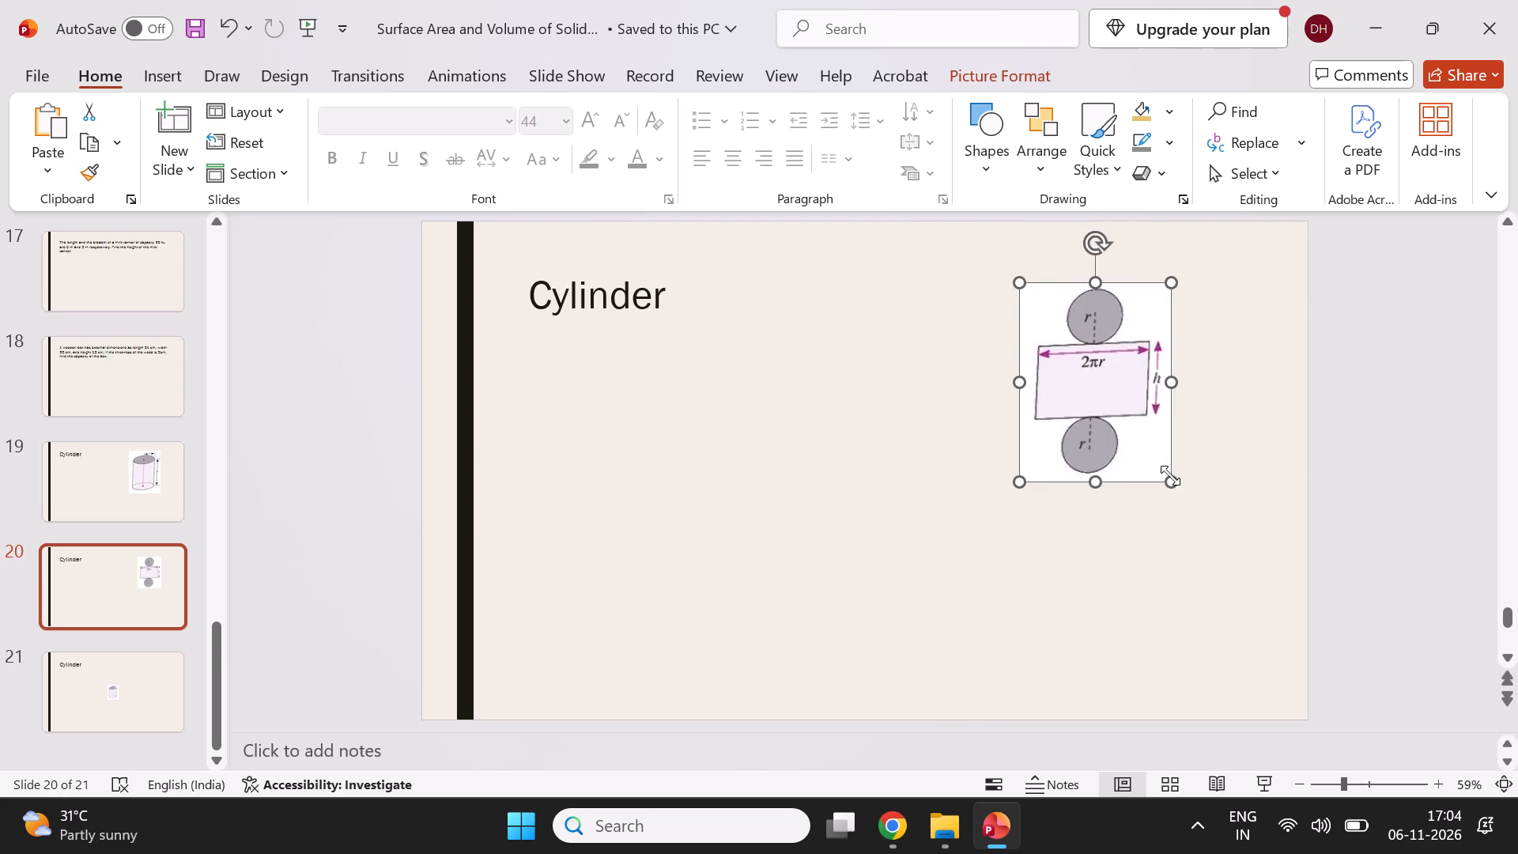
drag(1170, 475, 1195, 504)
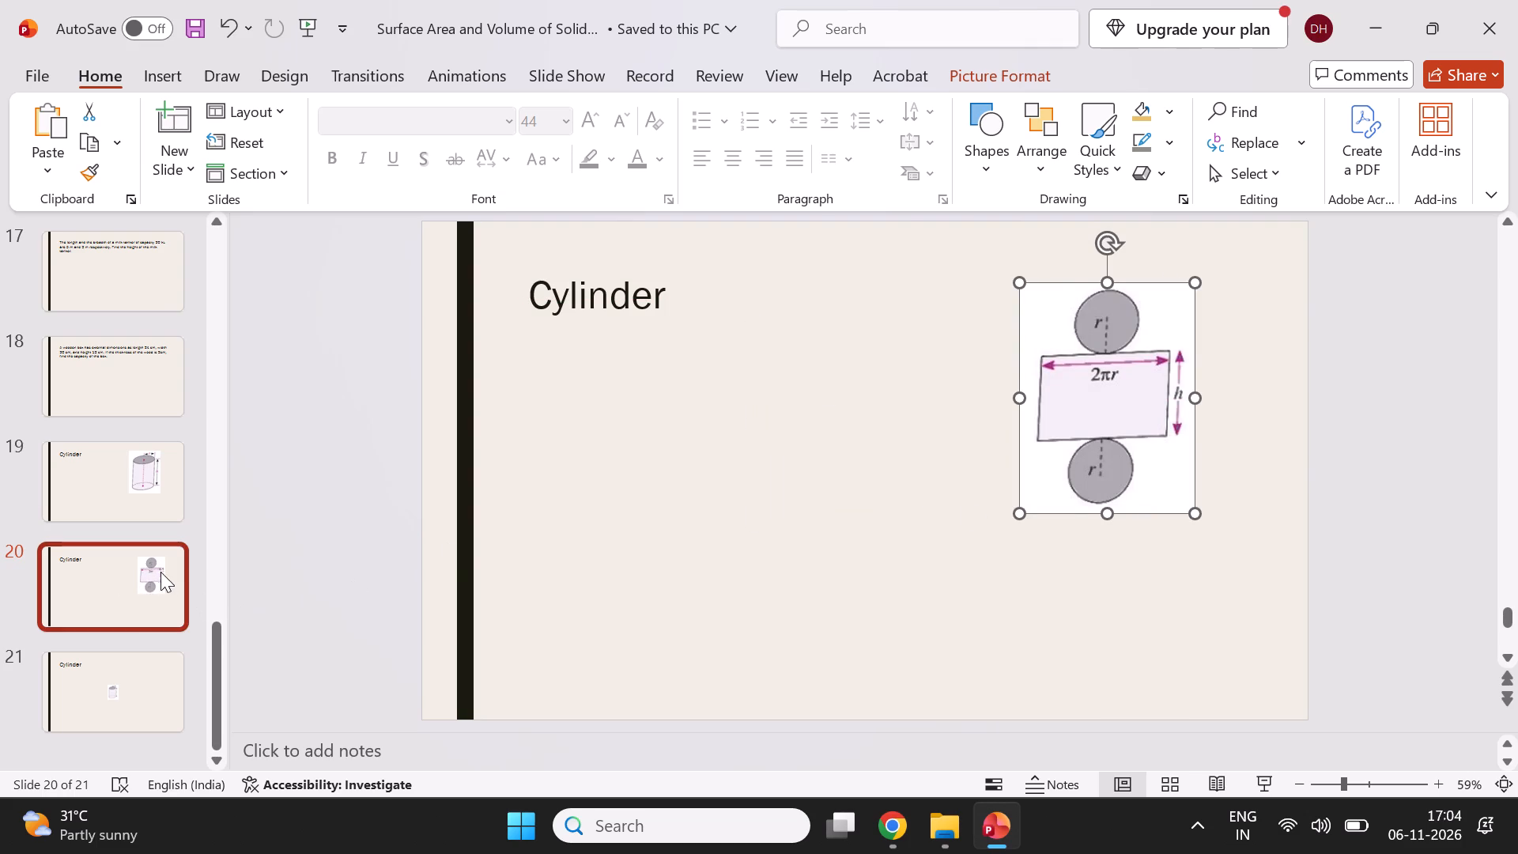
Enlarge the cylinder diagram on slide 21 to about 8.2 by 6.5 cm and position it at the slide's right side.
click(126, 667)
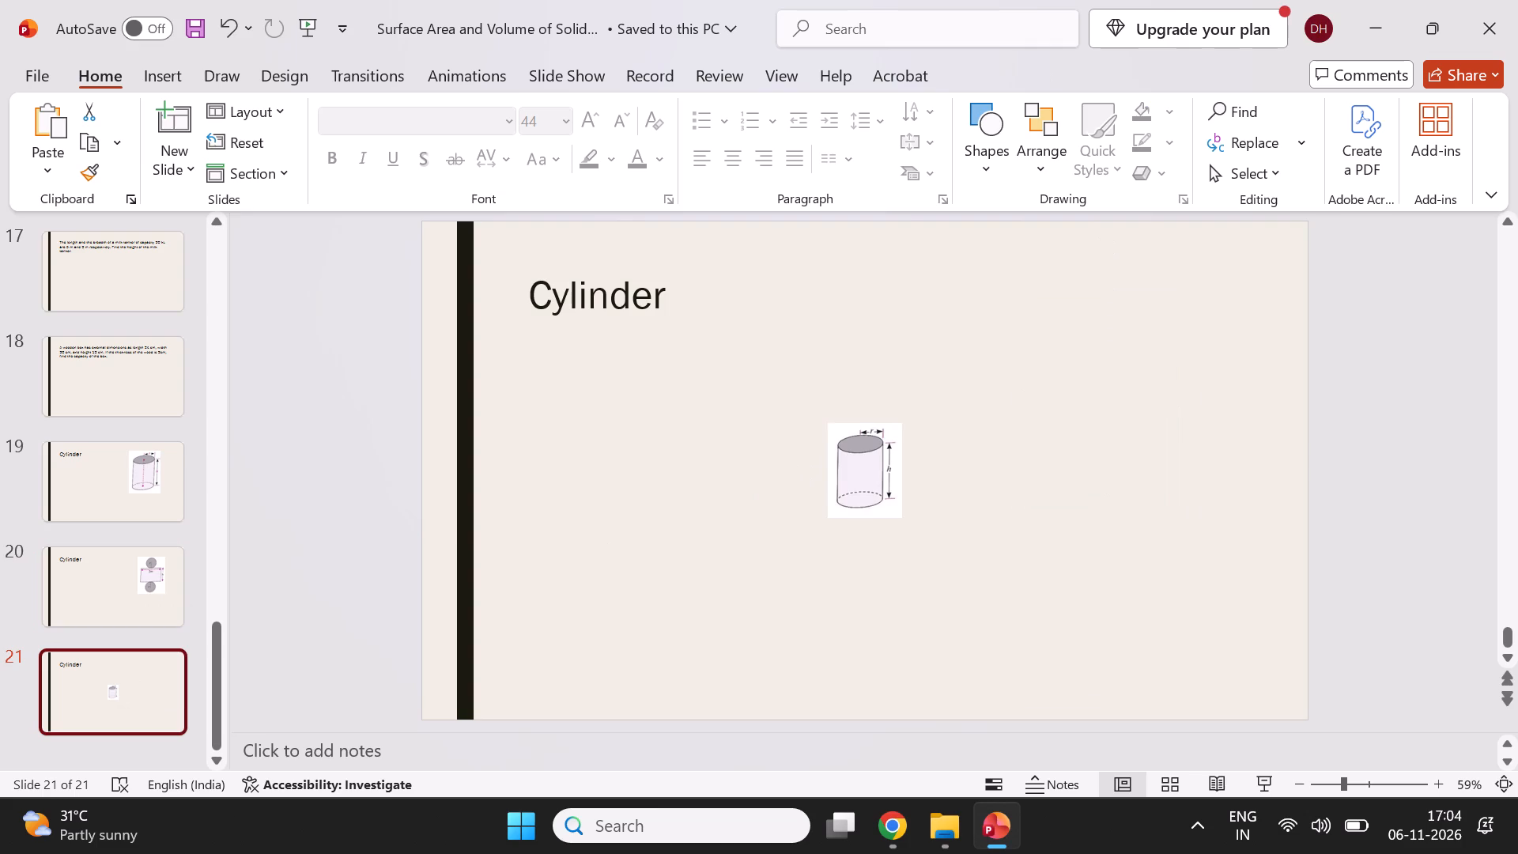
click(859, 455)
drag(859, 455, 1132, 334)
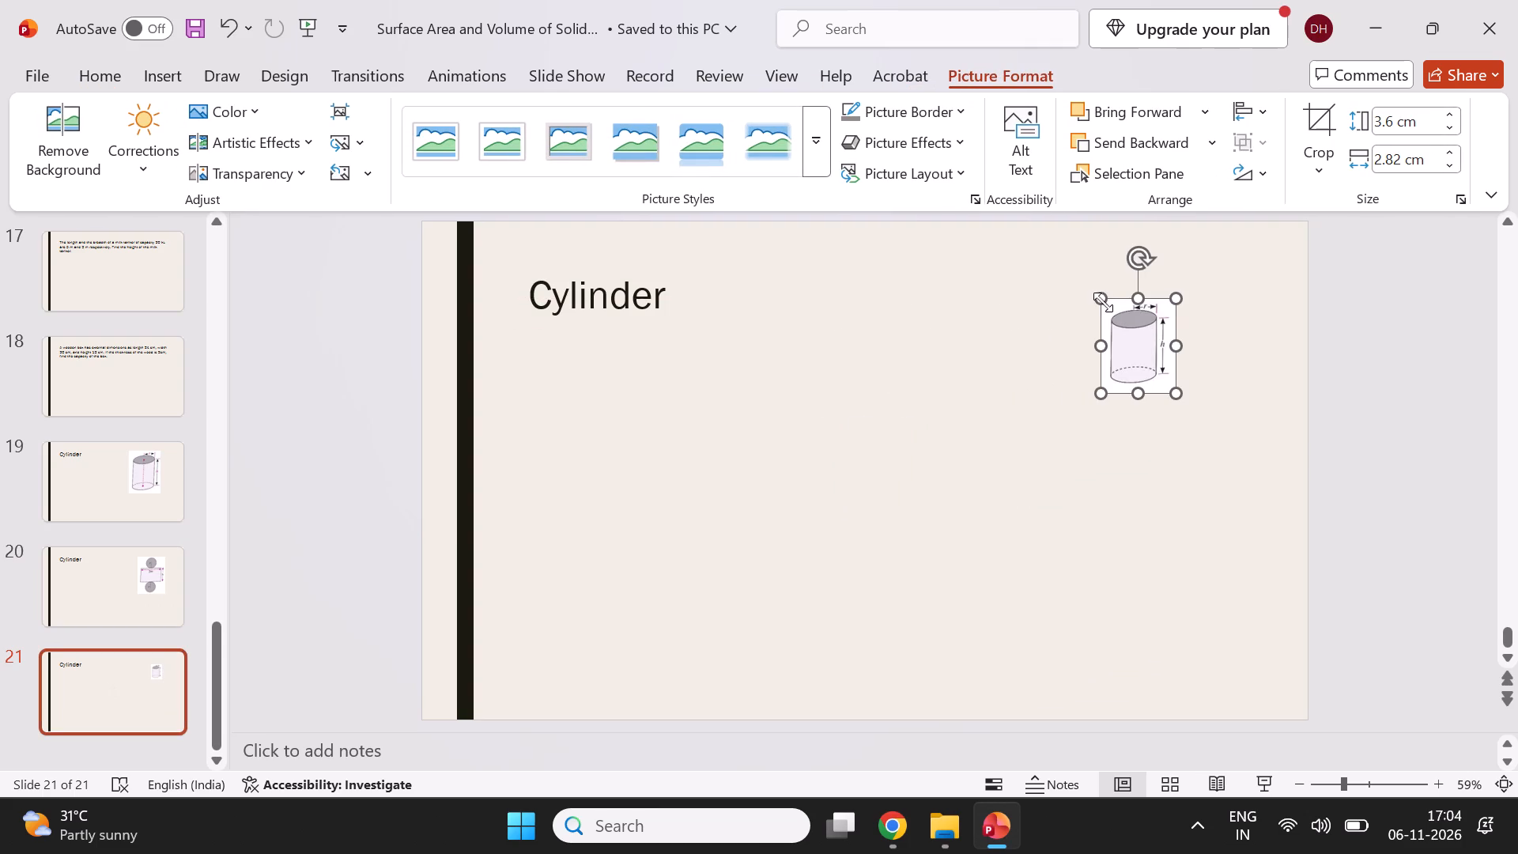
drag(1101, 302, 1048, 278)
drag(1145, 370, 1157, 433)
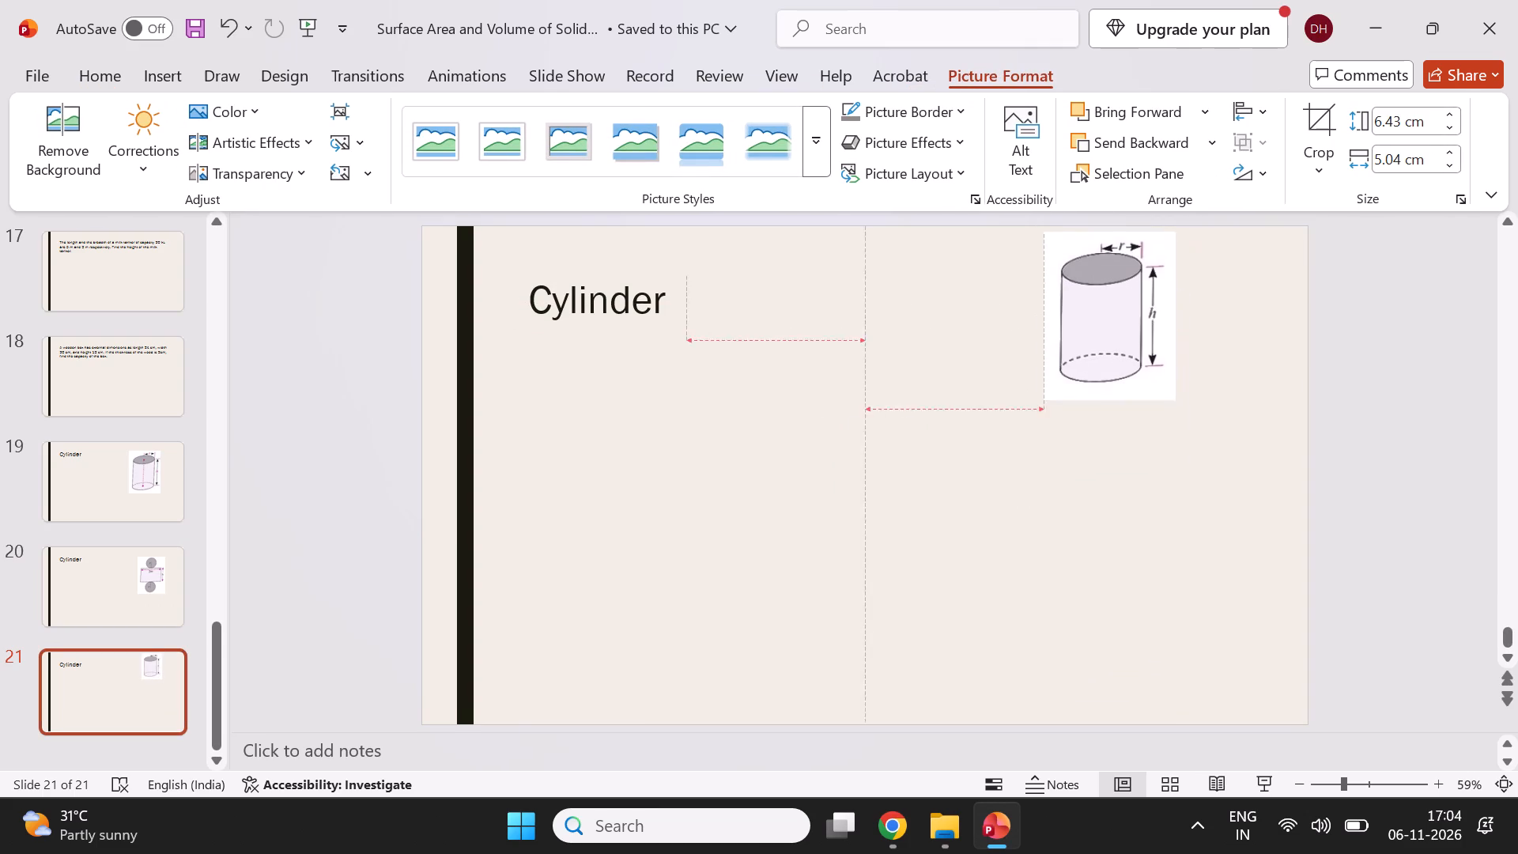
drag(1157, 433, 1157, 446)
drag(1186, 476, 1214, 513)
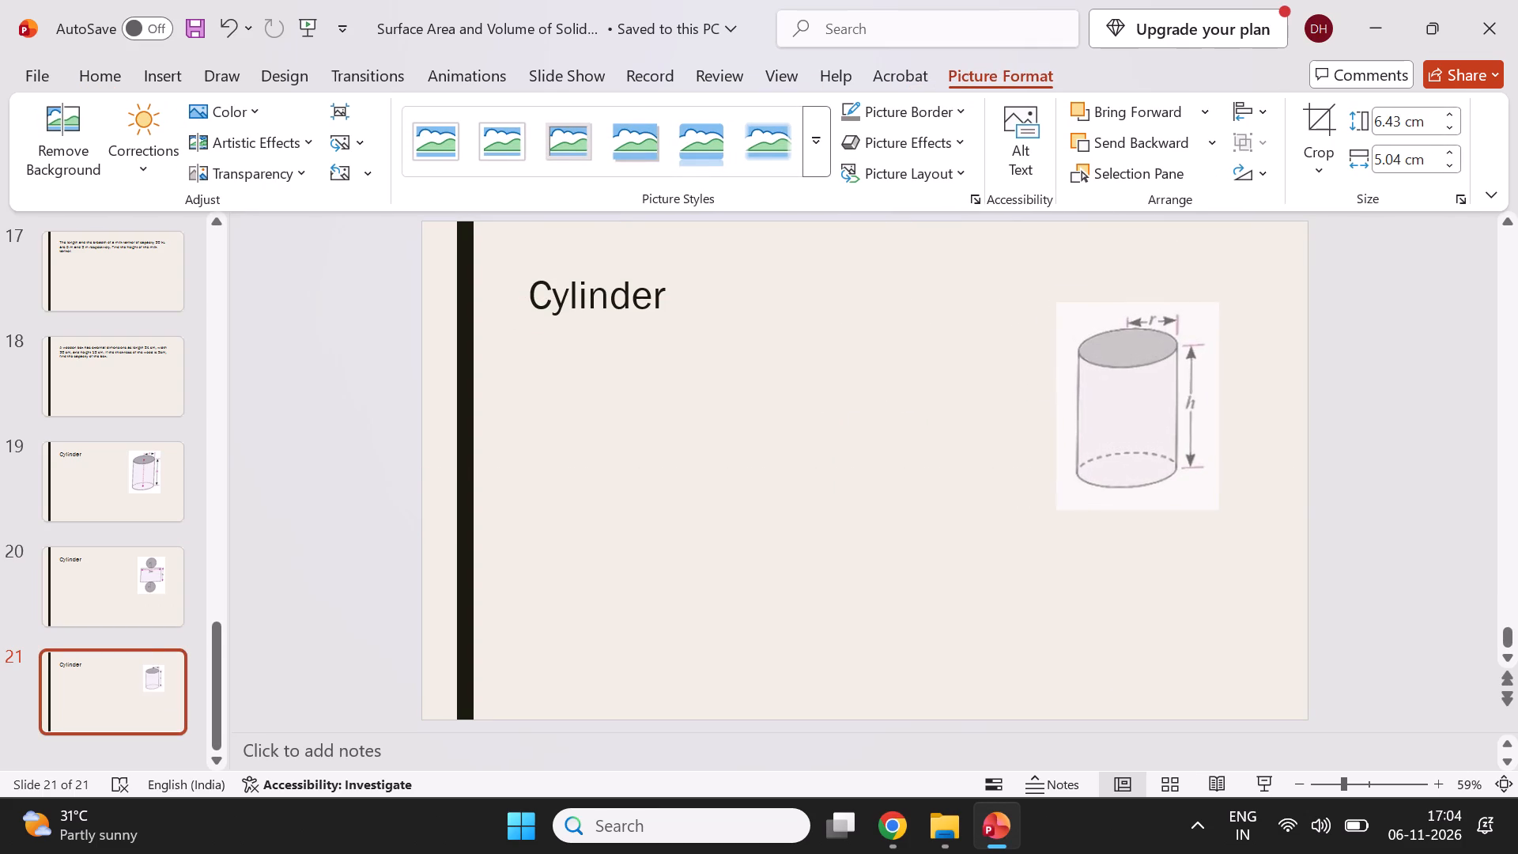
drag(1214, 513, 1217, 518)
drag(1160, 441, 1150, 454)
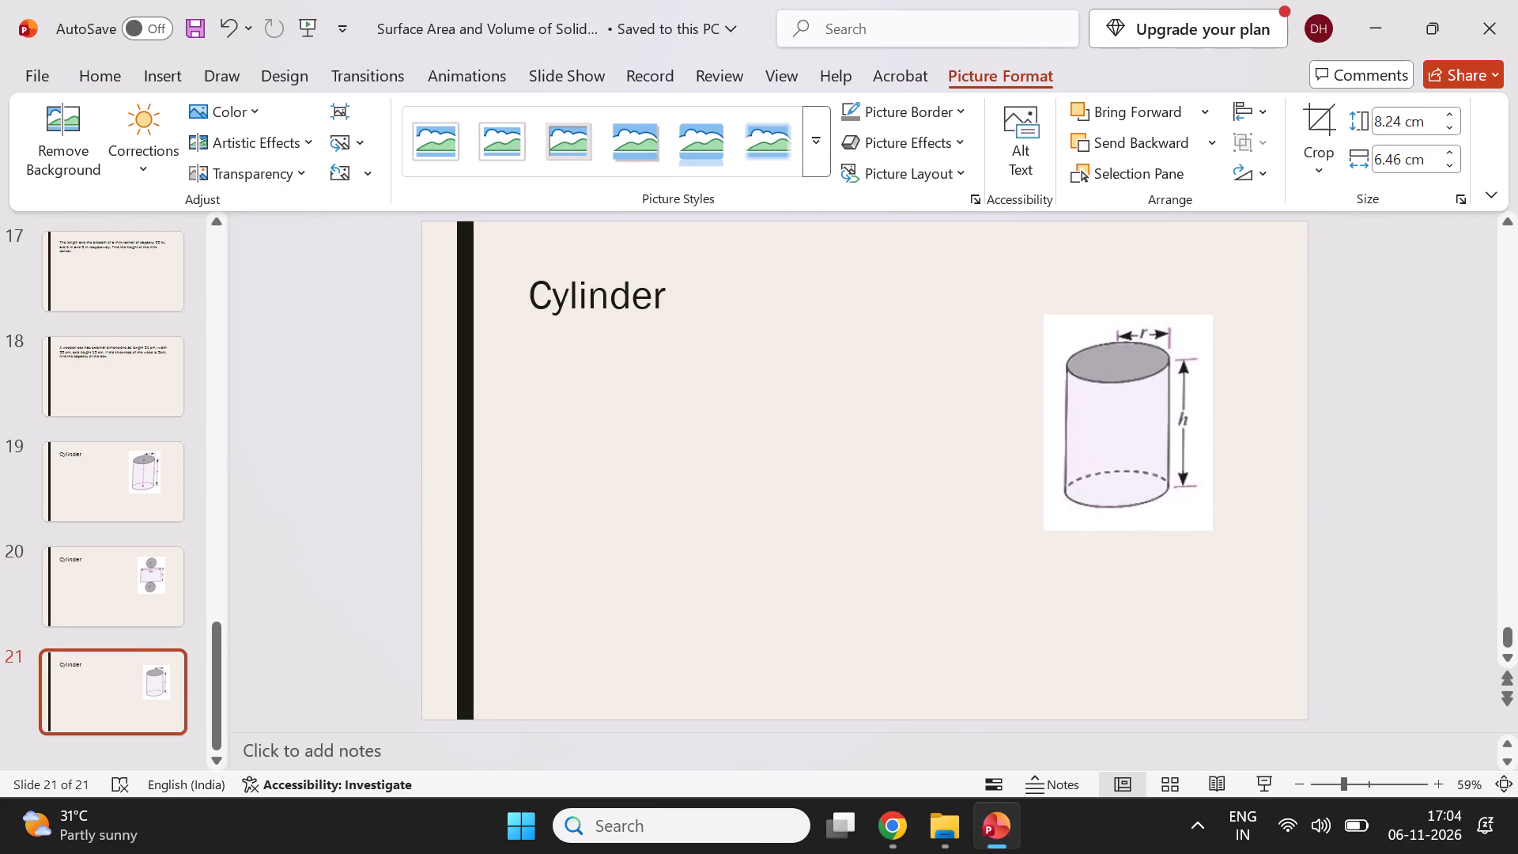
drag(1150, 454, 1151, 452)
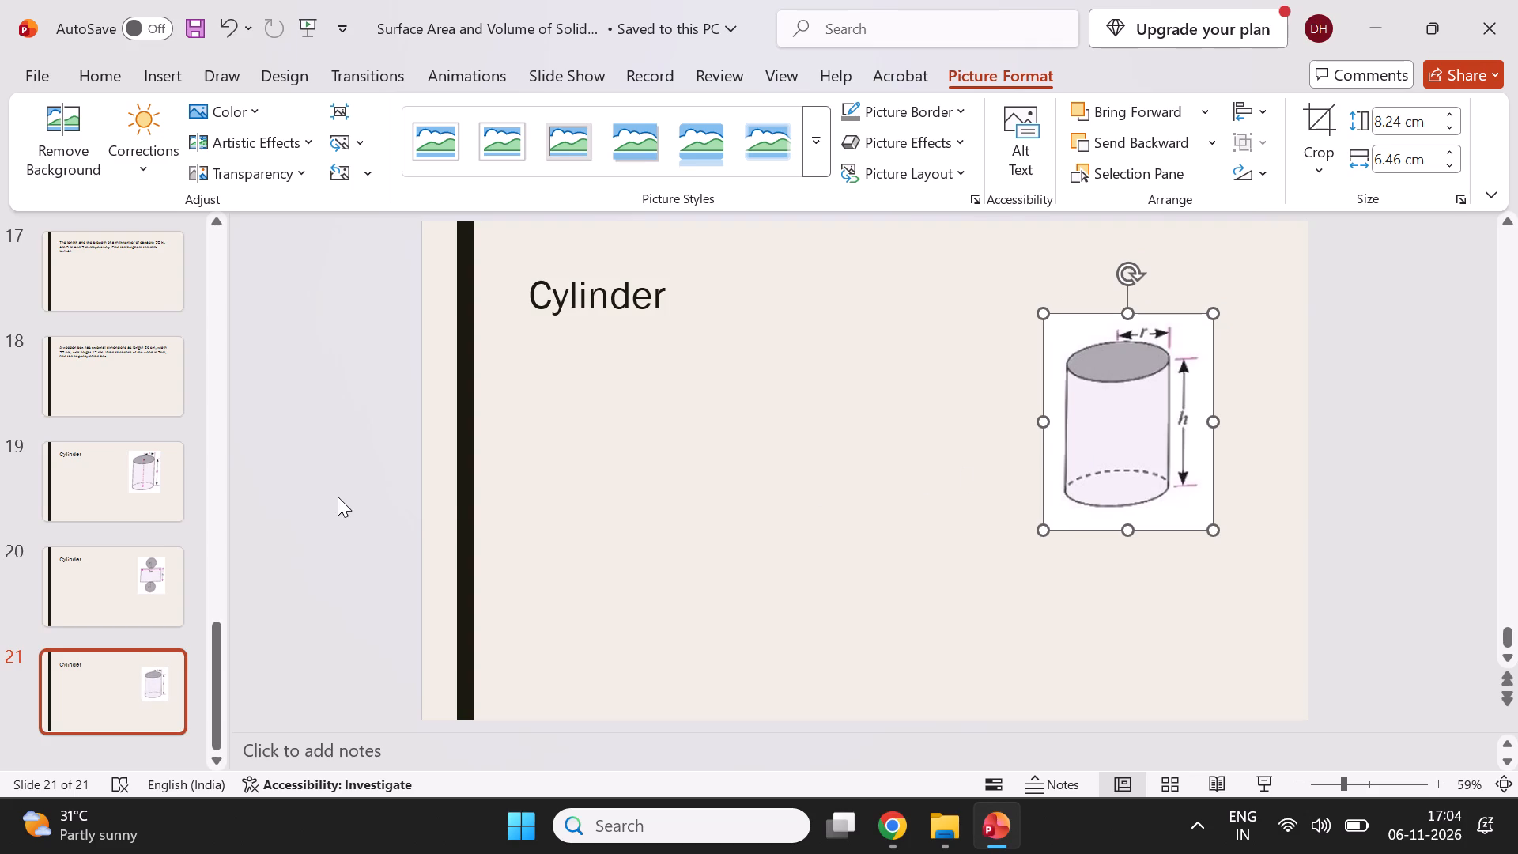
In the chapter 17 PDF in Chrome, copy the heading Volume of the Material of a Hollow Cylinder.
click(138, 485)
key(alt+Tab)
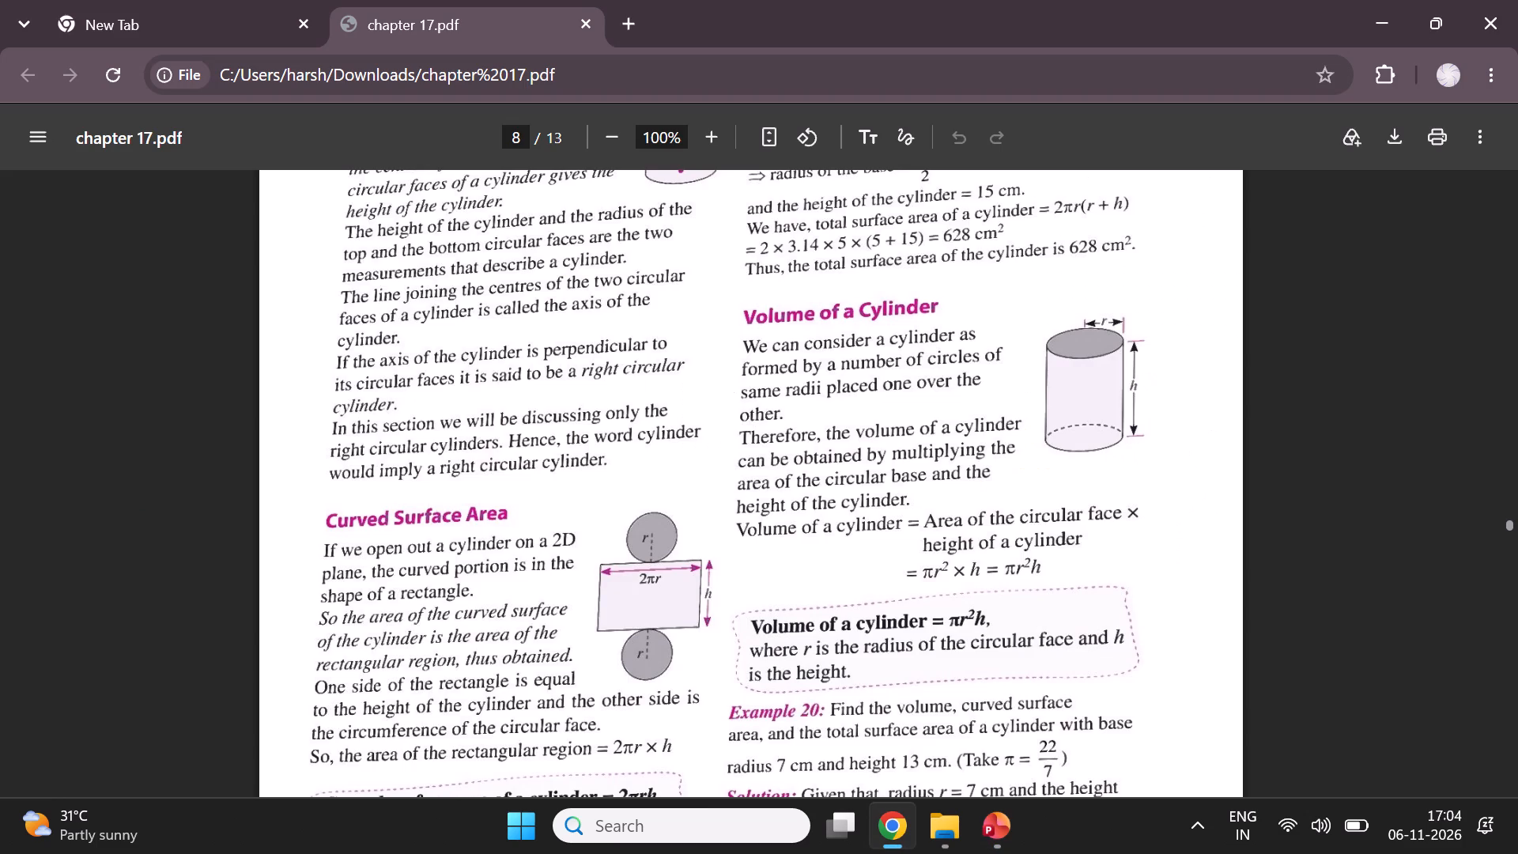
scroll(682, 503, down, 4)
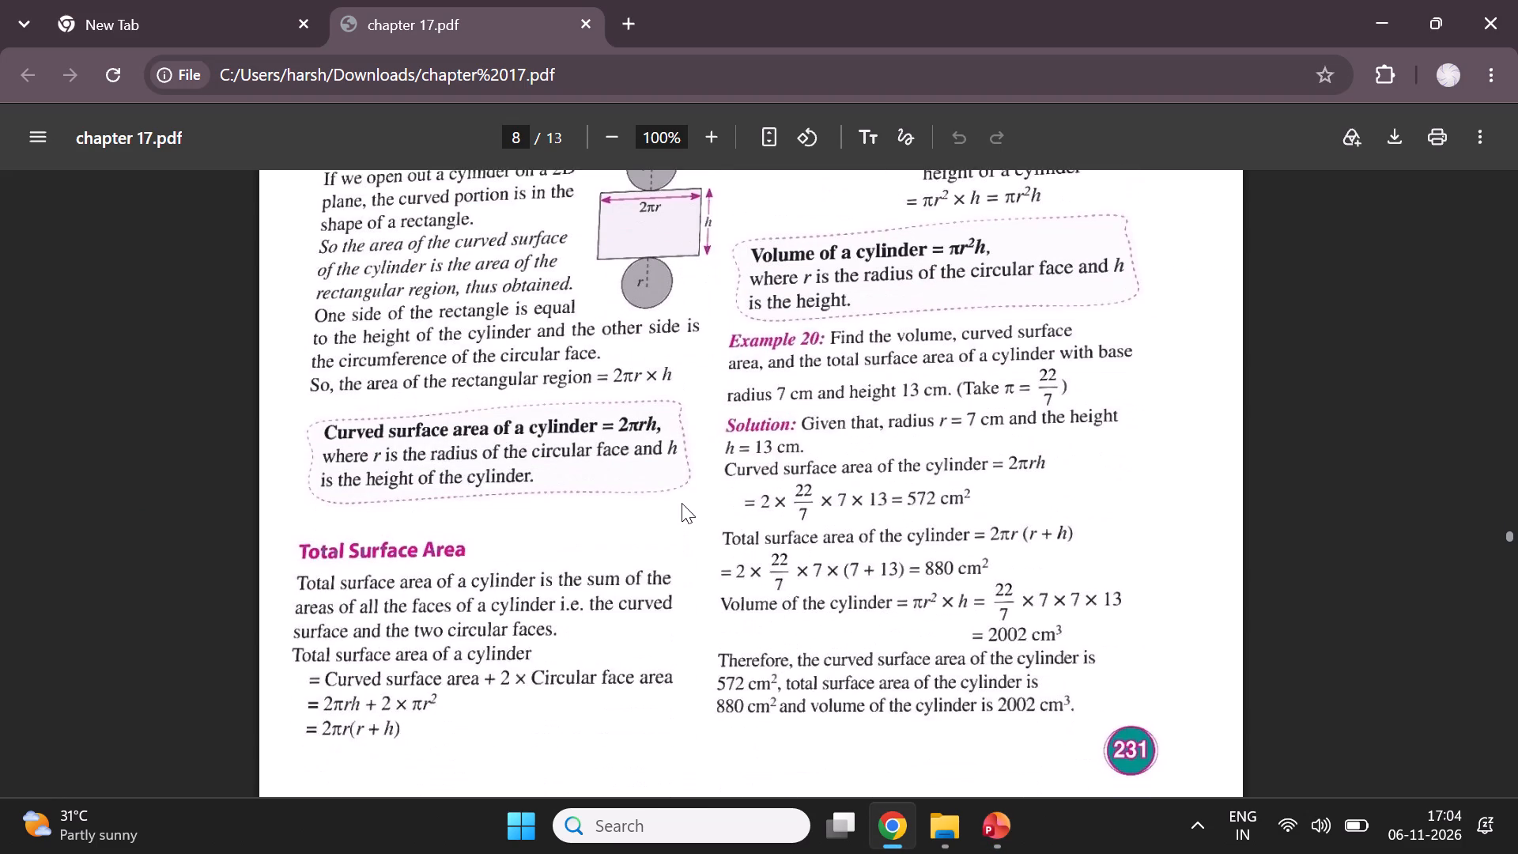
scroll(682, 503, down, 3)
scroll(682, 503, up, 3)
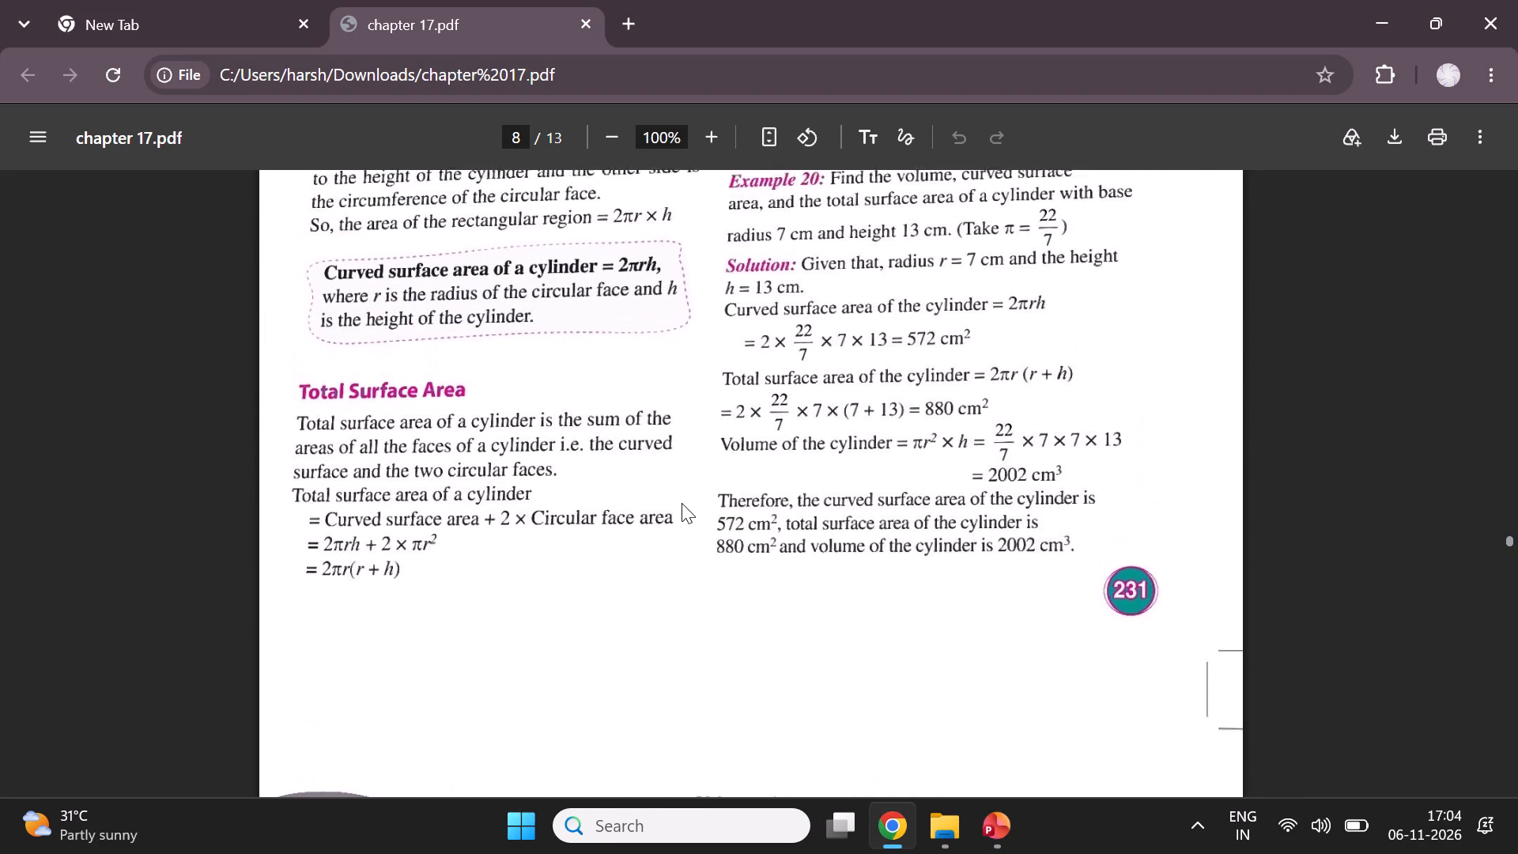
scroll(682, 503, up, 1)
scroll(682, 503, down, 2)
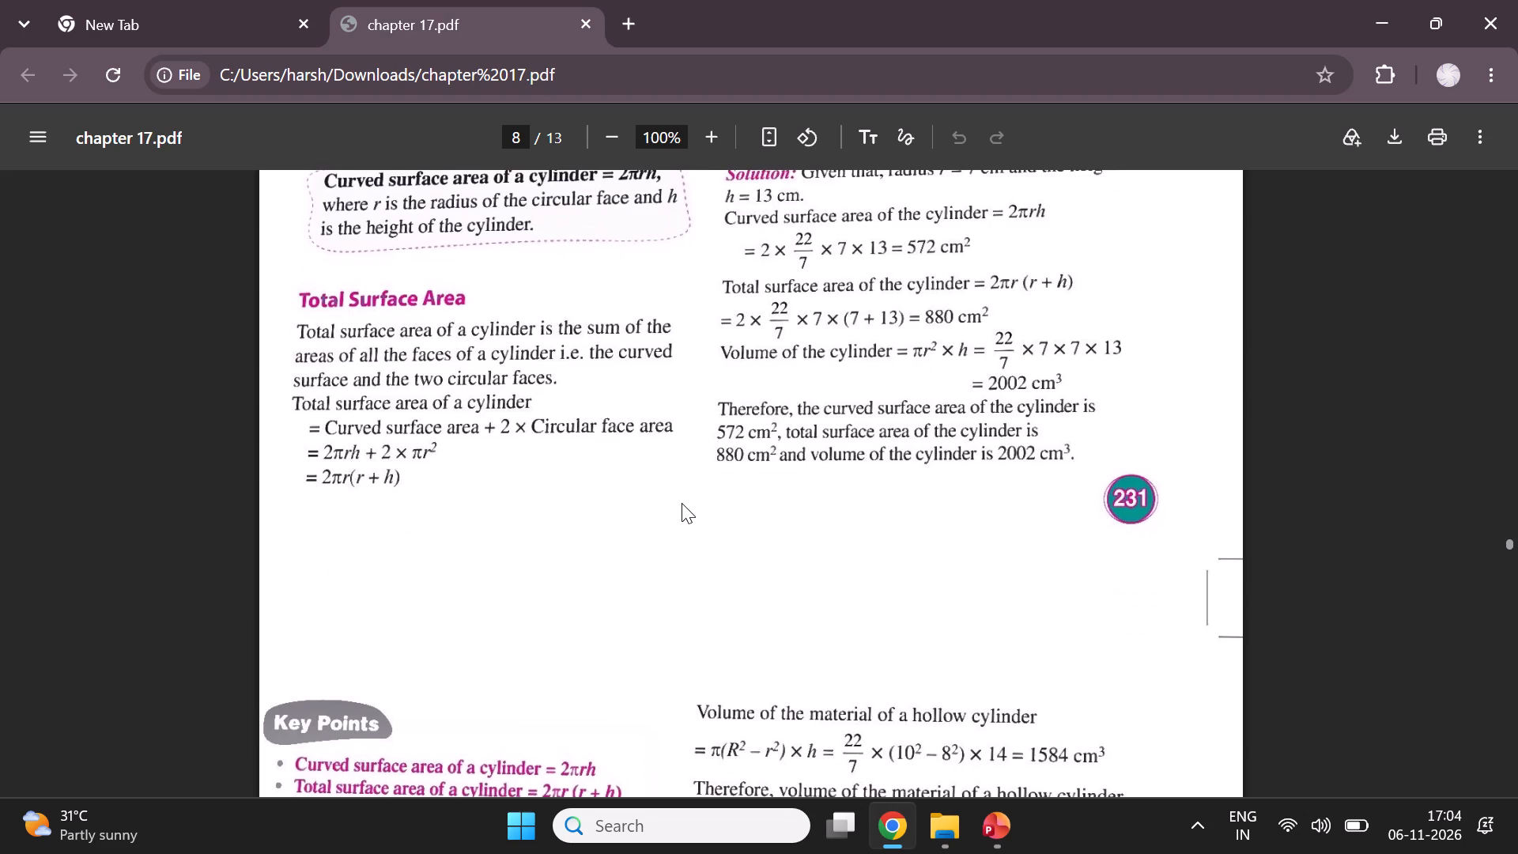
scroll(682, 503, down, 4)
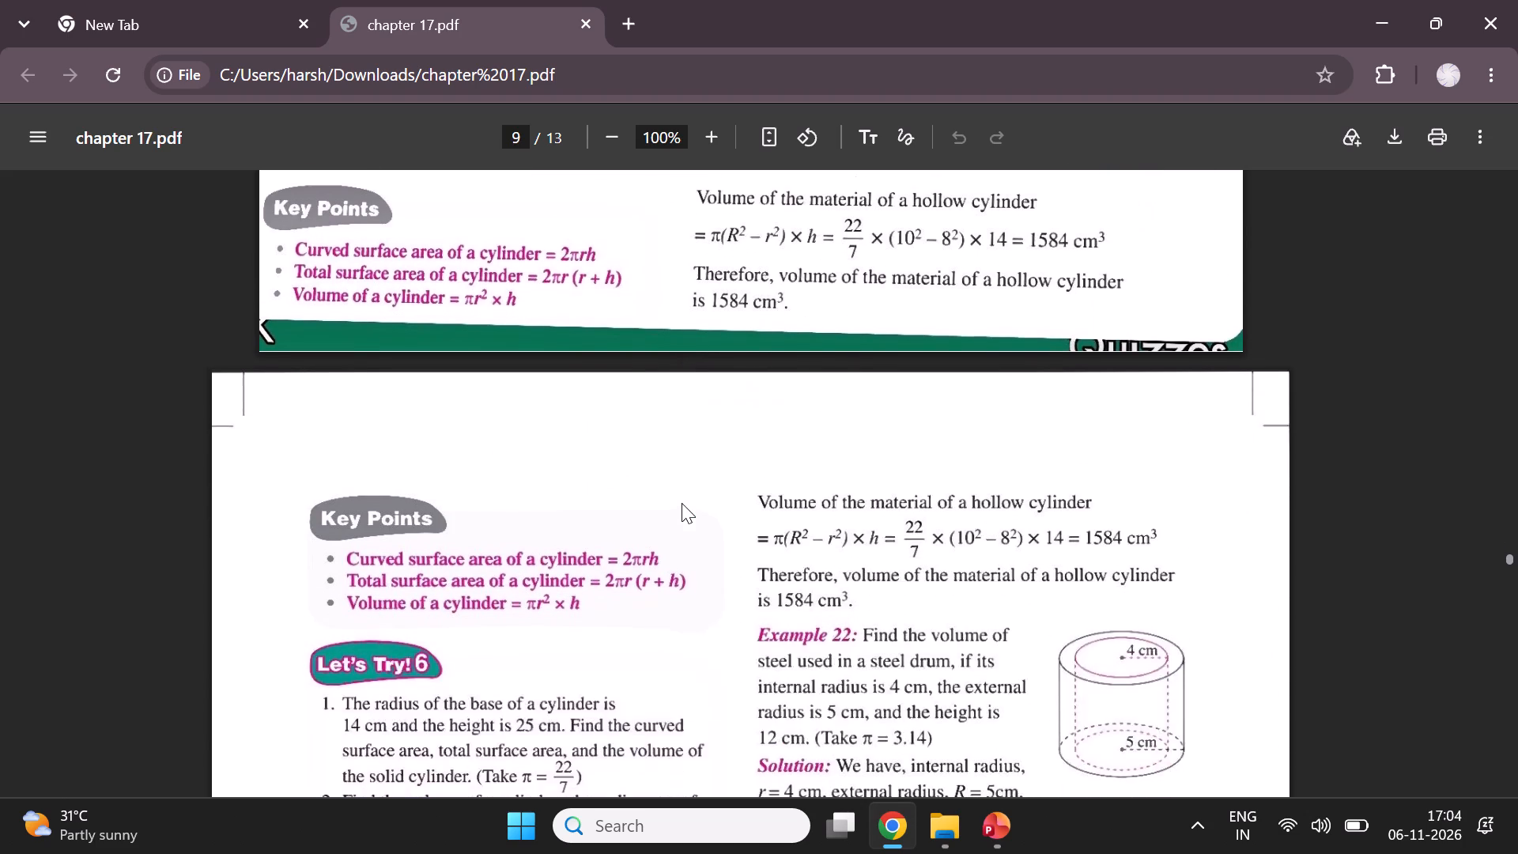
scroll(682, 503, down, 6)
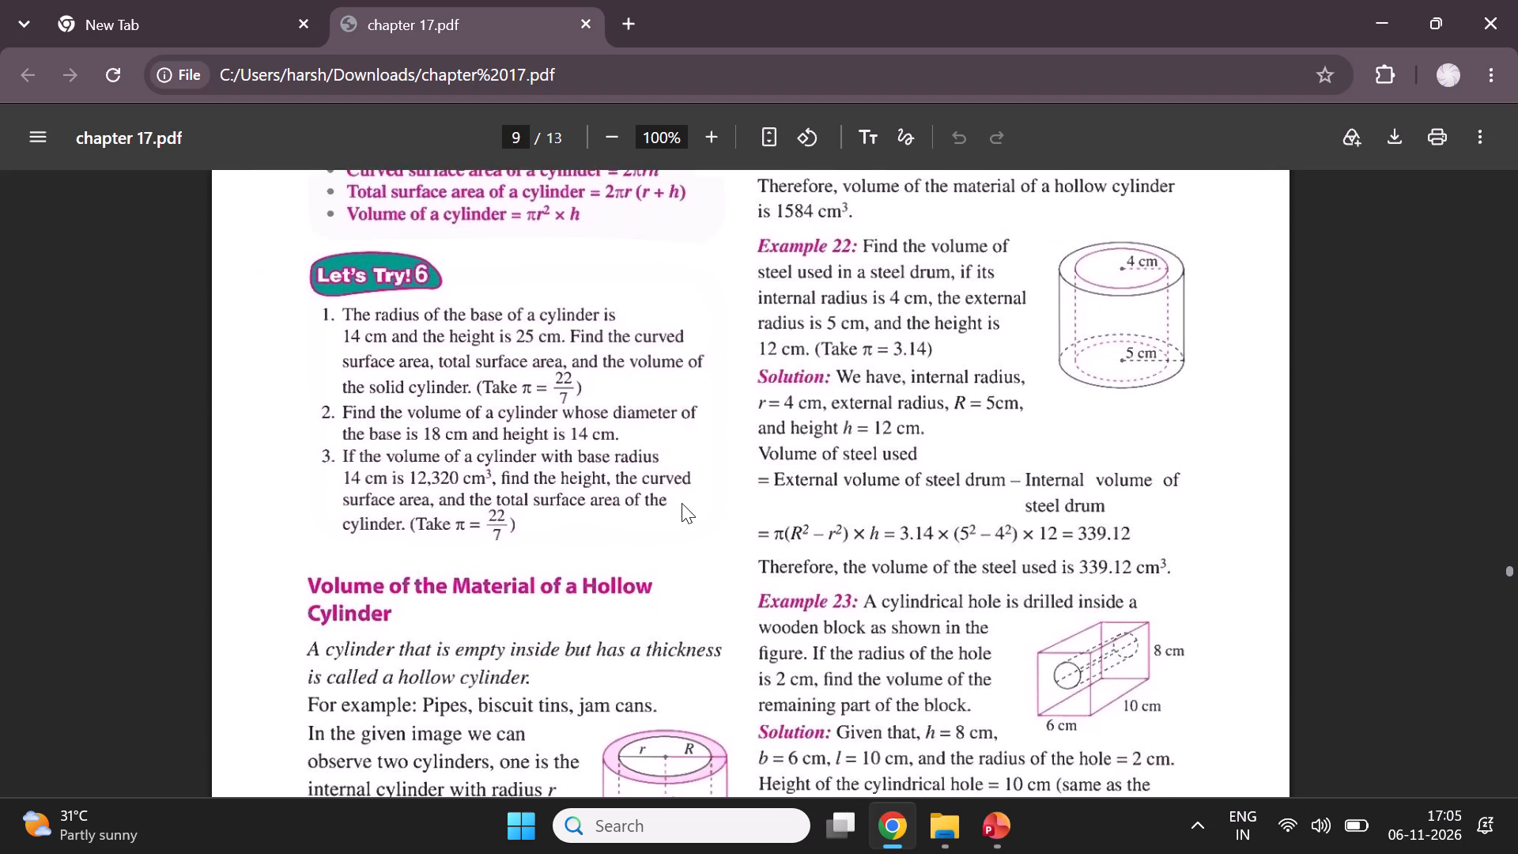
scroll(682, 503, down, 1)
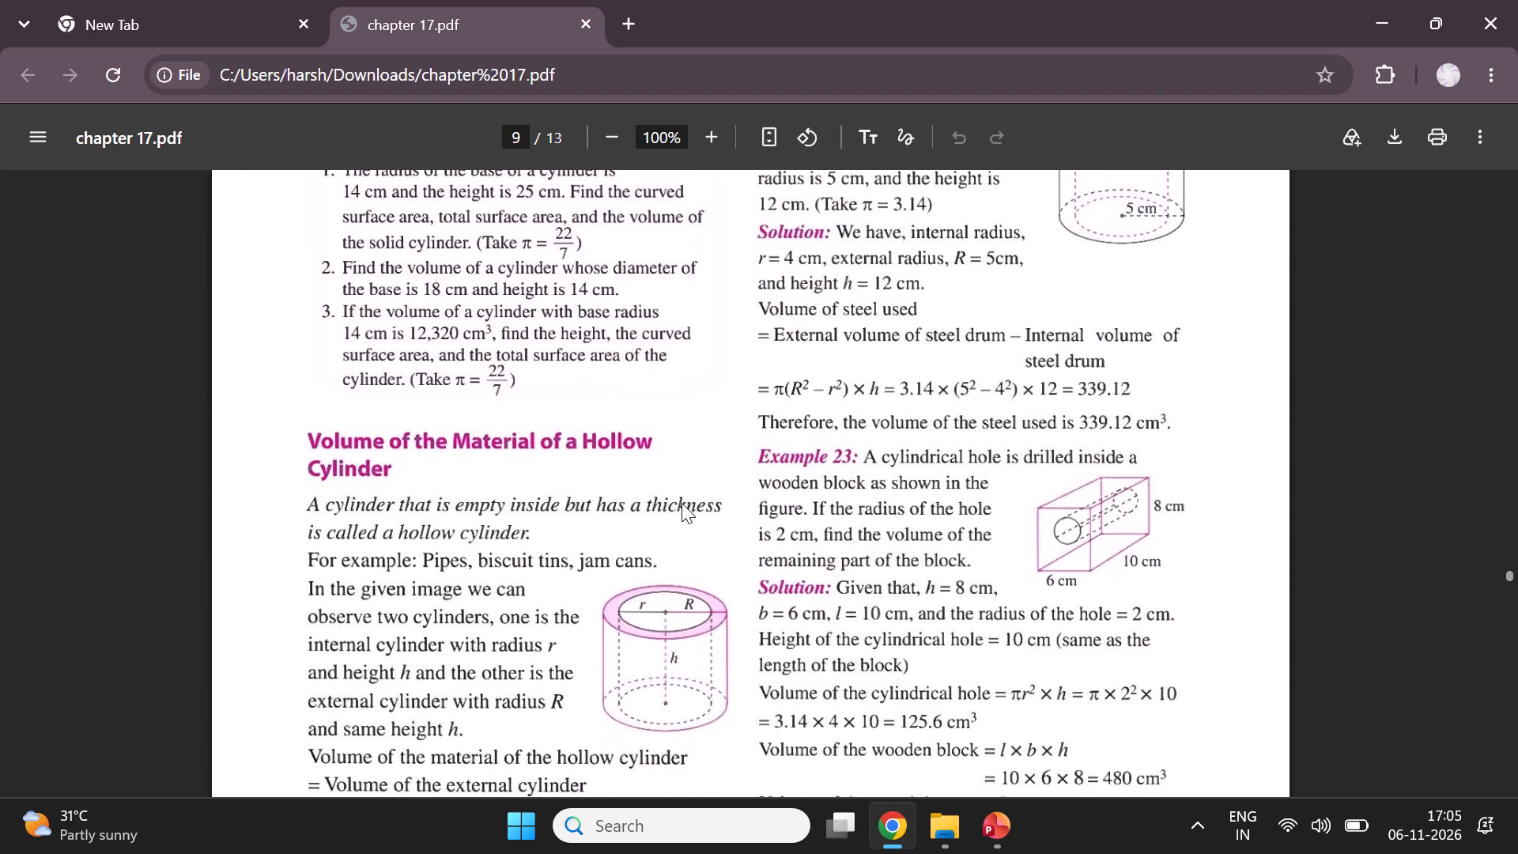
drag(393, 469, 305, 443)
key(ctrl+c)
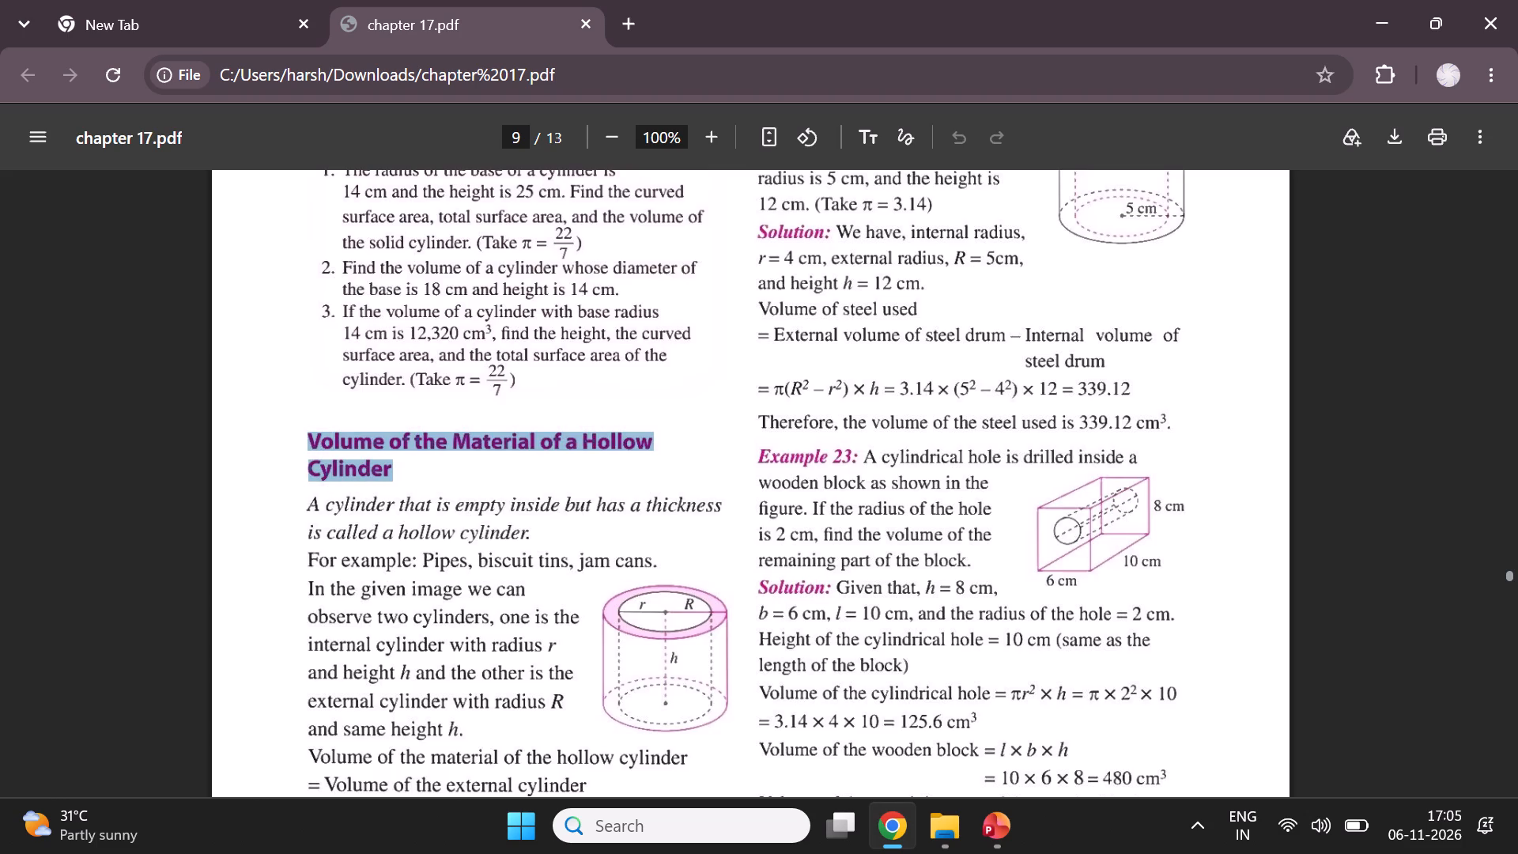
Examine the PDF's hollow cylinder section, its worked examples, and the Let's Try! 7 and Exercise 17B questions.
click(645, 467)
scroll(717, 559, down, 1)
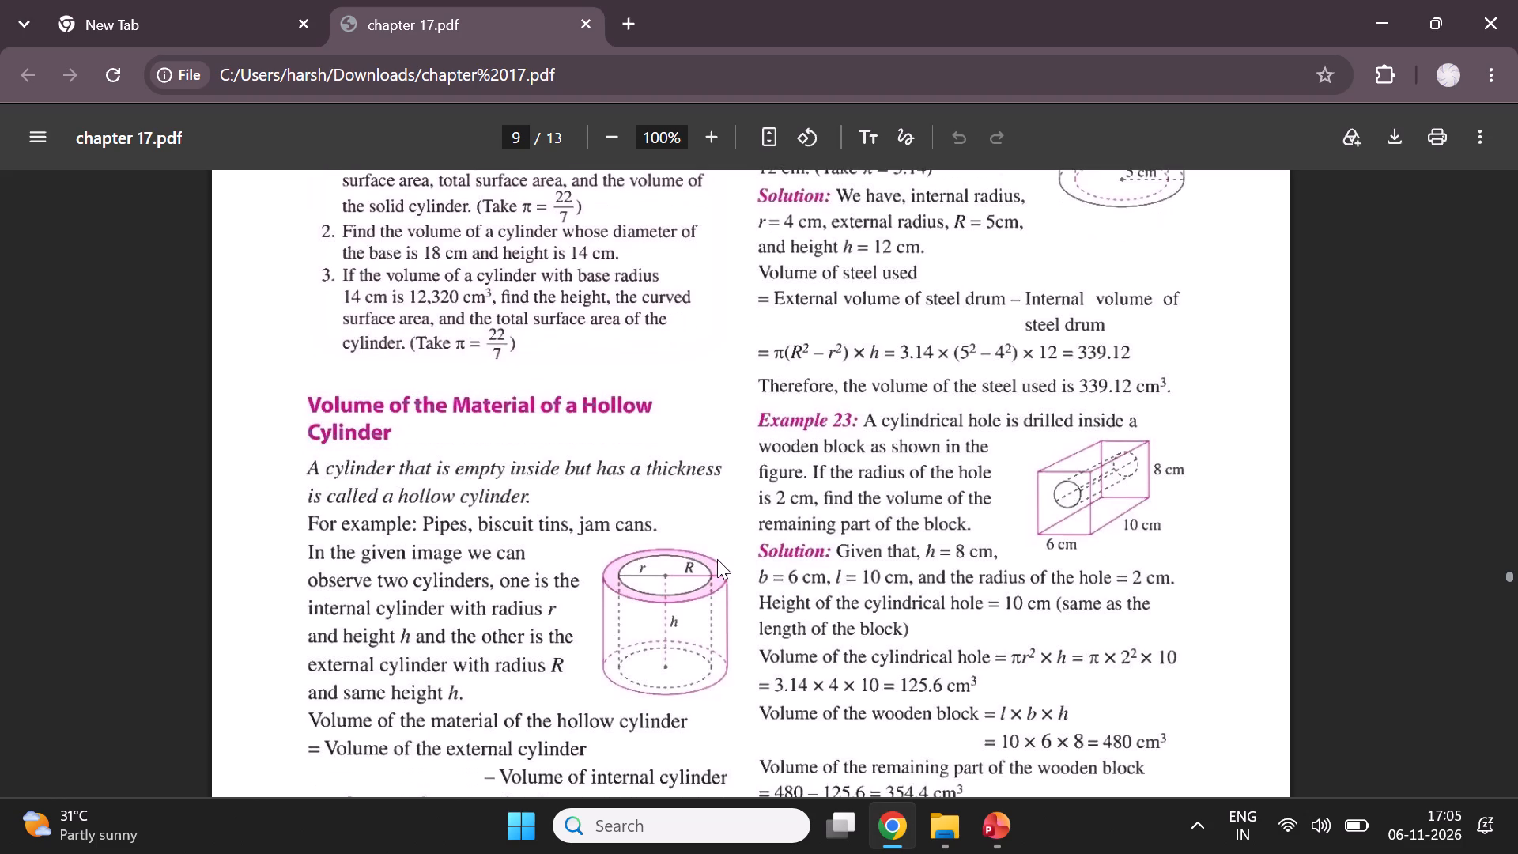
scroll(717, 559, down, 1)
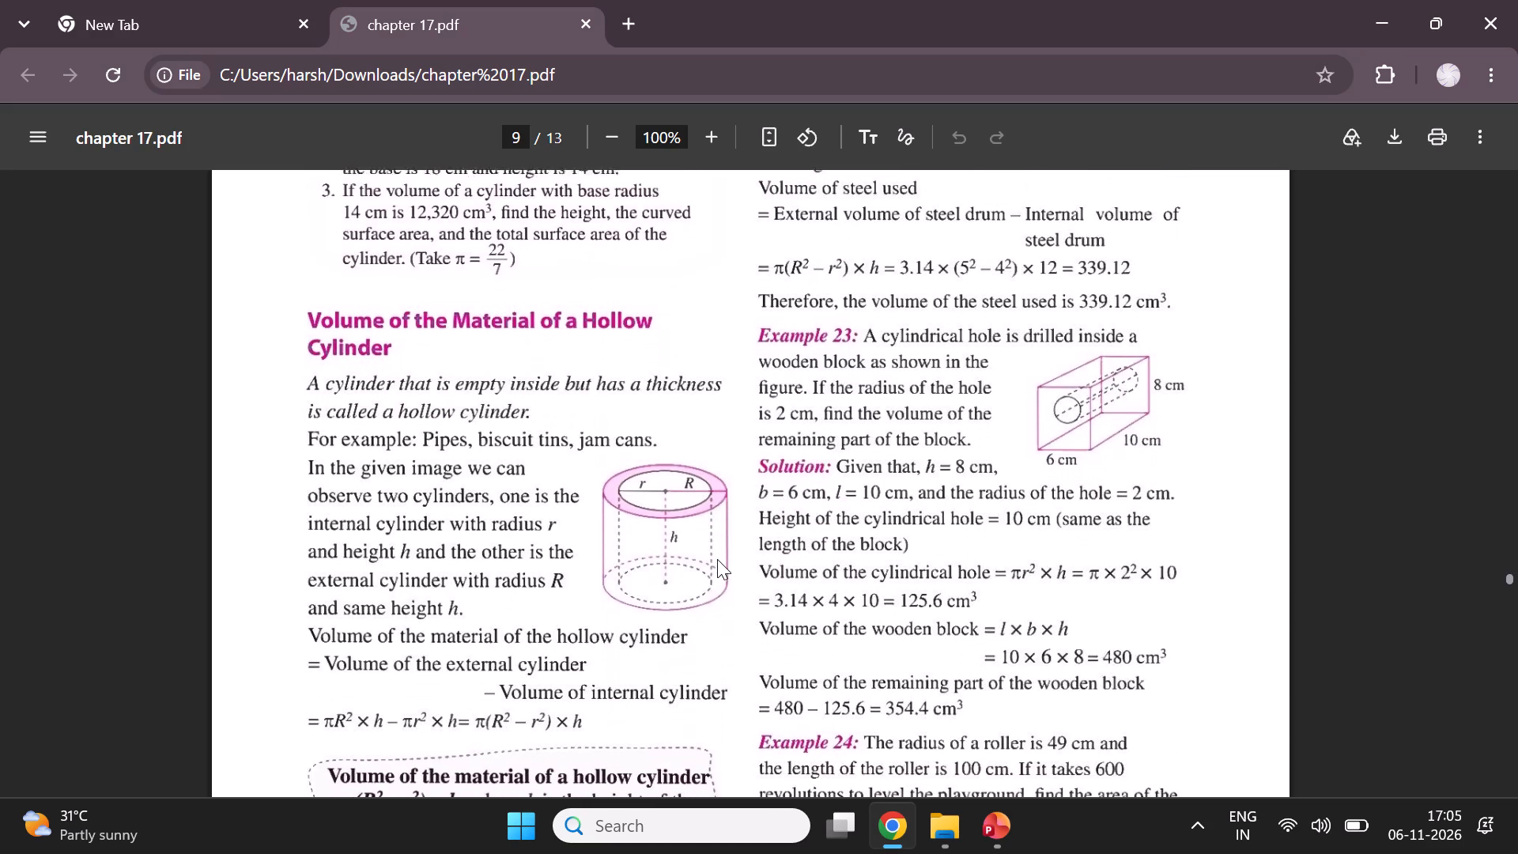
scroll(717, 559, down, 3)
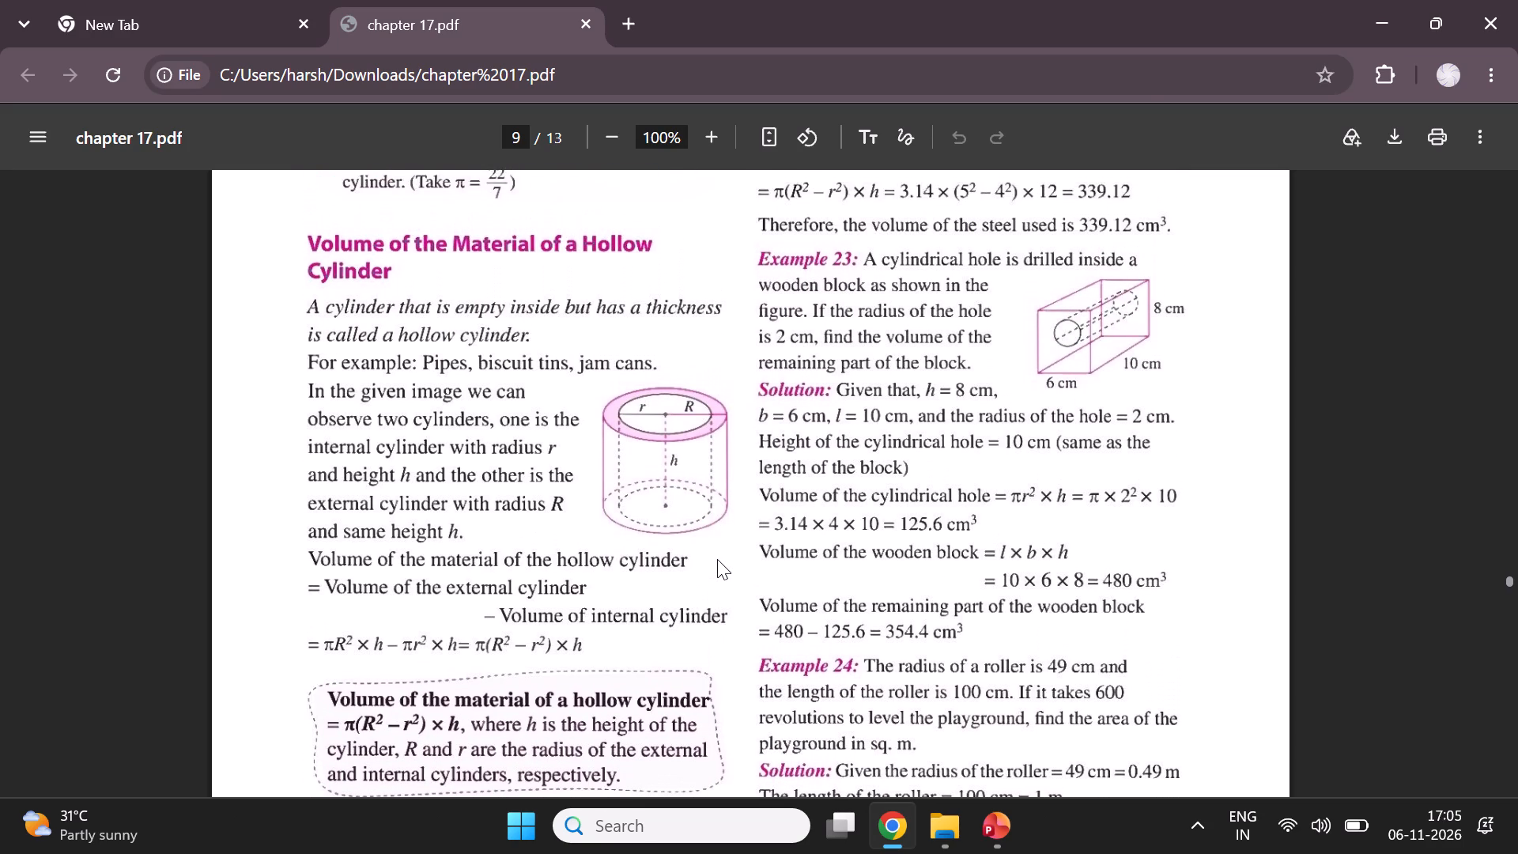
scroll(717, 559, down, 3)
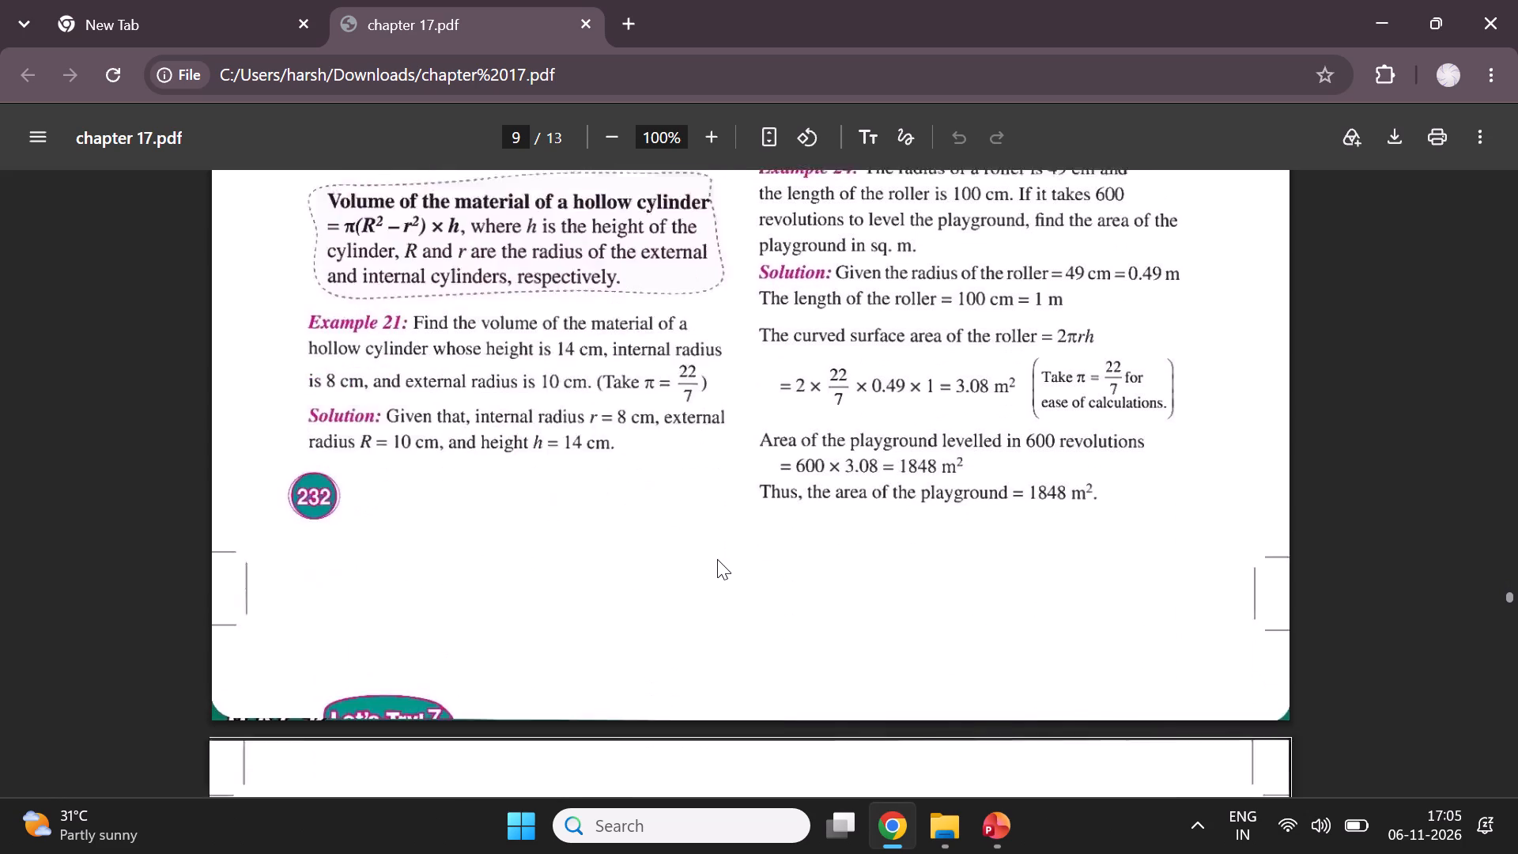
scroll(717, 559, down, 3)
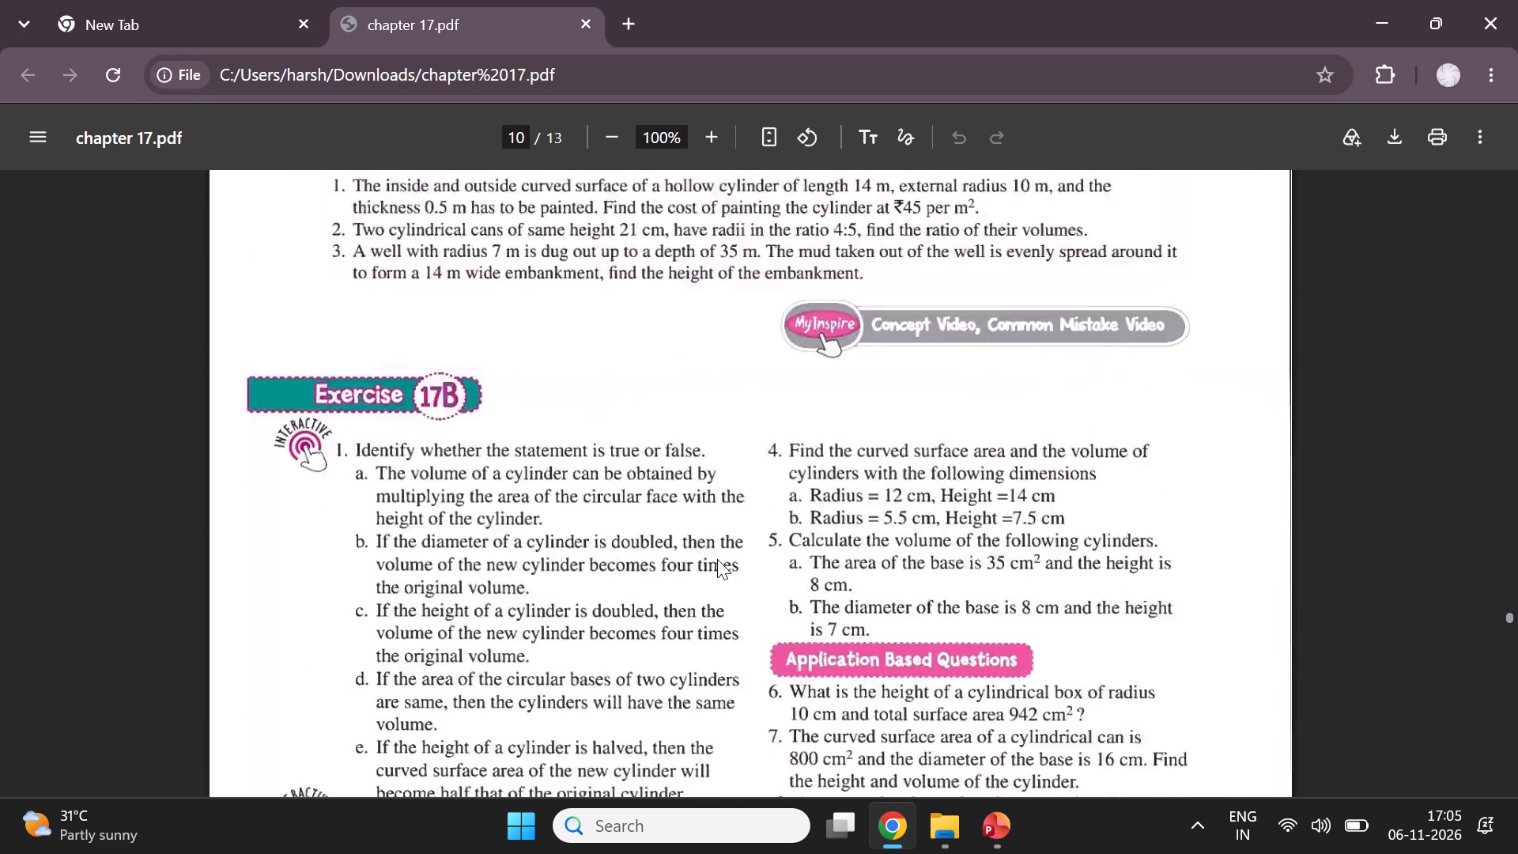
scroll(717, 559, up, 1)
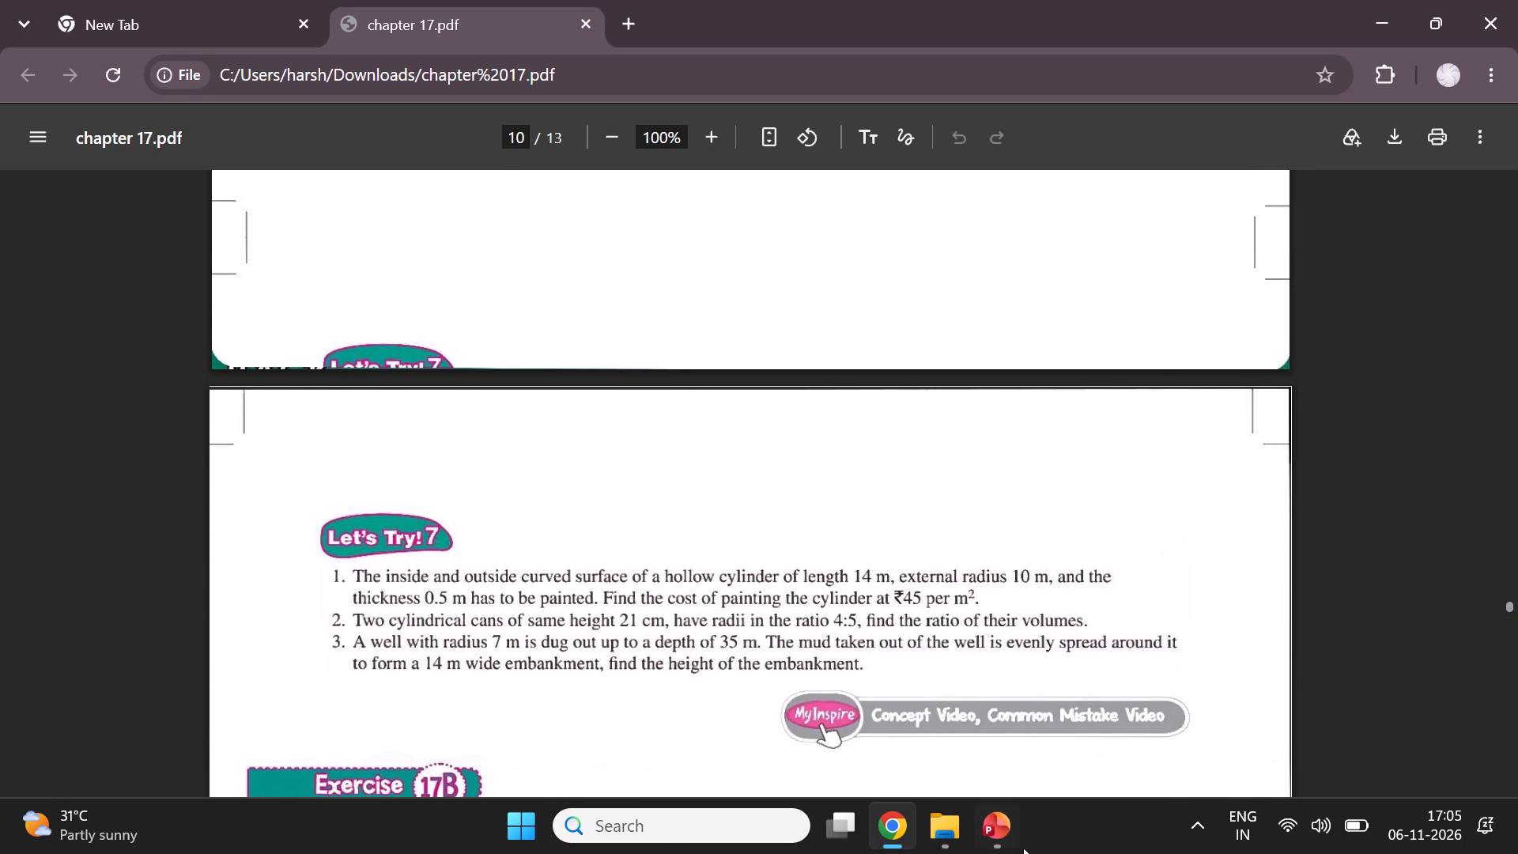
In PowerPoint, add a new slide after slide 21 and delete its content placeholder.
click(999, 846)
click(125, 686)
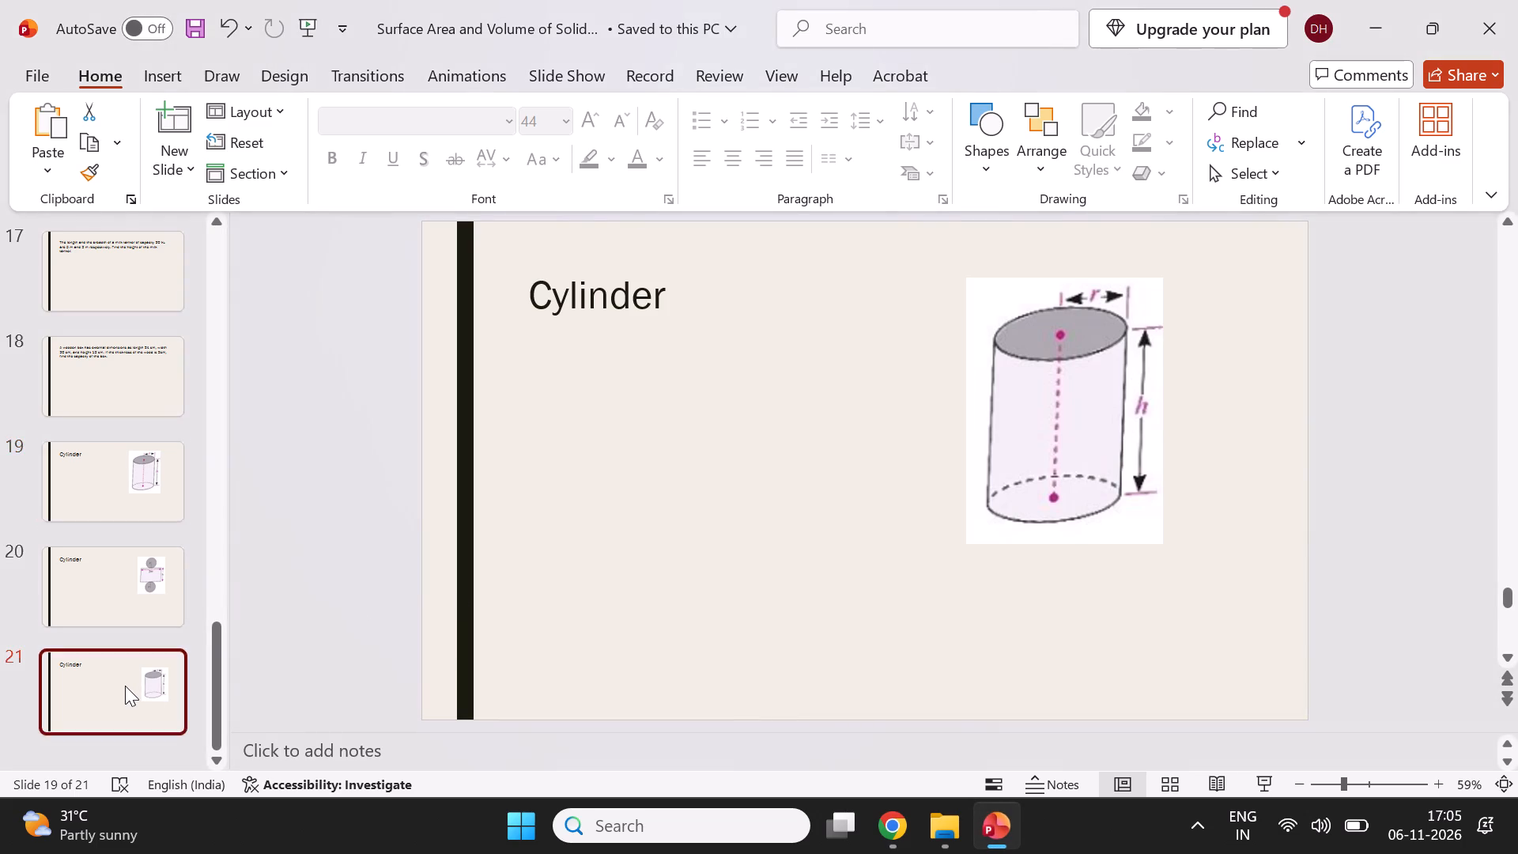
key(Return)
click(875, 653)
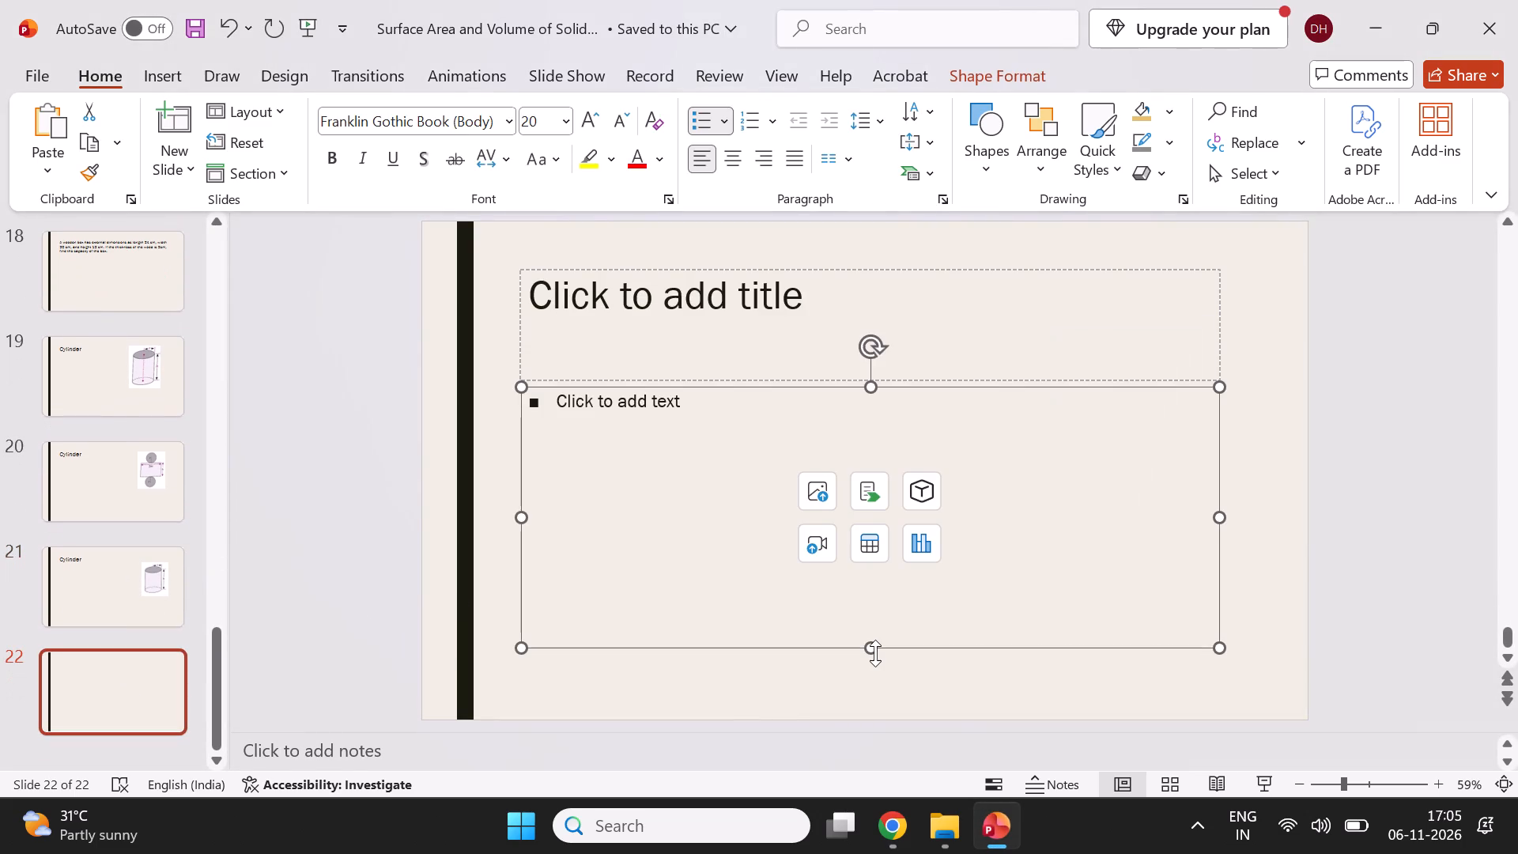
key(Delete)
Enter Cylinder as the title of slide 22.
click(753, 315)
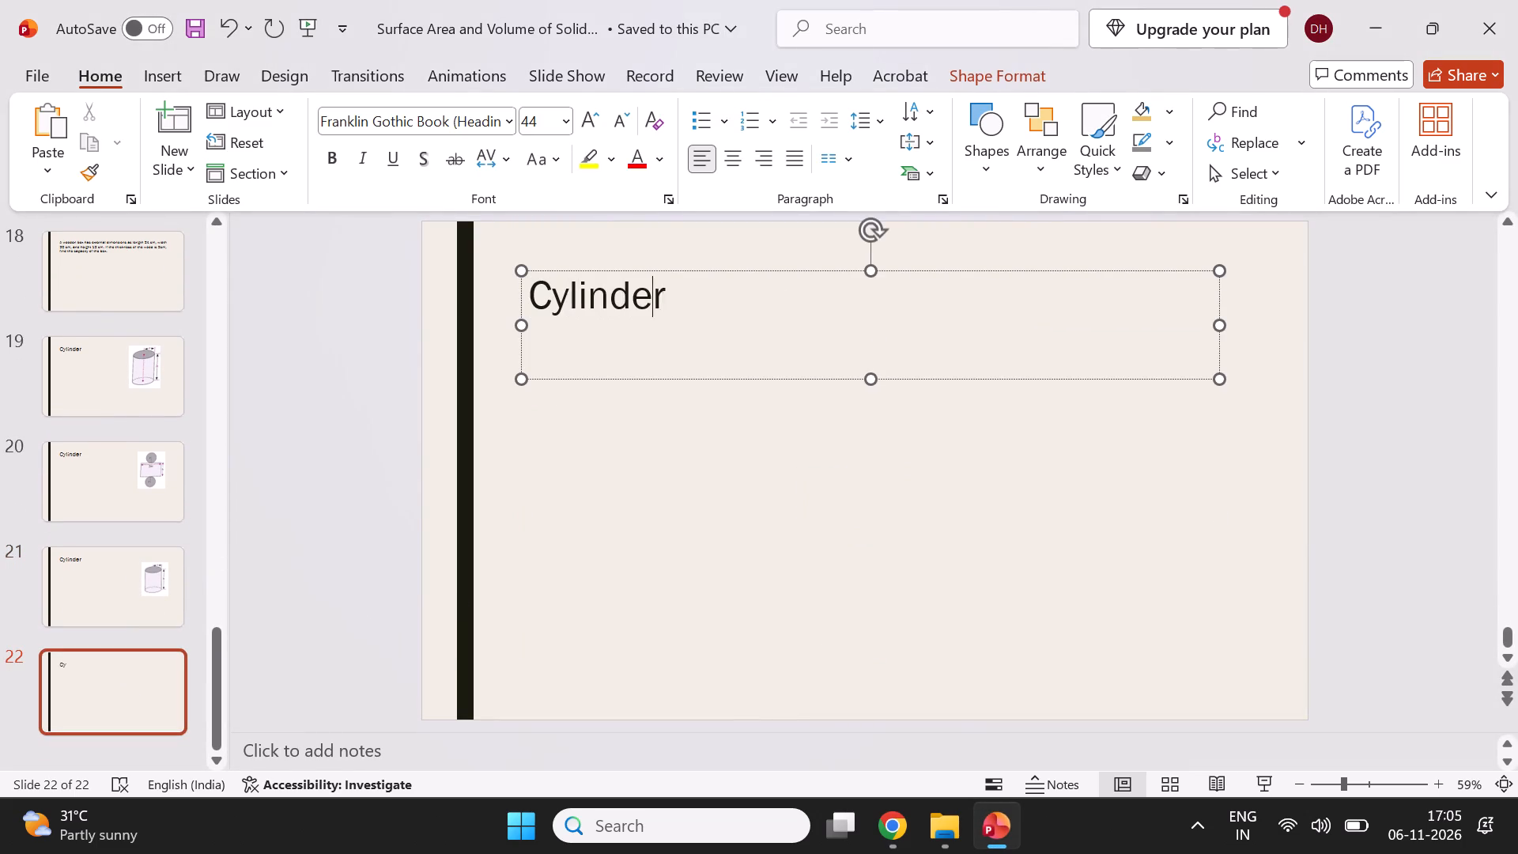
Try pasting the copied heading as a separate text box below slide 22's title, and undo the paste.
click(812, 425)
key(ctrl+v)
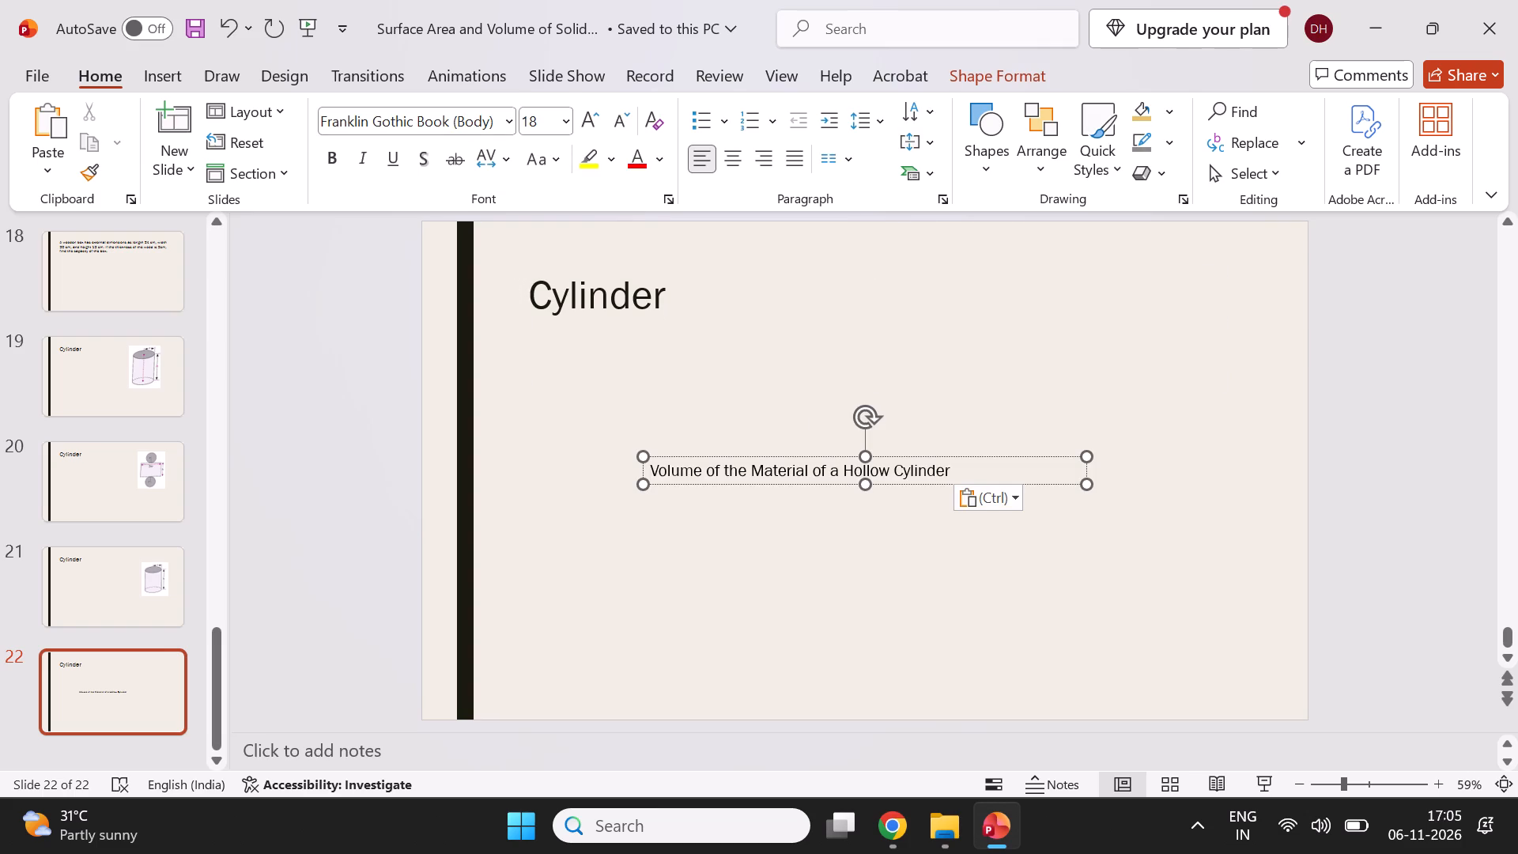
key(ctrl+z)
Replace slide 22's title text with the copied heading Volume of the Material of a Hollow Cylinder.
click(644, 298)
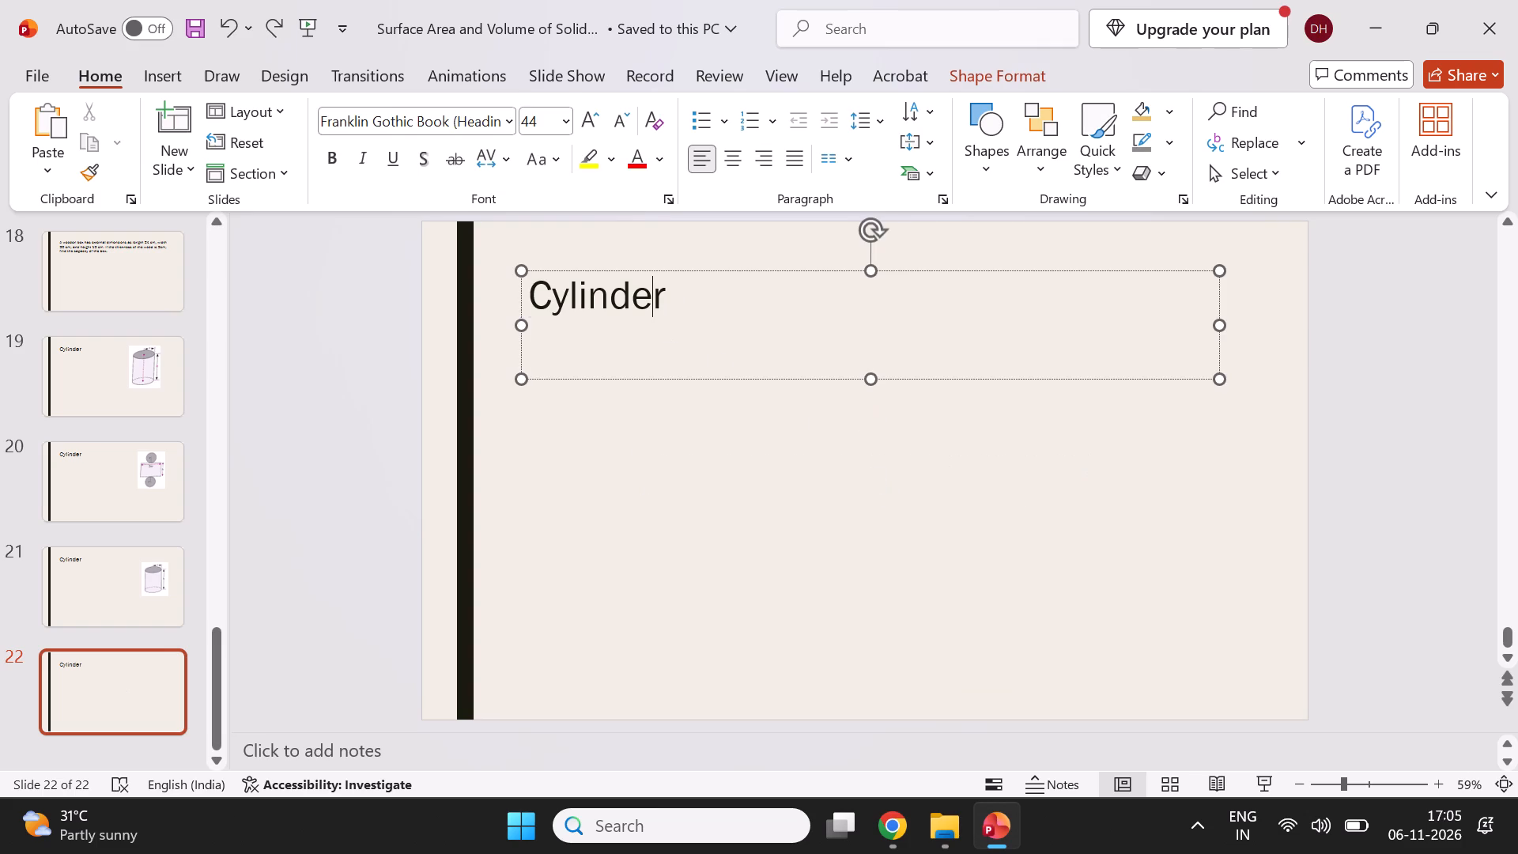
key(ctrl+a)
key(ctrl+v)
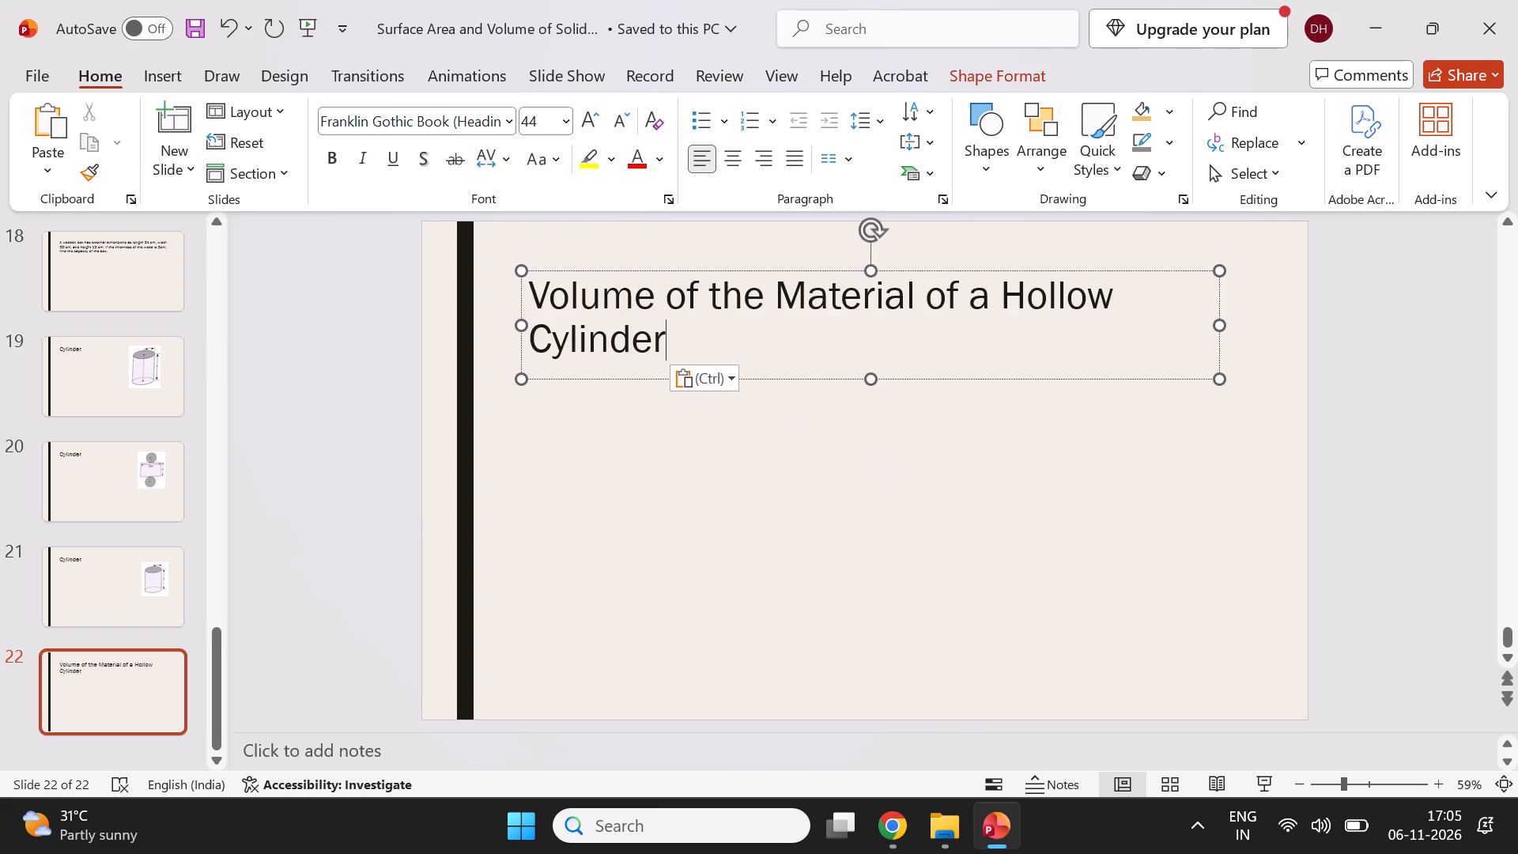
Widen slide 22's title box so the heading fits on one line, and reduce its height to fit closely.
drag(1219, 330, 1261, 320)
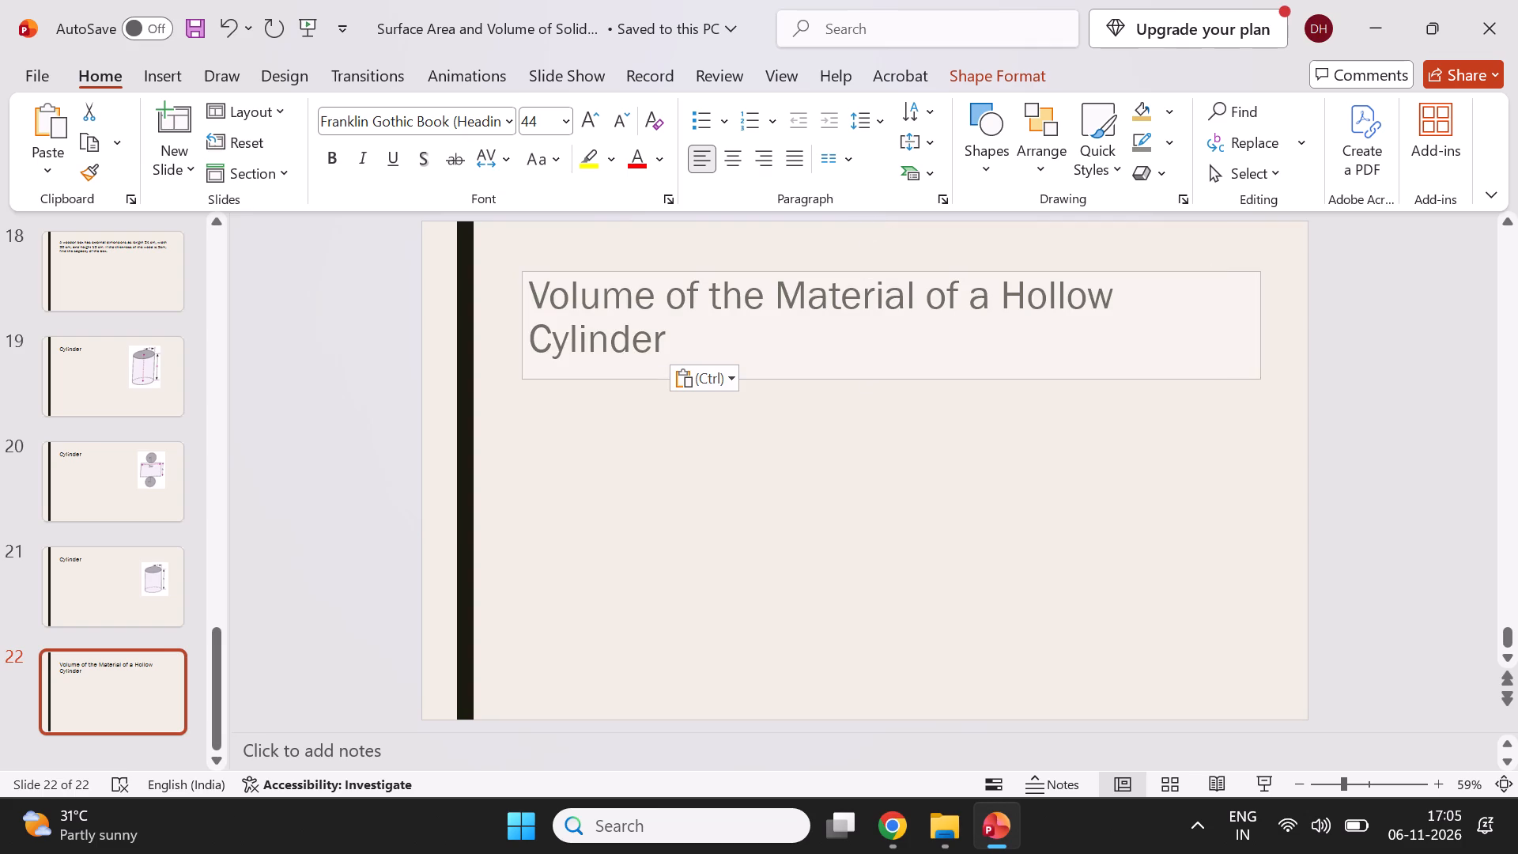
drag(1261, 320, 1283, 320)
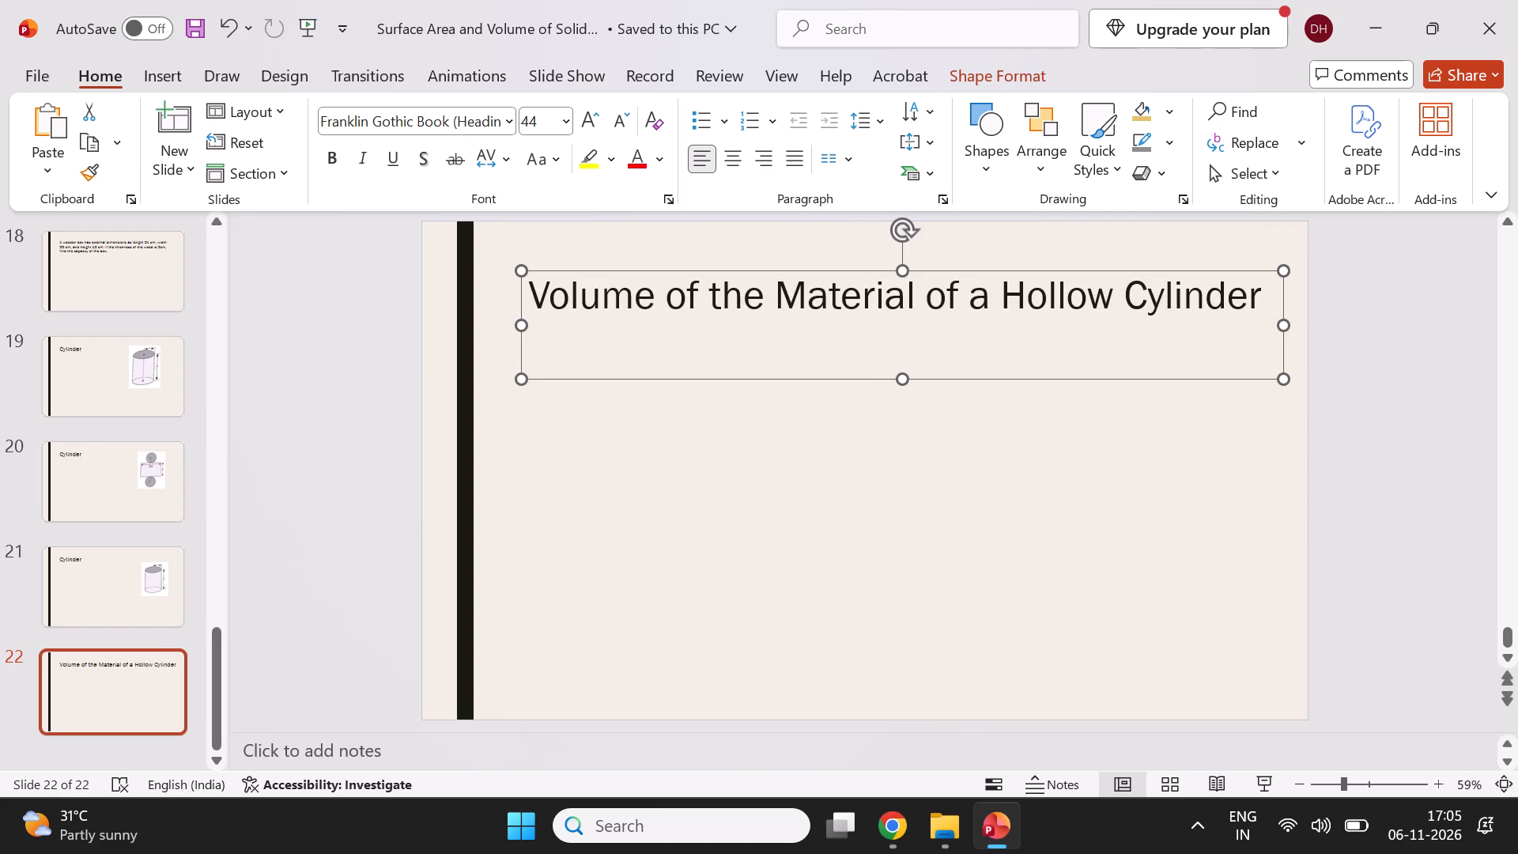
drag(904, 379, 888, 329)
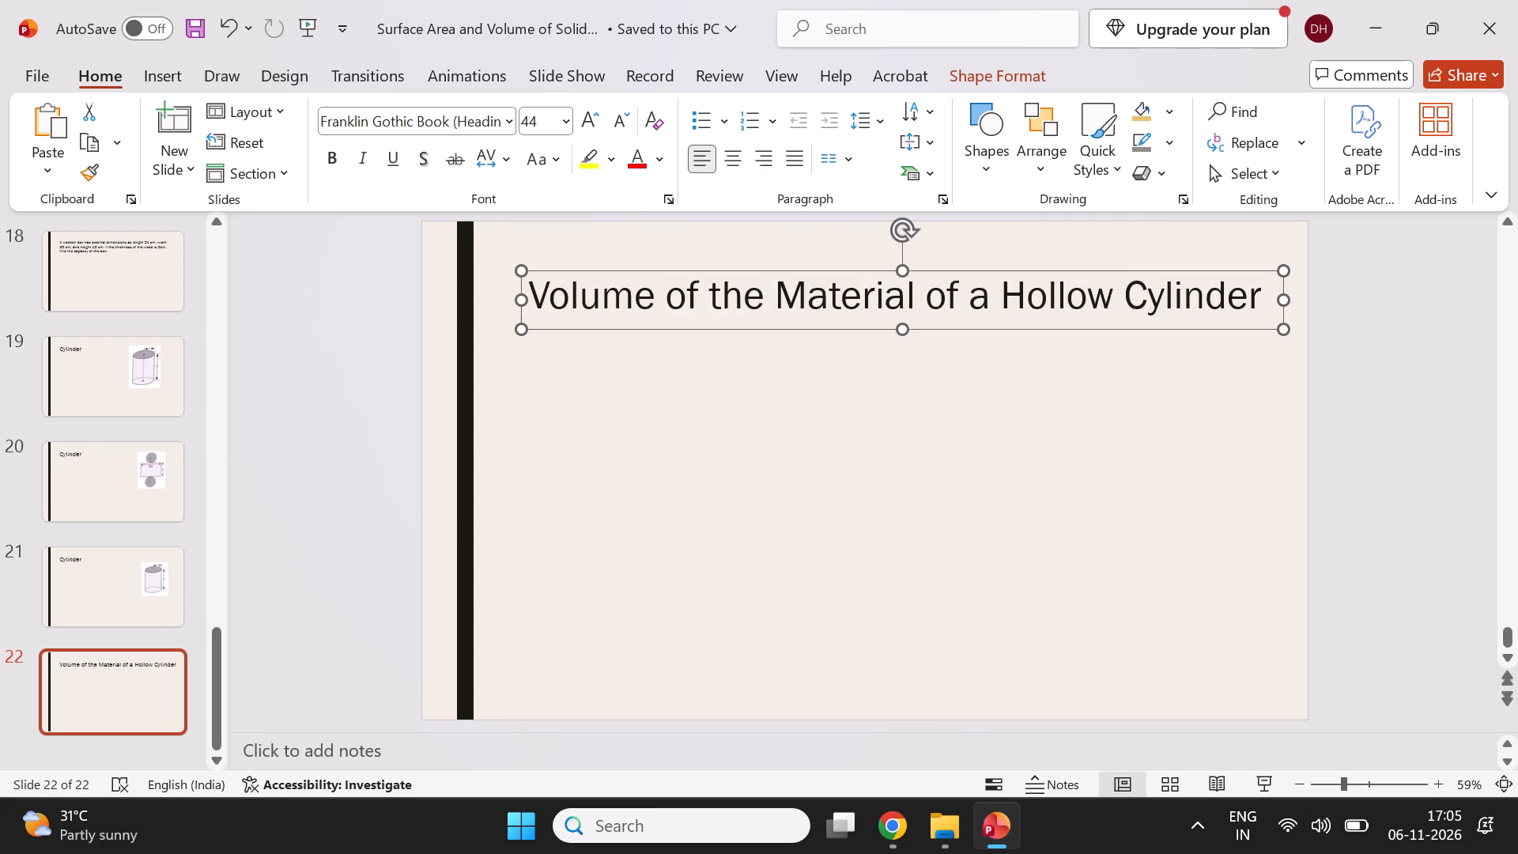
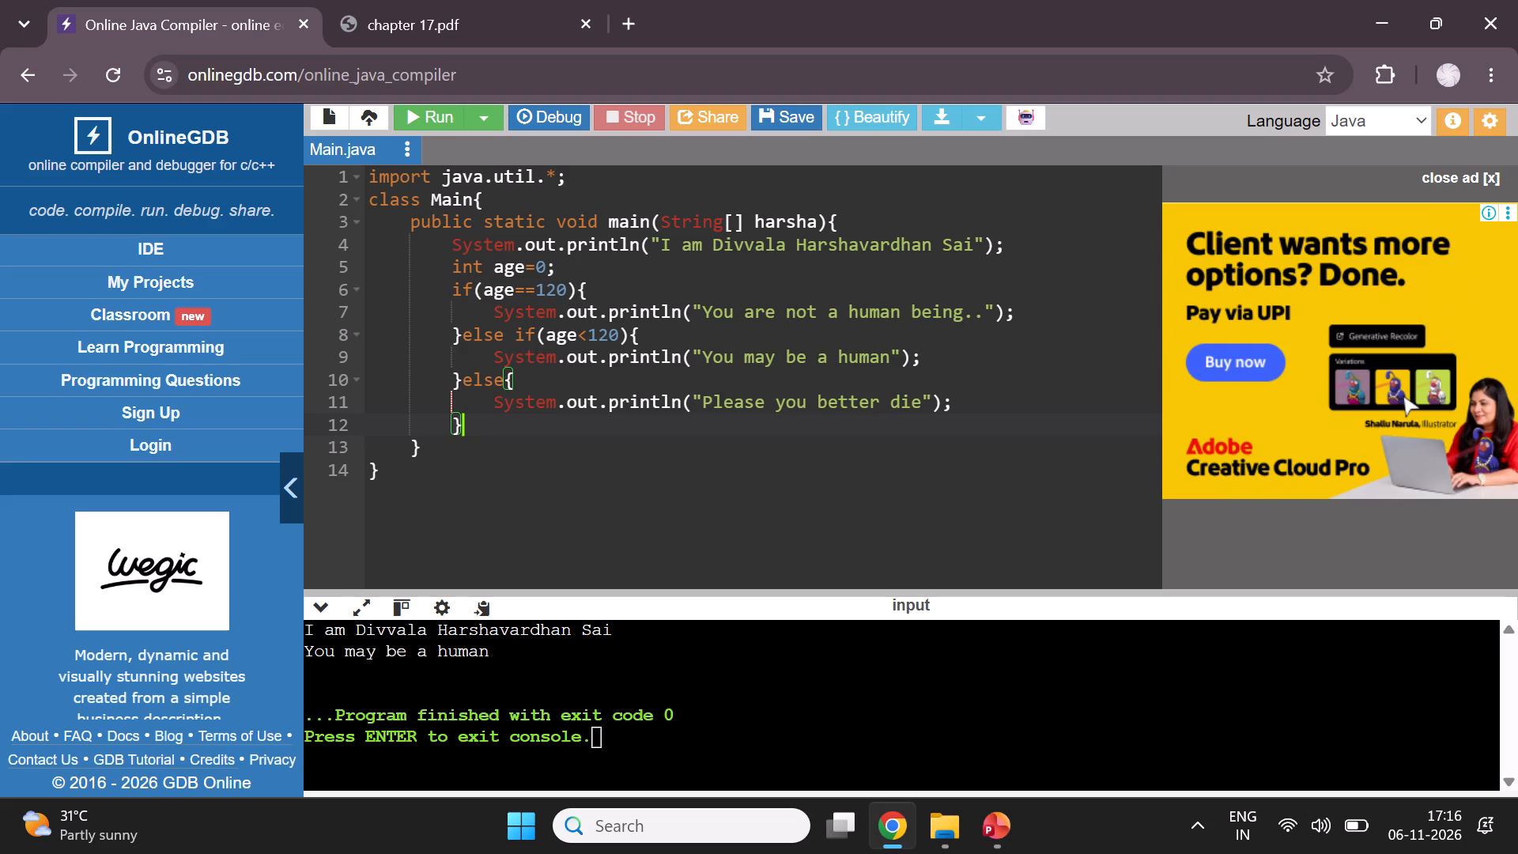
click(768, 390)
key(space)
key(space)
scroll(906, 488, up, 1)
Copy the derivation of the volume of the material of the hollow cylinder from page 9 of the chapter 17 PDF.
click(447, 1)
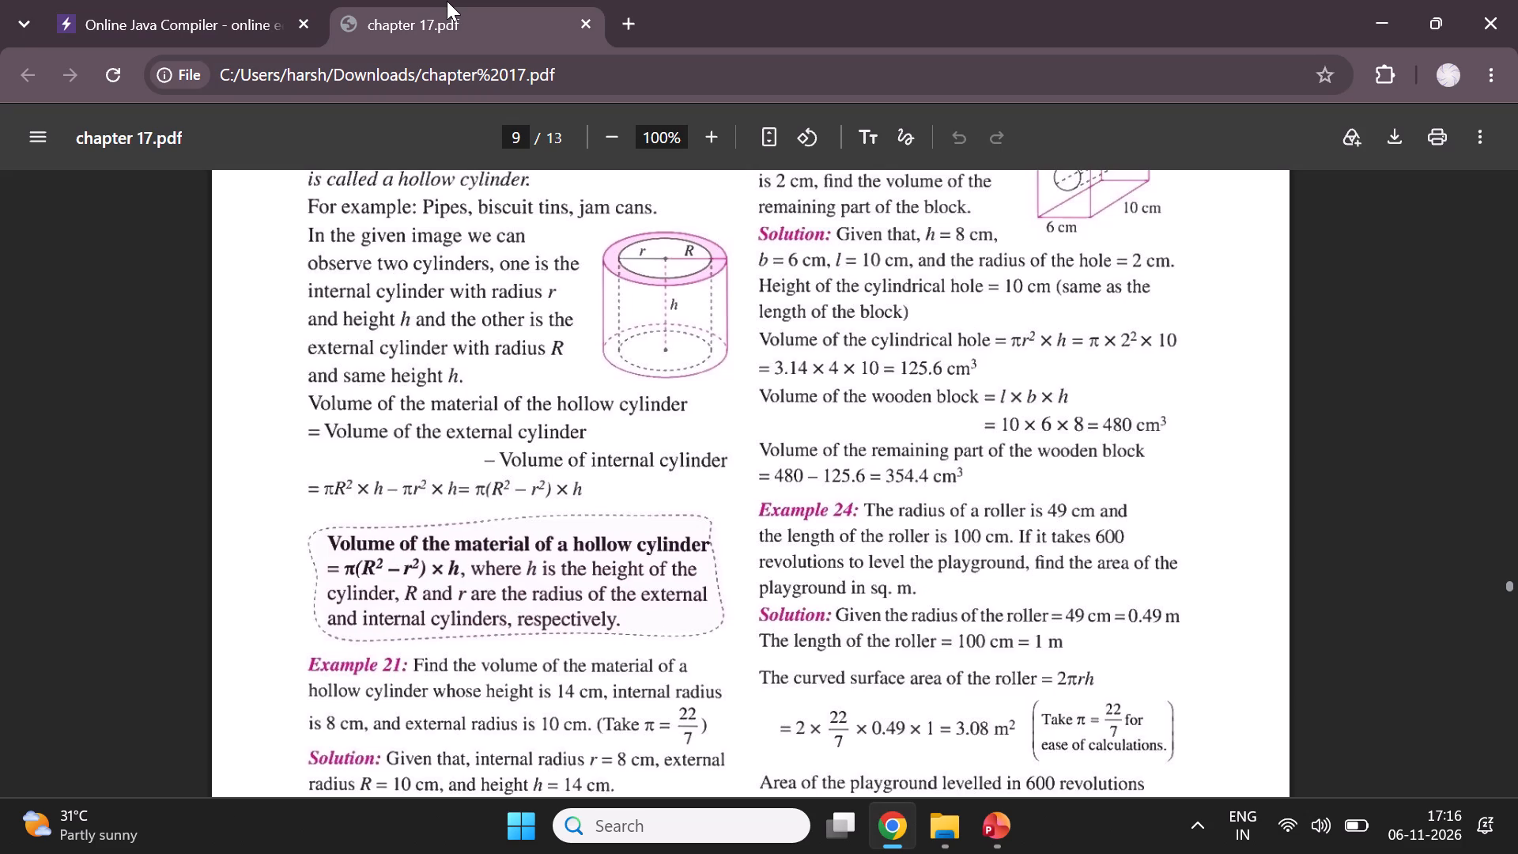
click(262, 0)
click(459, 0)
scroll(602, 511, down, 2)
scroll(602, 511, up, 1)
scroll(602, 511, down, 1)
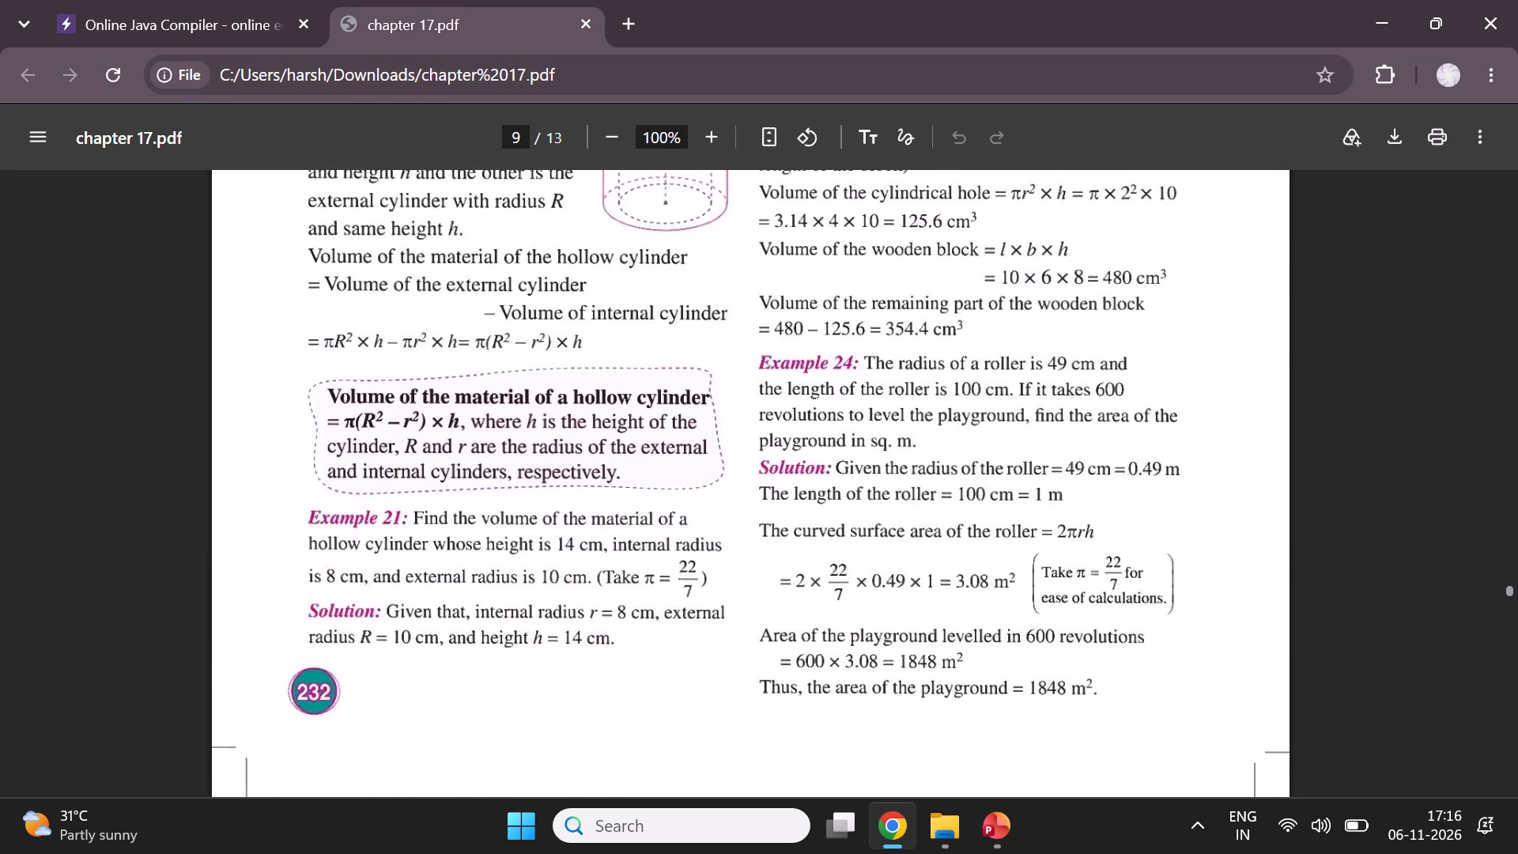
scroll(602, 511, down, 1)
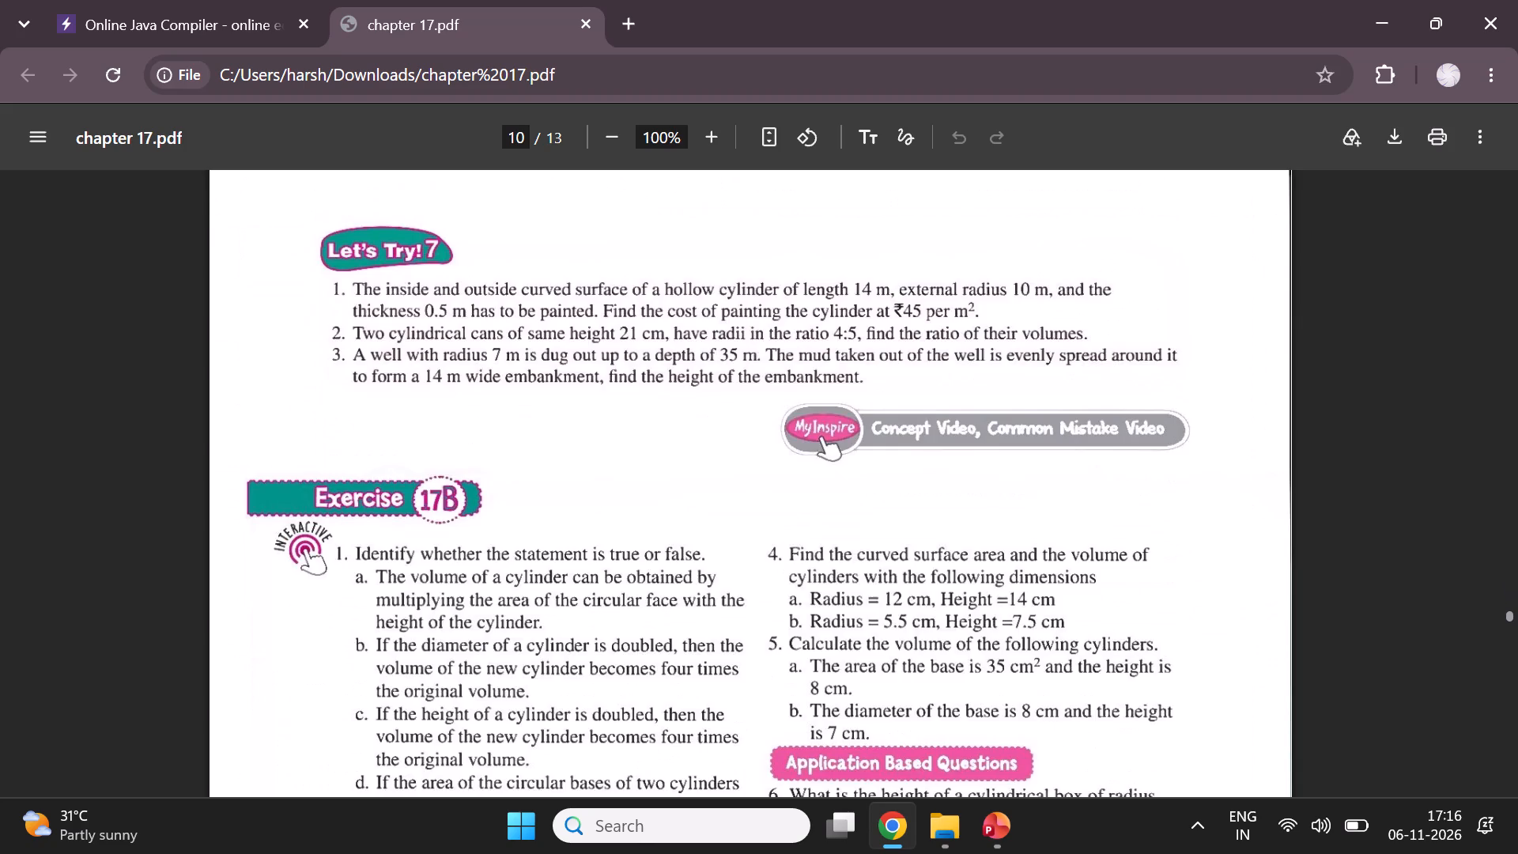
scroll(602, 511, down, 1)
scroll(756, 501, up, 1)
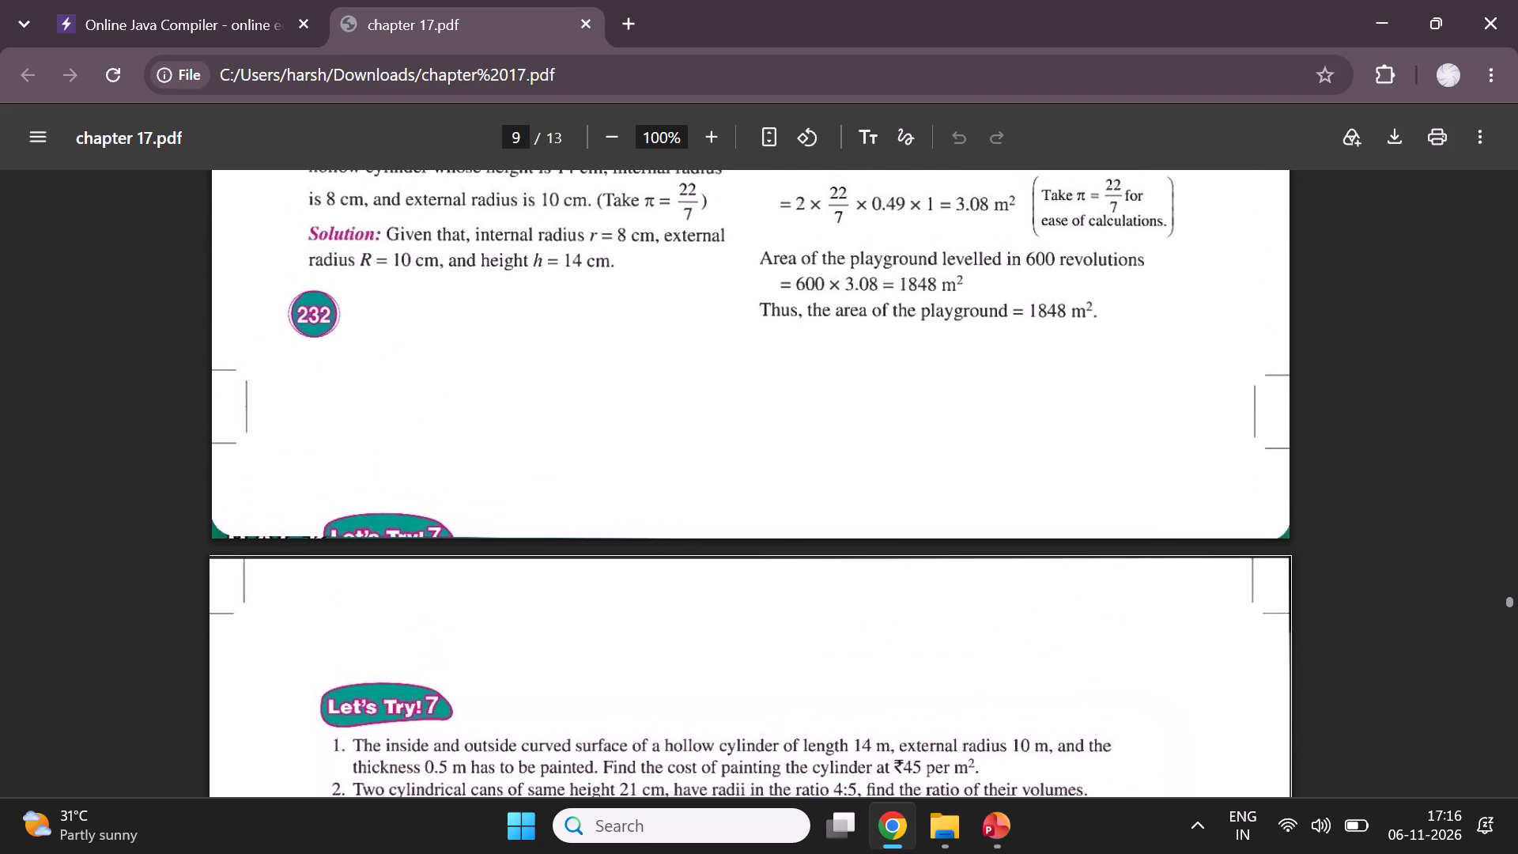
scroll(1013, 330, up, 2)
scroll(679, 425, up, 1)
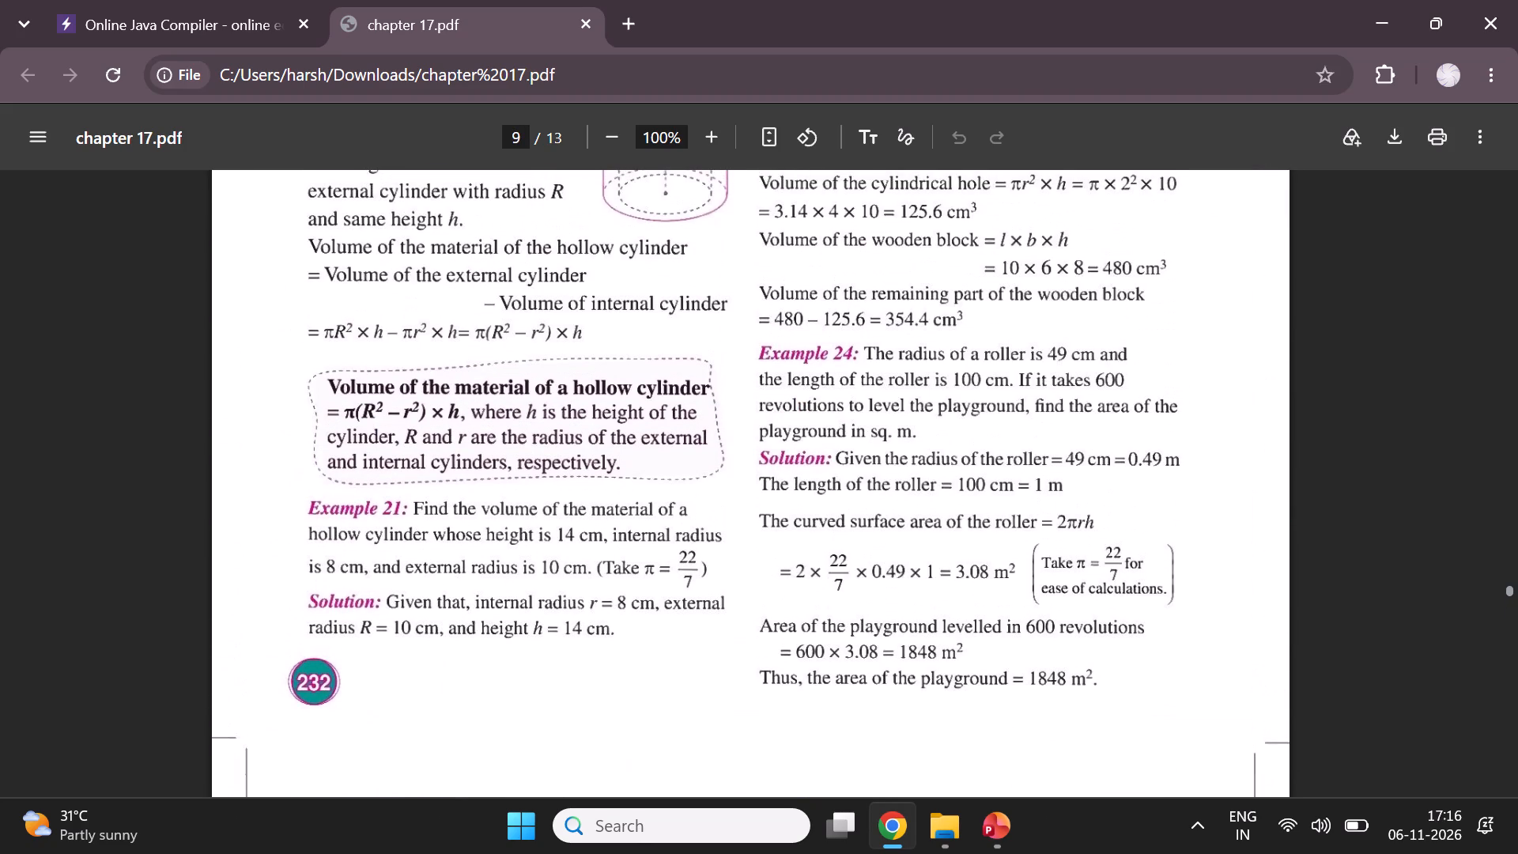
scroll(644, 448, up, 1)
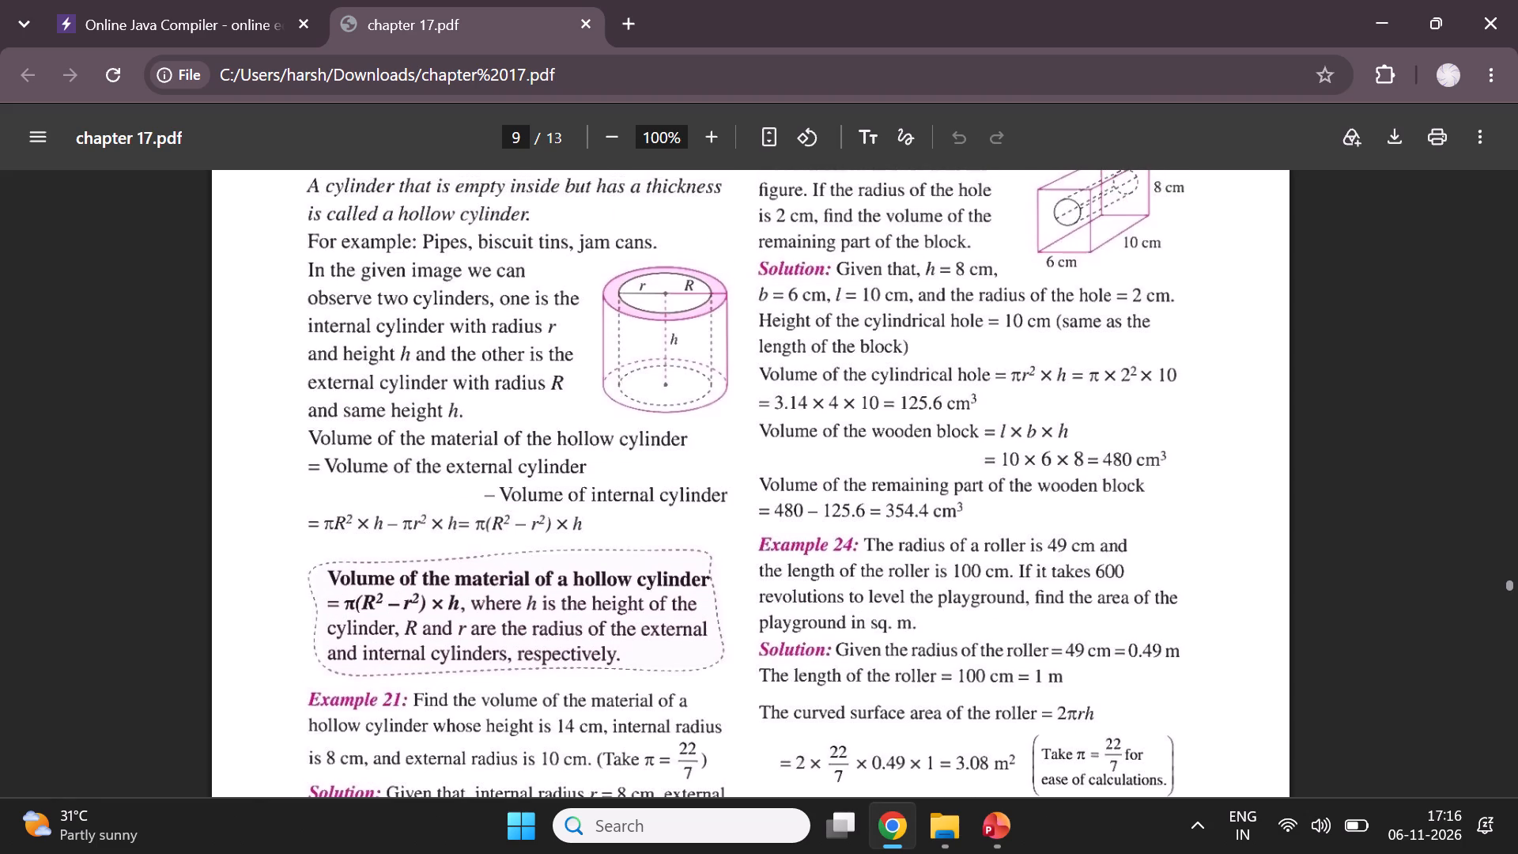
drag(587, 529, 310, 467)
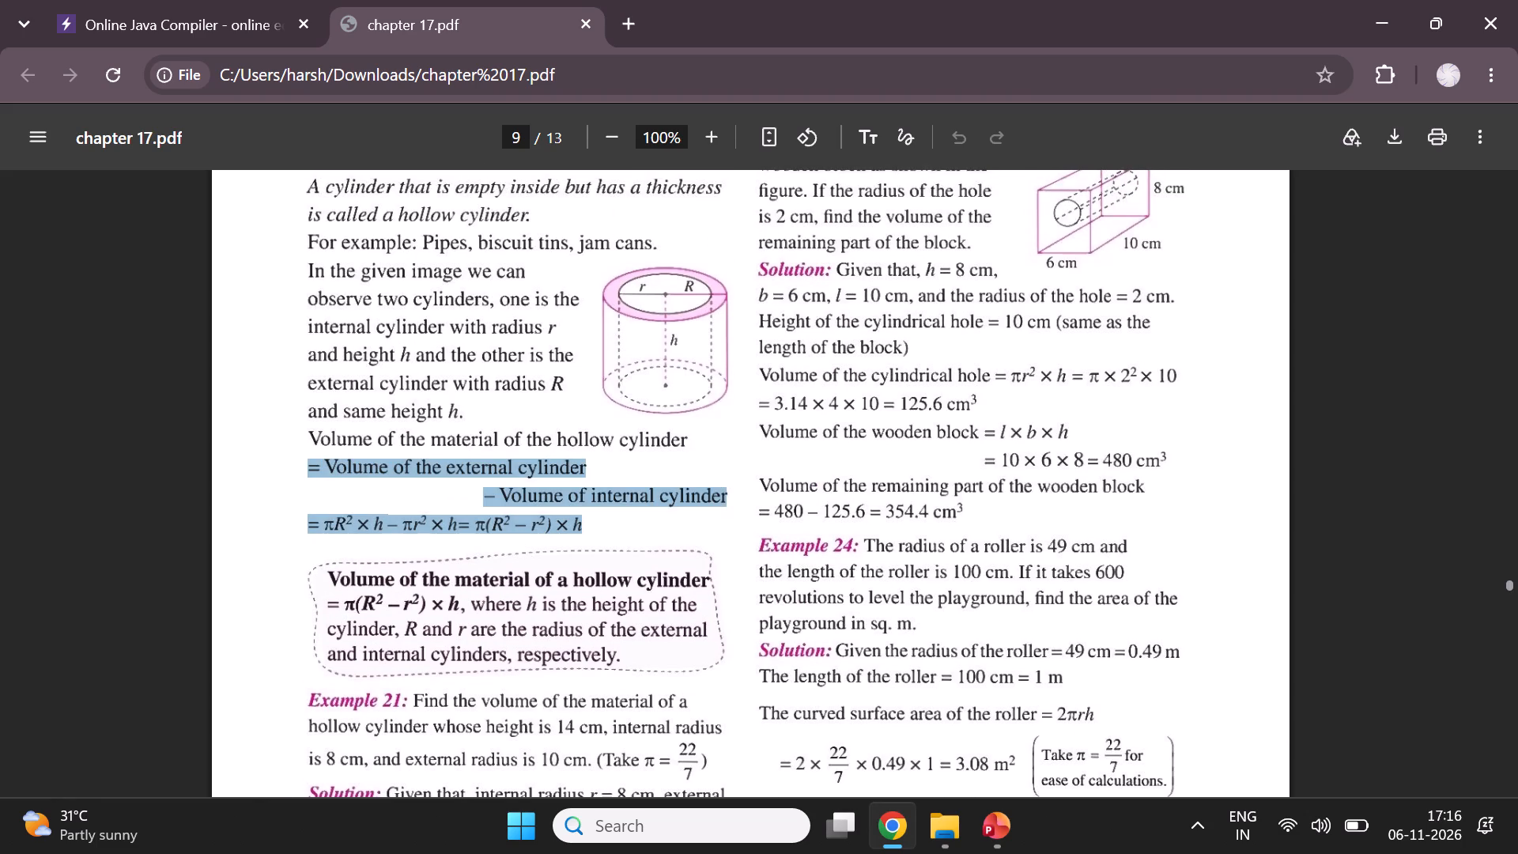
drag(310, 467, 303, 444)
key(ctrl+c)
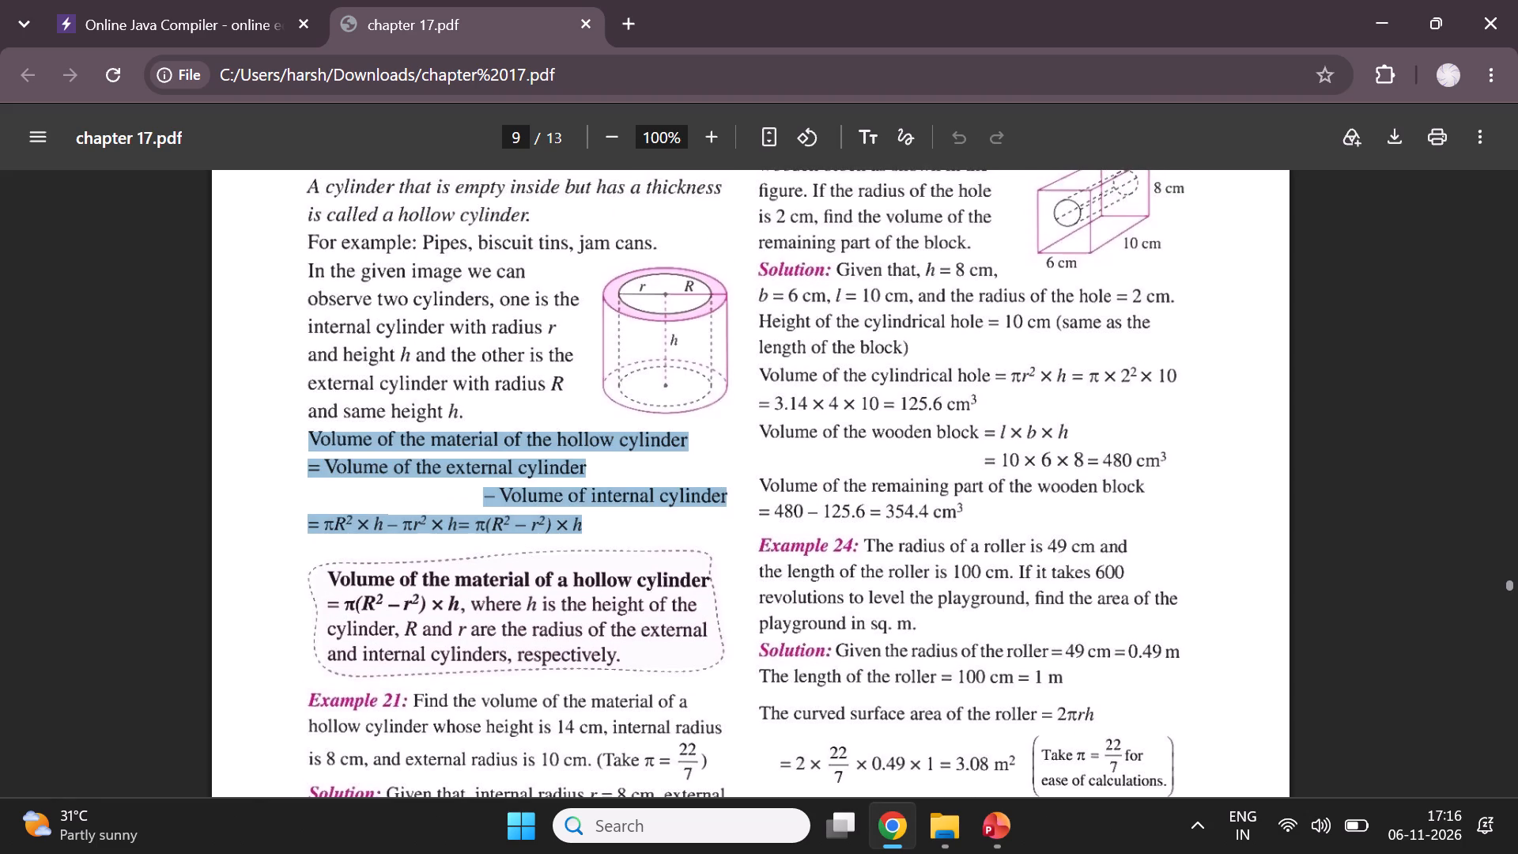
Search the web in a new browser tab for the copied hollow cylinder volume derivation.
click(637, 13)
key(ctrl+v)
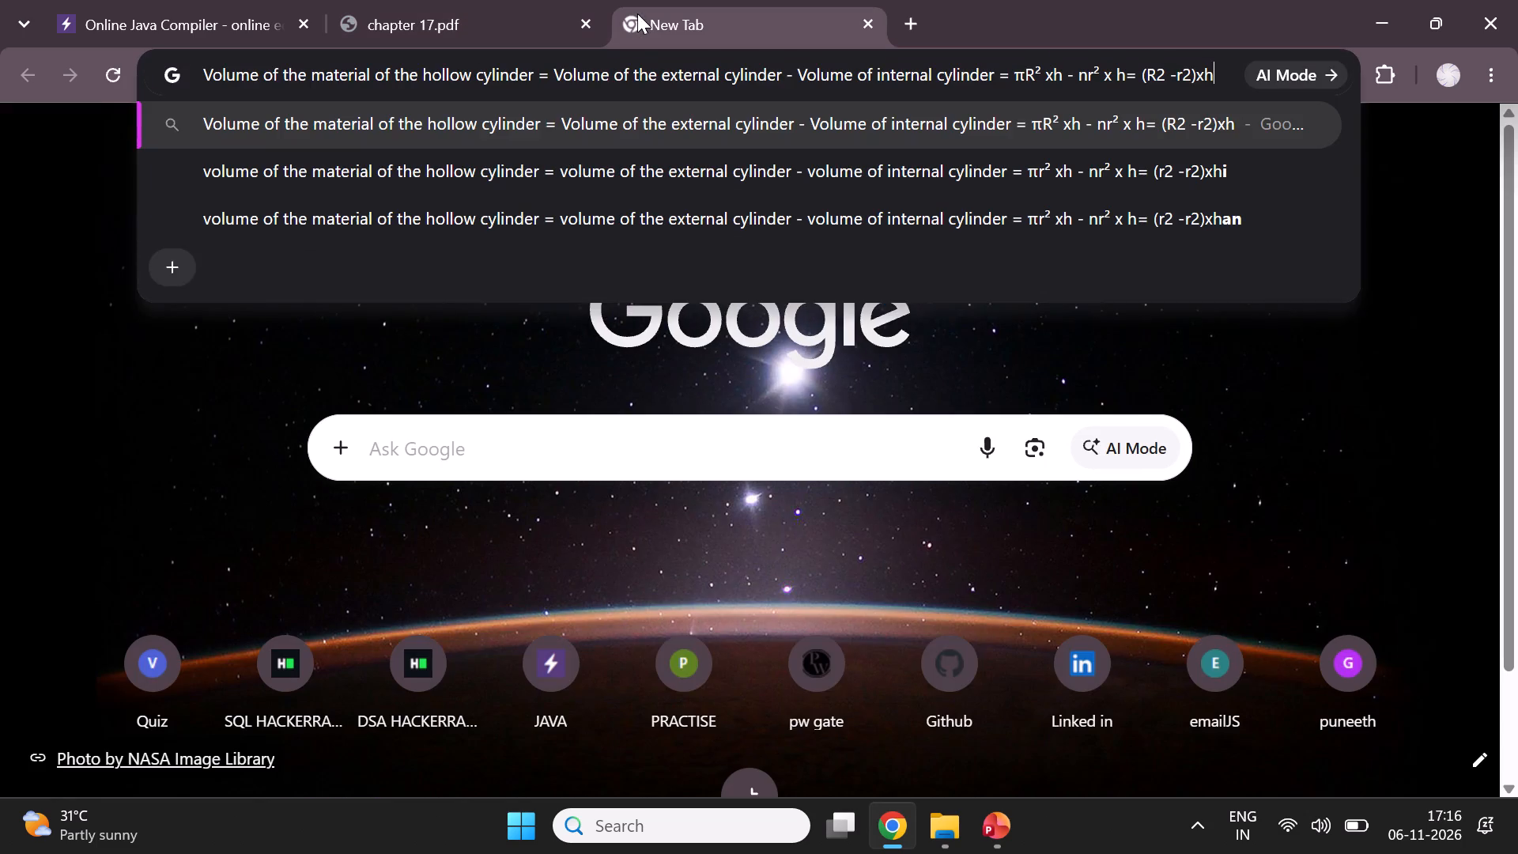
key(Return)
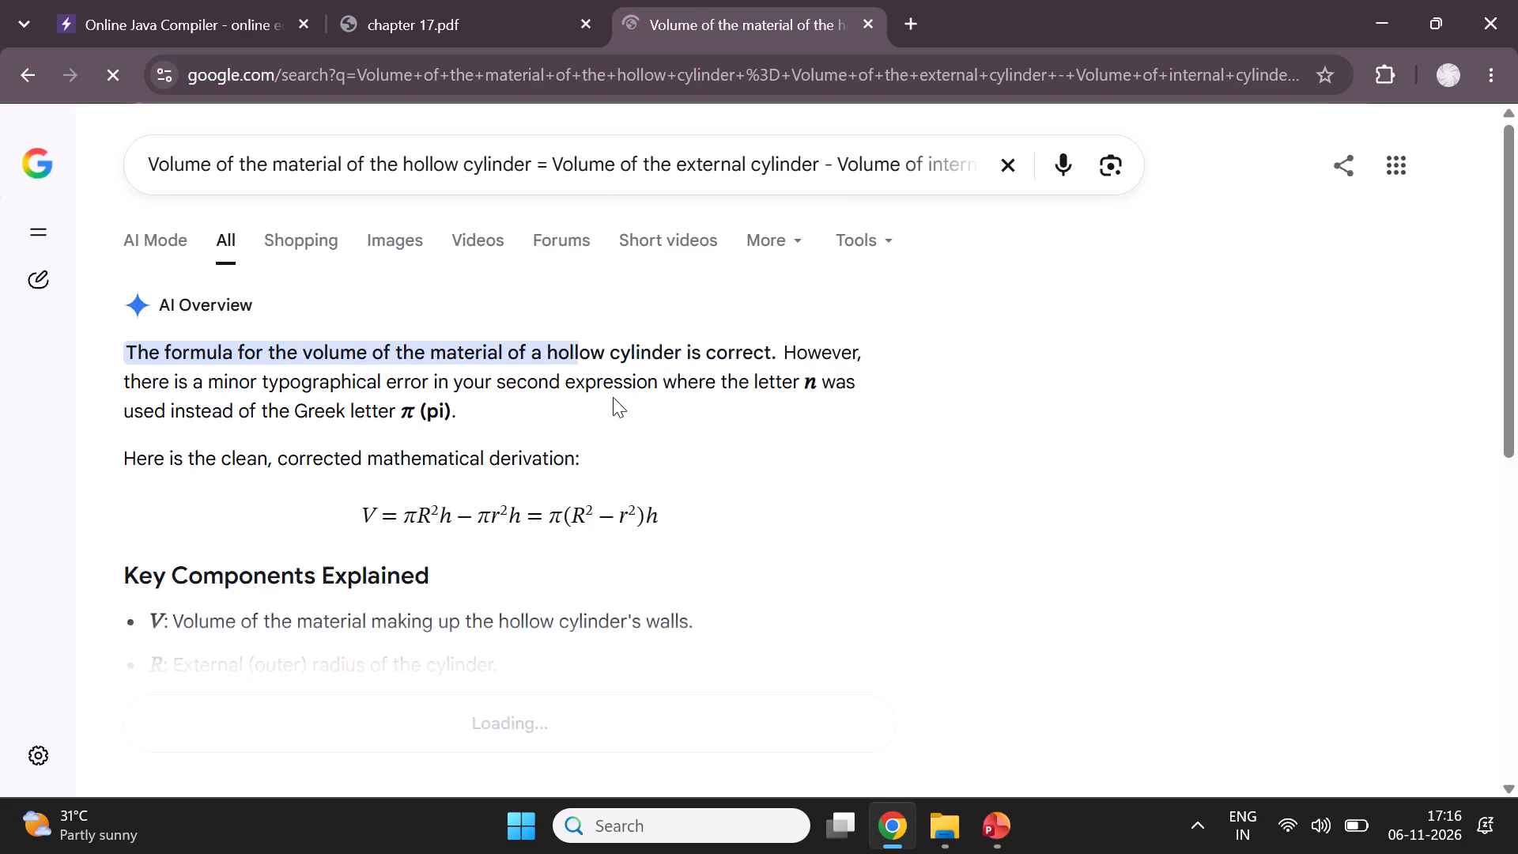
Capture the formula V = πR²h − πr²h = π(R² − r²)h from the AI Overview and paste it as a picture onto slide 22.
scroll(613, 397, down, 1)
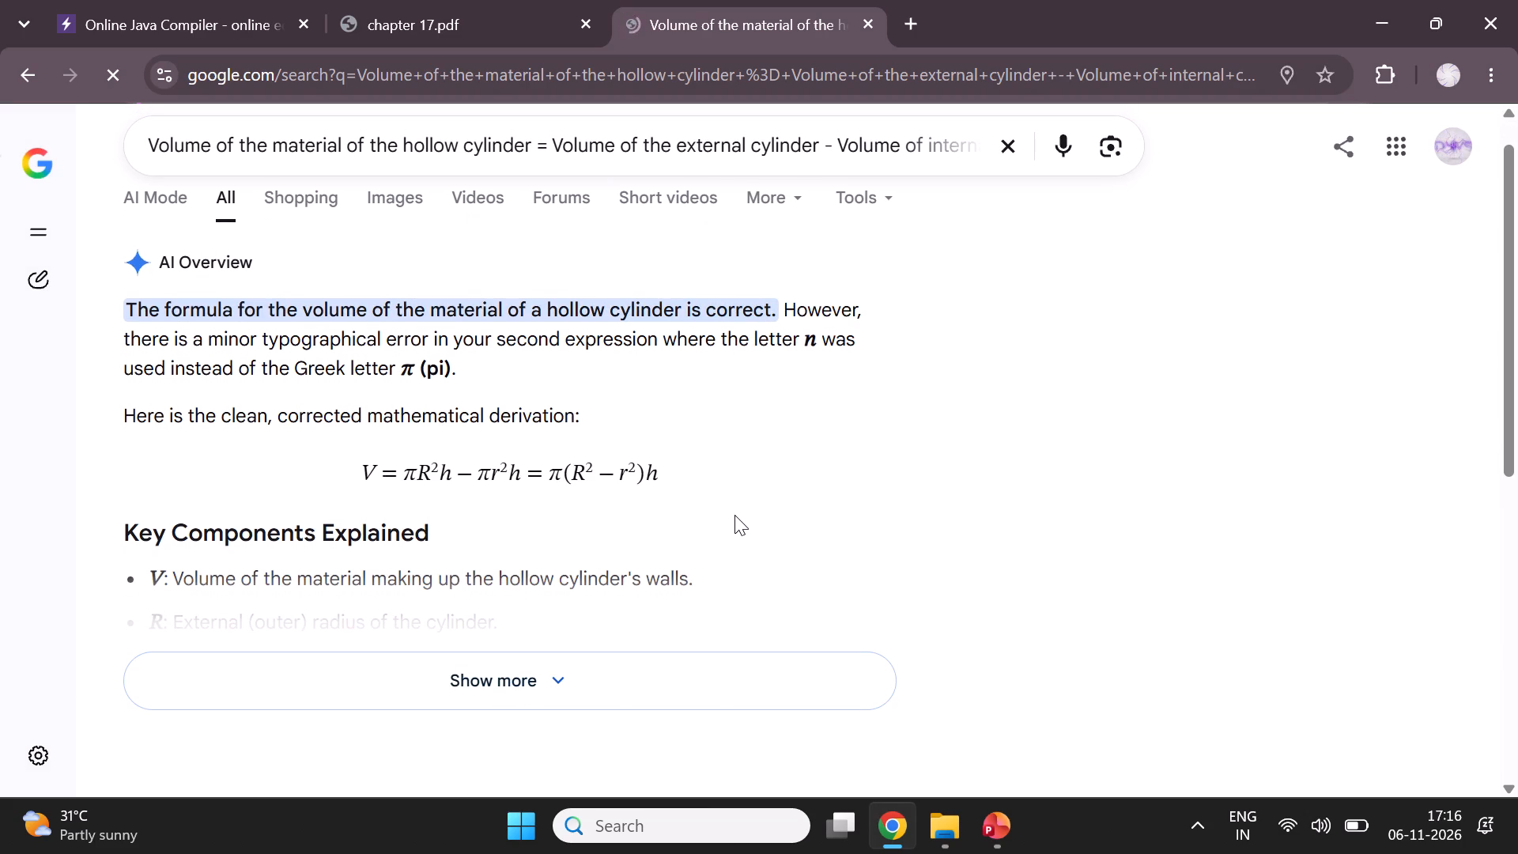
key(shift+super+s)
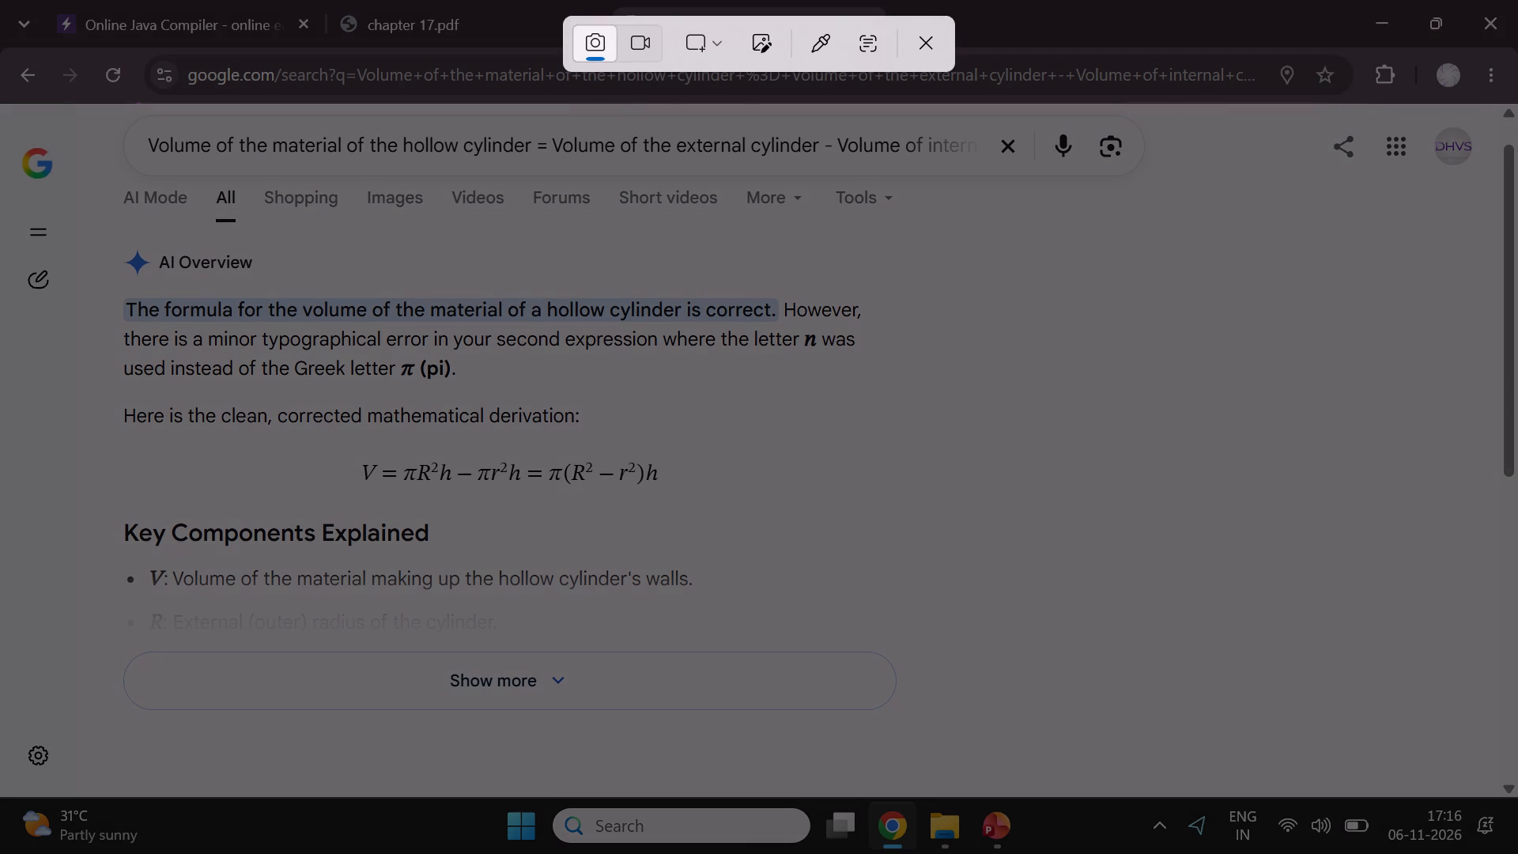
drag(351, 449, 682, 500)
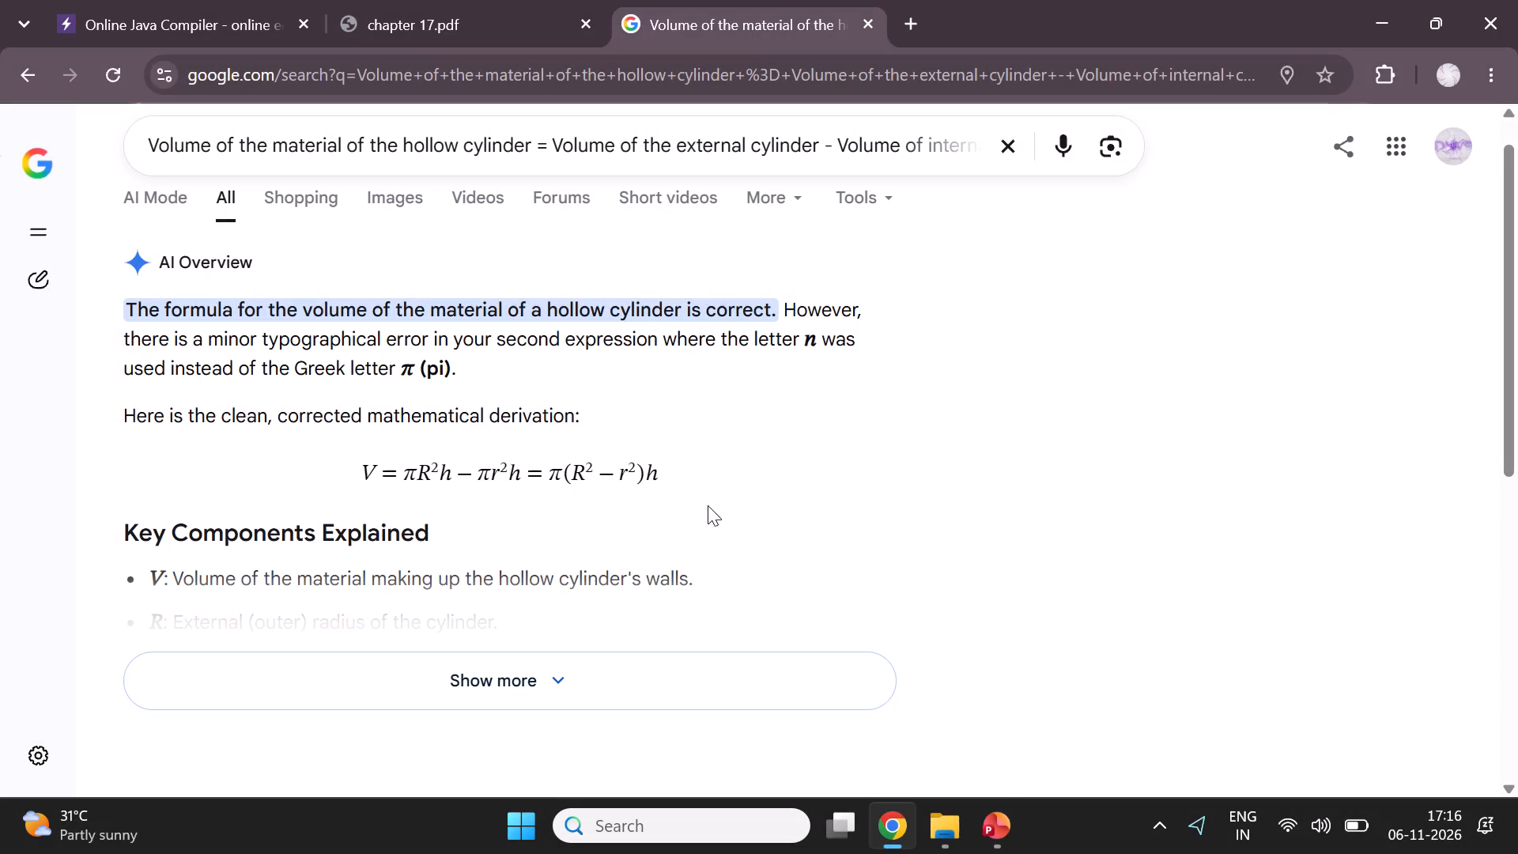
click(1003, 838)
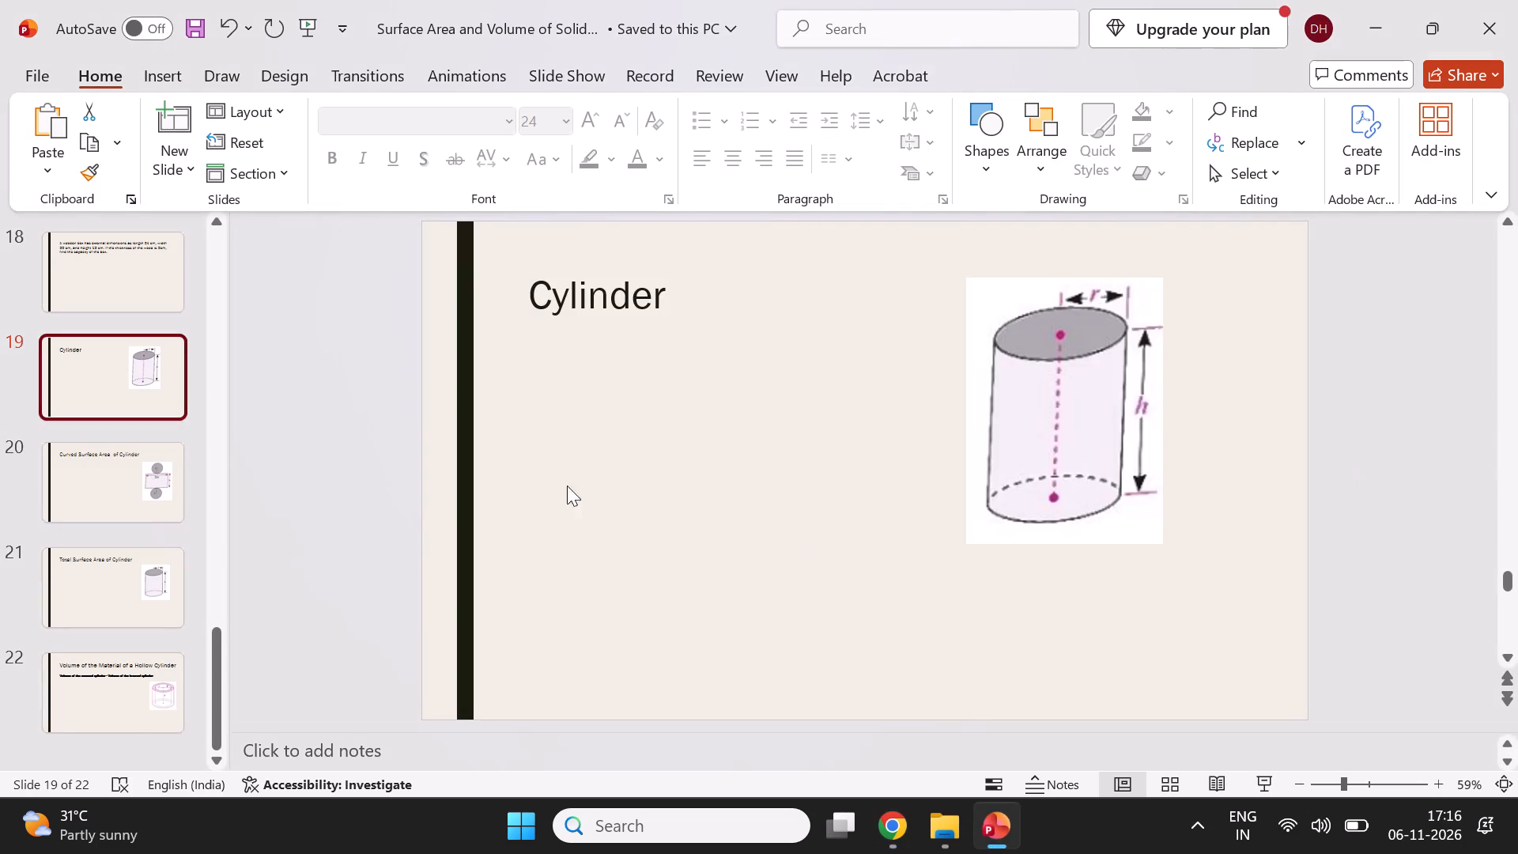
click(138, 707)
click(781, 411)
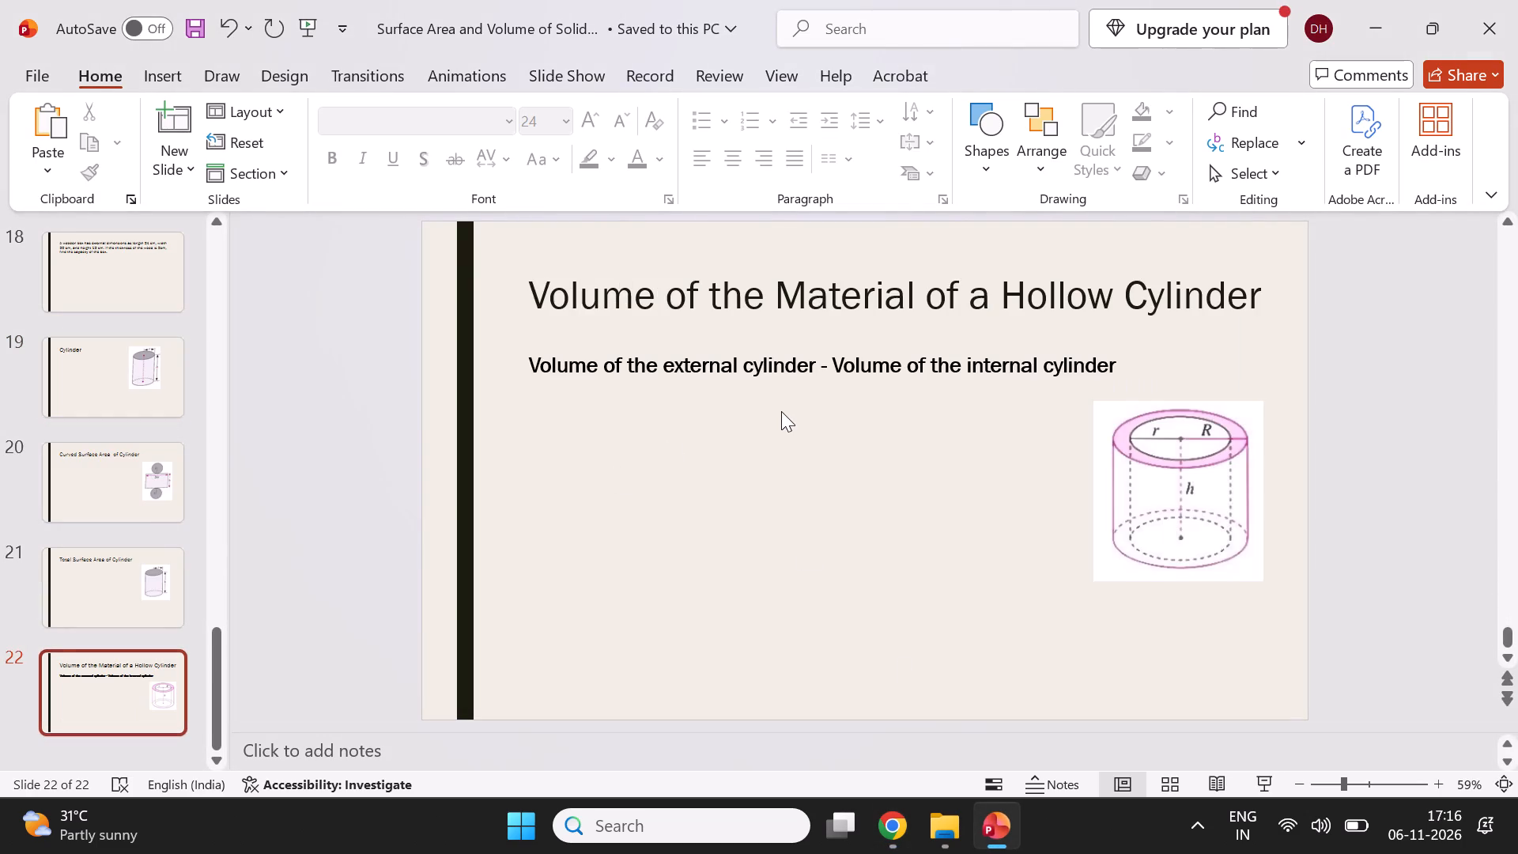
key(ctrl+v)
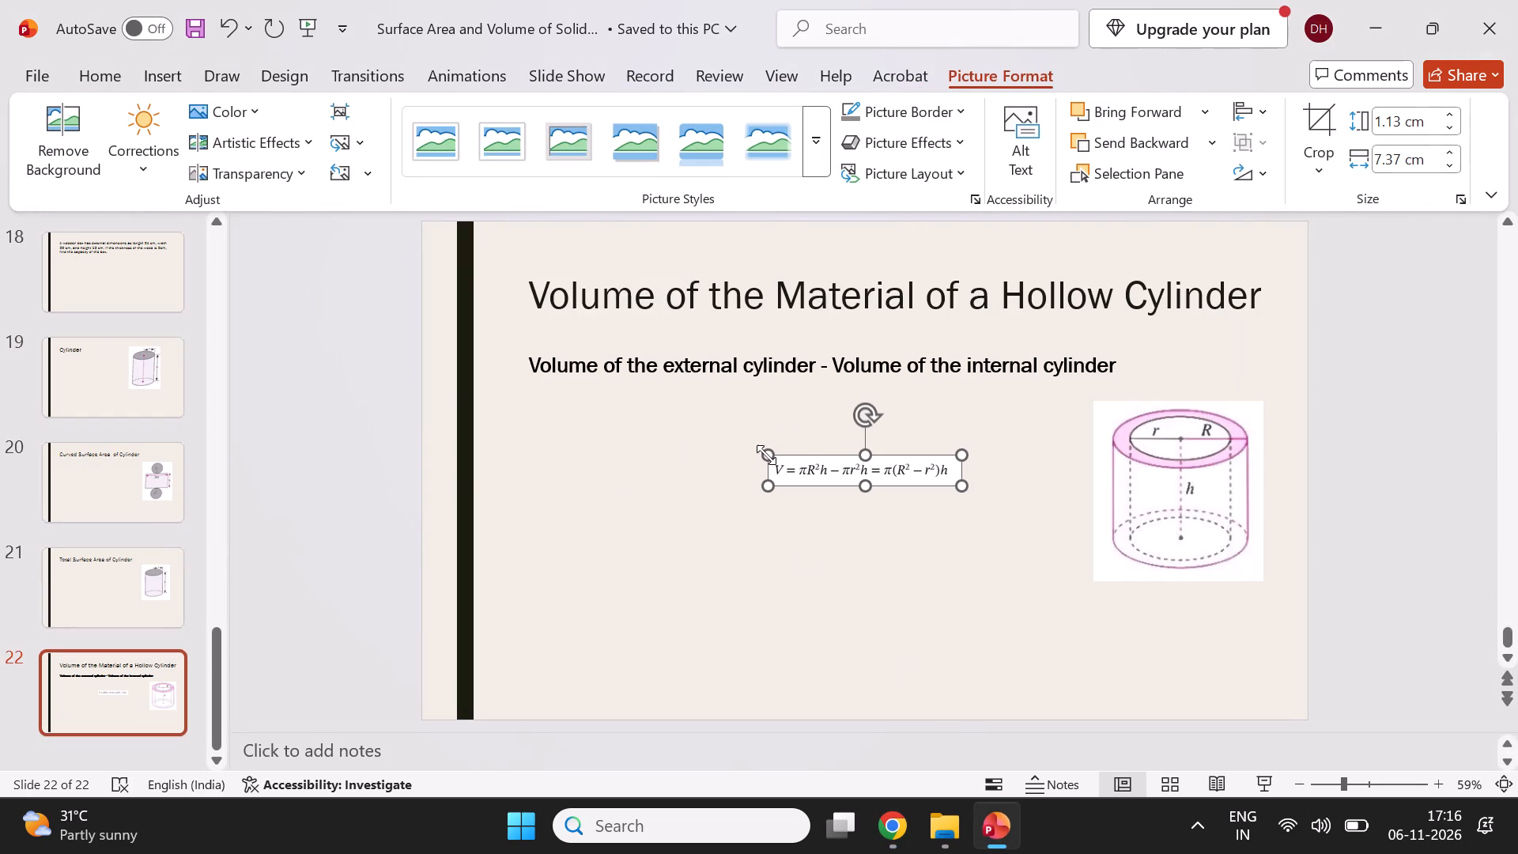
Enlarge the formula picture and align it under the external-minus-internal volume line, beside the hollow cylinder diagram.
drag(766, 455, 678, 420)
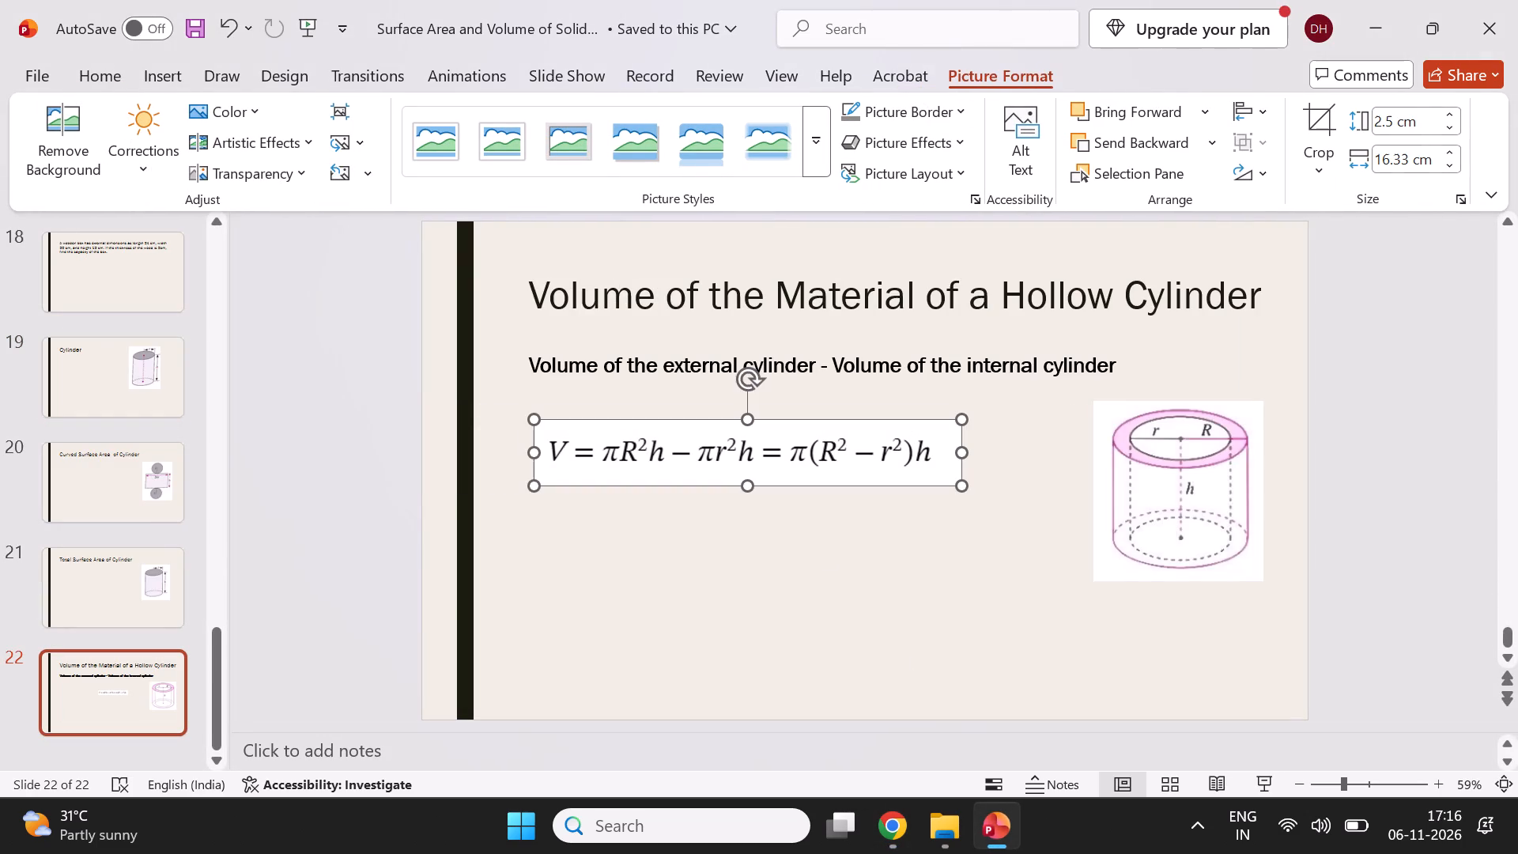
drag(804, 445, 833, 452)
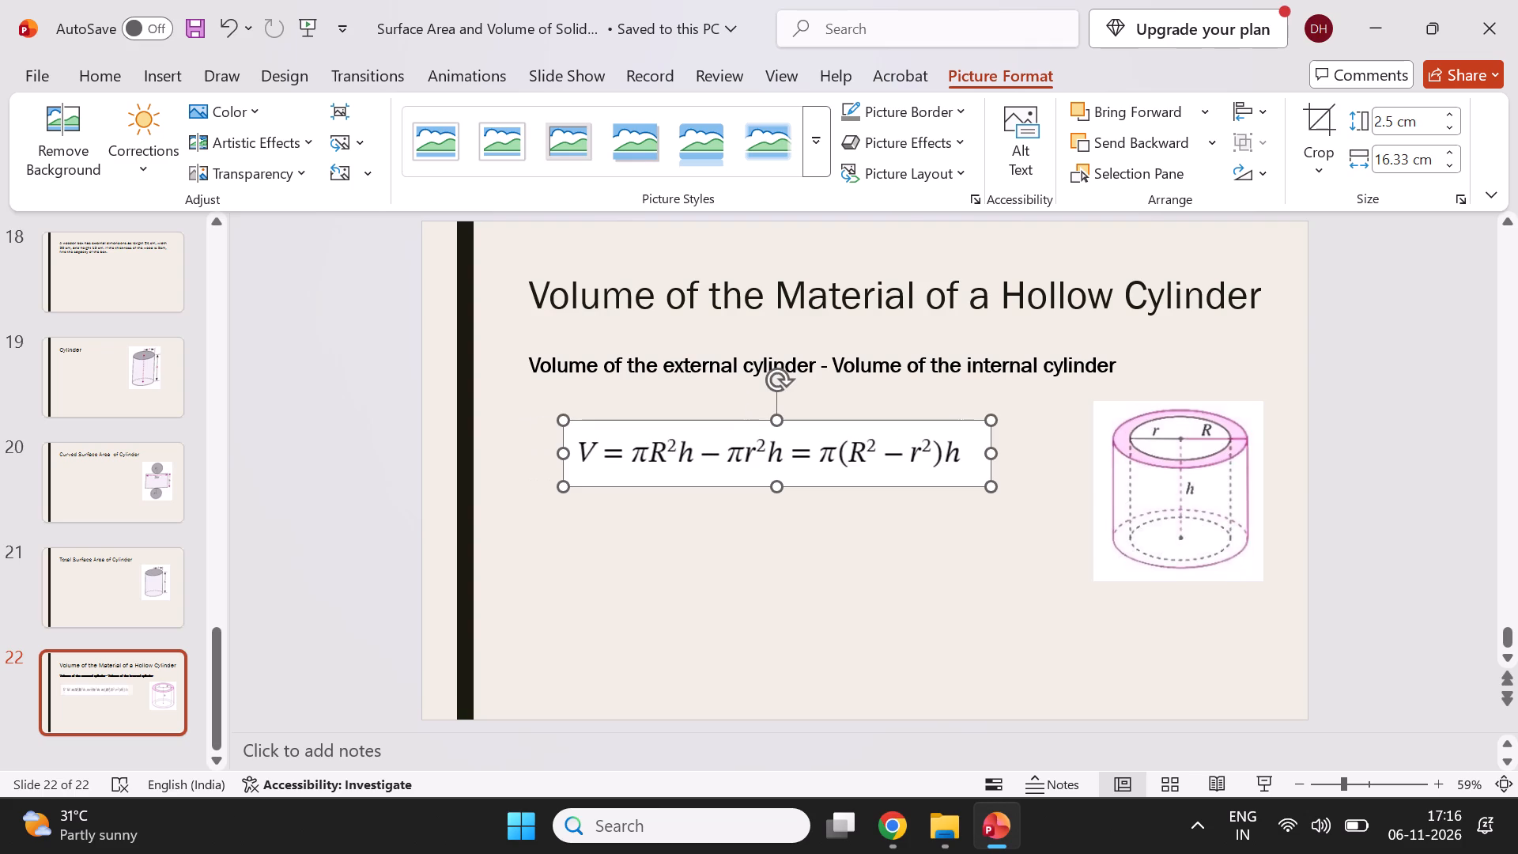
drag(996, 451, 1036, 449)
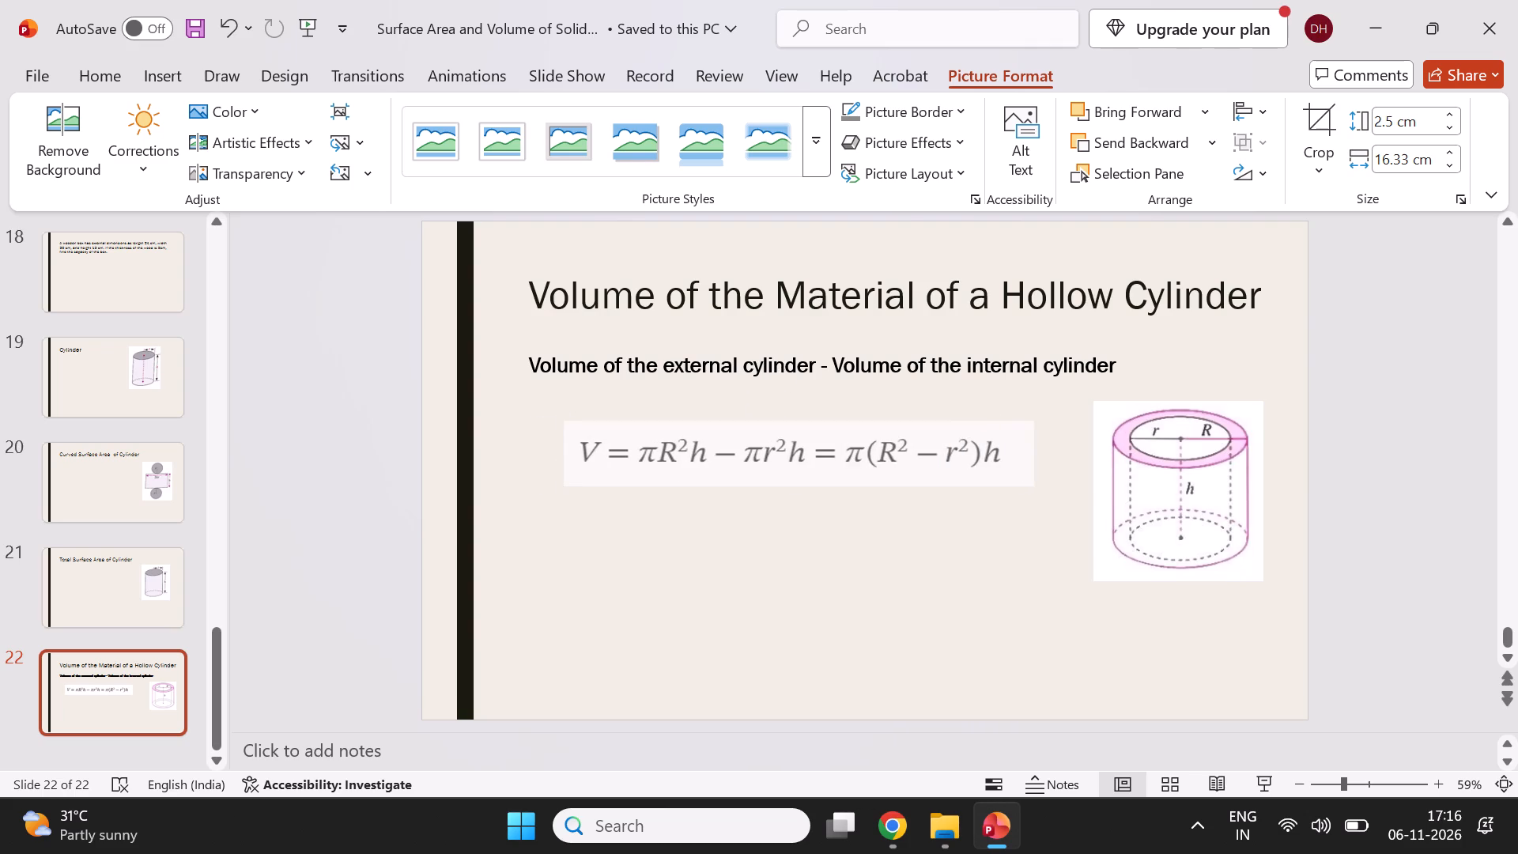
drag(1036, 449, 1037, 449)
drag(1037, 490, 1035, 496)
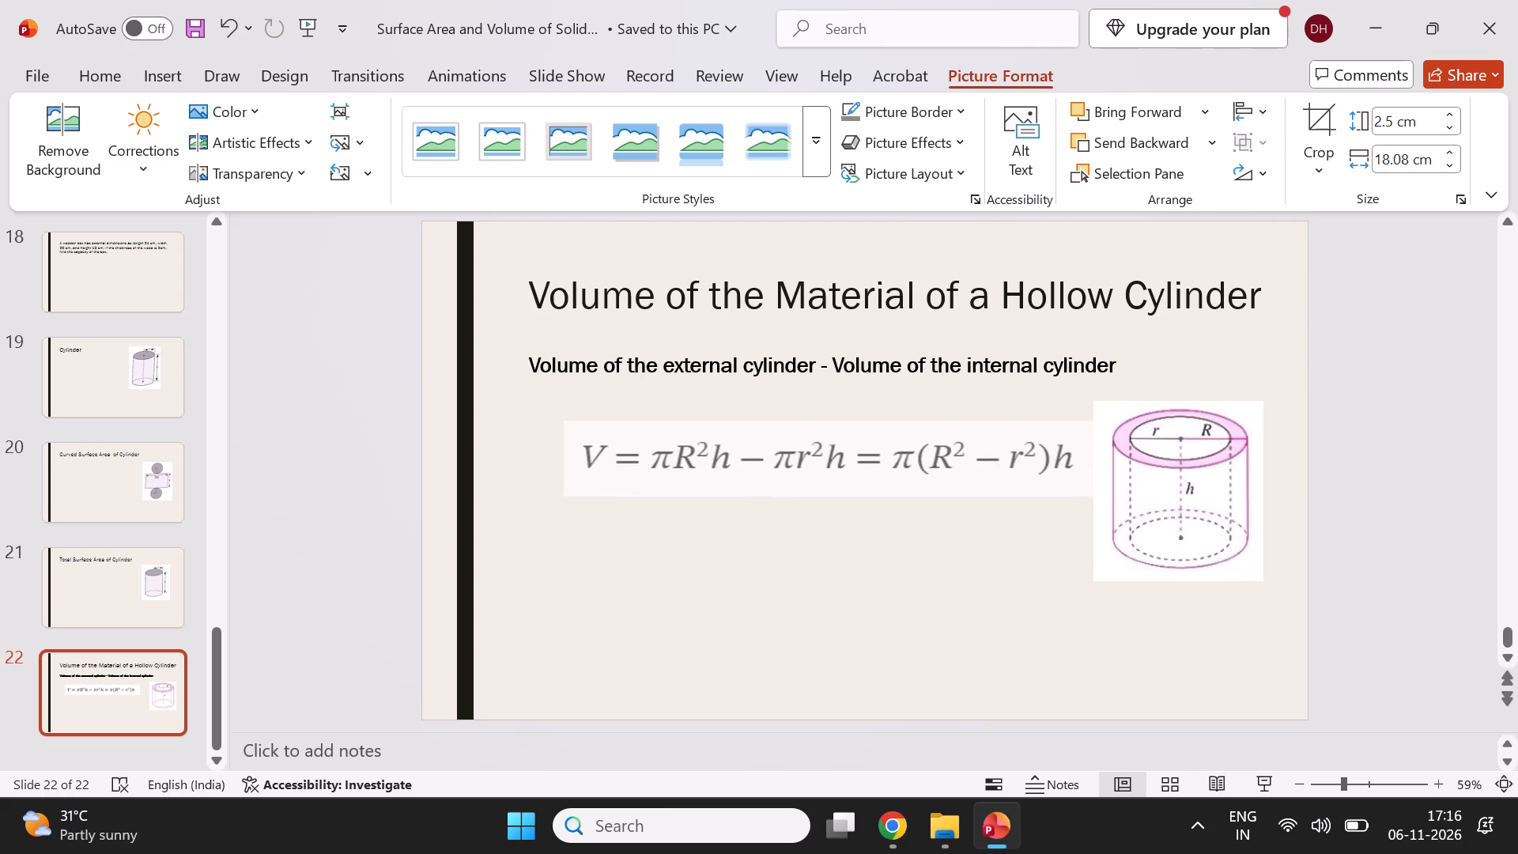
drag(1035, 496, 1019, 489)
drag(915, 470, 882, 467)
click(814, 633)
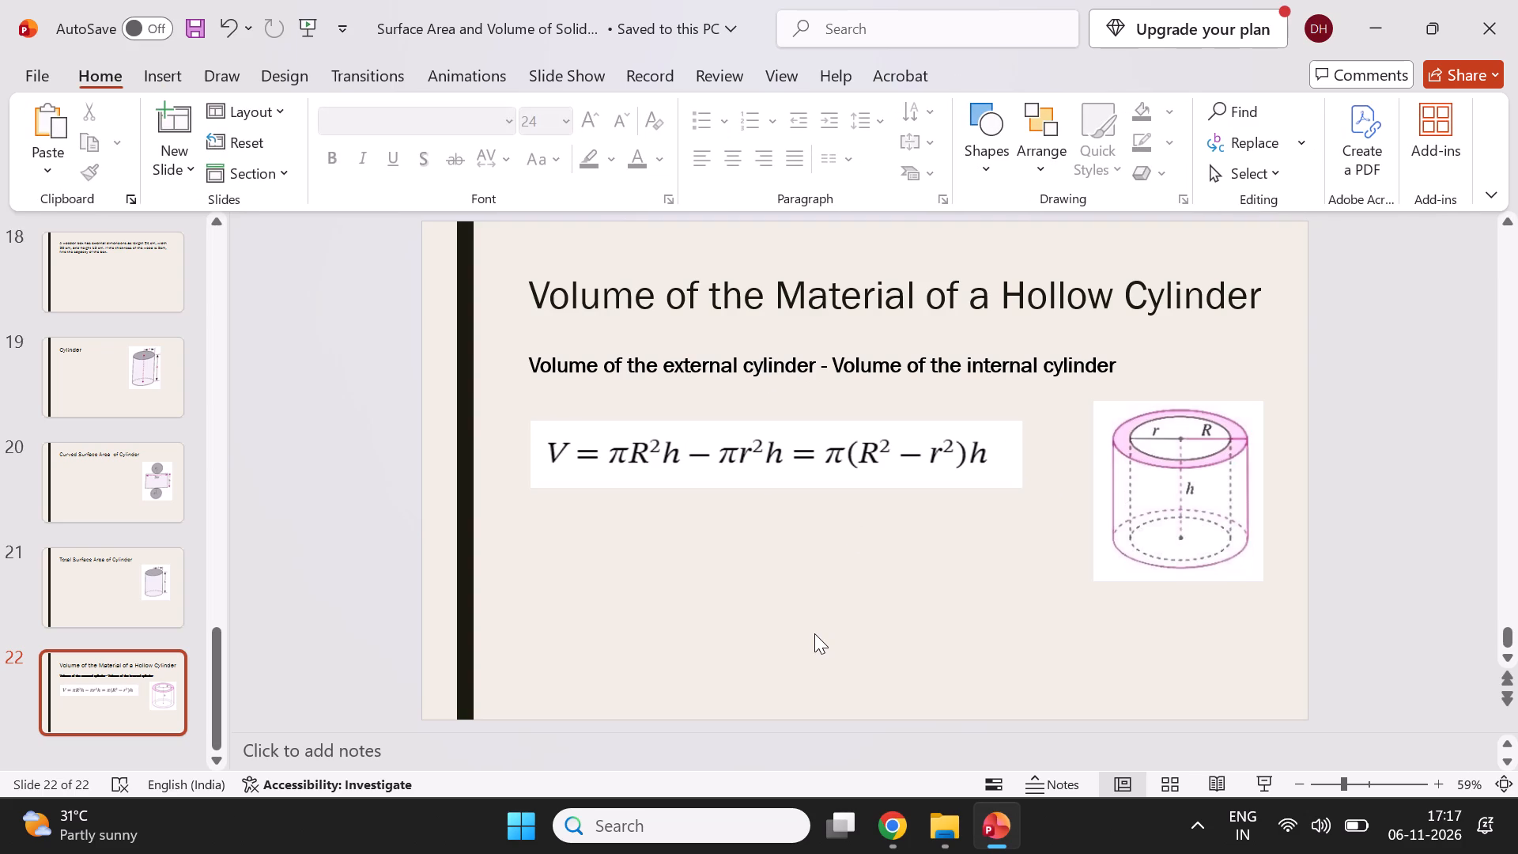
Save the presentation.
key(ctrl+s)
Switch back to the browser, expand the AI Overview and examine the formula's key components and step-by-step breakdown.
key(alt+Tab)
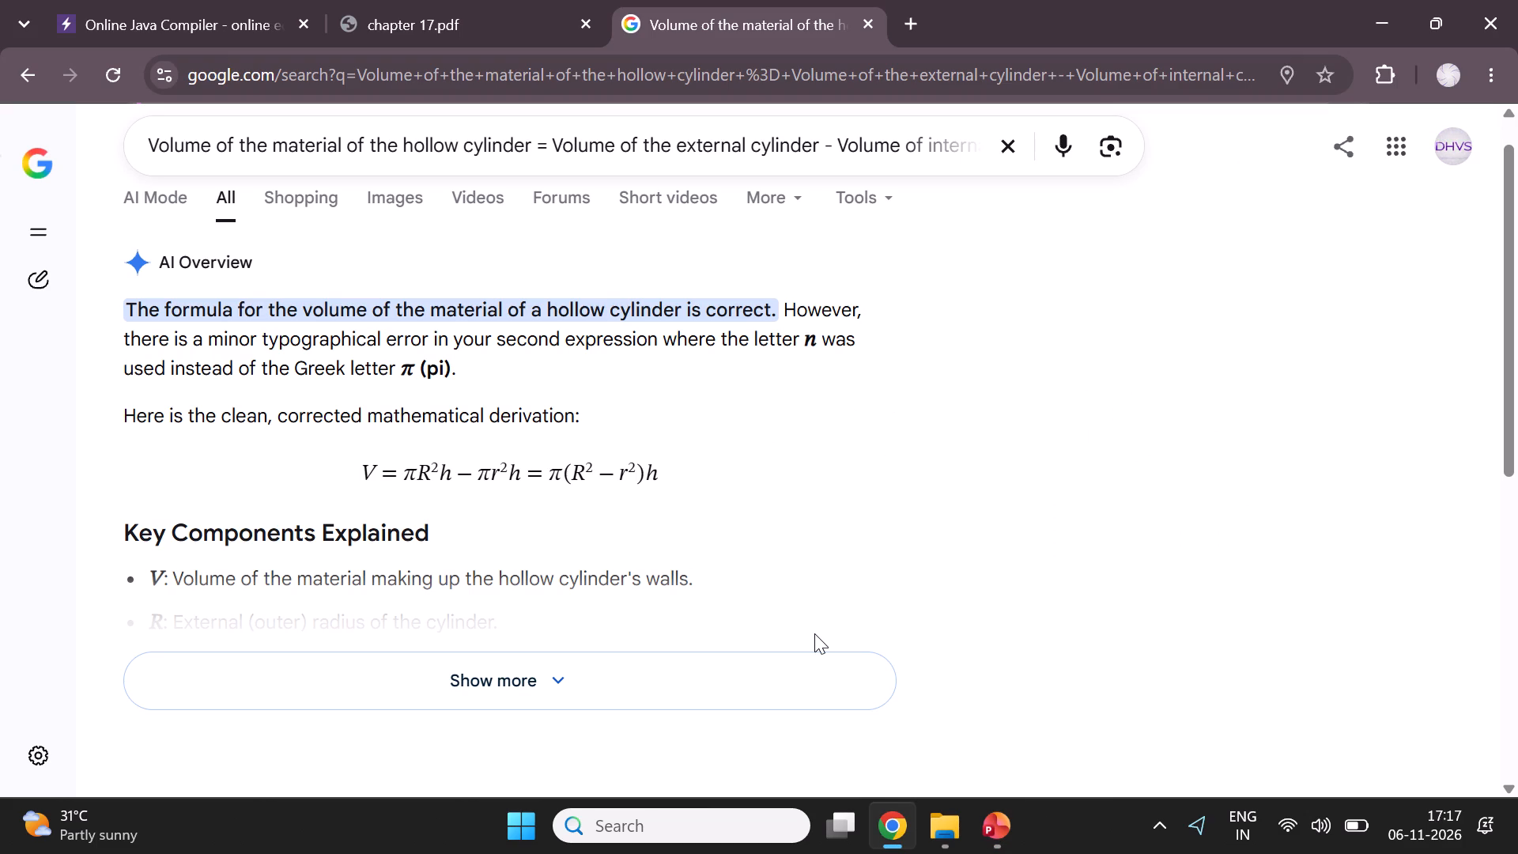
scroll(709, 519, down, 1)
click(608, 603)
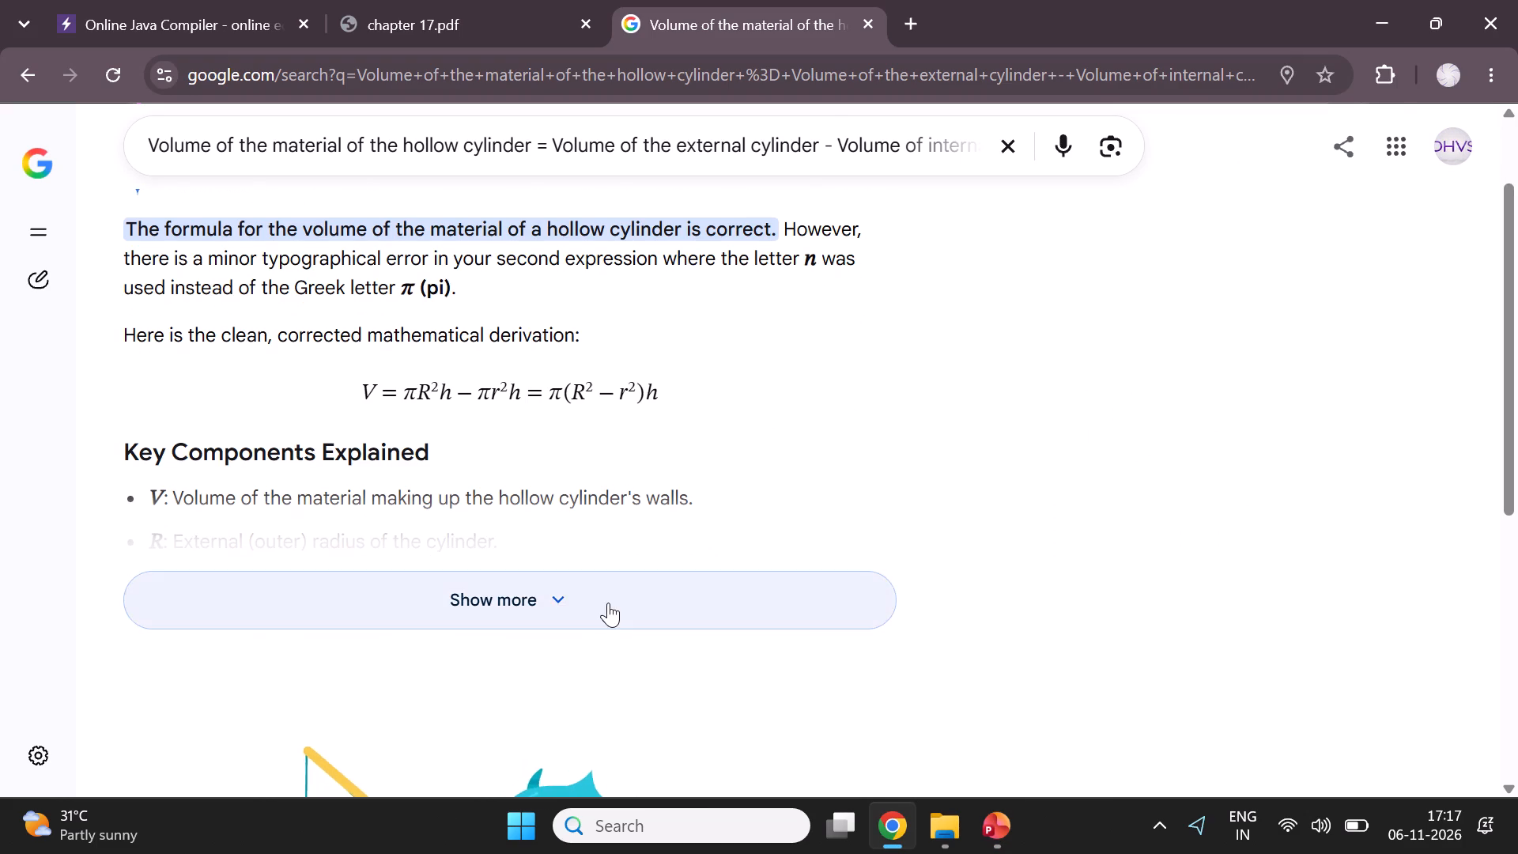
scroll(608, 603, down, 3)
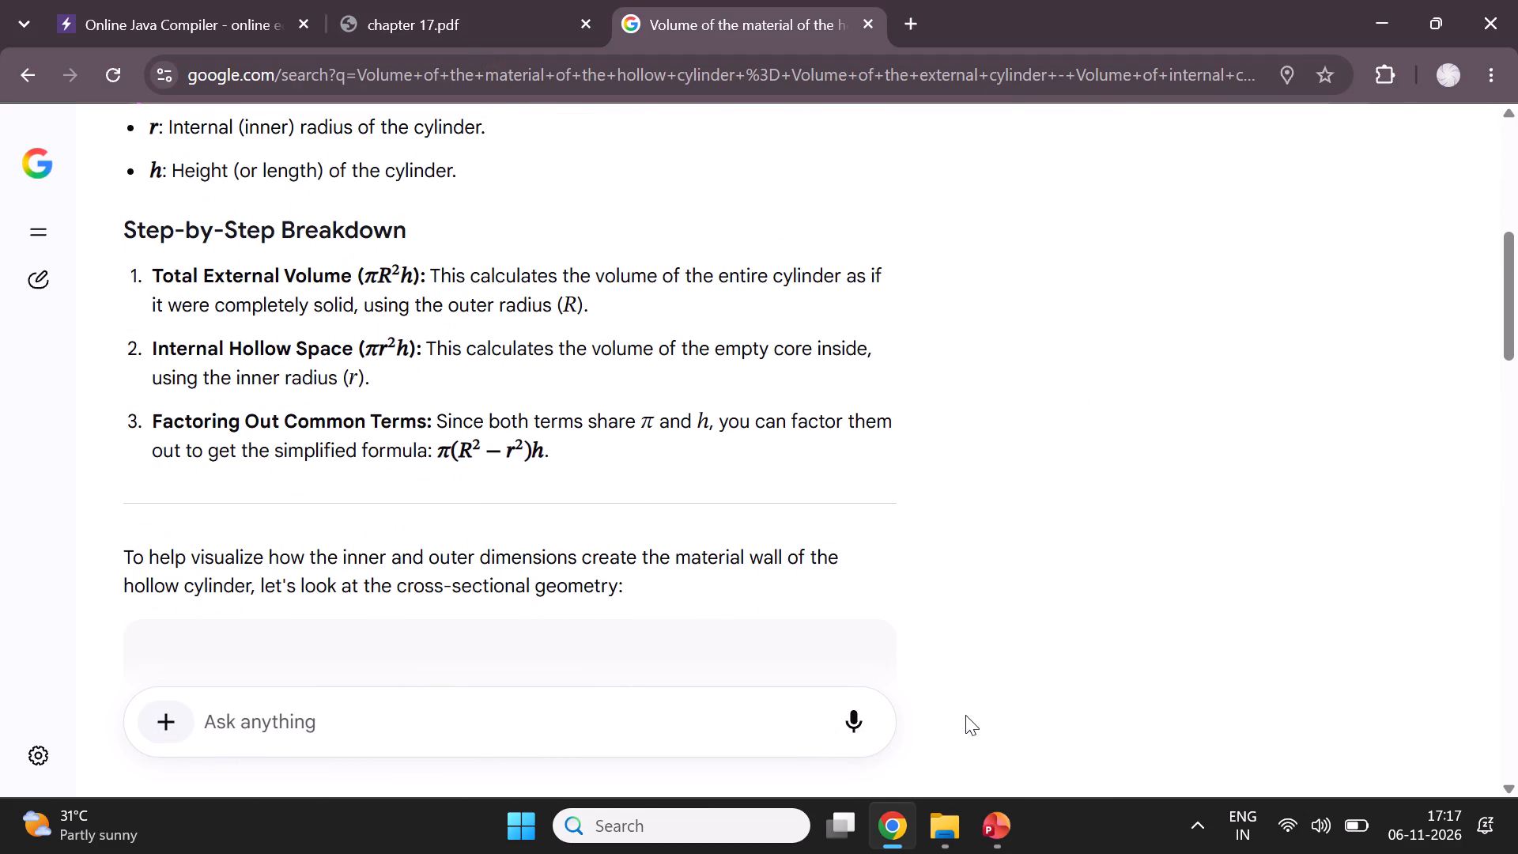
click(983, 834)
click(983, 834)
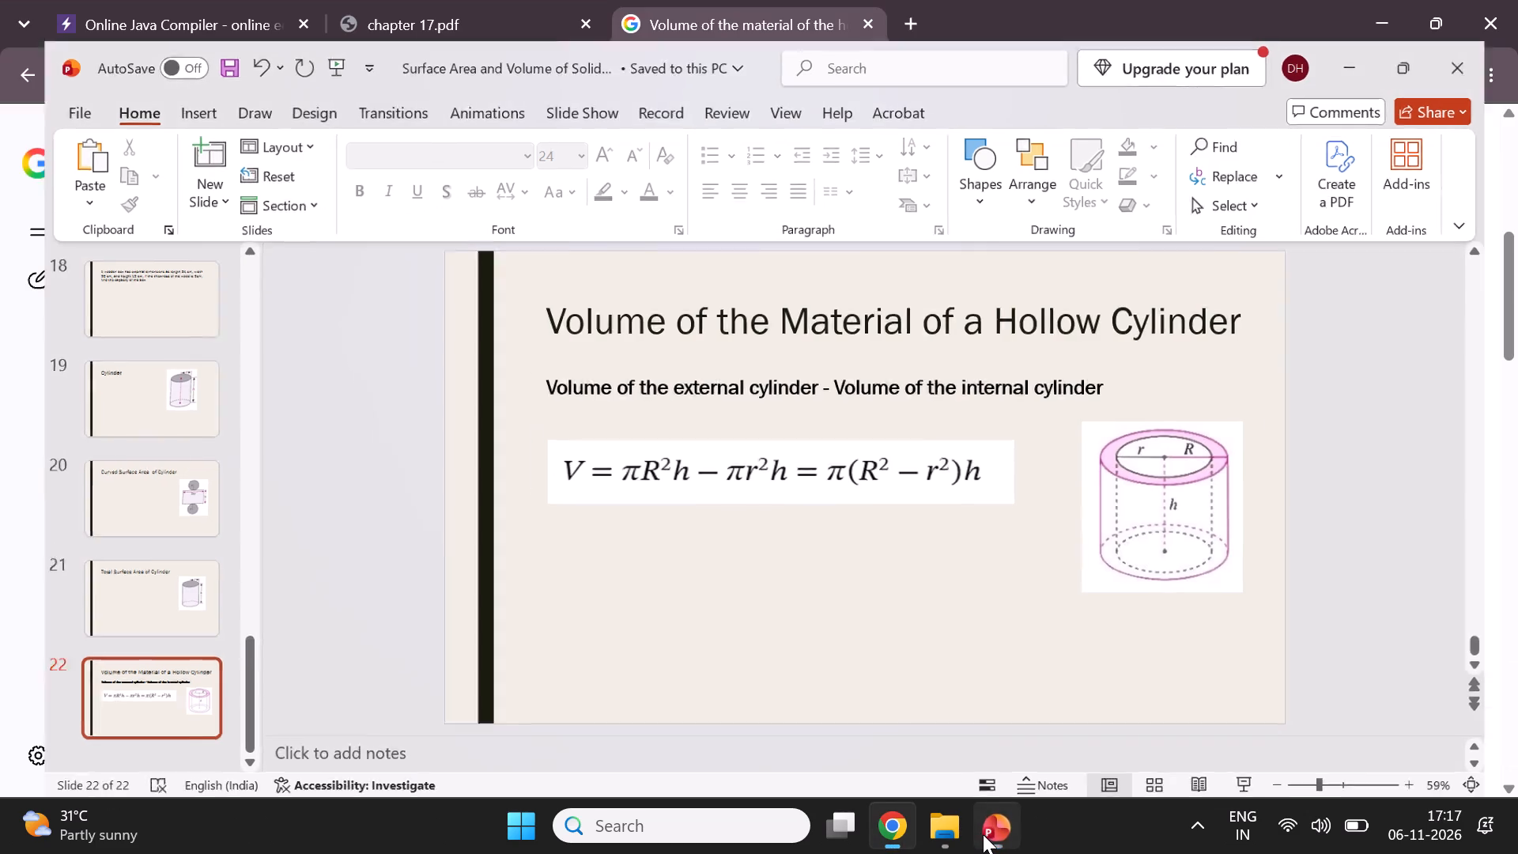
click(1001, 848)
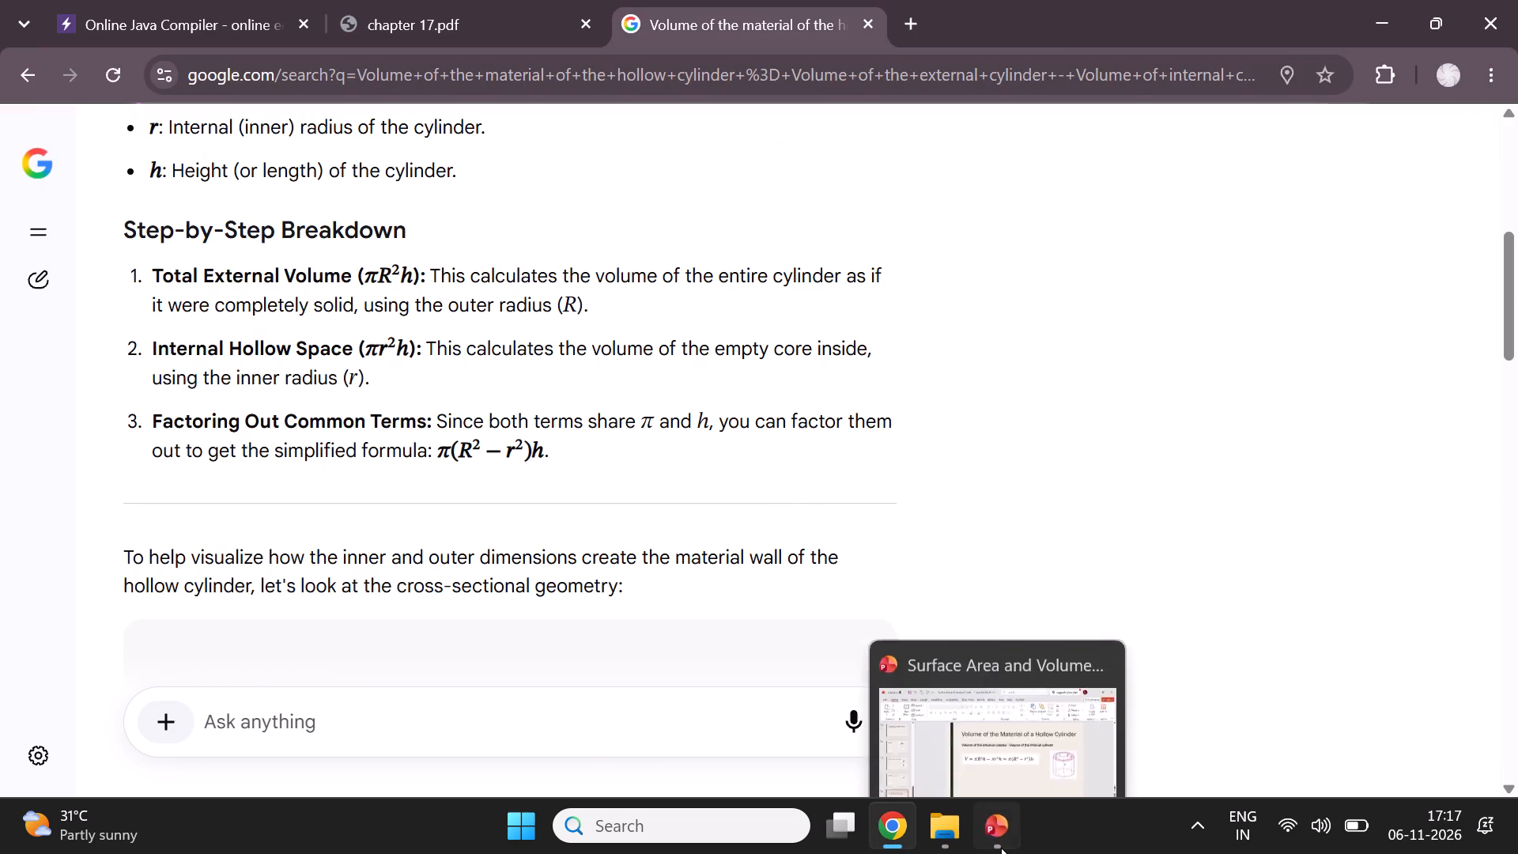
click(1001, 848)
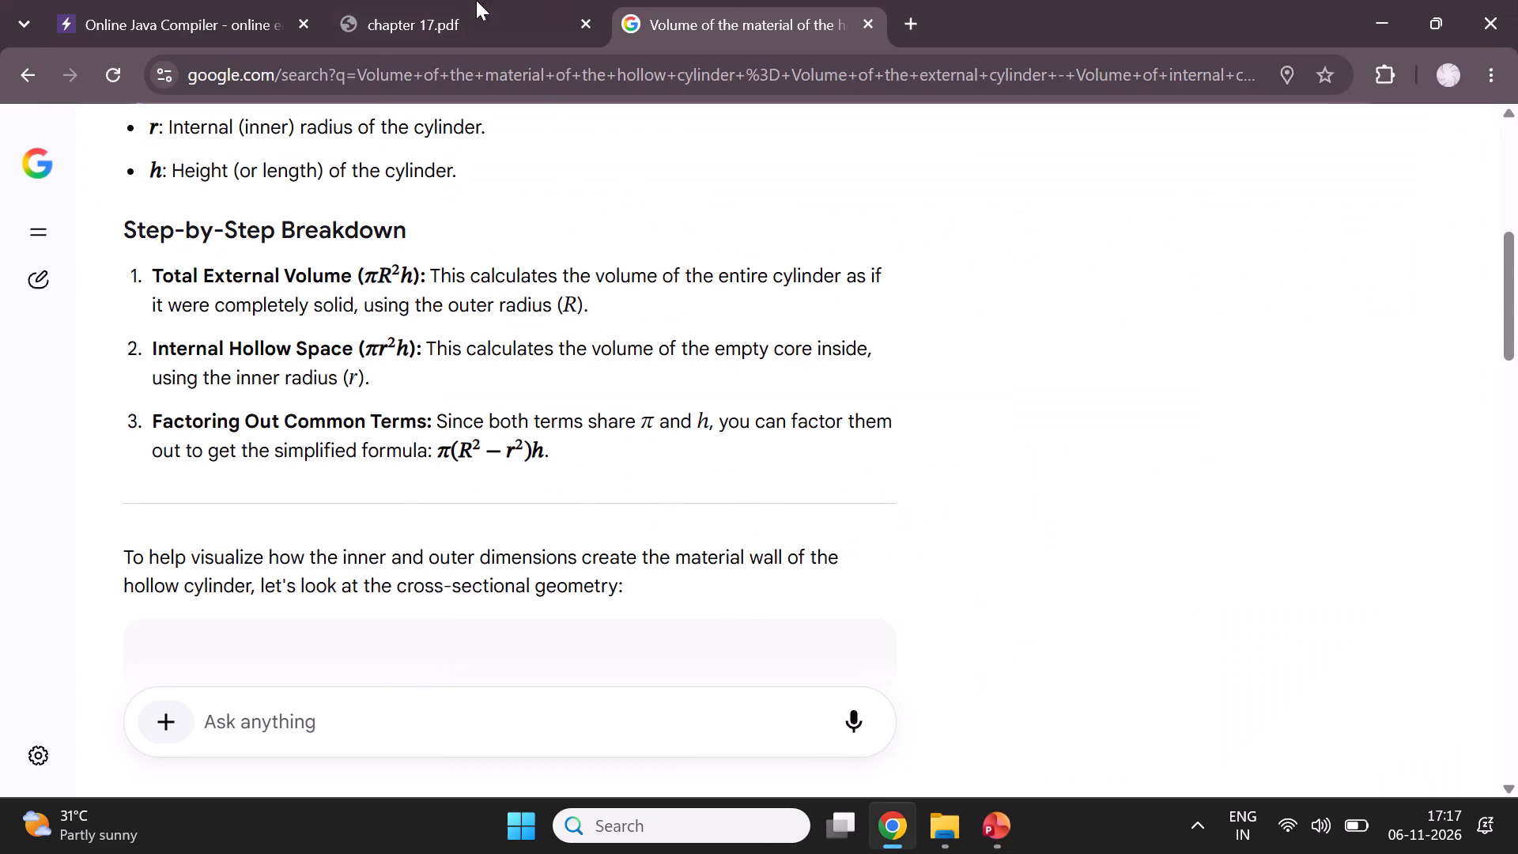
In the chapter 17 PDF, copy the rectangular region area line and the curved surface area of a cylinder formula from page 8.
click(457, 0)
click(537, 522)
scroll(537, 522, up, 4)
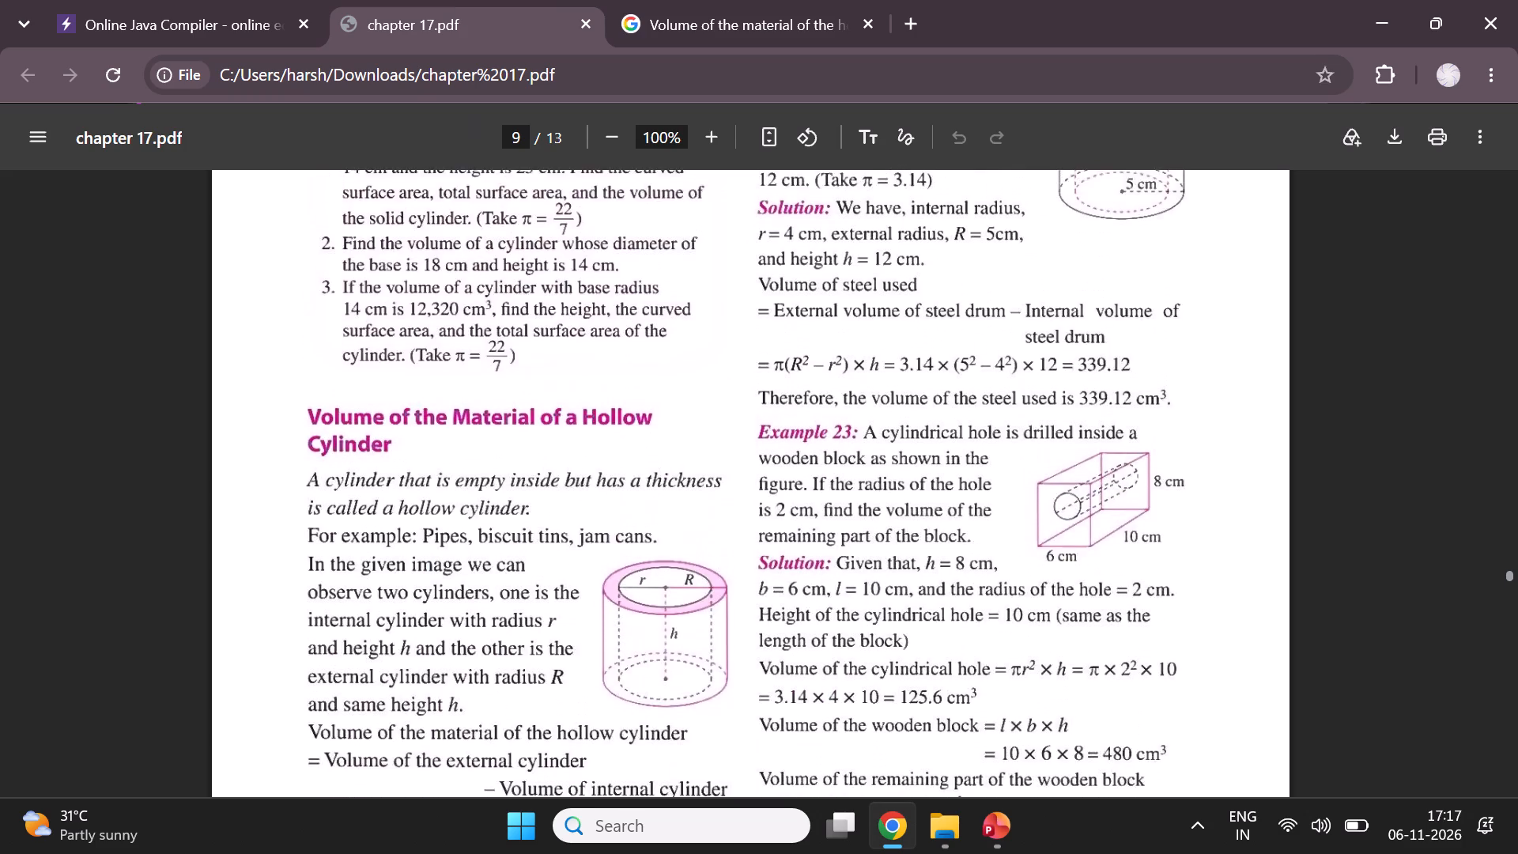
scroll(537, 522, up, 2)
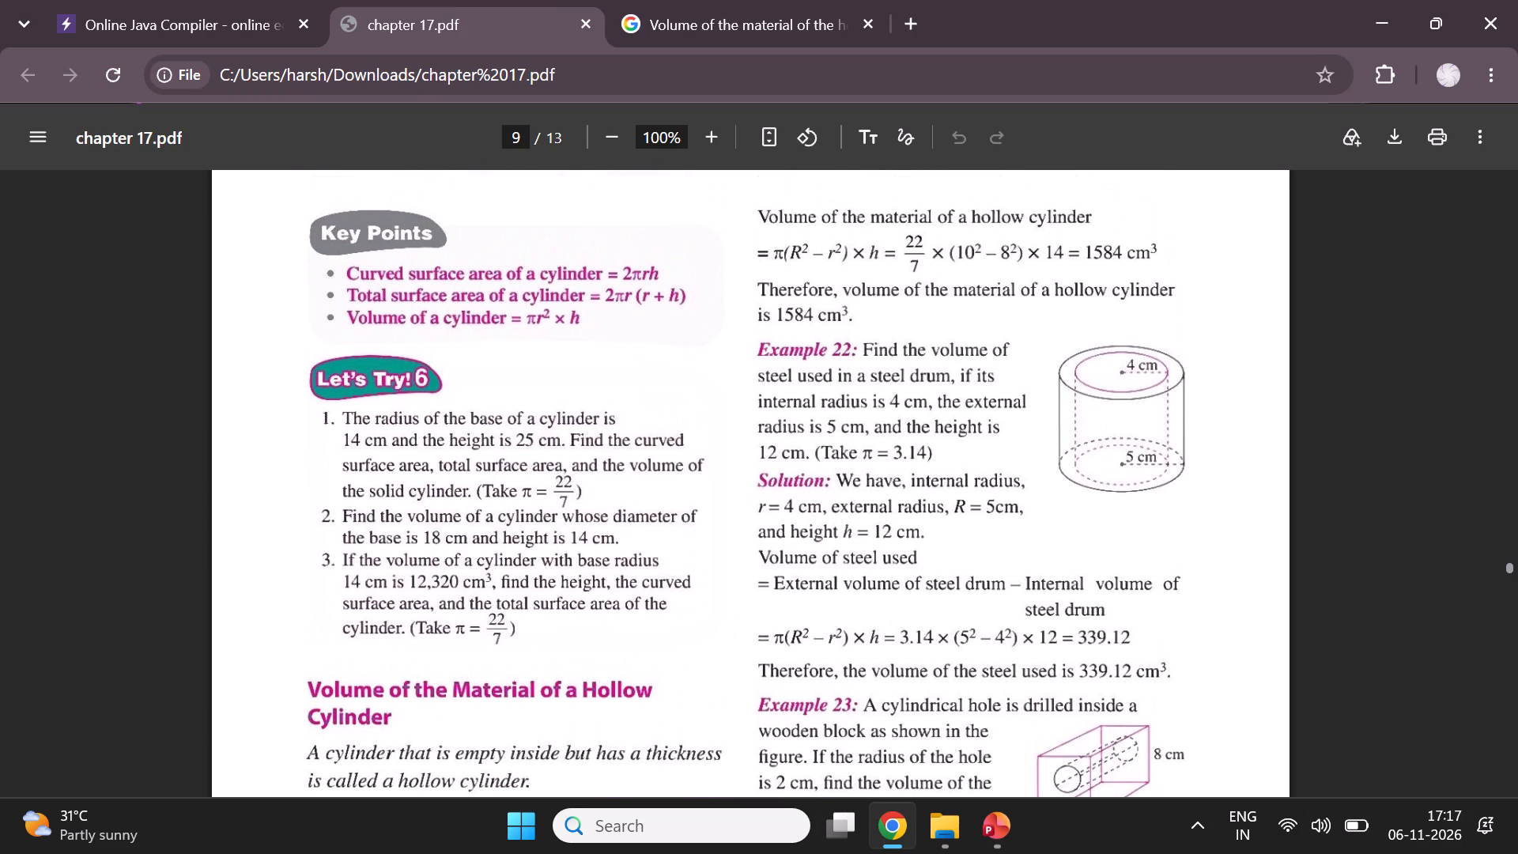
scroll(537, 522, up, 3)
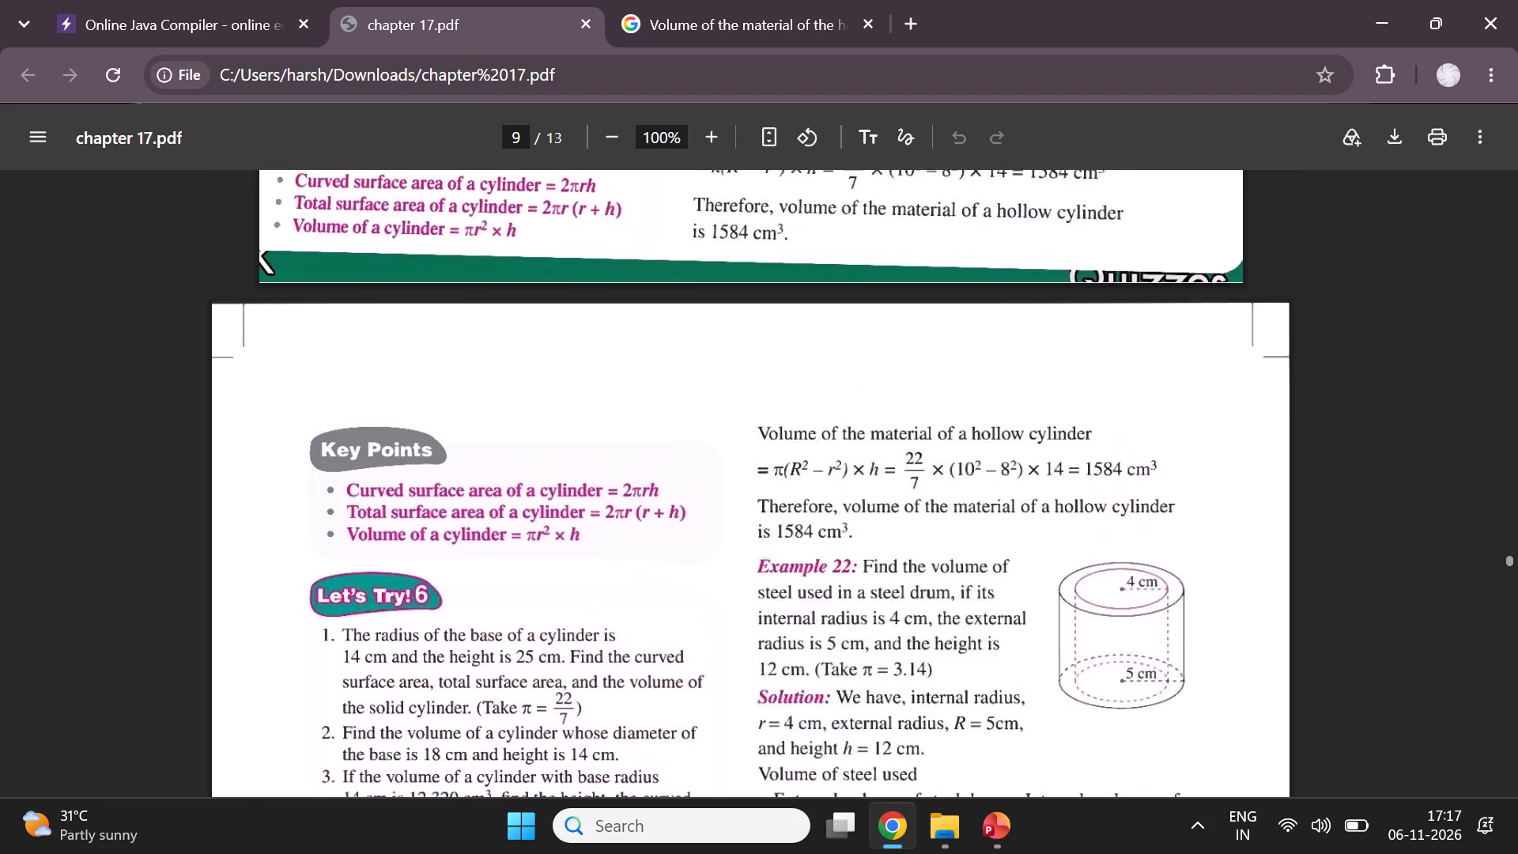
scroll(537, 522, up, 2)
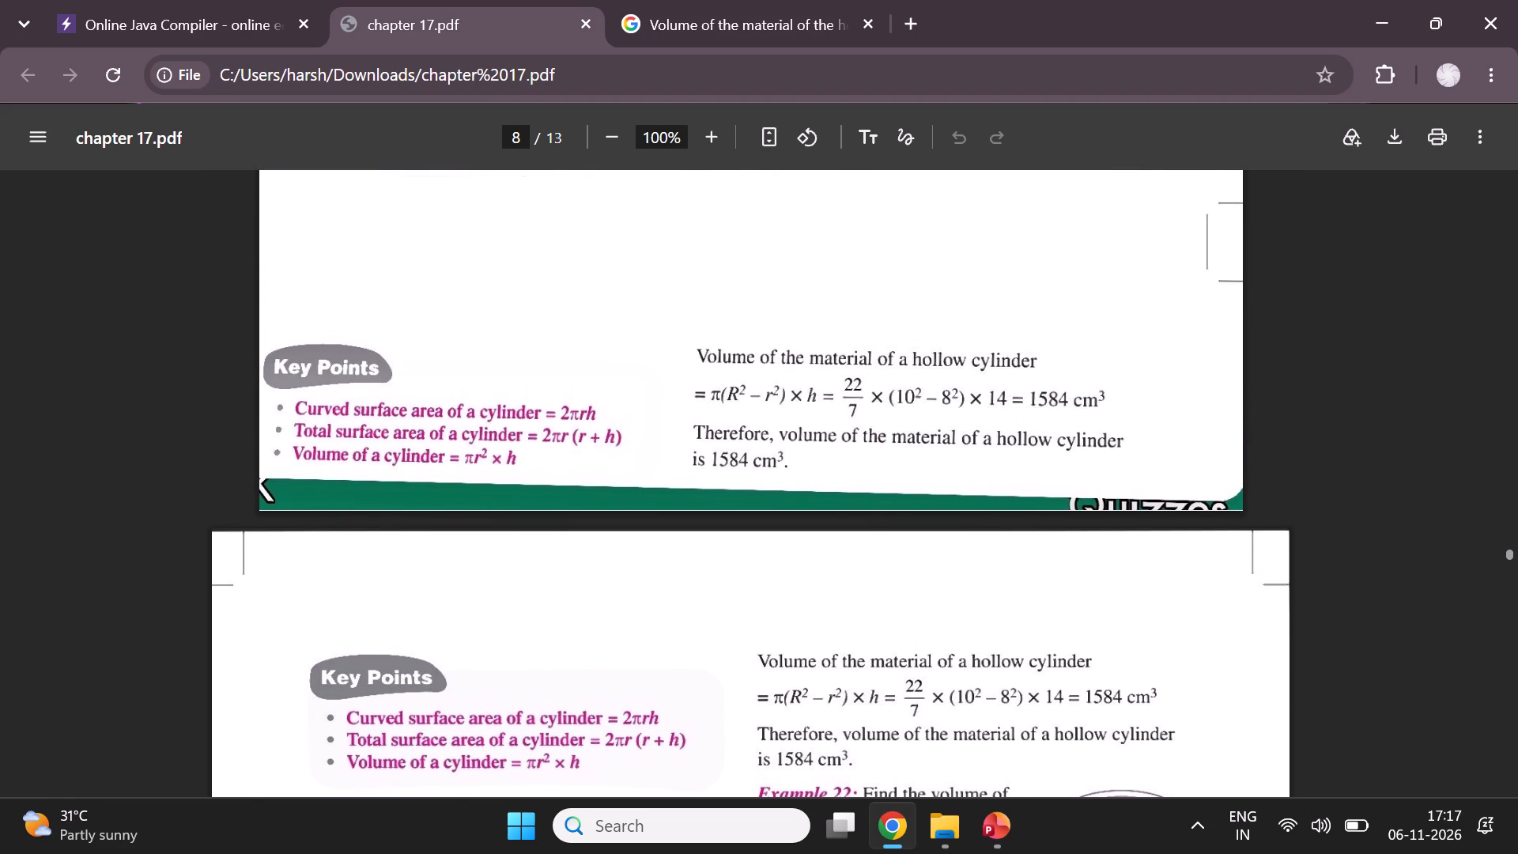
scroll(537, 522, up, 2)
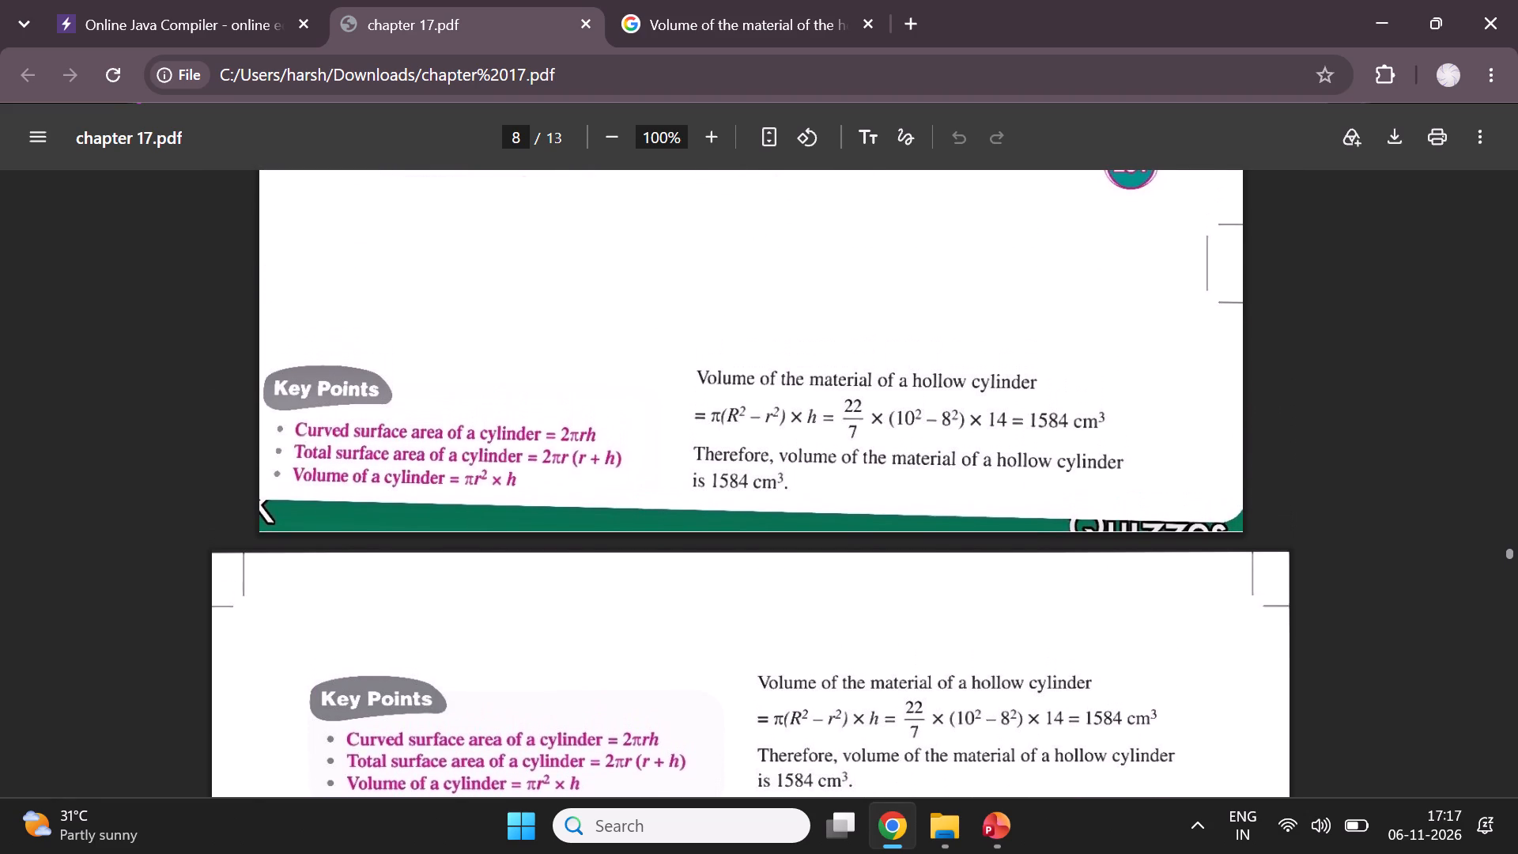
scroll(537, 522, up, 4)
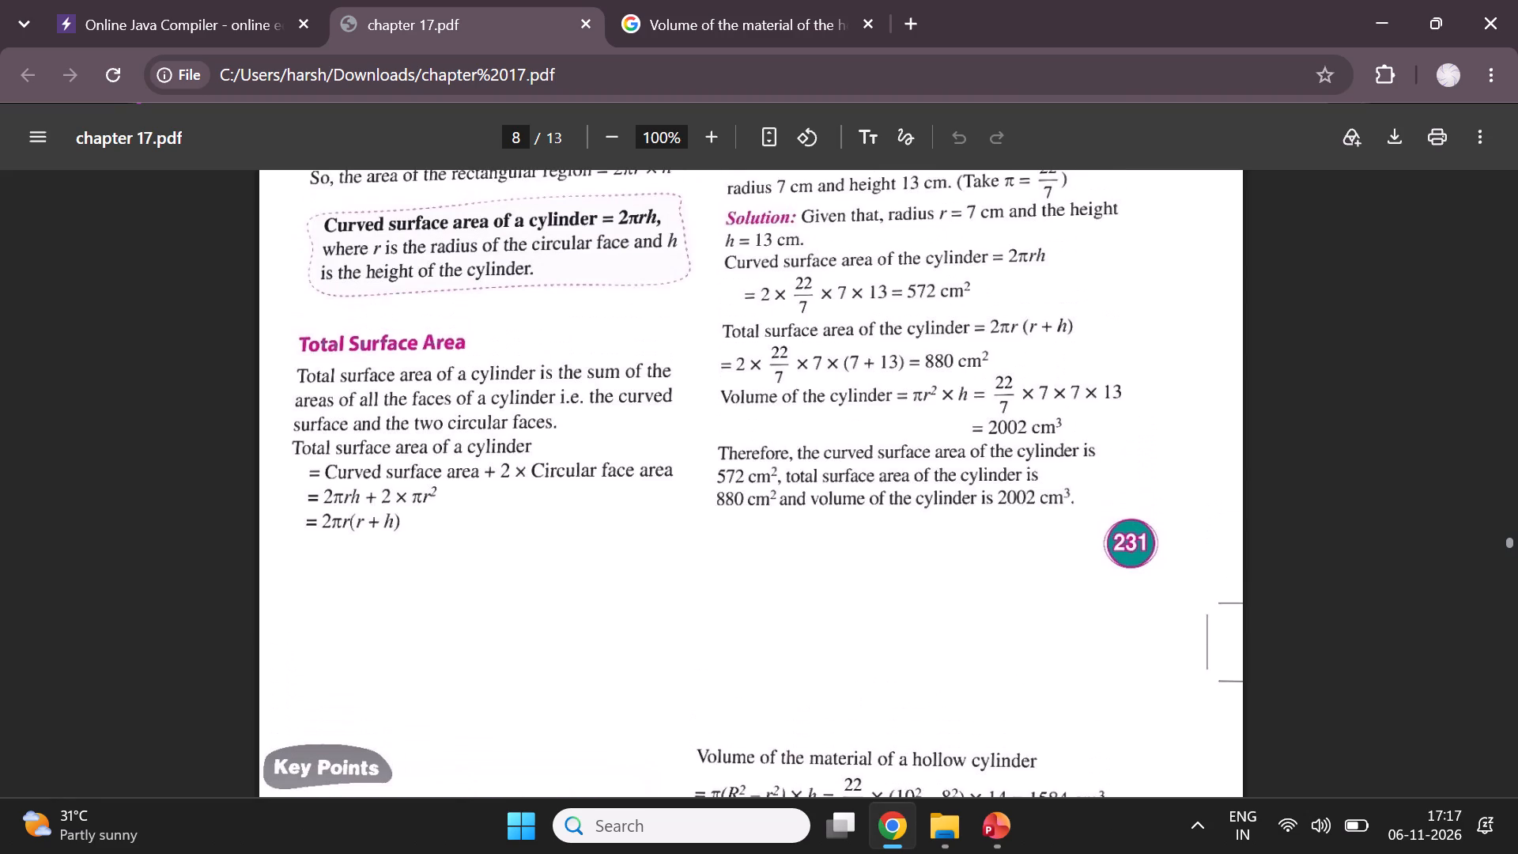
scroll(537, 522, up, 3)
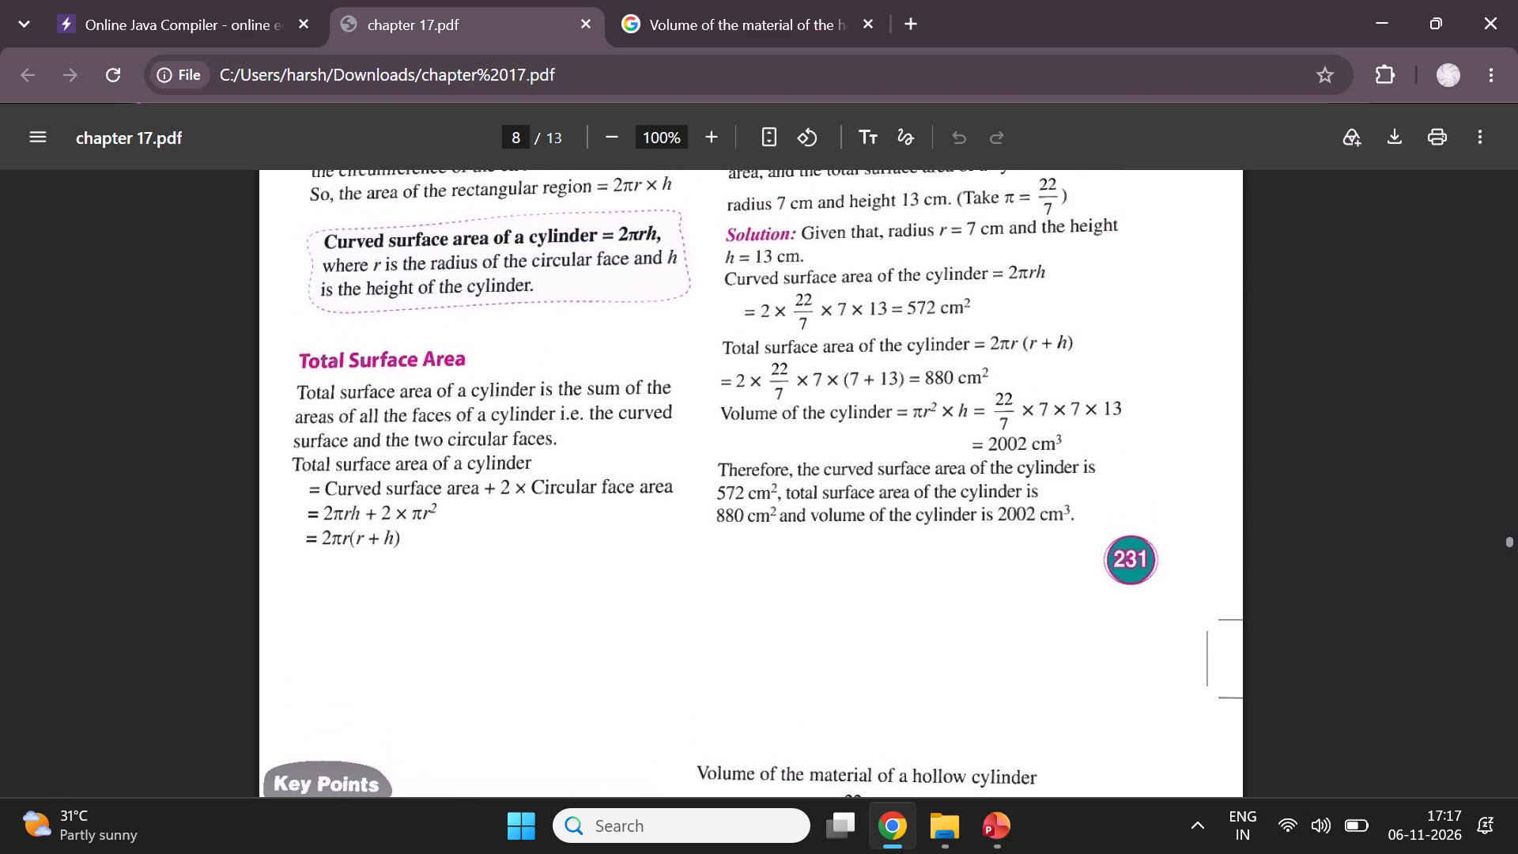
scroll(537, 522, up, 2)
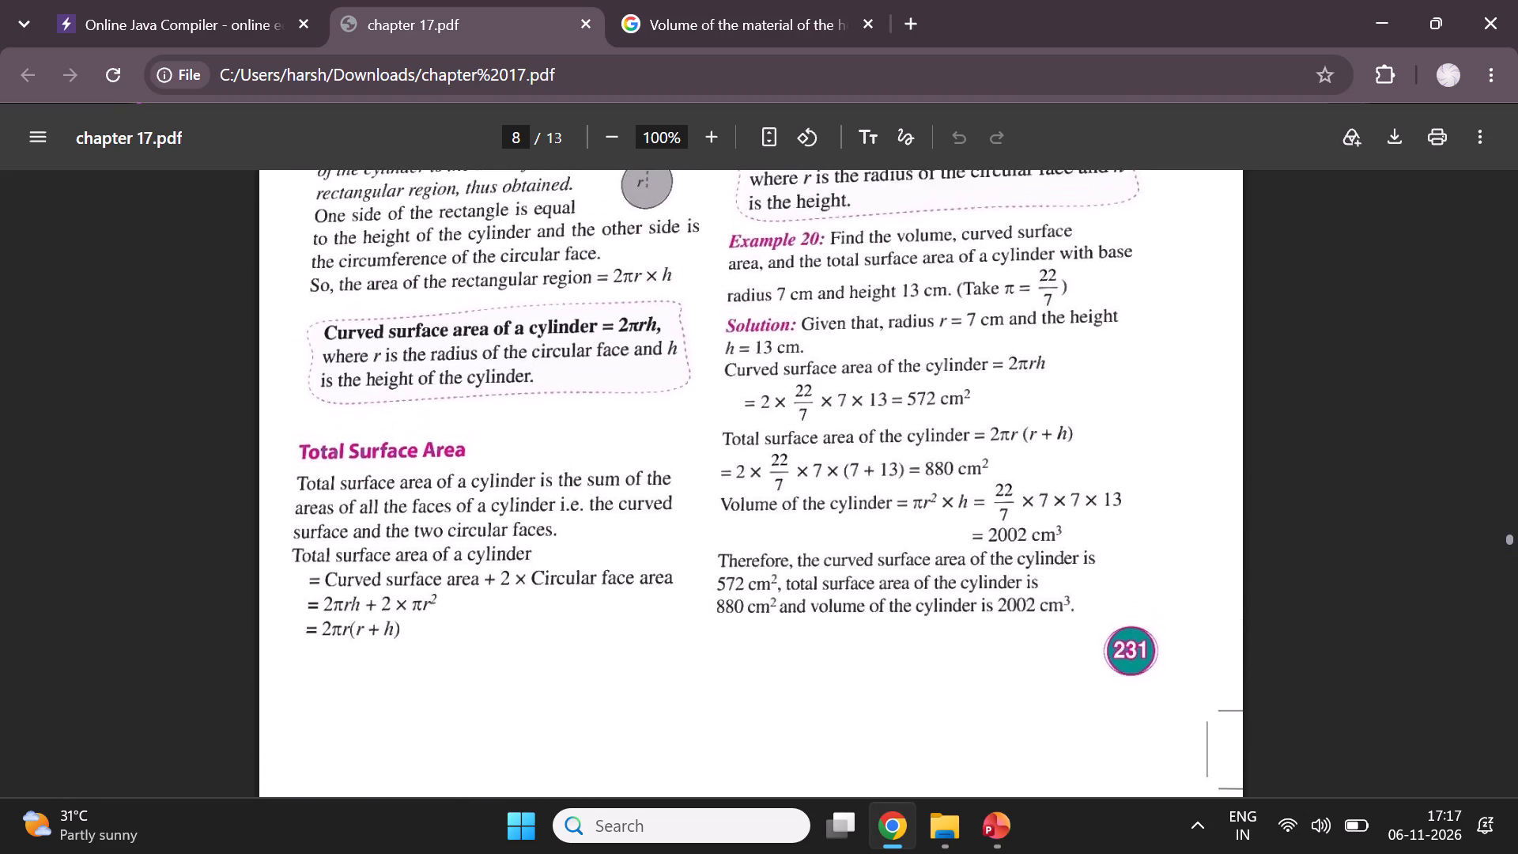
scroll(537, 522, up, 1)
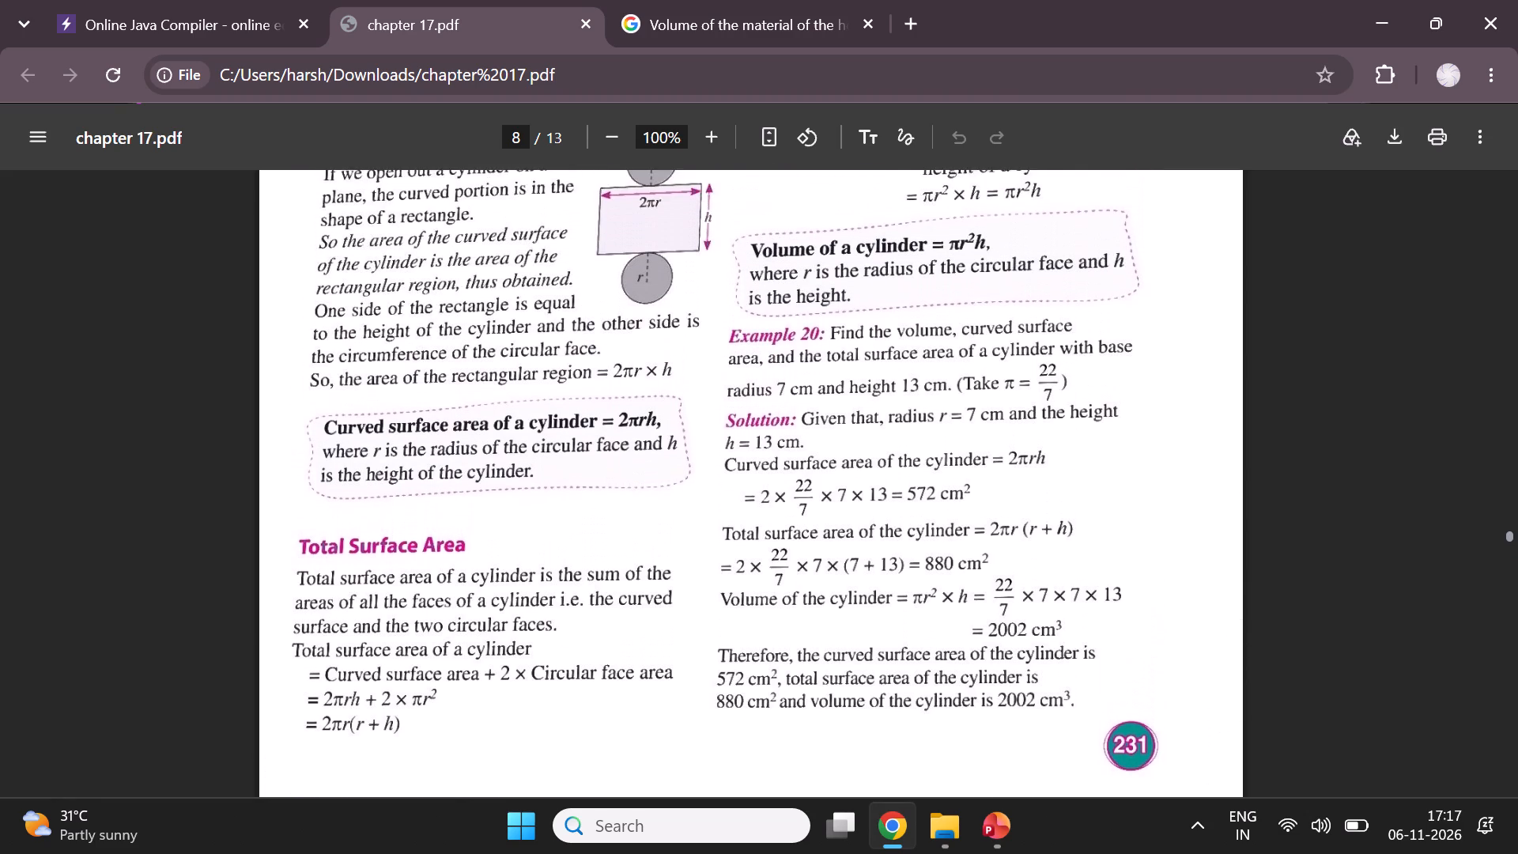
scroll(537, 522, up, 1)
drag(339, 402, 506, 397)
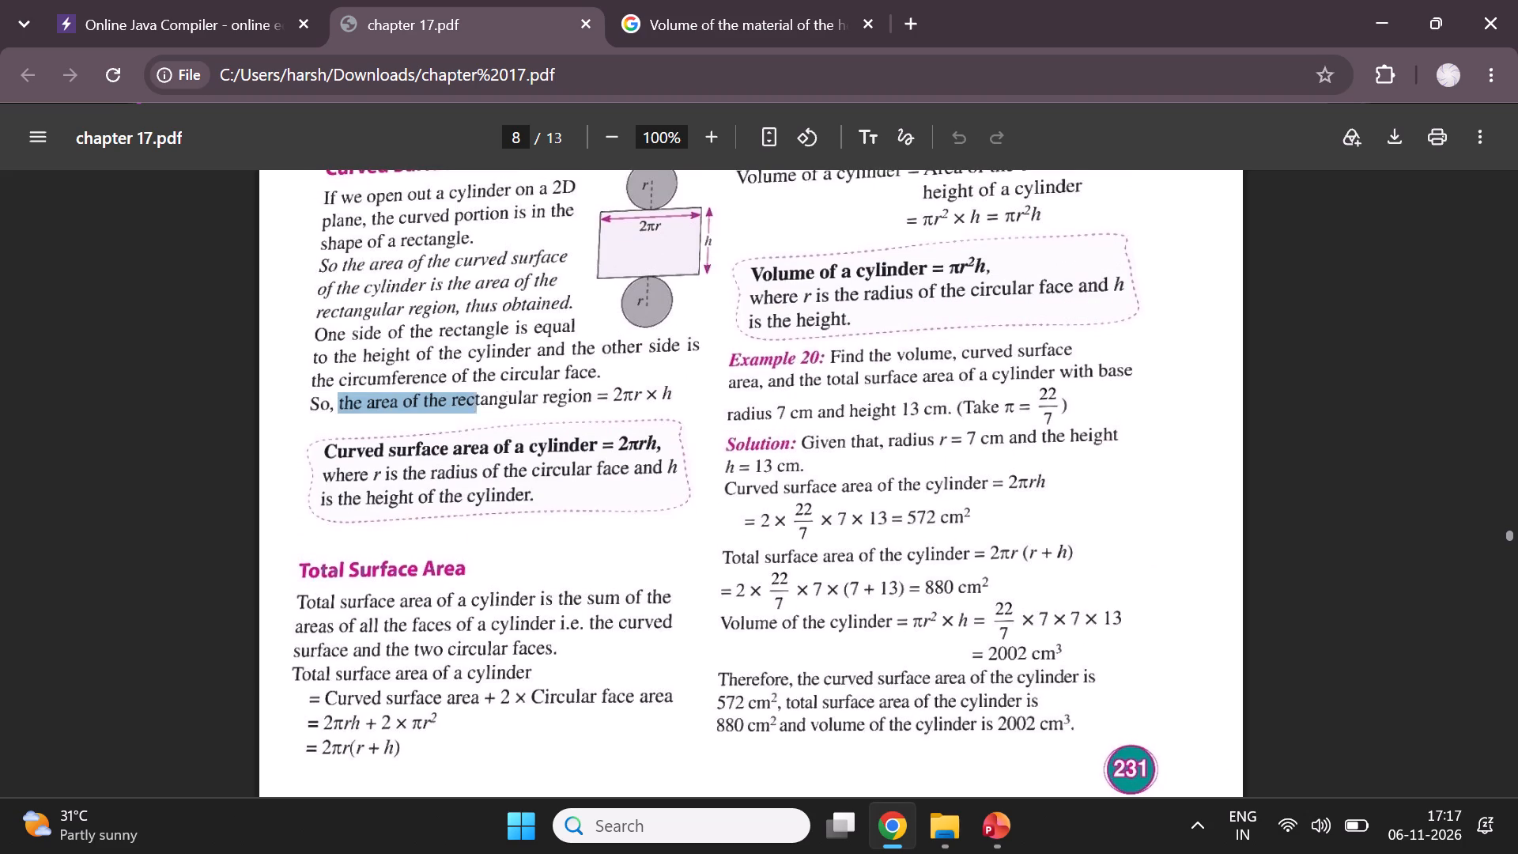
drag(506, 397, 682, 387)
key(ctrl+c)
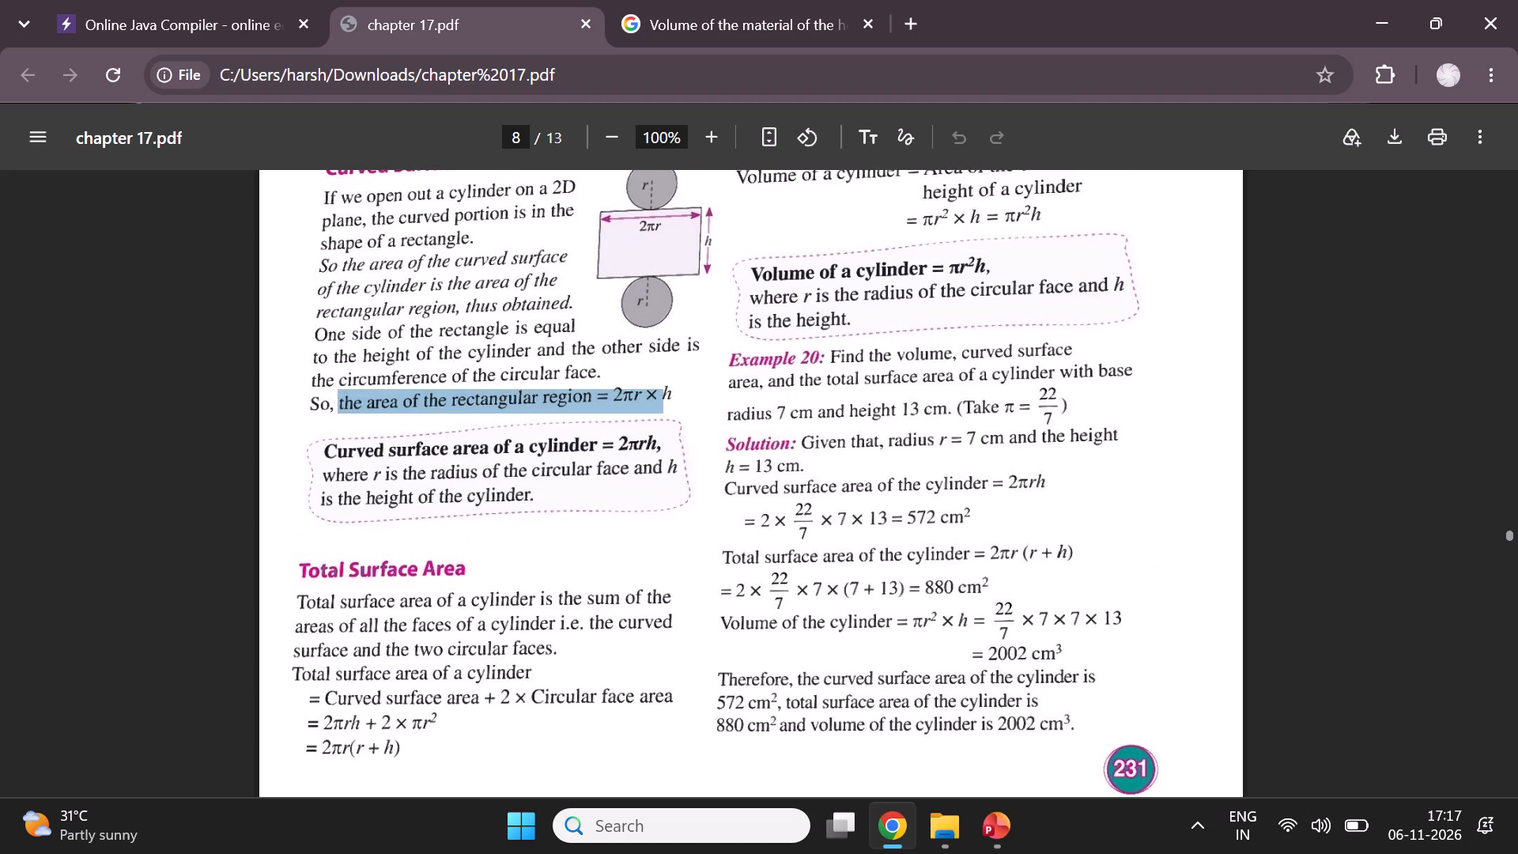
click(621, 436)
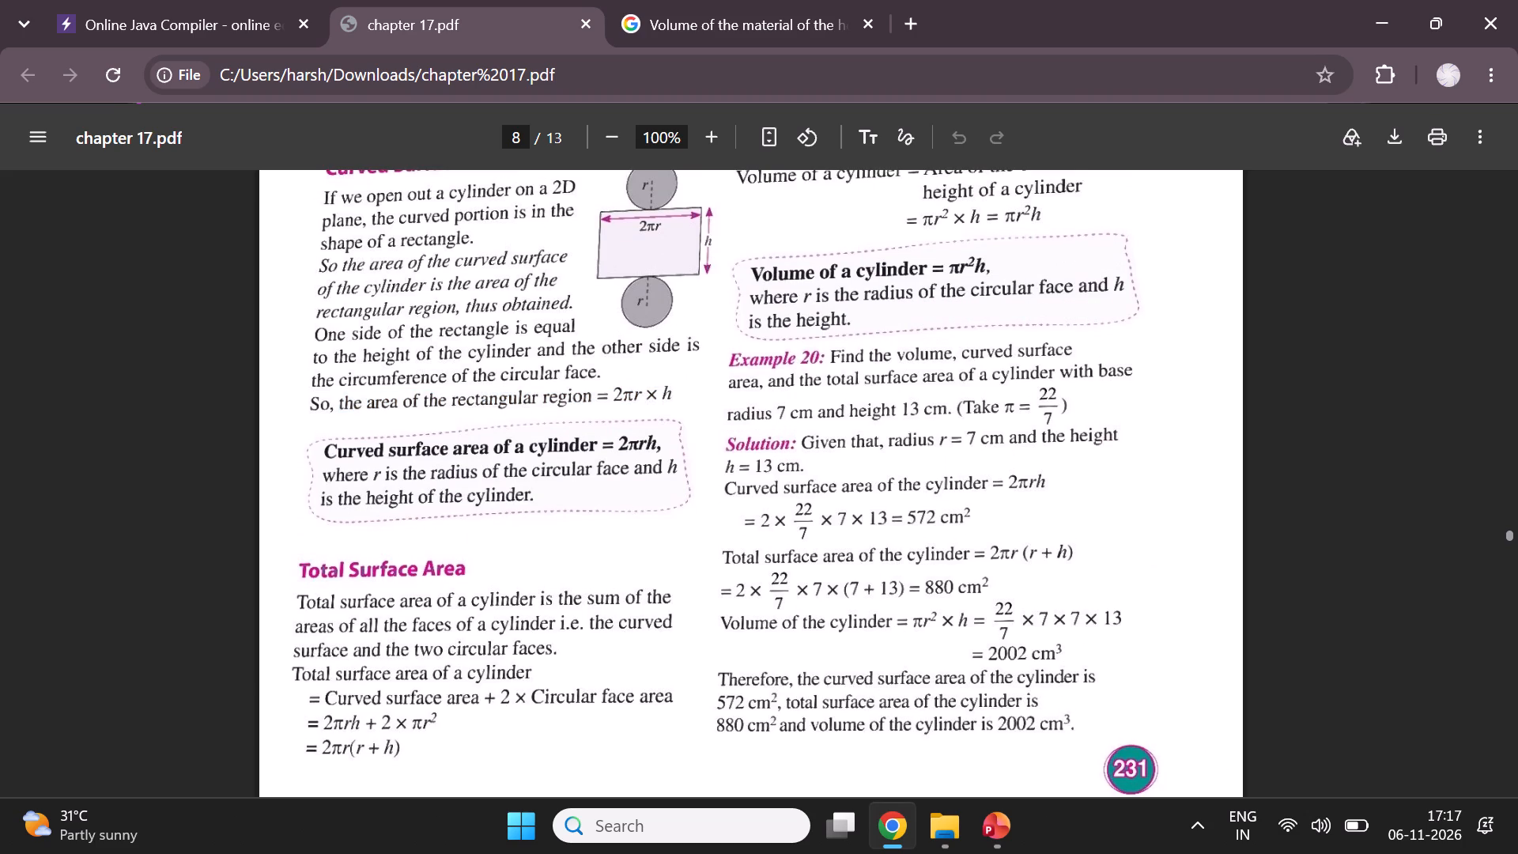
drag(657, 441, 345, 415)
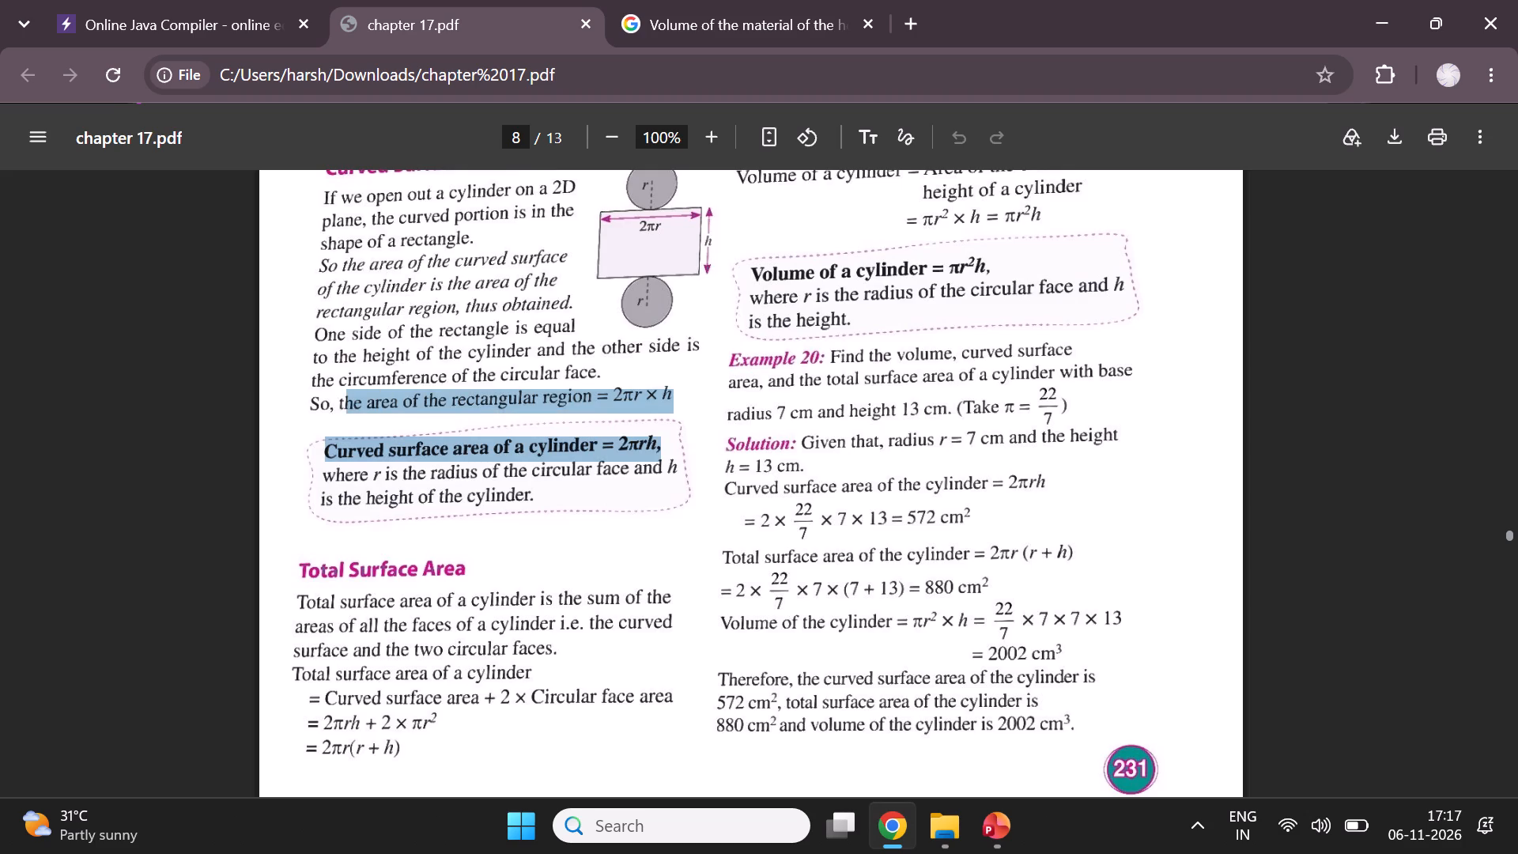
drag(345, 415, 336, 414)
key(ctrl+c)
Paste the copied area formulas into the AI Mode follow-up question in the Google results.
click(693, 0)
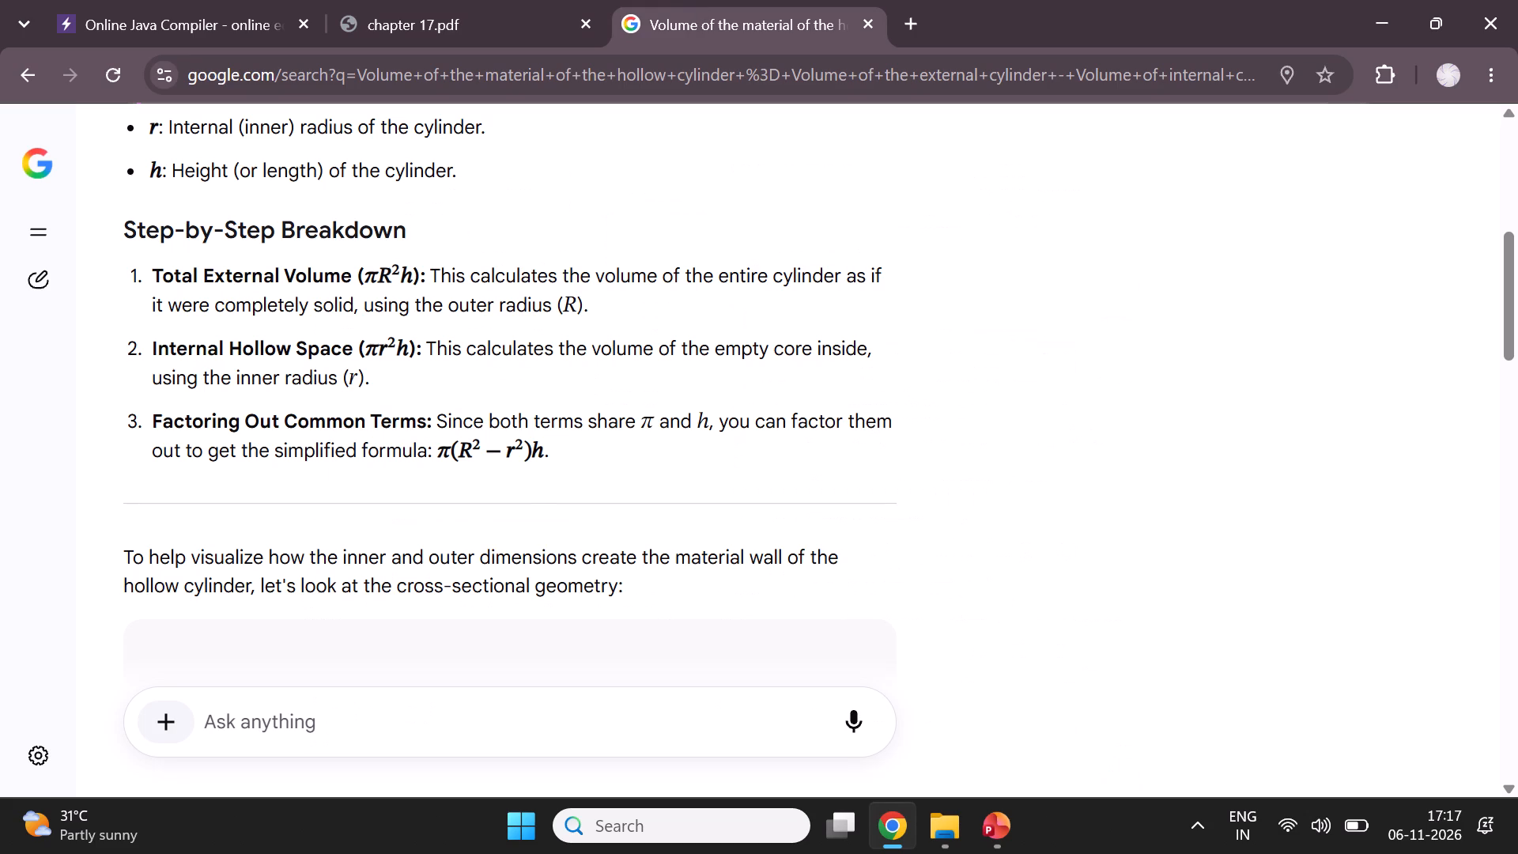
click(469, 718)
key(ctrl+v)
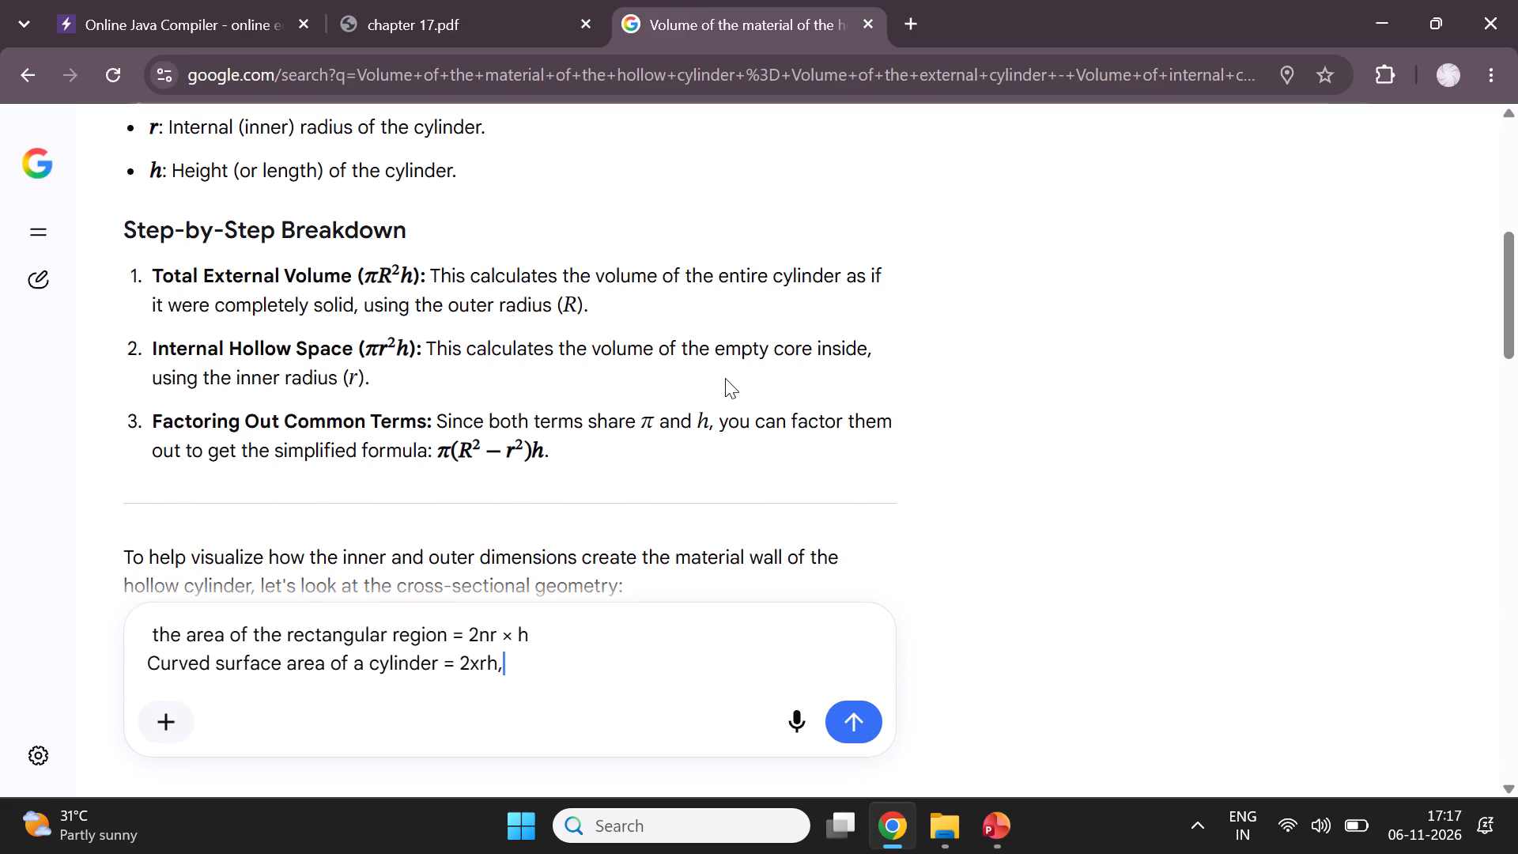
Copy the inner and outer radius cross-section image from the AI answer and paste it onto slide 22 in PowerPoint.
scroll(725, 378, down, 4)
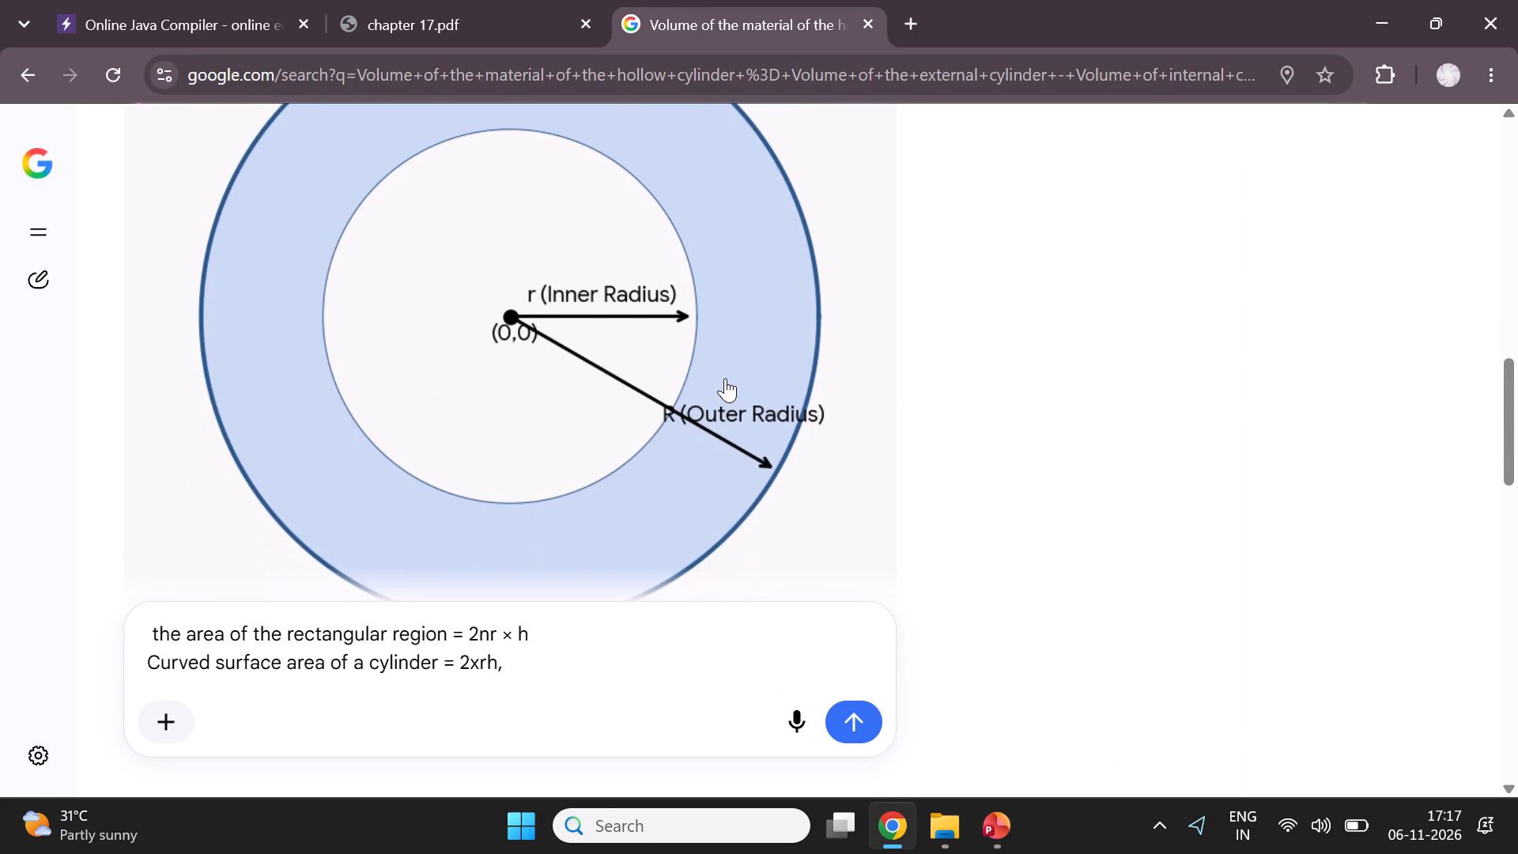
right_click(625, 362)
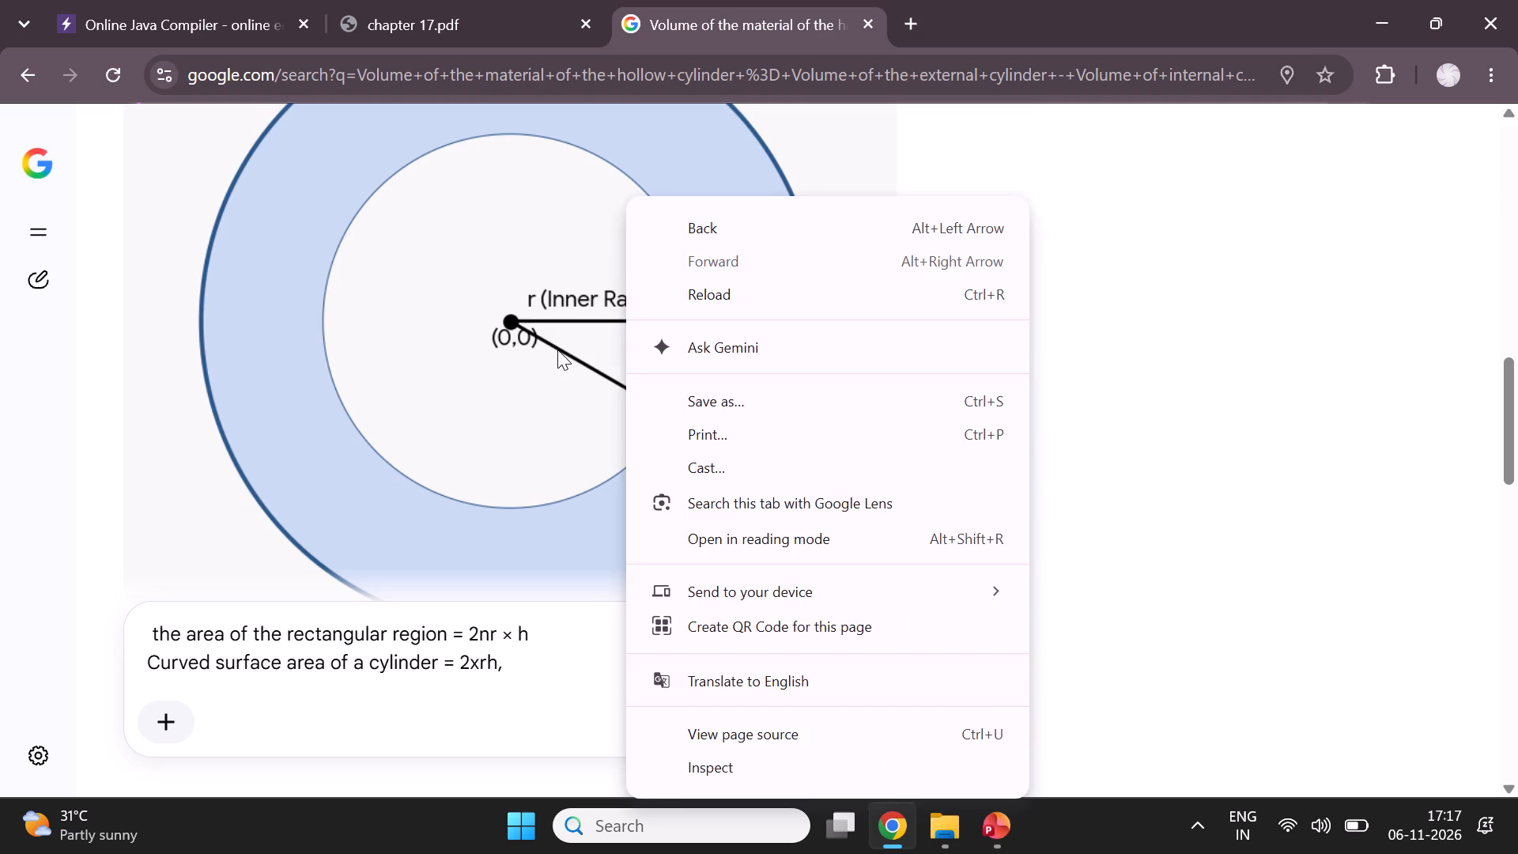
click(557, 350)
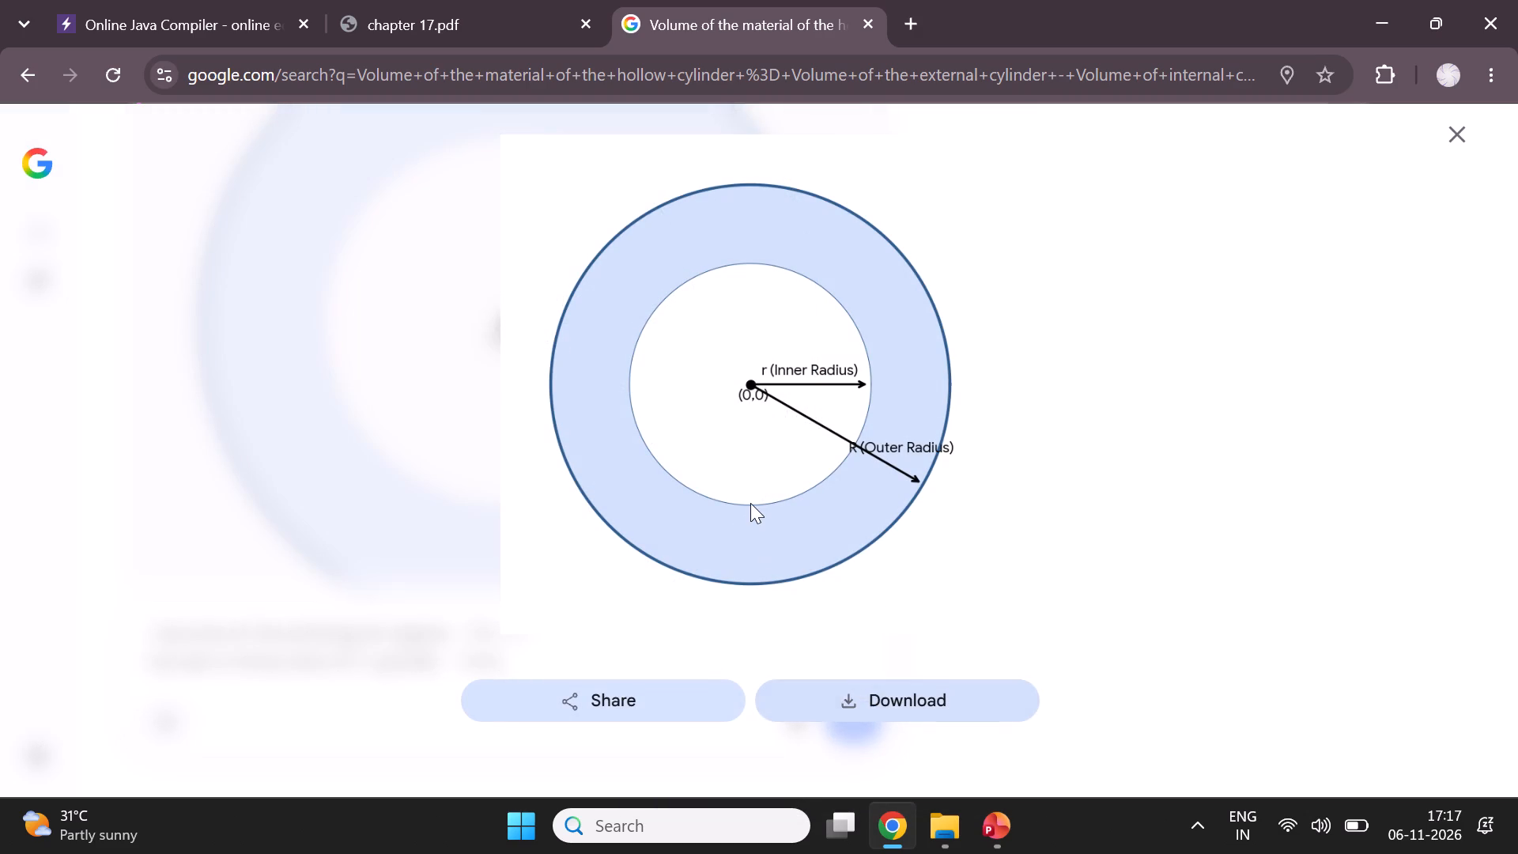
right_click(750, 503)
click(829, 601)
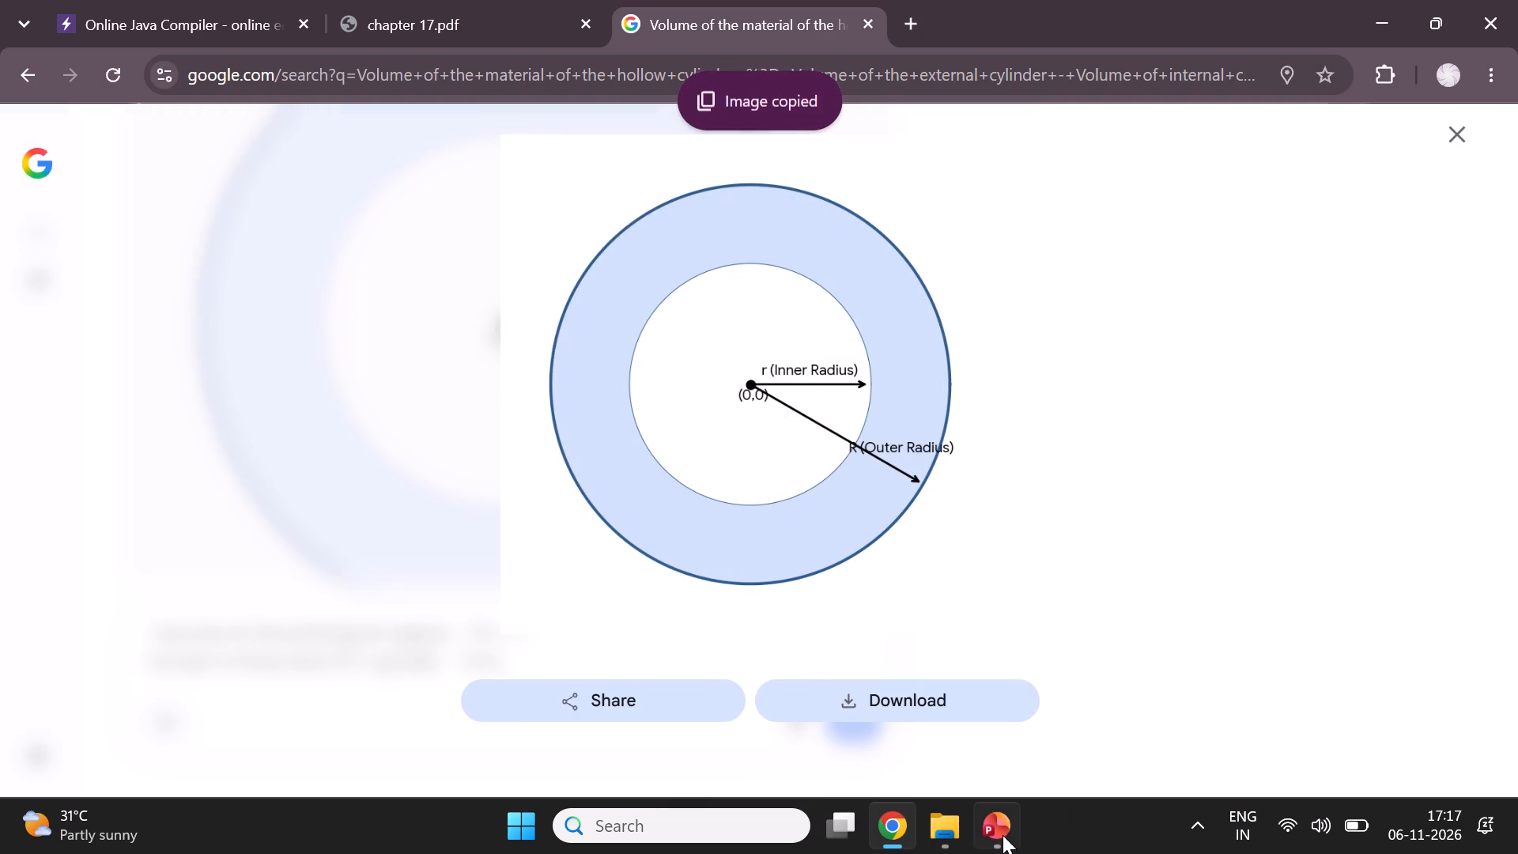
click(1003, 835)
click(840, 610)
key(ctrl+v)
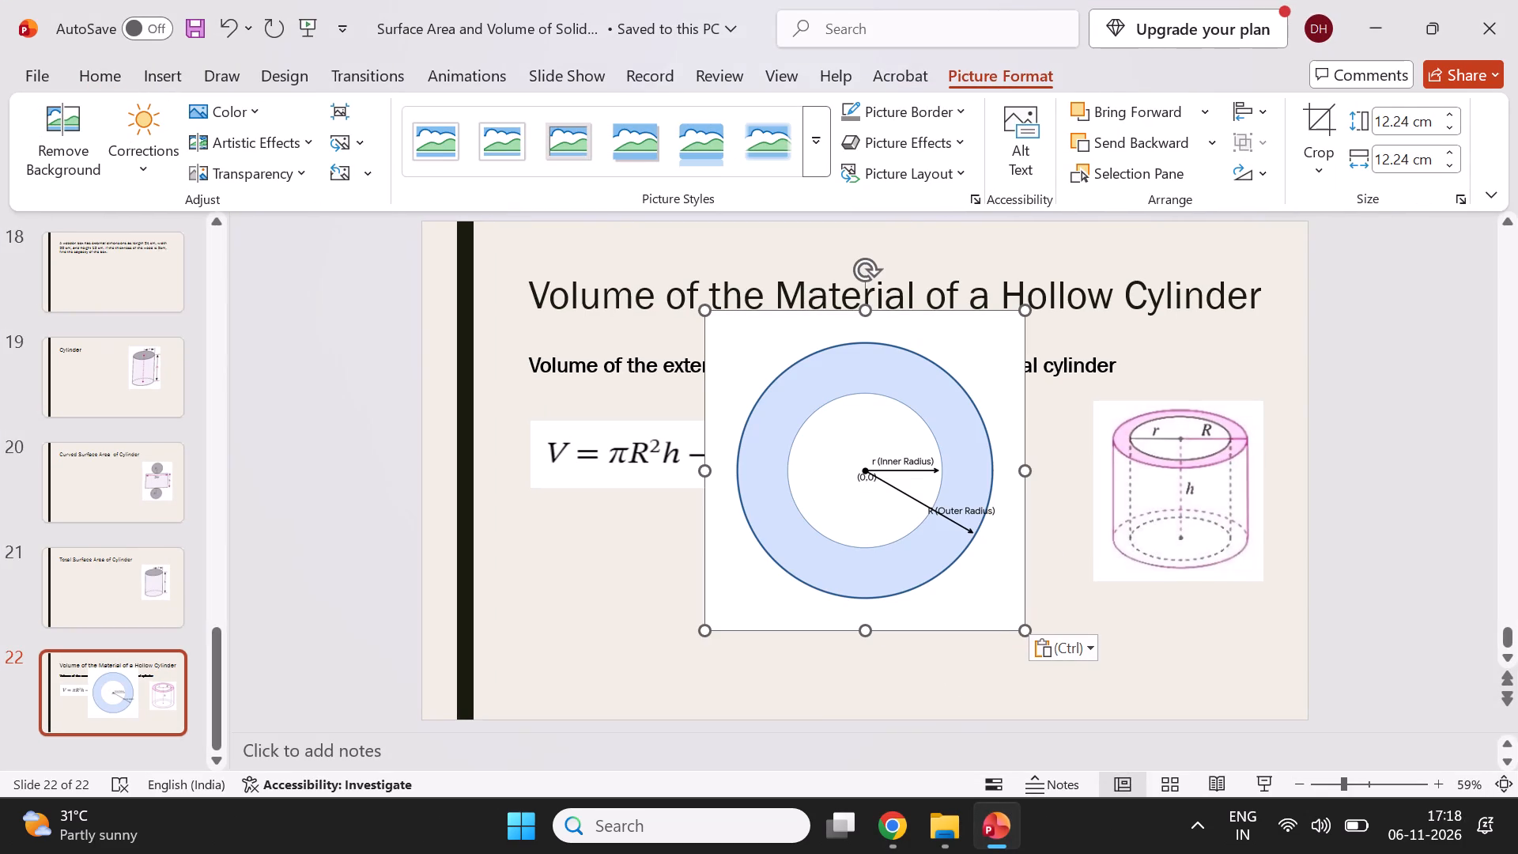
Resize the cross-section picture to about 10.28 cm square beside the formula at the slide's right edge, and move the hollow cylinder beneath the formula.
drag(701, 312, 769, 377)
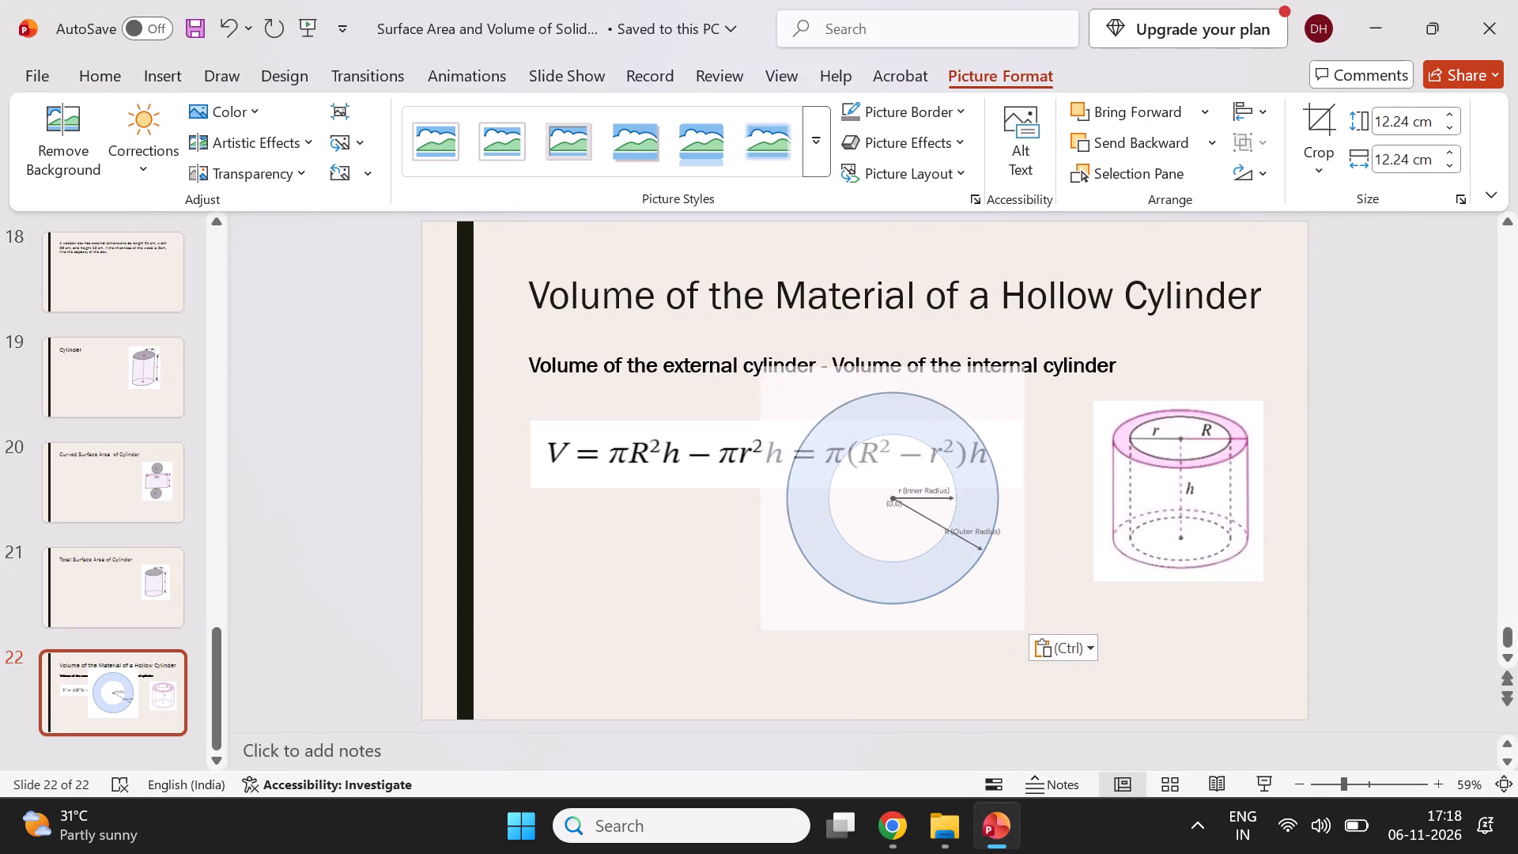
drag(769, 377, 674, 310)
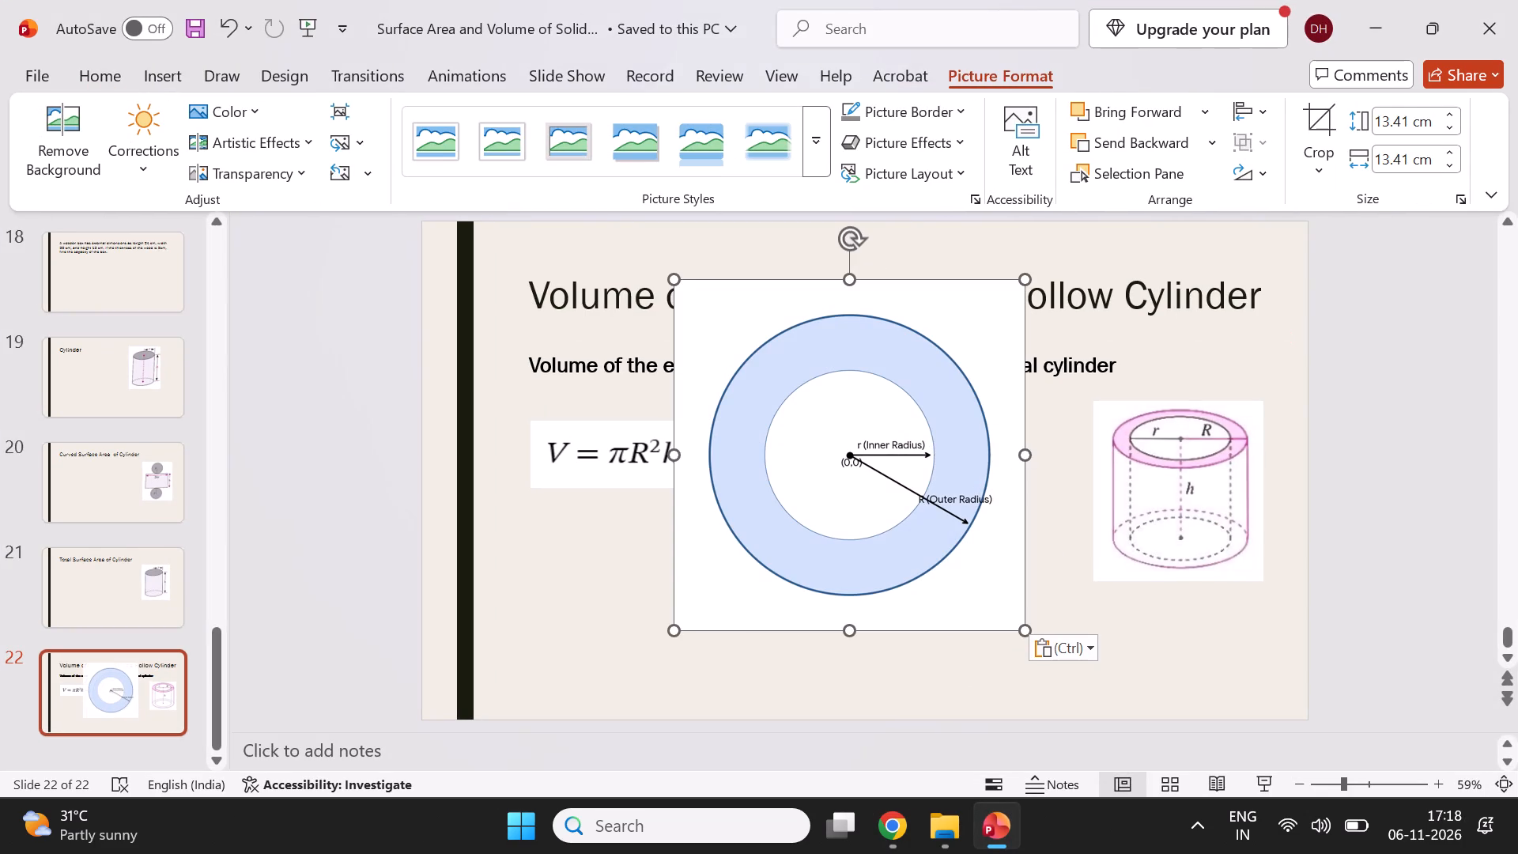
drag(1142, 482, 534, 590)
drag(792, 572, 1068, 611)
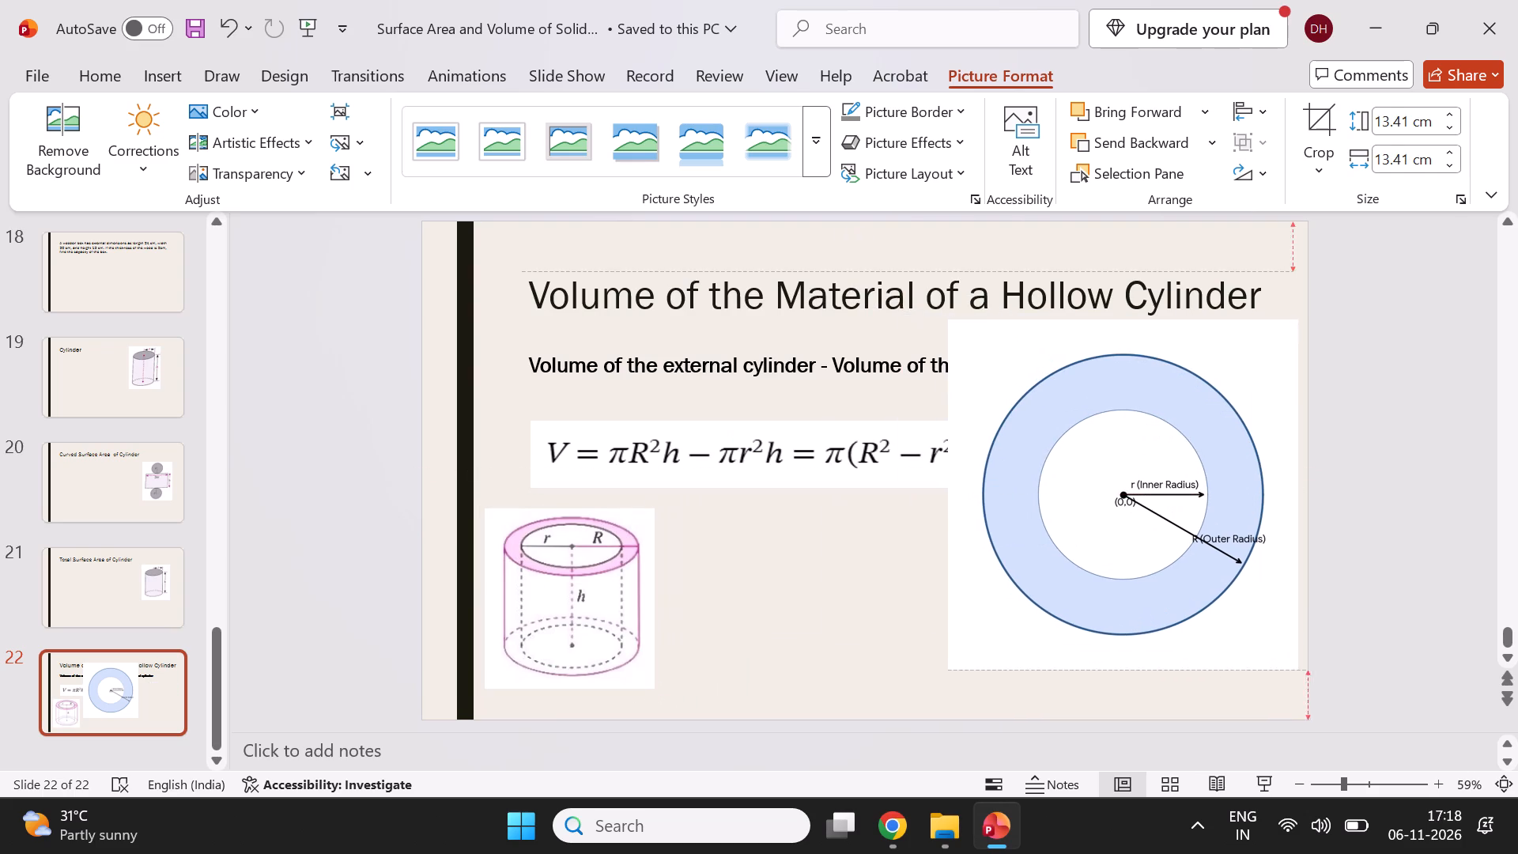
drag(1068, 611, 1079, 621)
drag(960, 334, 1006, 385)
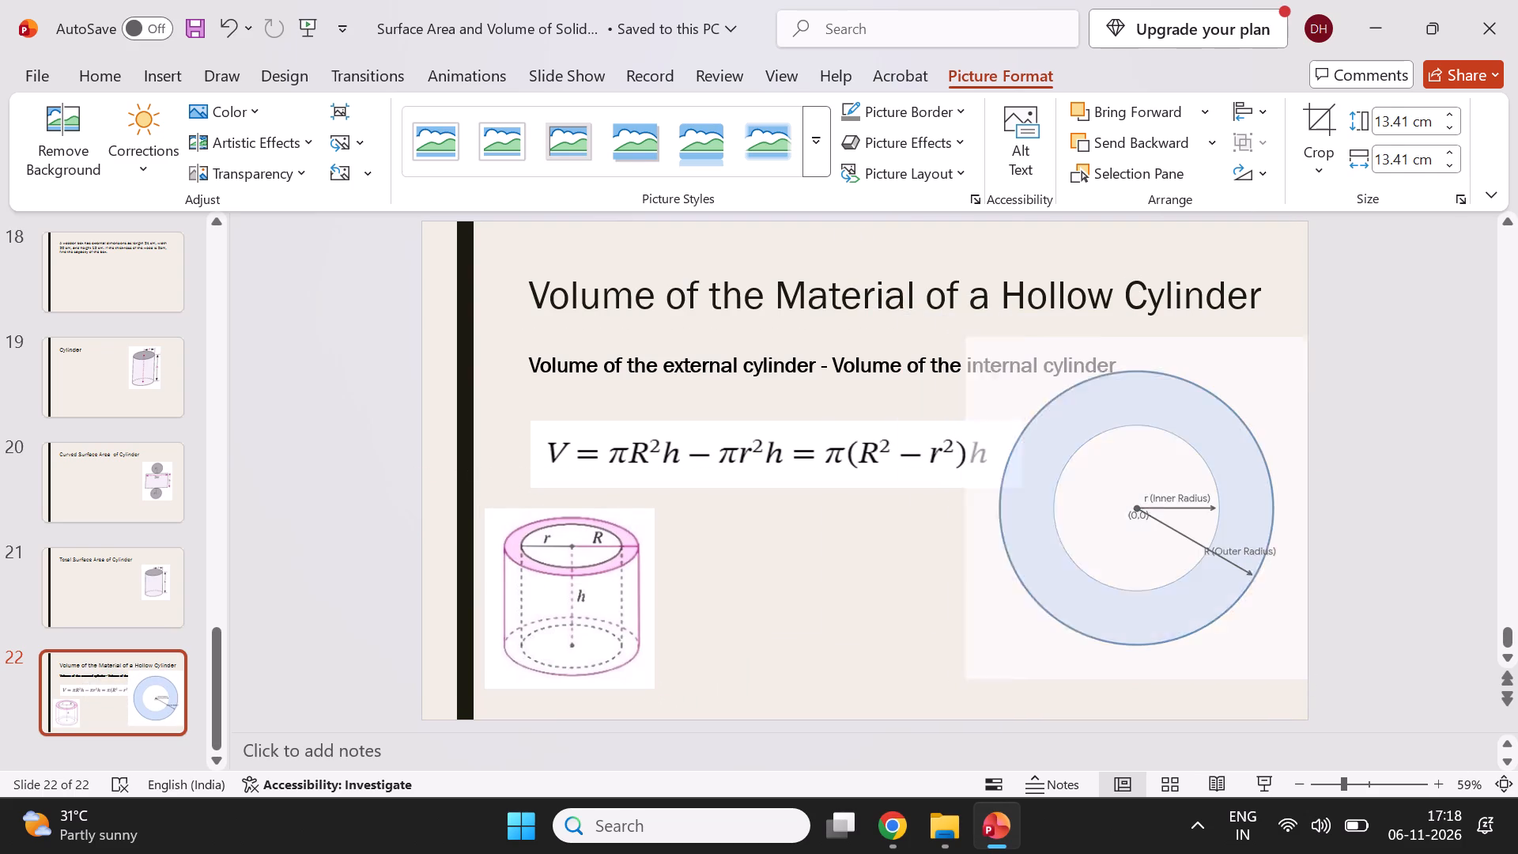
drag(1006, 385, 1039, 429)
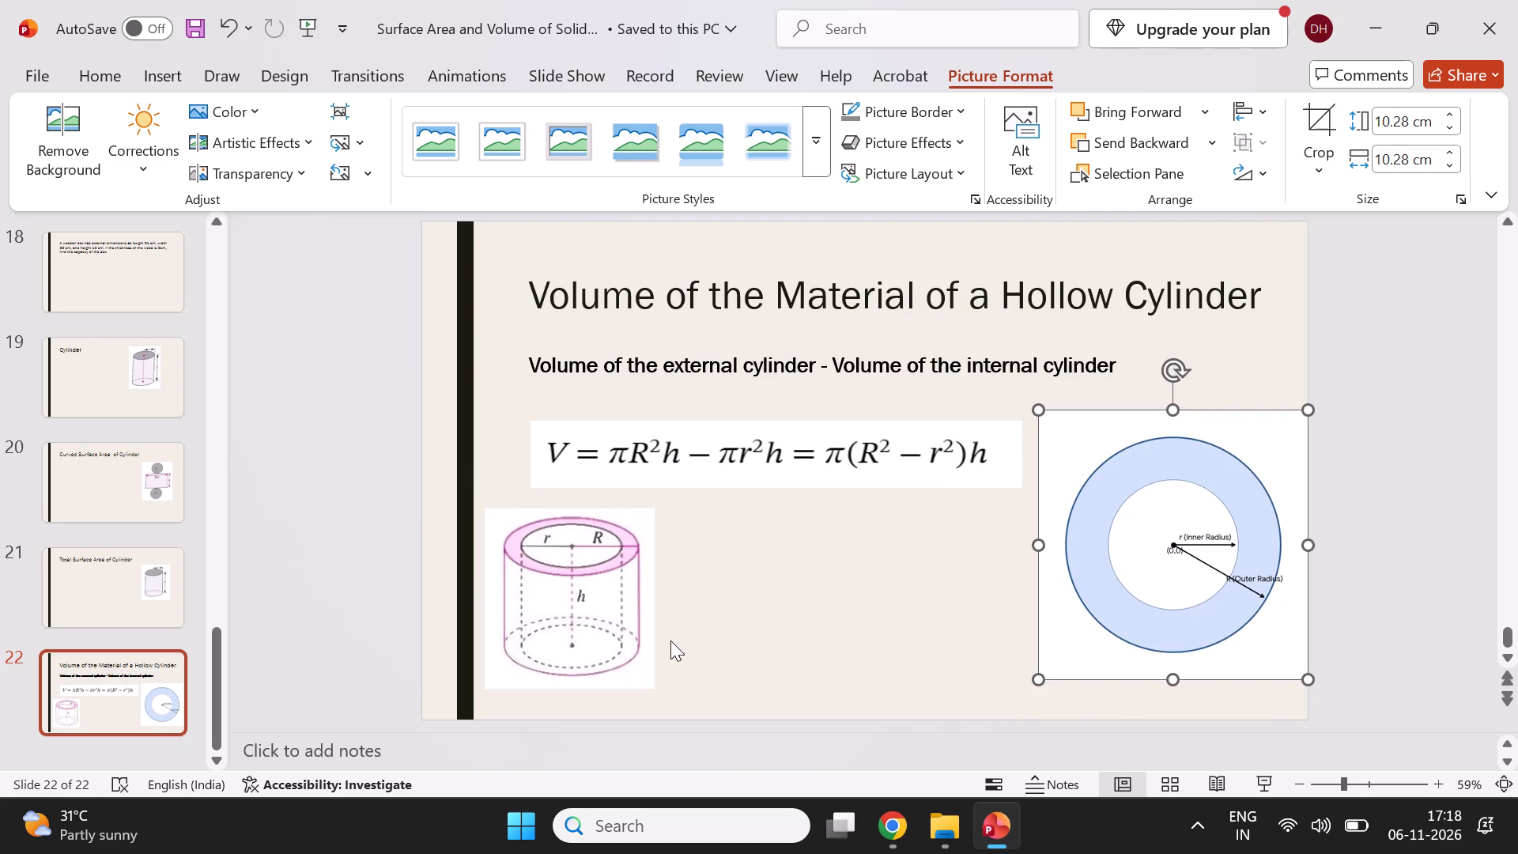
drag(599, 600, 759, 599)
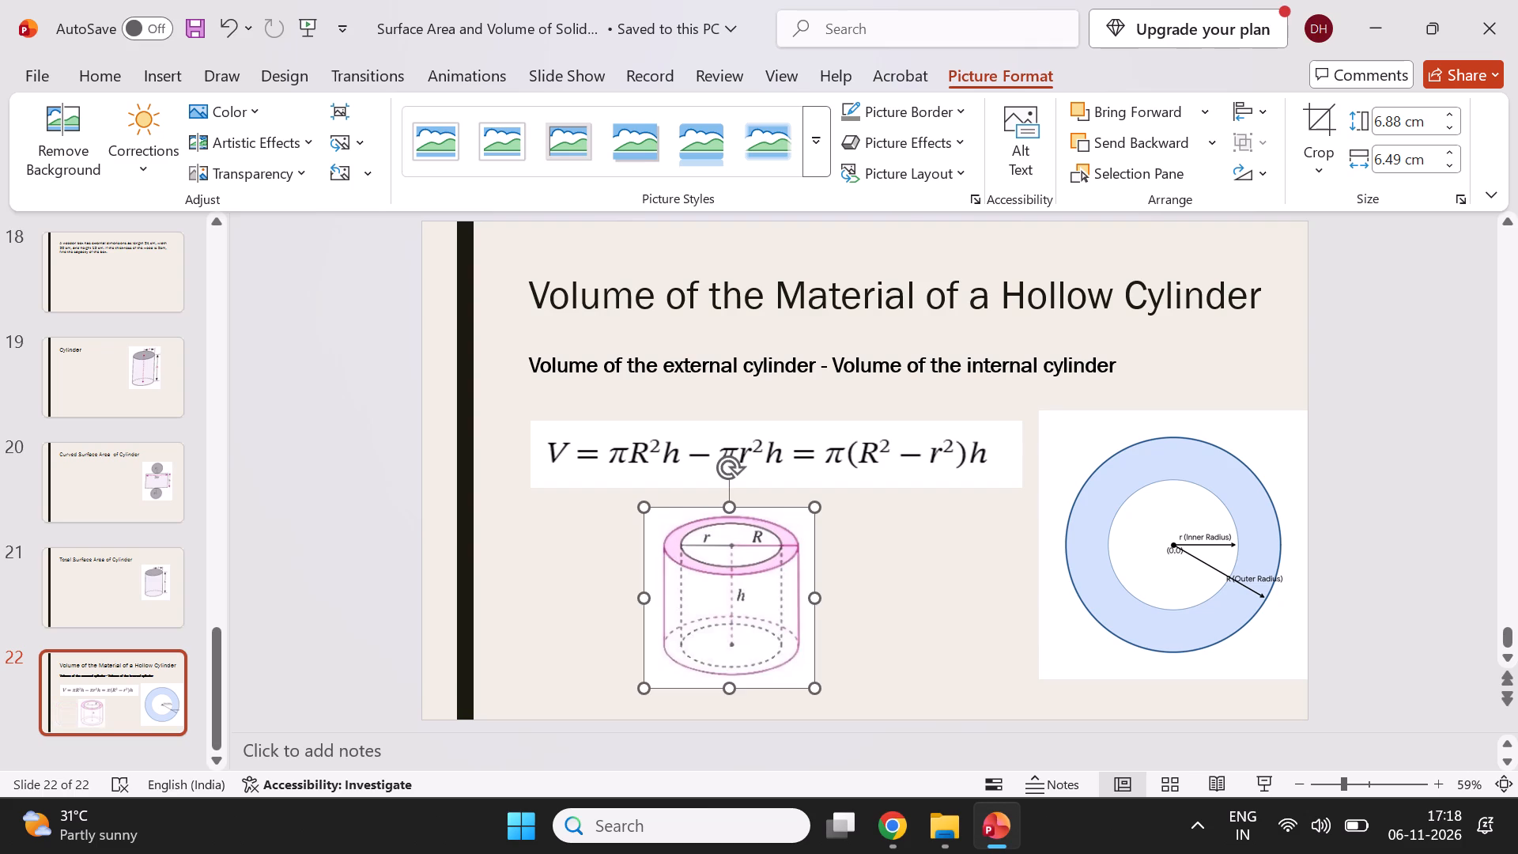
Save the presentation.
key(ctrl+s)
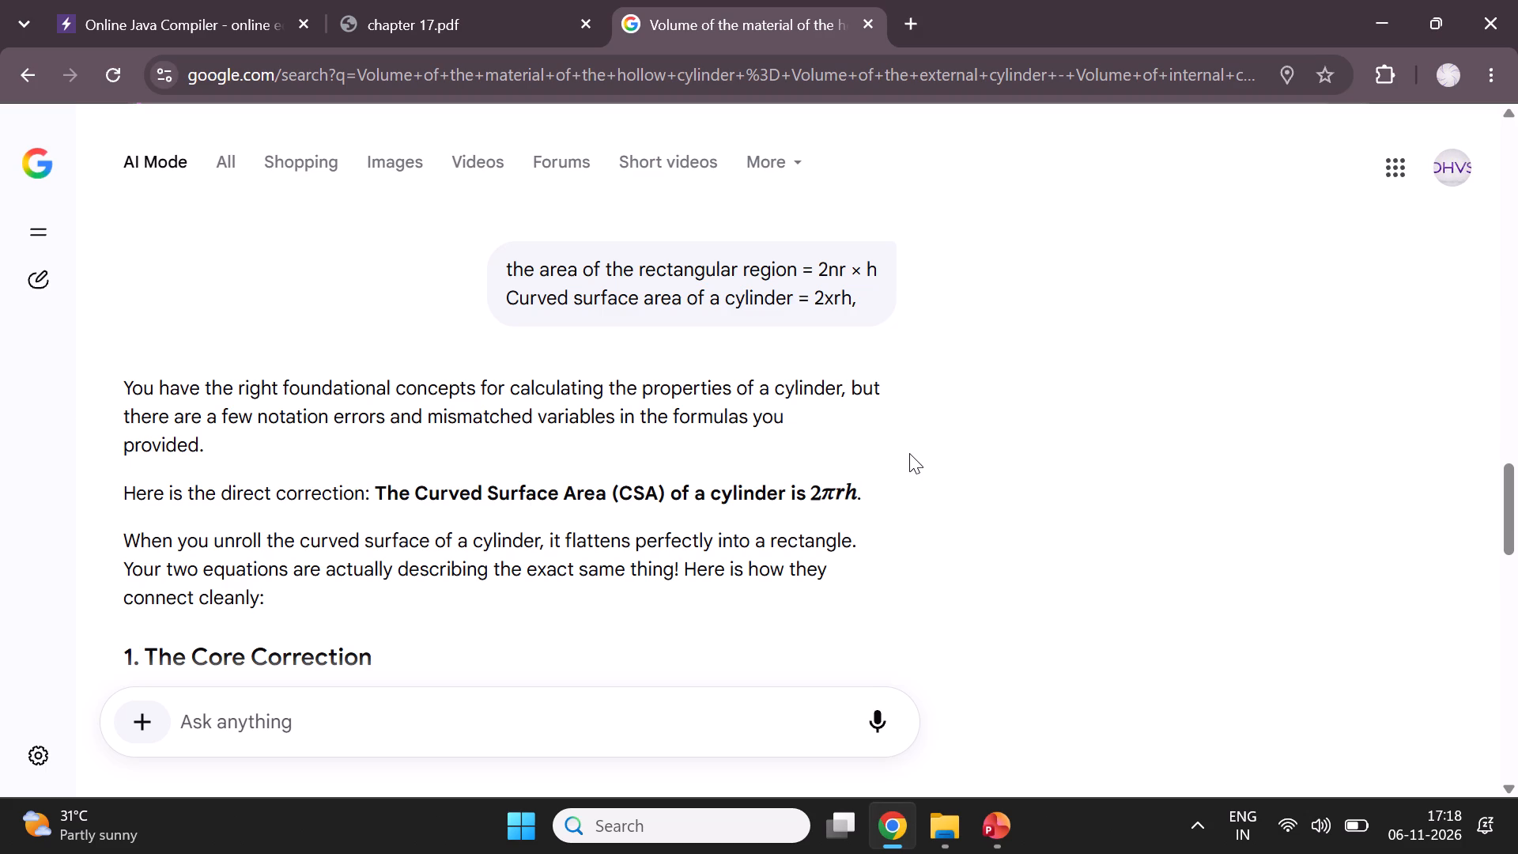
Examine the AI answer's curved surface area correction, area formula and unrolled cylinder diagram.
scroll(869, 535, down, 2)
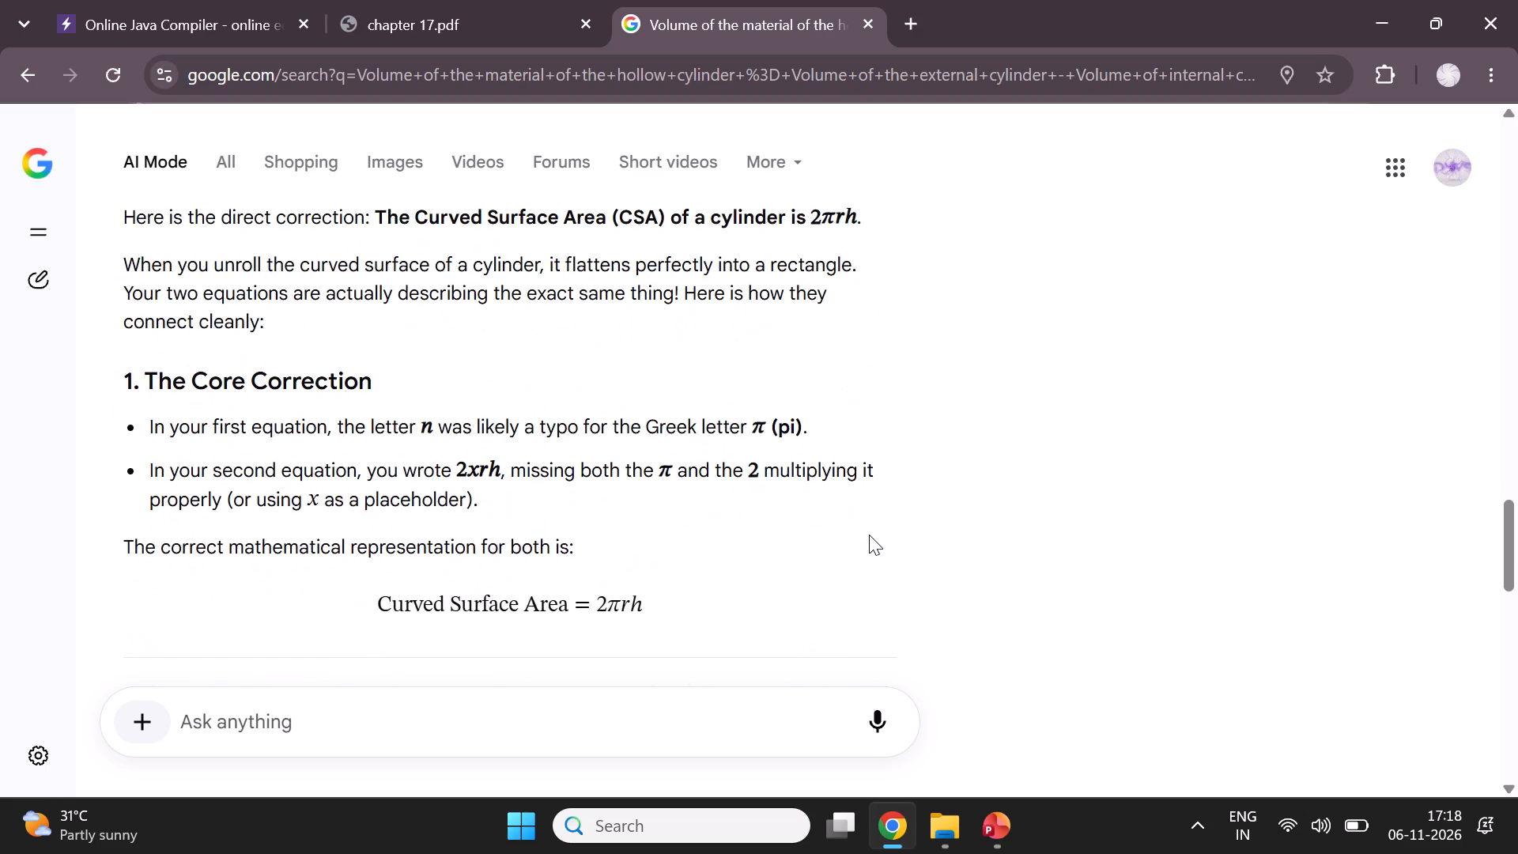
scroll(869, 535, down, 1)
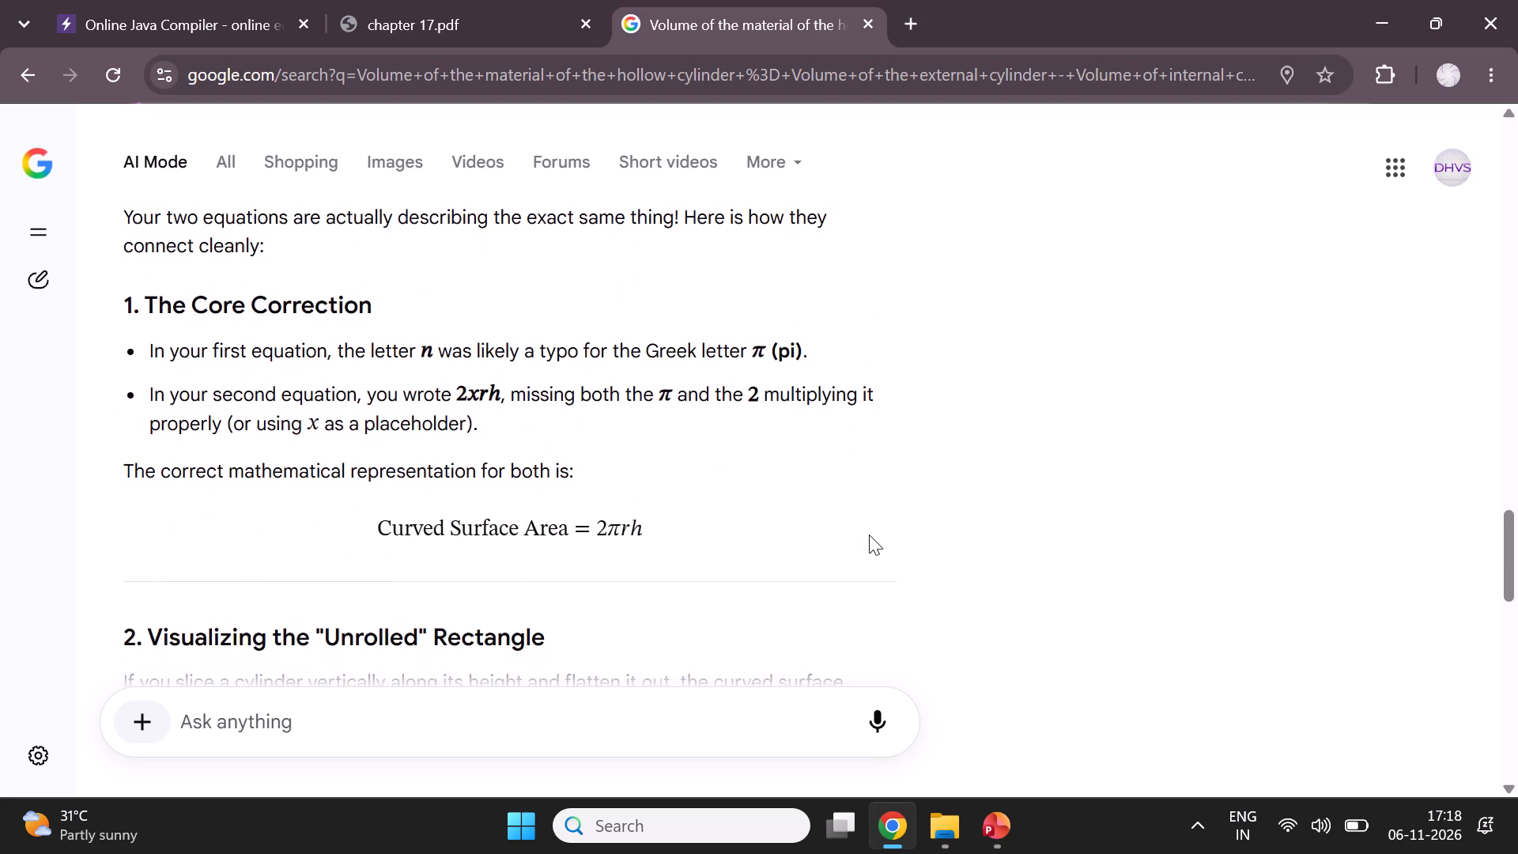
scroll(869, 535, down, 1)
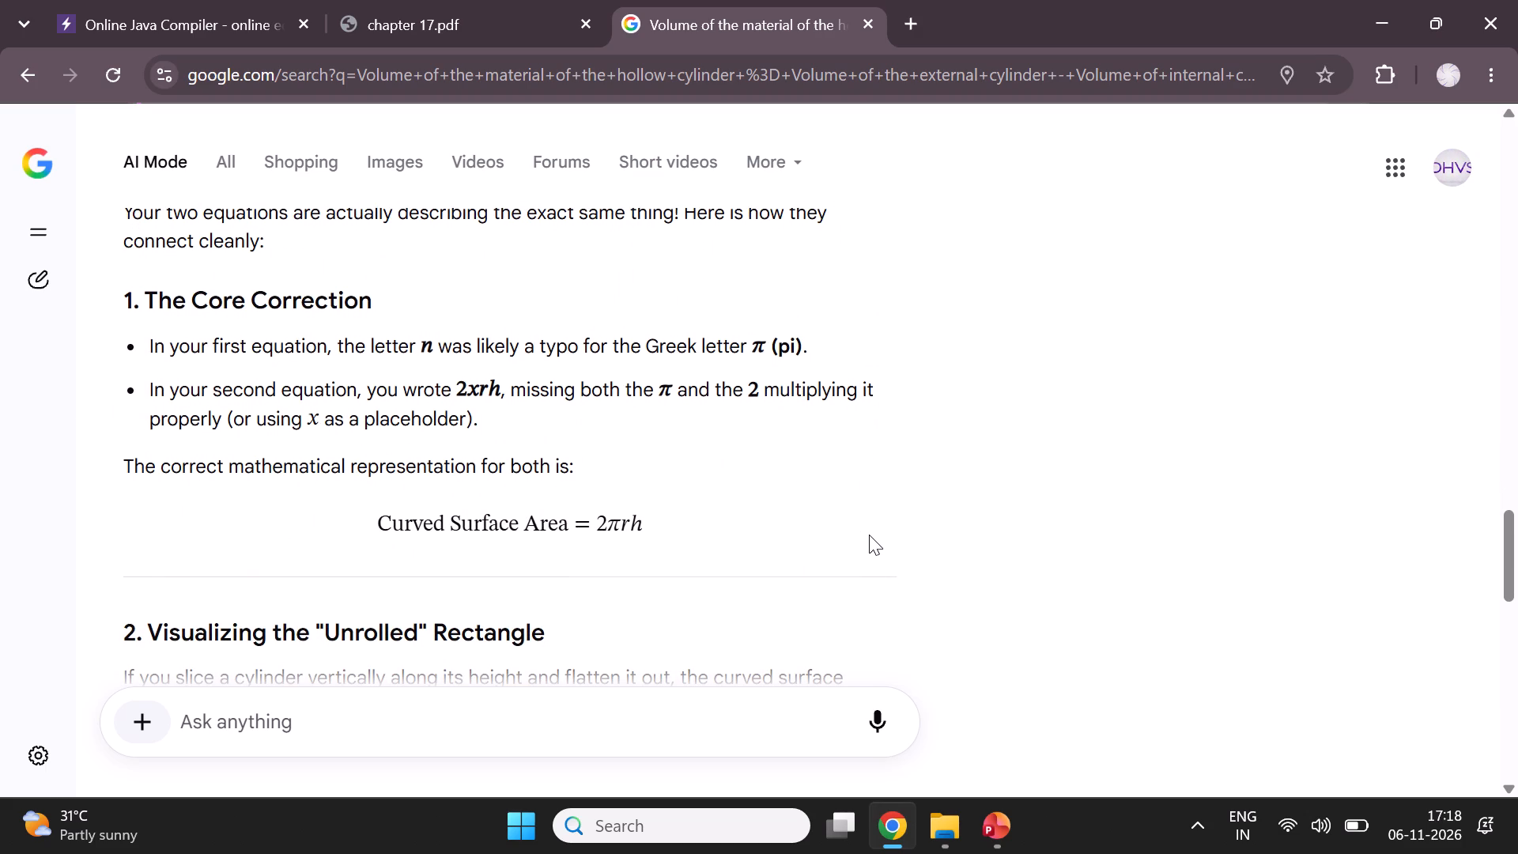
scroll(869, 535, down, 3)
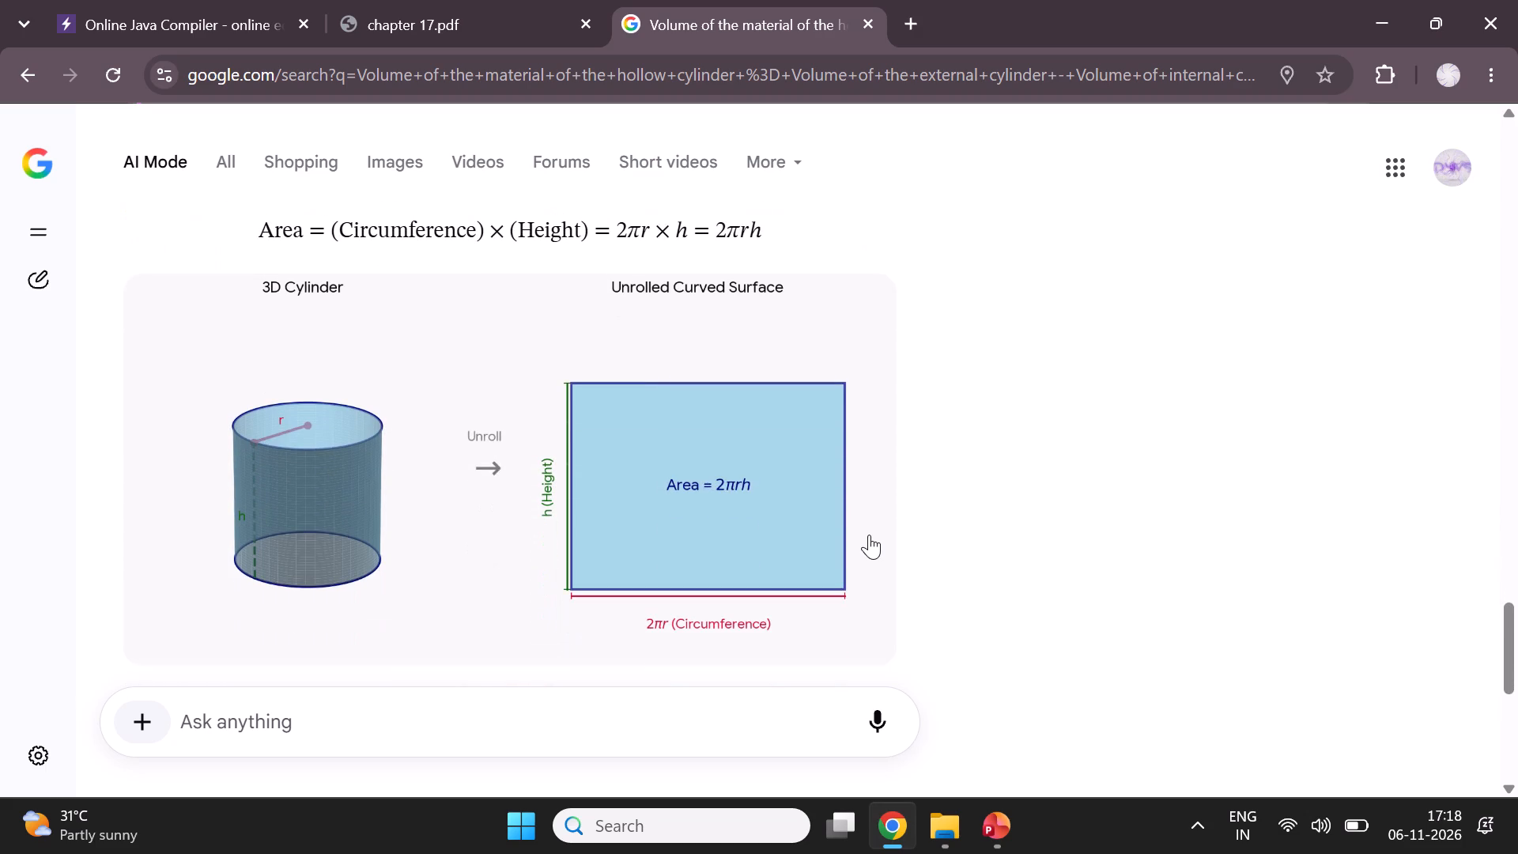
scroll(869, 535, up, 3)
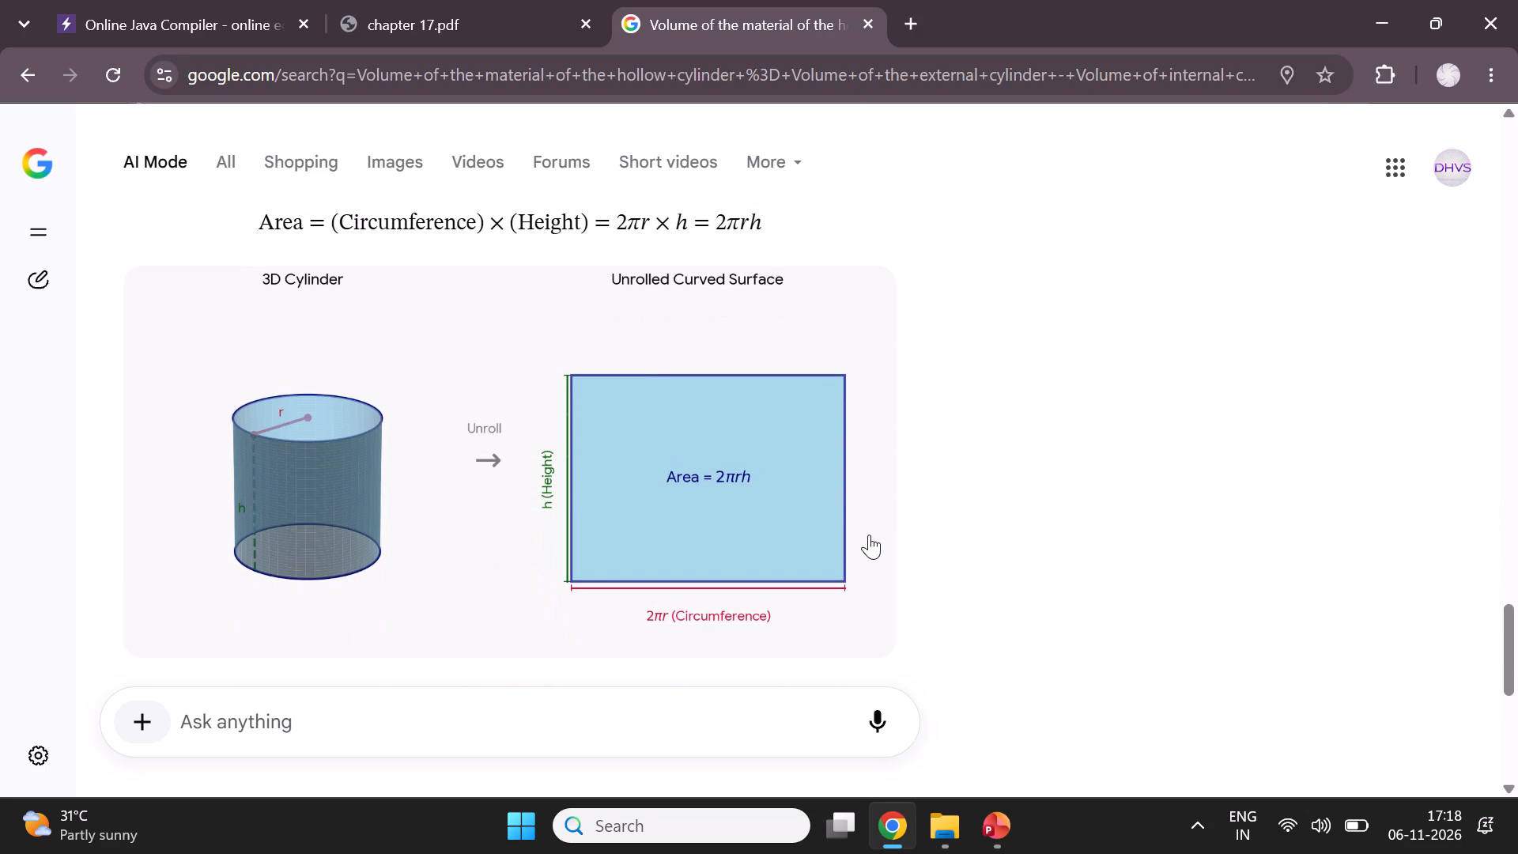
Capture a screen snip of the formula "Curved Surface Area = 2πrh" from the AI answer.
scroll(869, 535, up, 1)
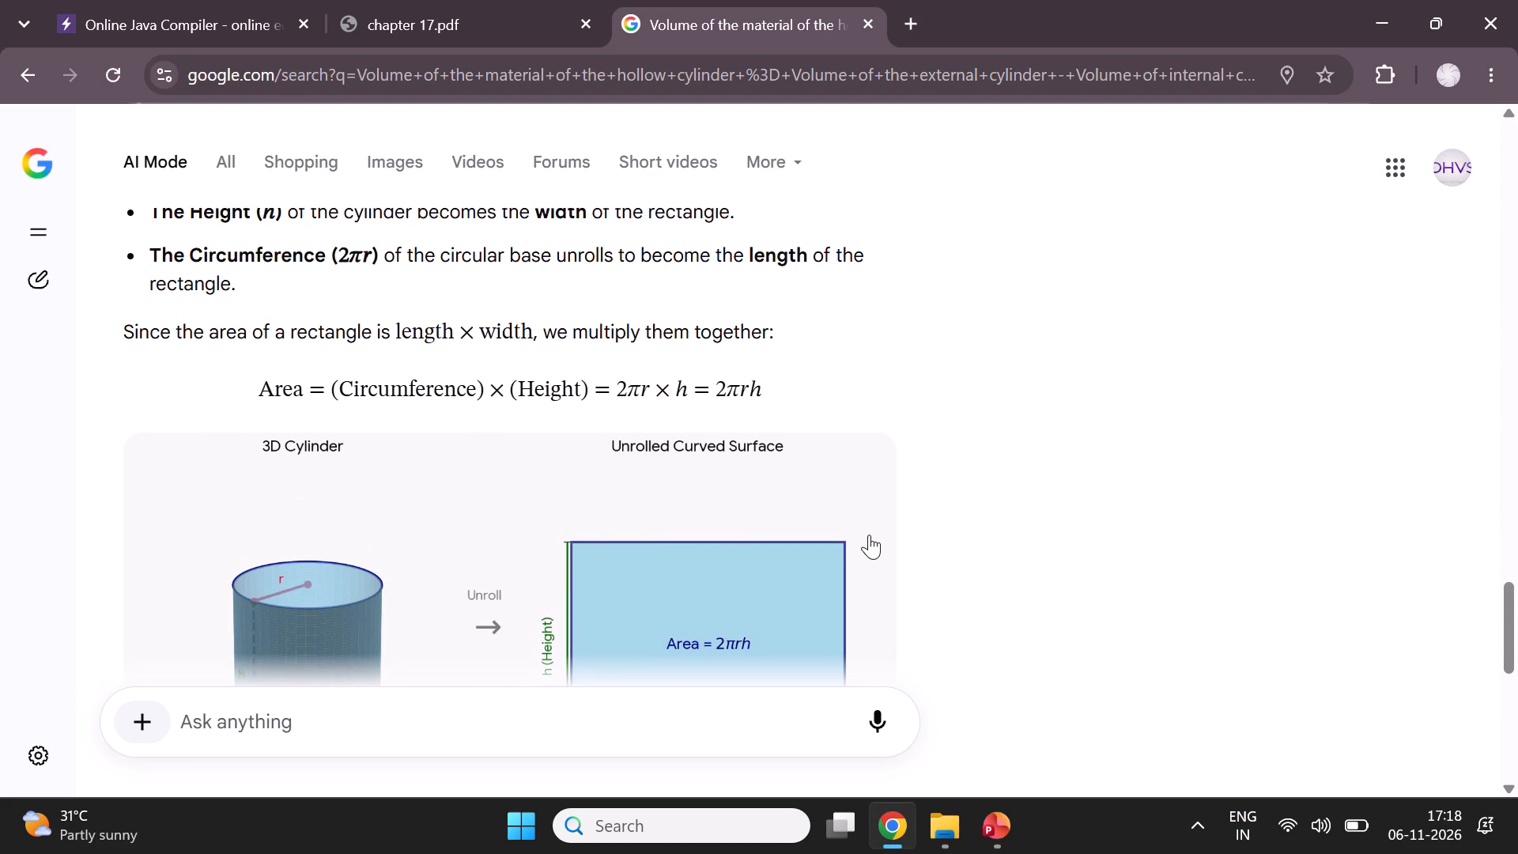
scroll(869, 535, up, 1)
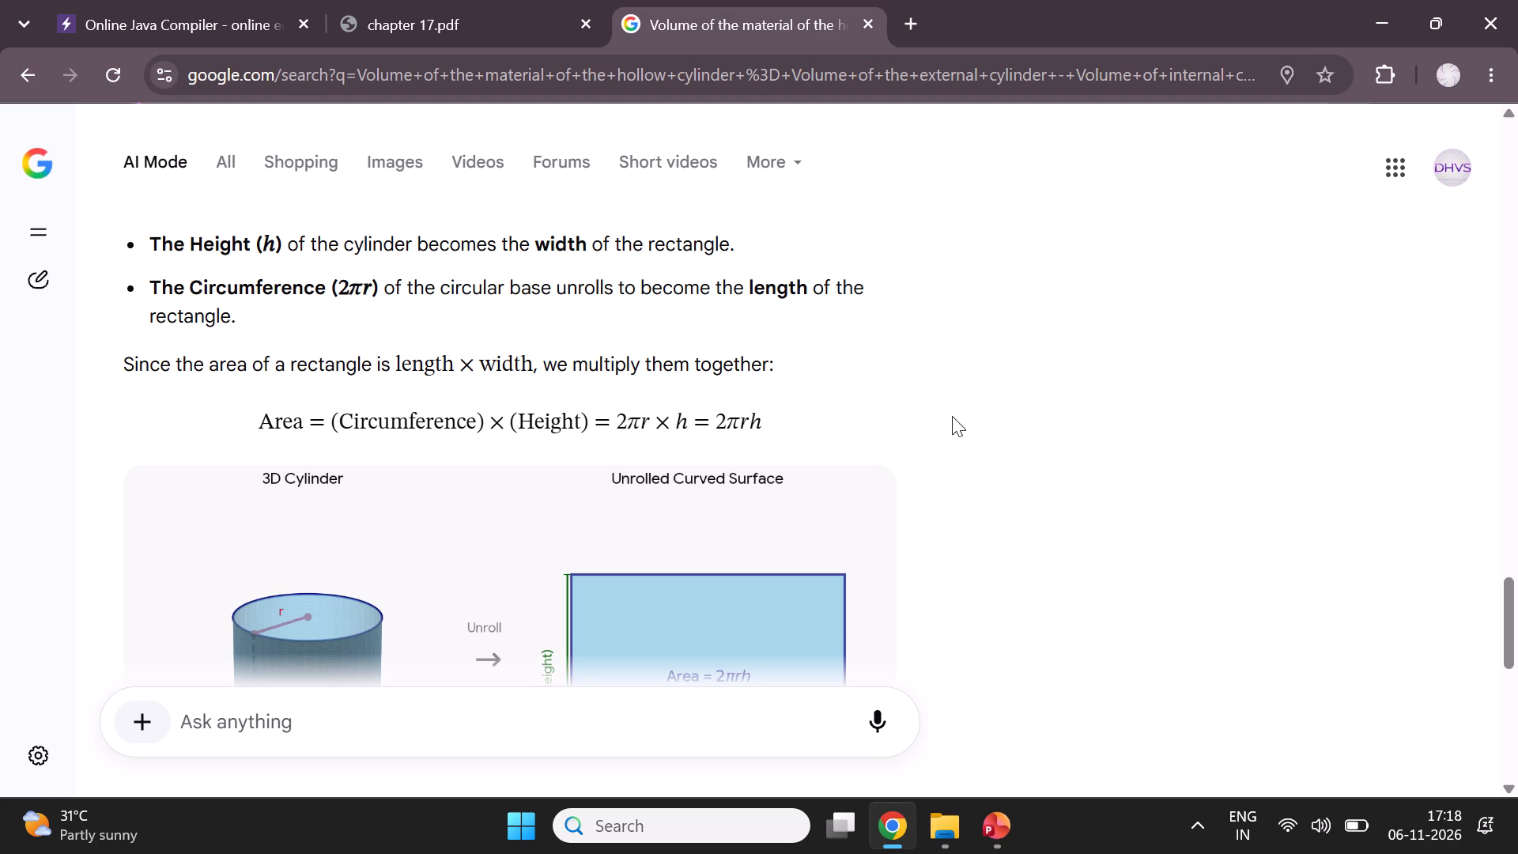
scroll(920, 437, up, 3)
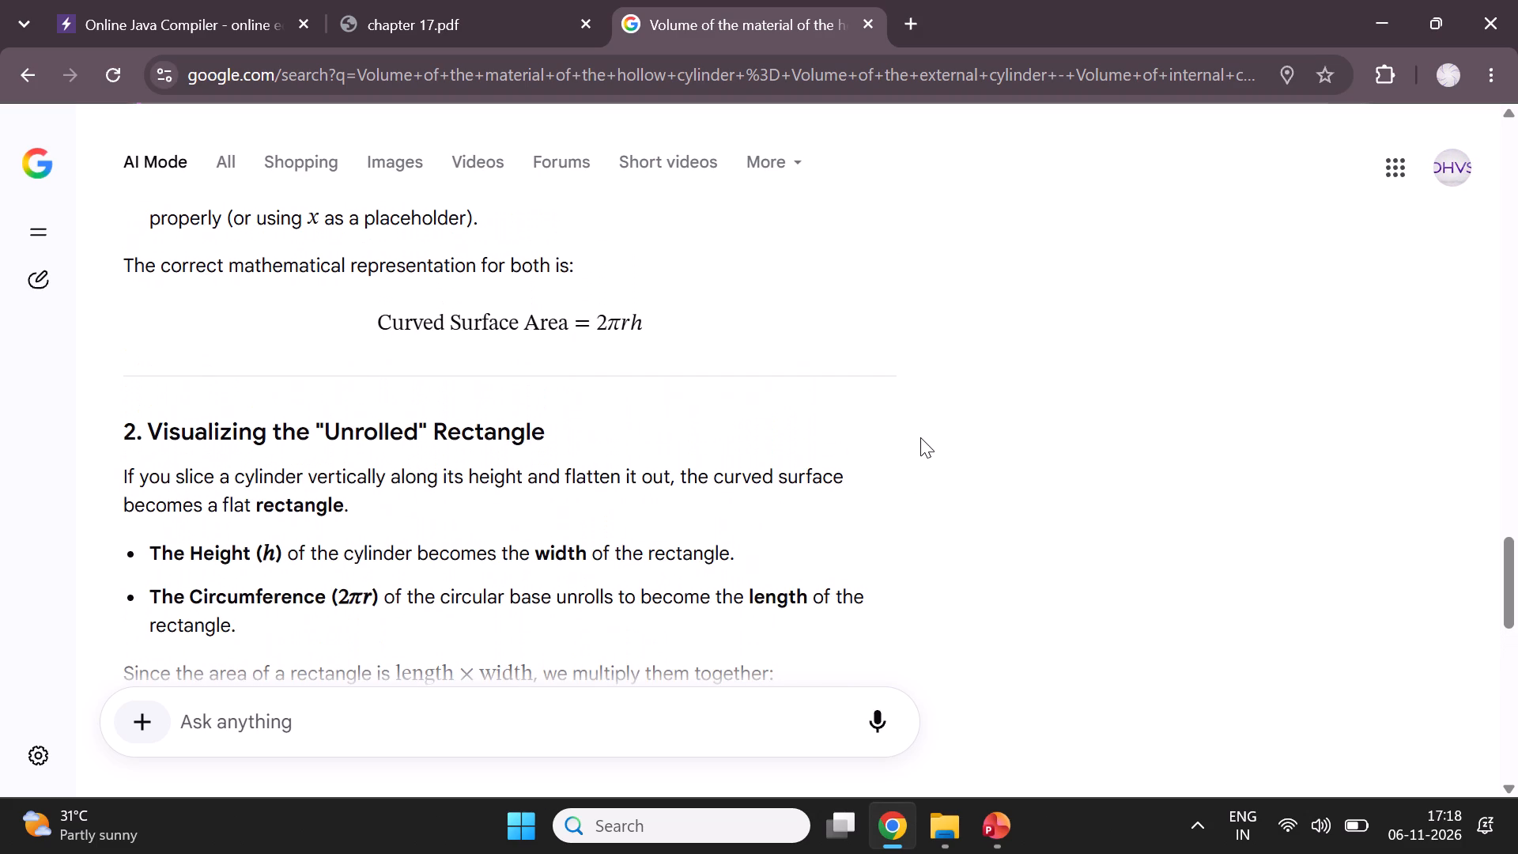
key(shift+super+s)
drag(364, 296, 682, 387)
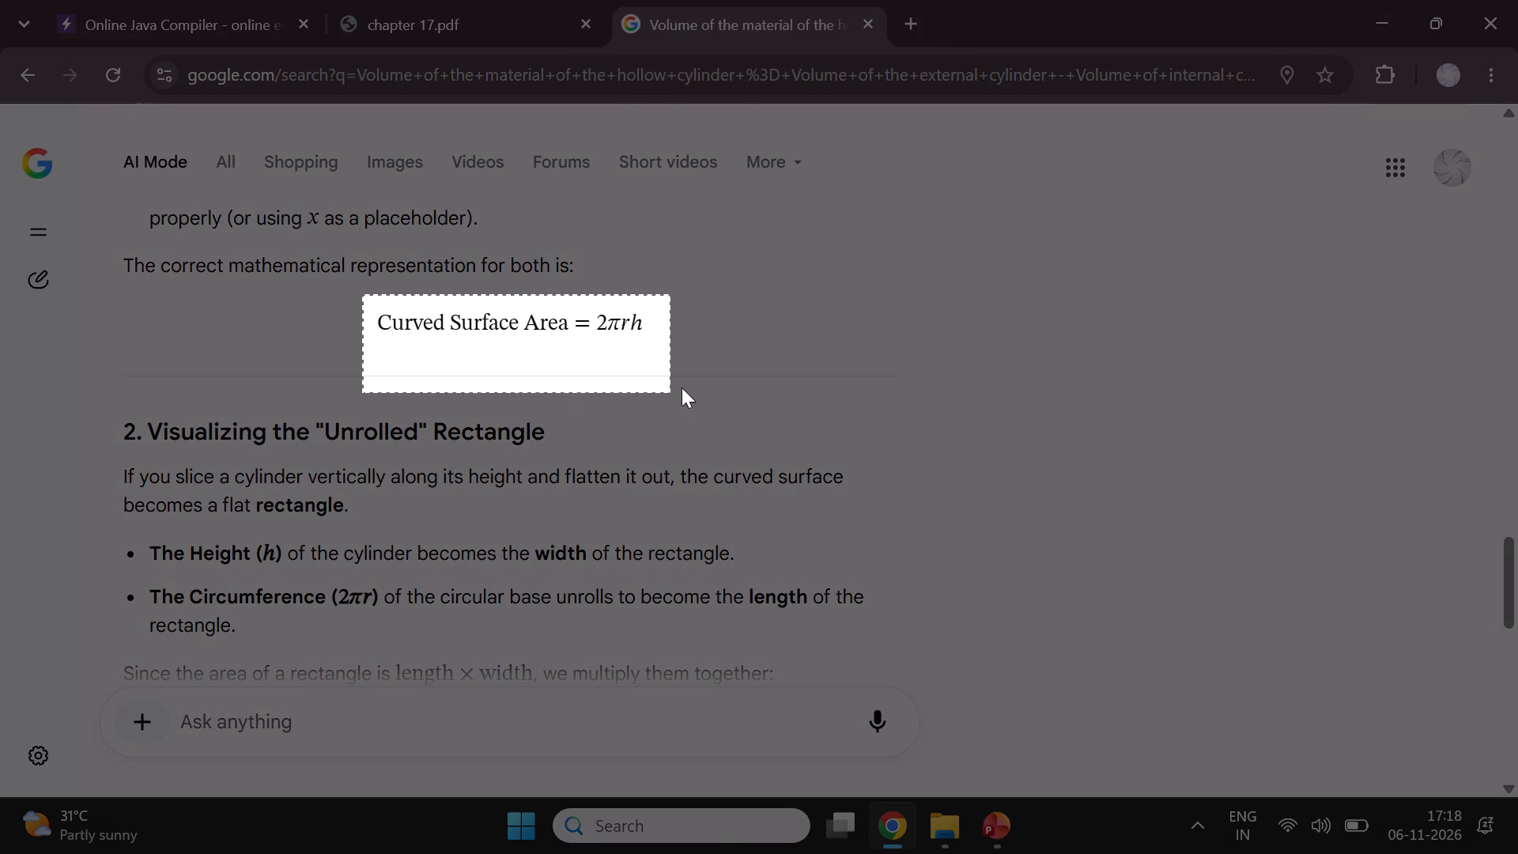
drag(682, 387, 665, 361)
Switch to PowerPoint, paste the curved surface area formula on slide 20, enlarge it to about 14.04 × 3.02 cm and place it beneath the heading.
click(984, 829)
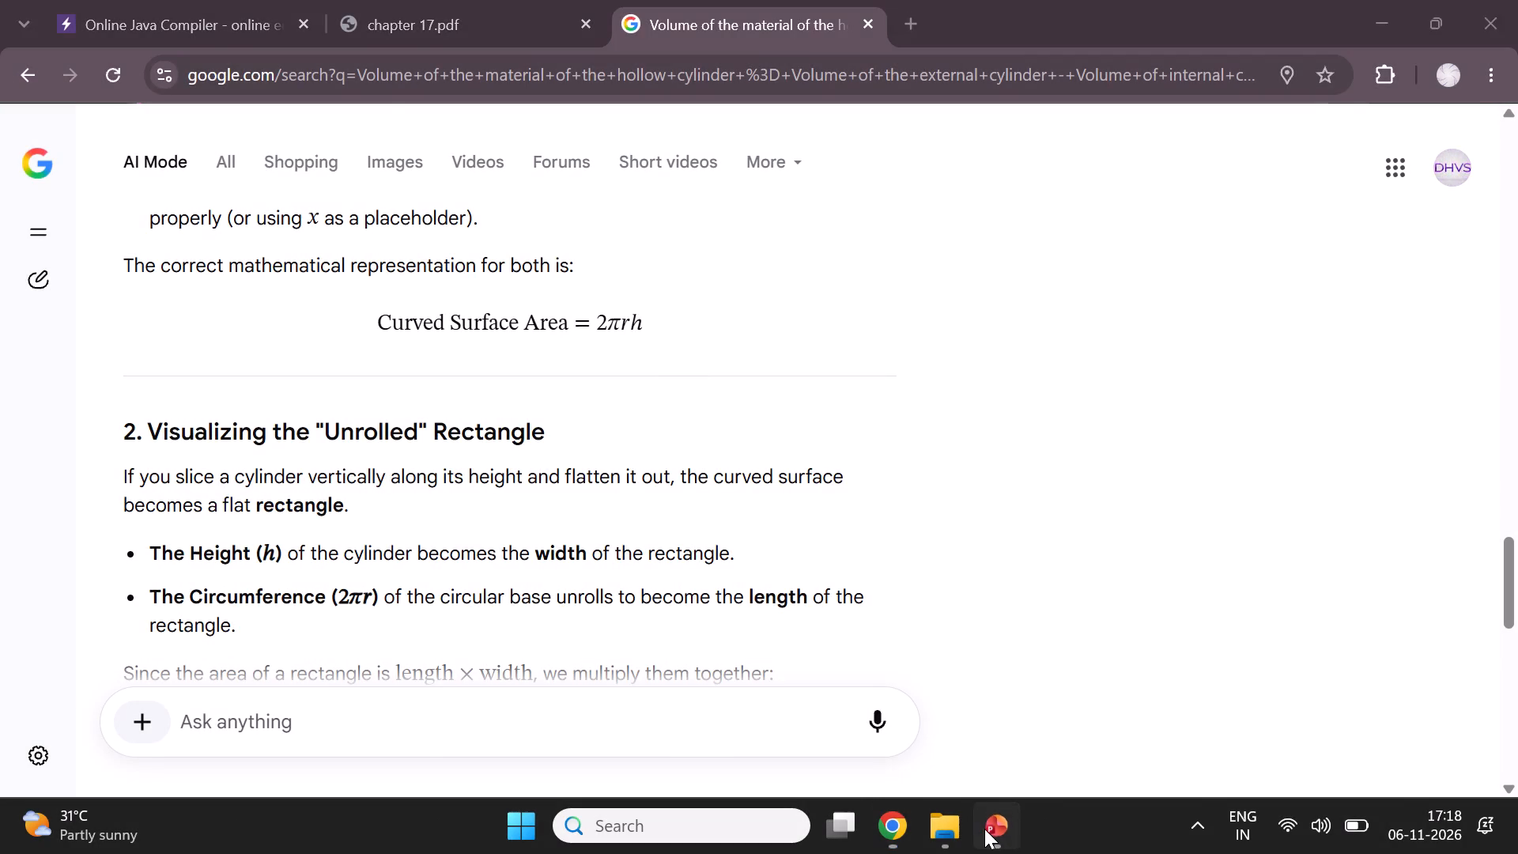
click(136, 569)
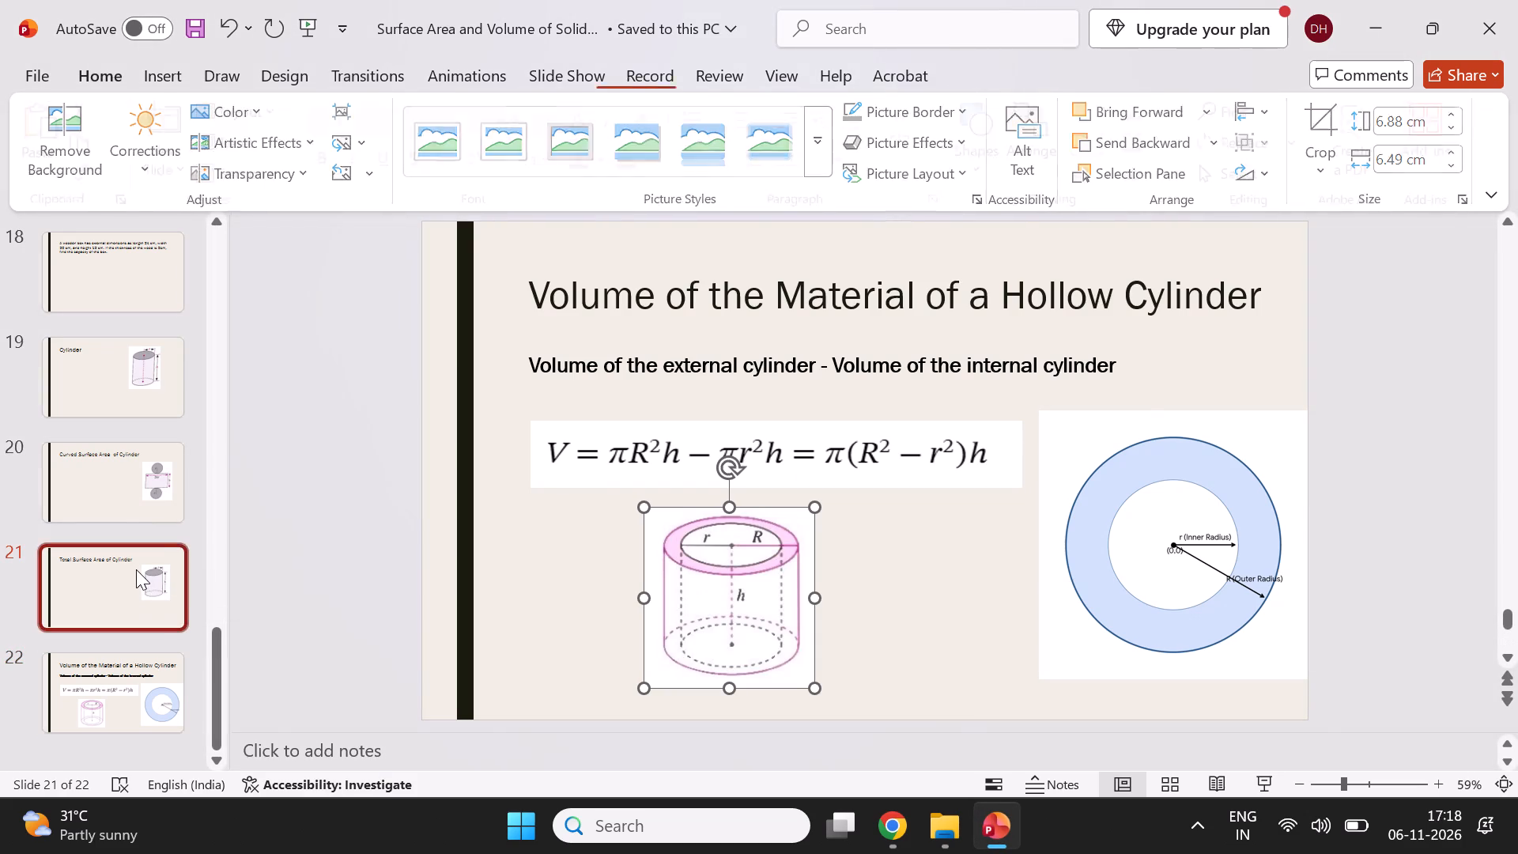
click(98, 470)
click(723, 455)
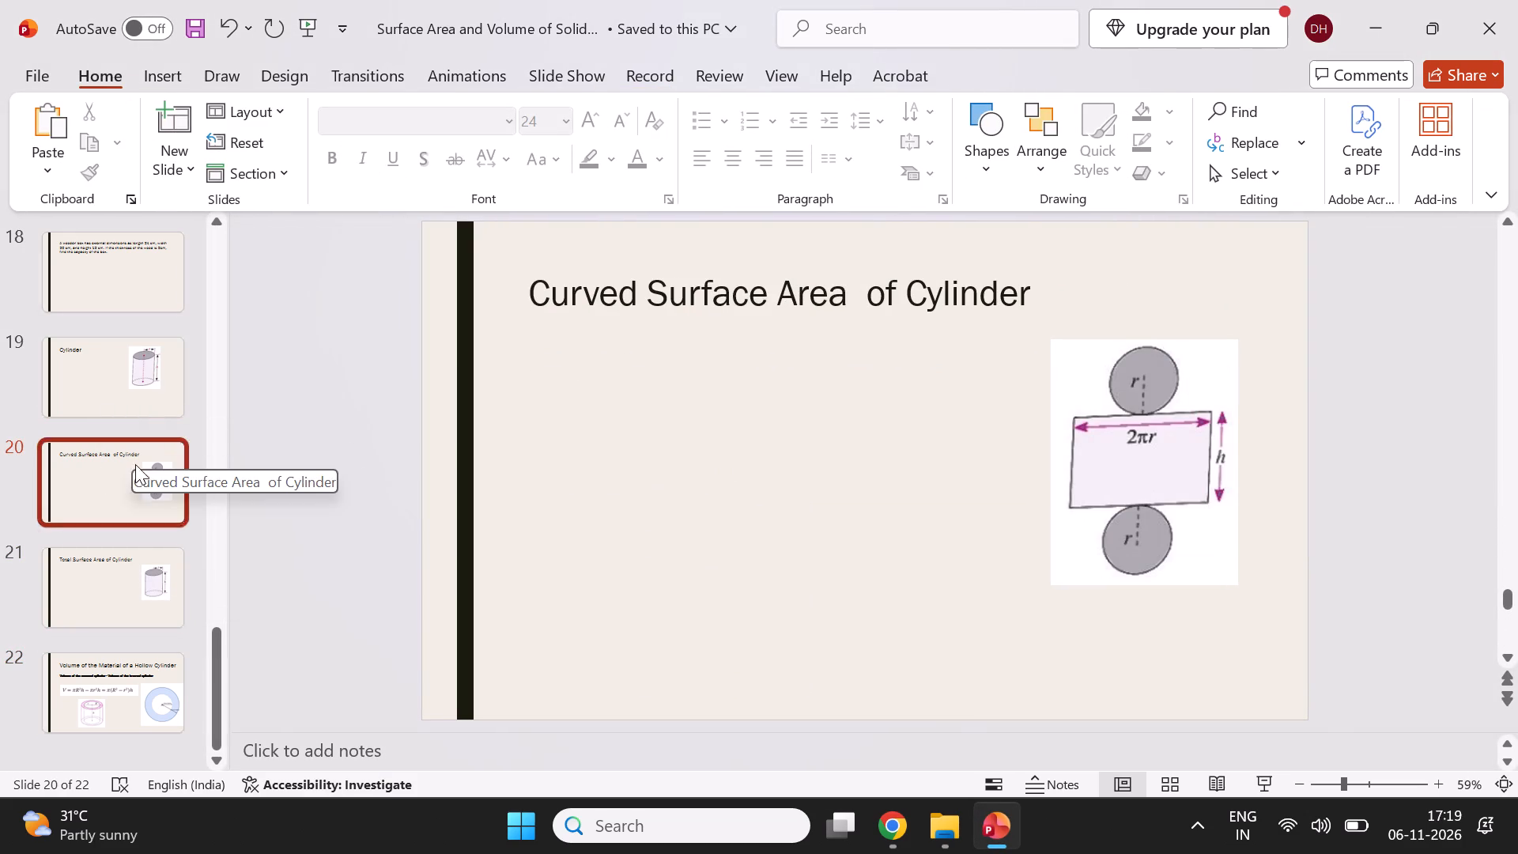
click(629, 420)
key(ctrl+v)
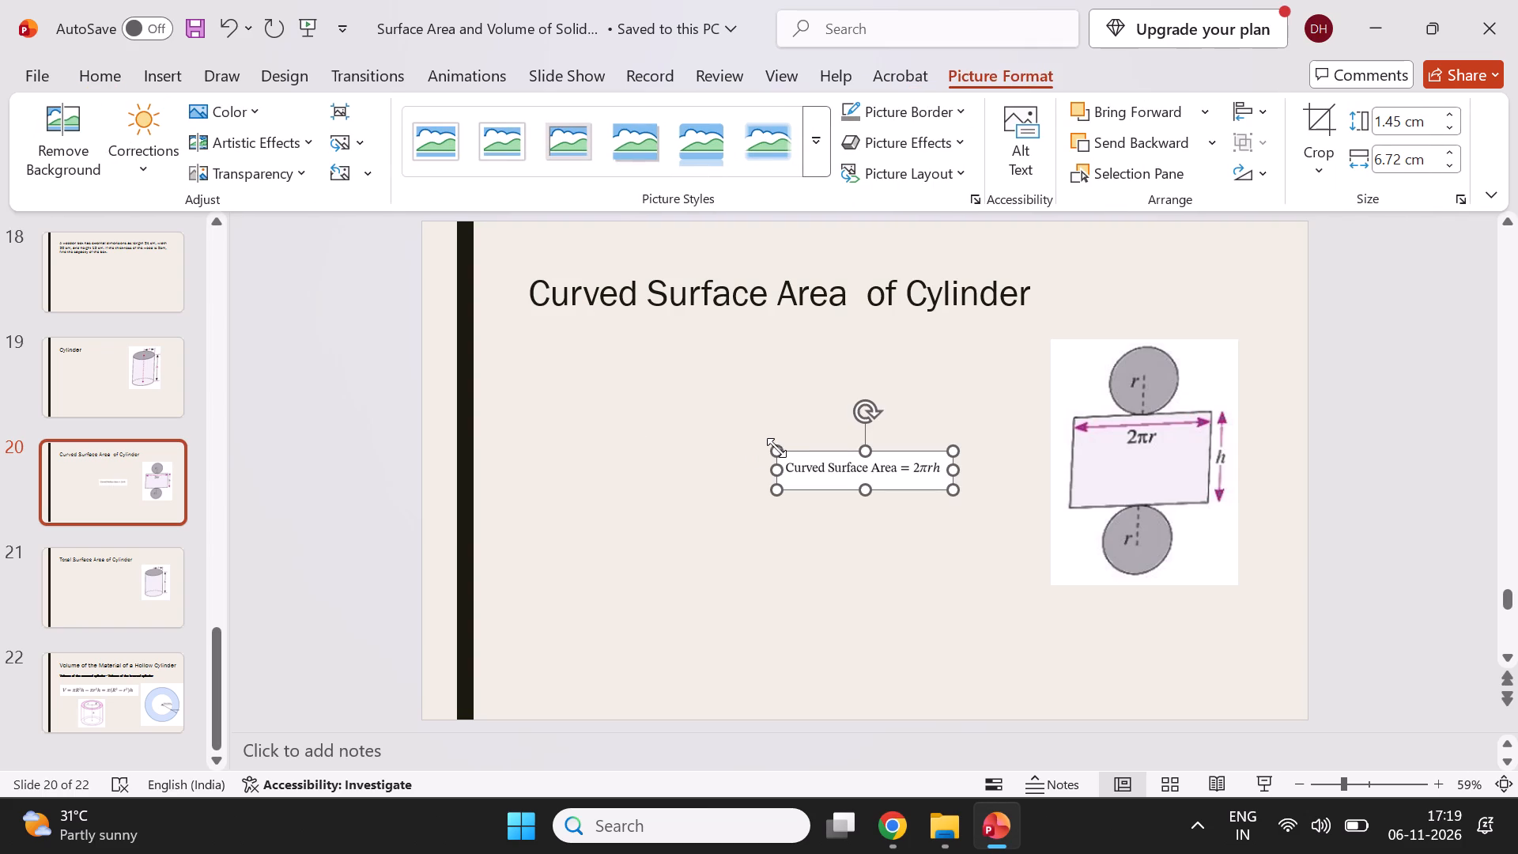
drag(777, 451, 659, 410)
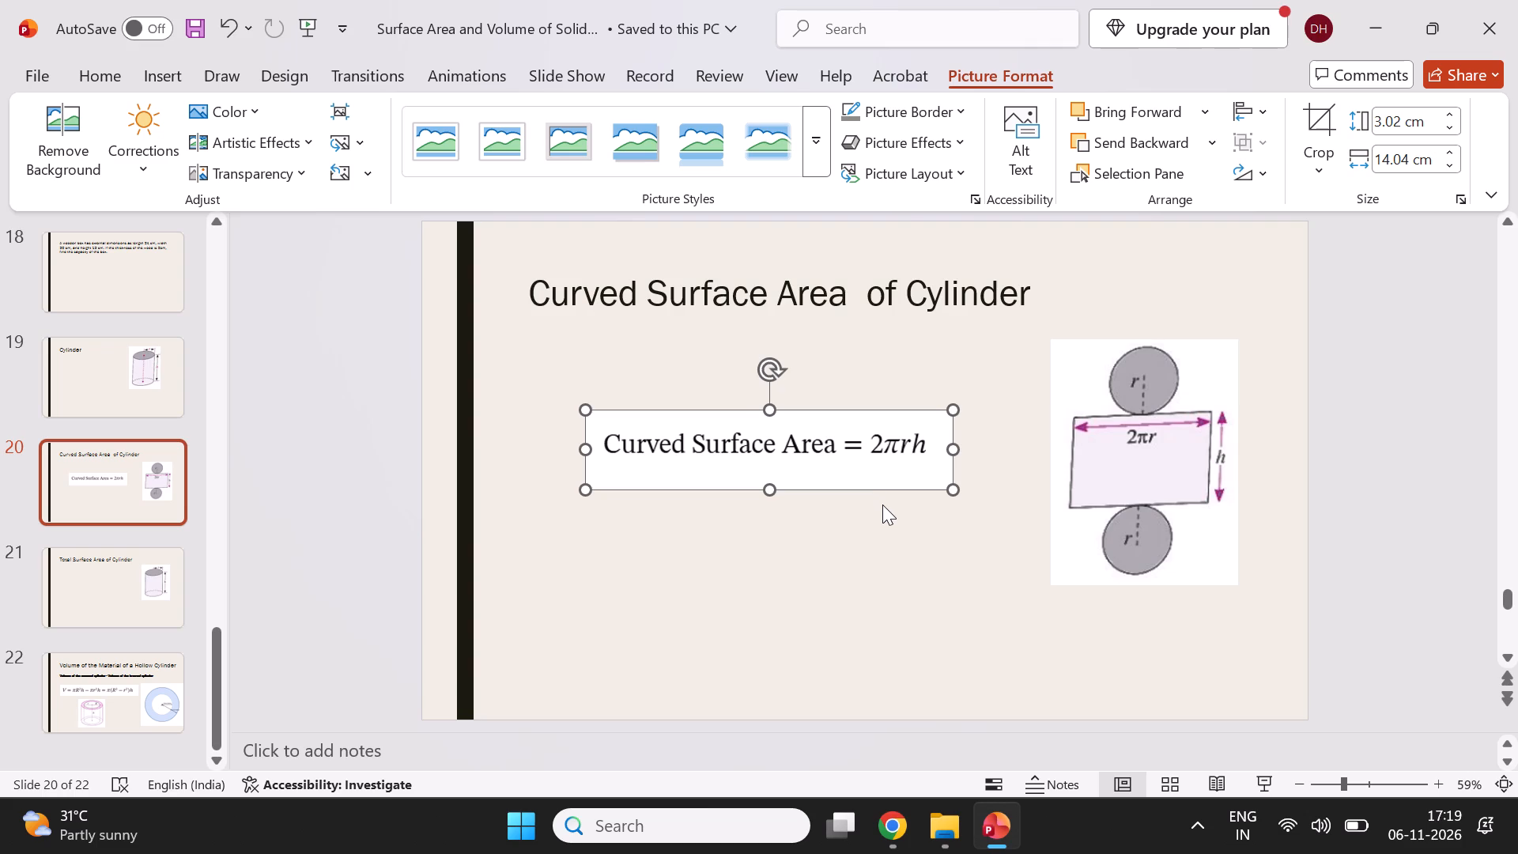
drag(829, 454, 811, 434)
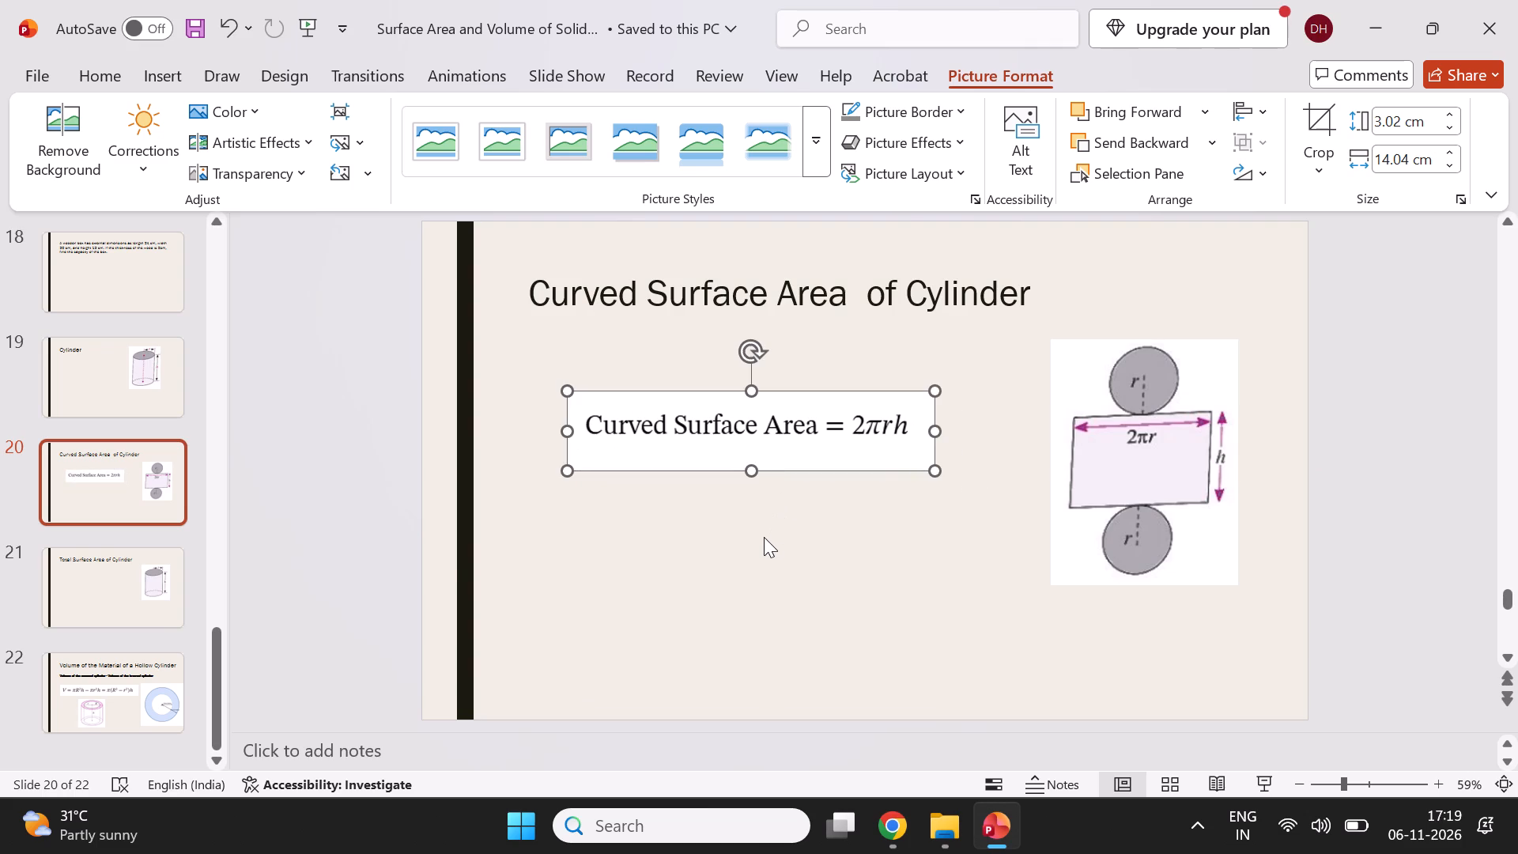
Switch back to the browser and snip the formula "Area = (Circumference) × (Height) = 2πr × h = 2πrh" from the AI answer.
key(alt+Tab)
scroll(602, 405, down, 1)
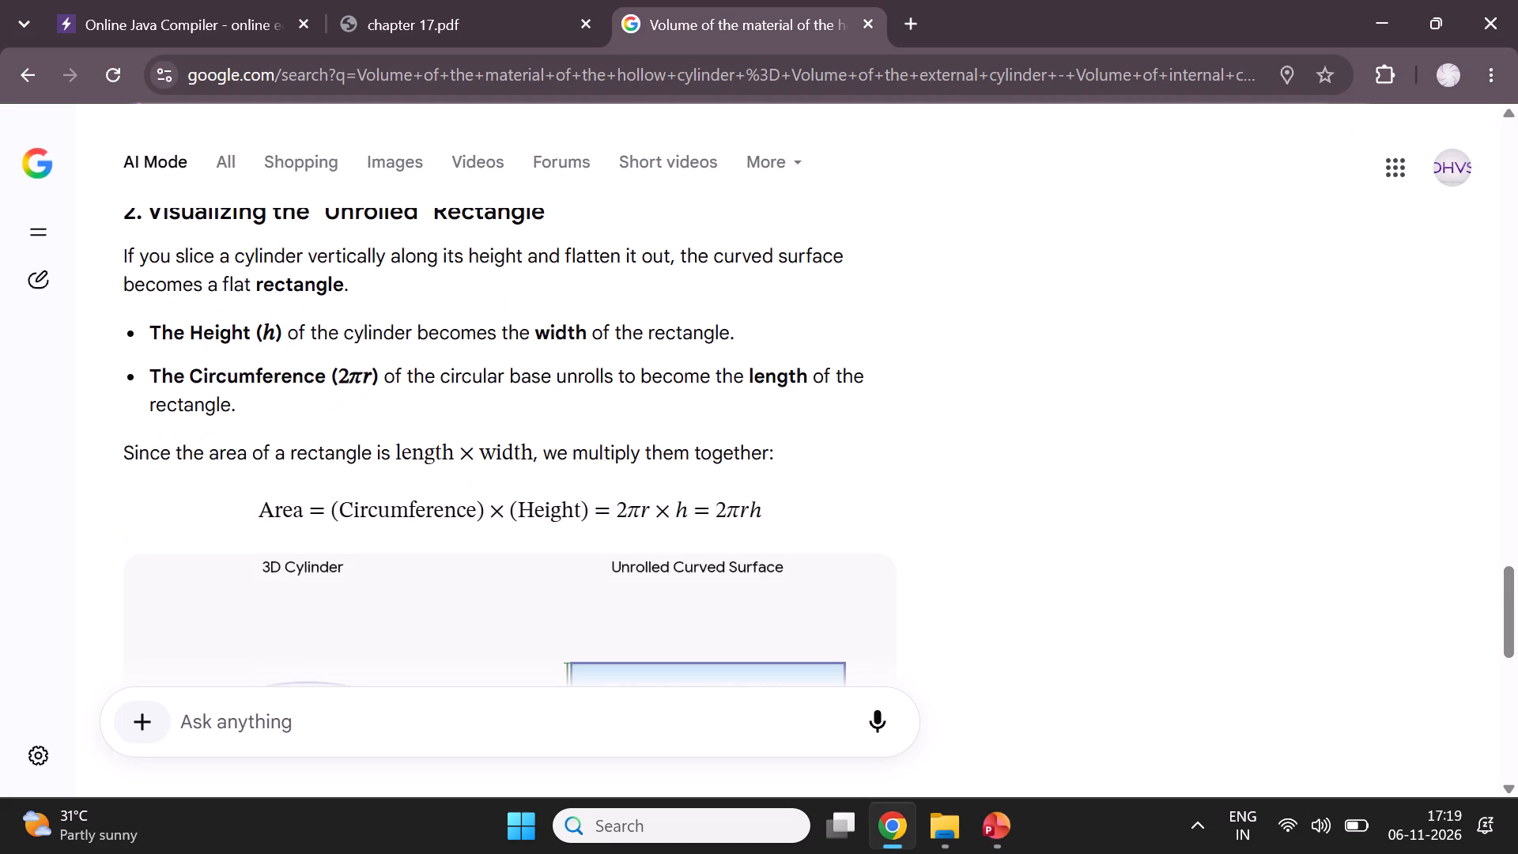
scroll(602, 405, down, 2)
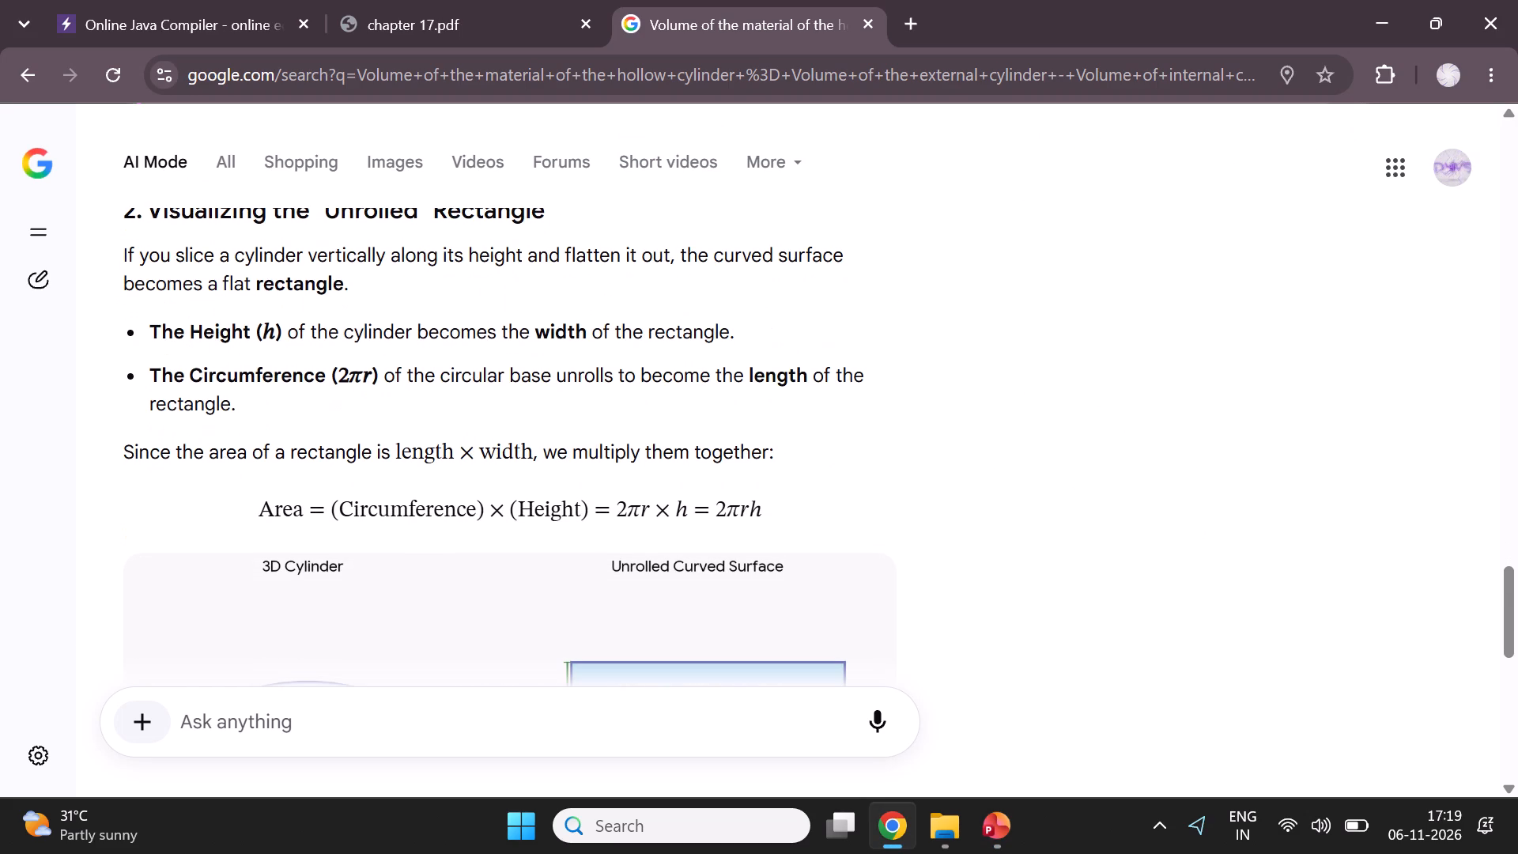
scroll(602, 405, down, 1)
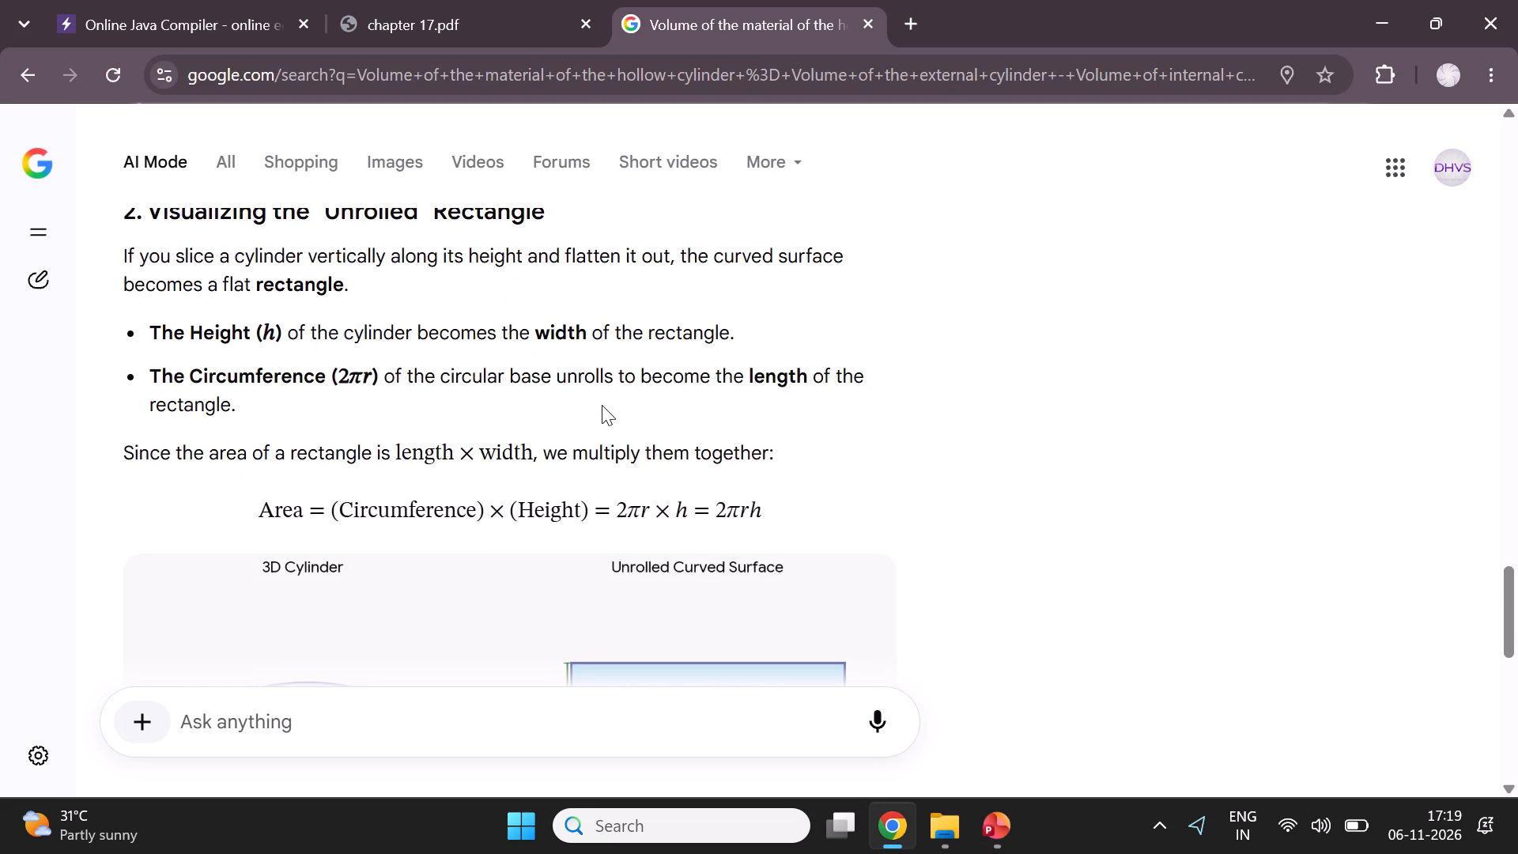
key(shift+super+s)
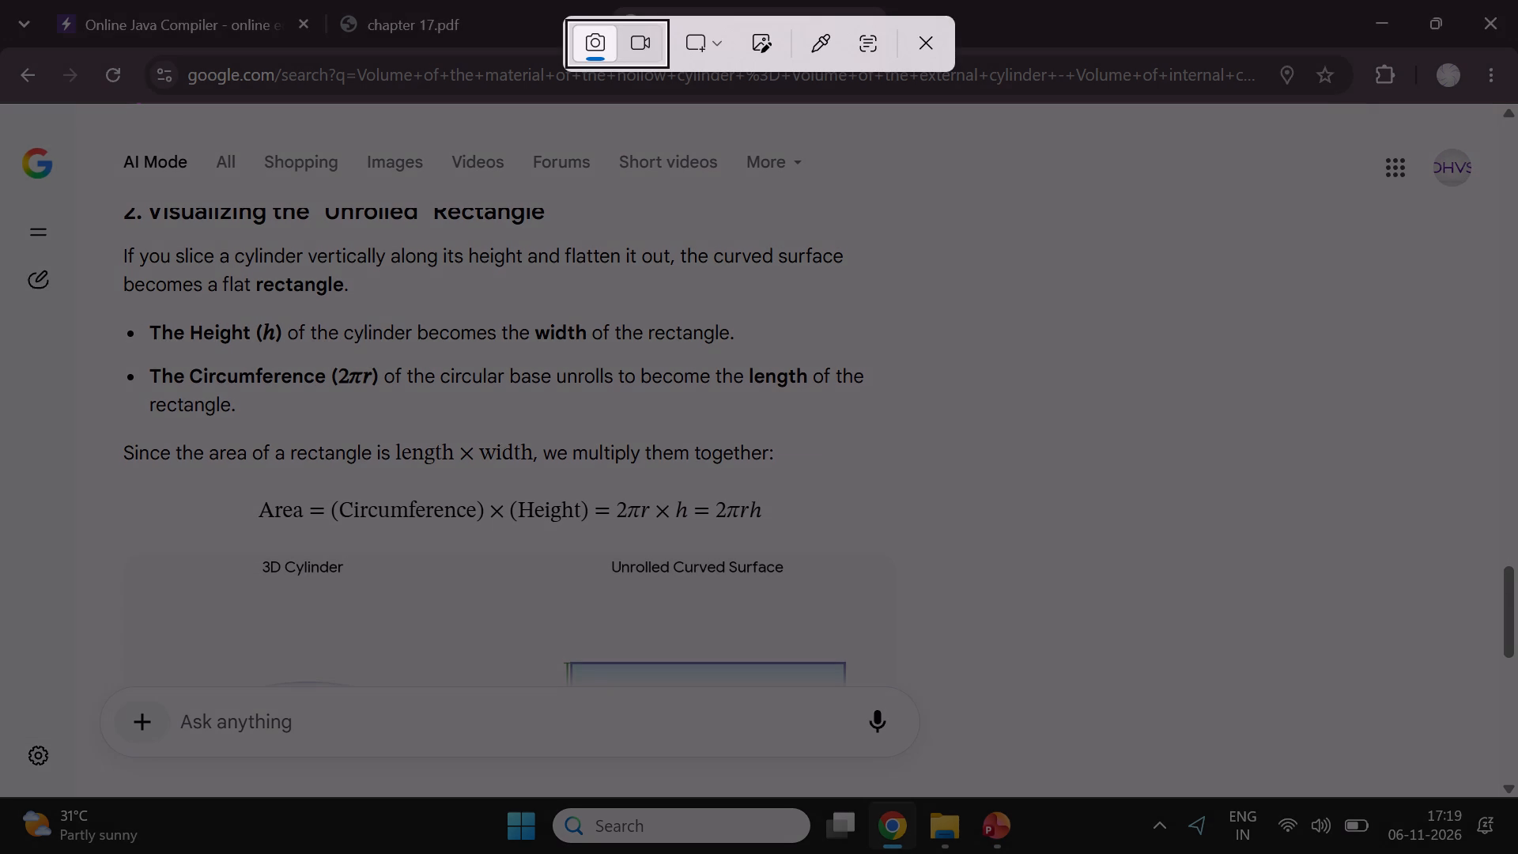
drag(245, 489, 773, 538)
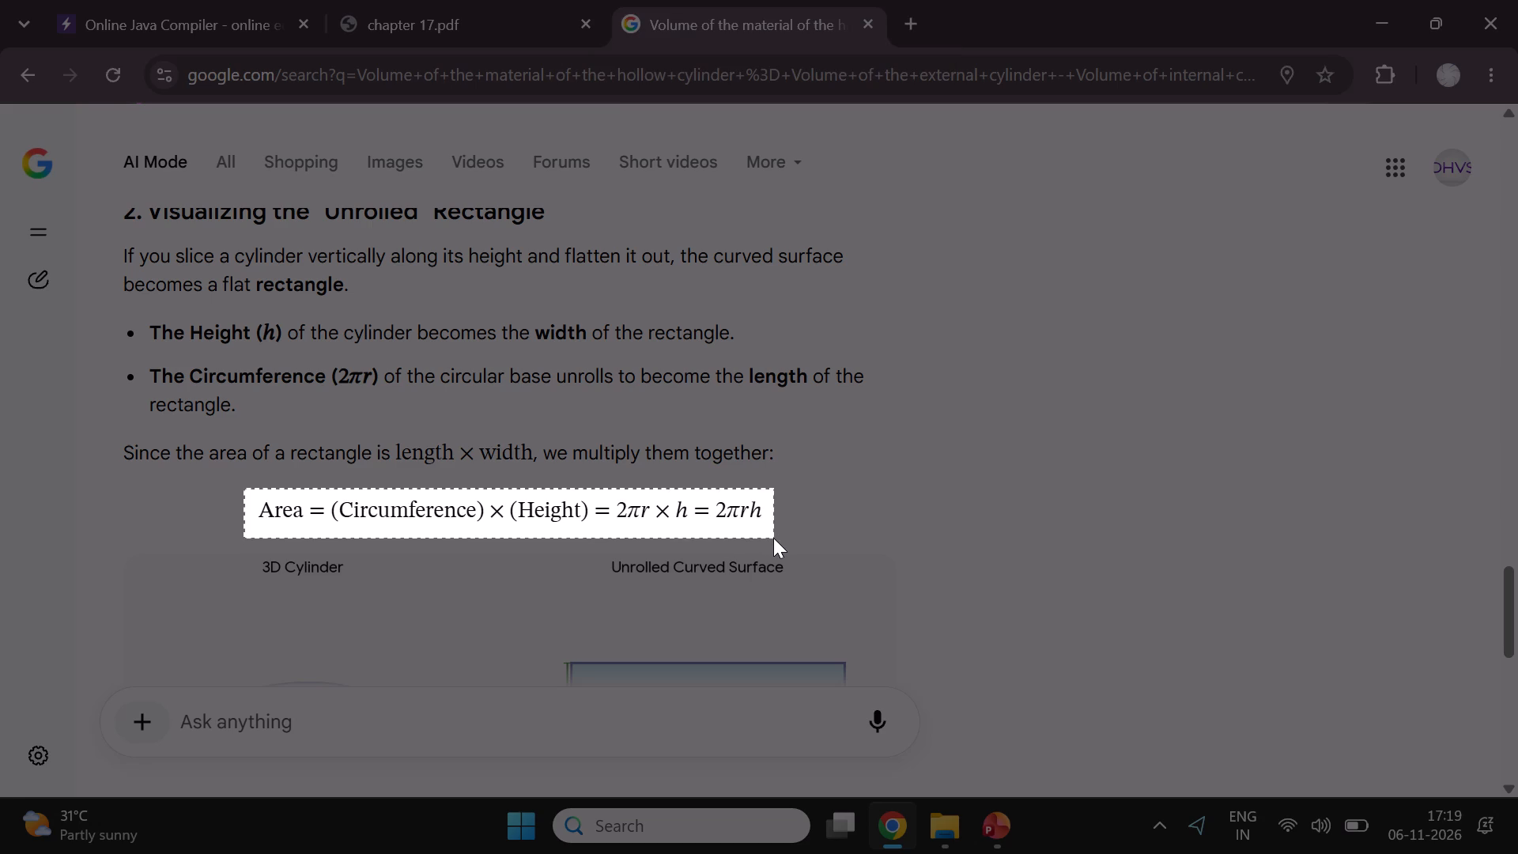
drag(773, 538, 773, 538)
Return to PowerPoint, paste the circumference-times-height formula directly under slide 20's heading, and move the curved surface area formula lower to make room.
scroll(773, 538, down, 4)
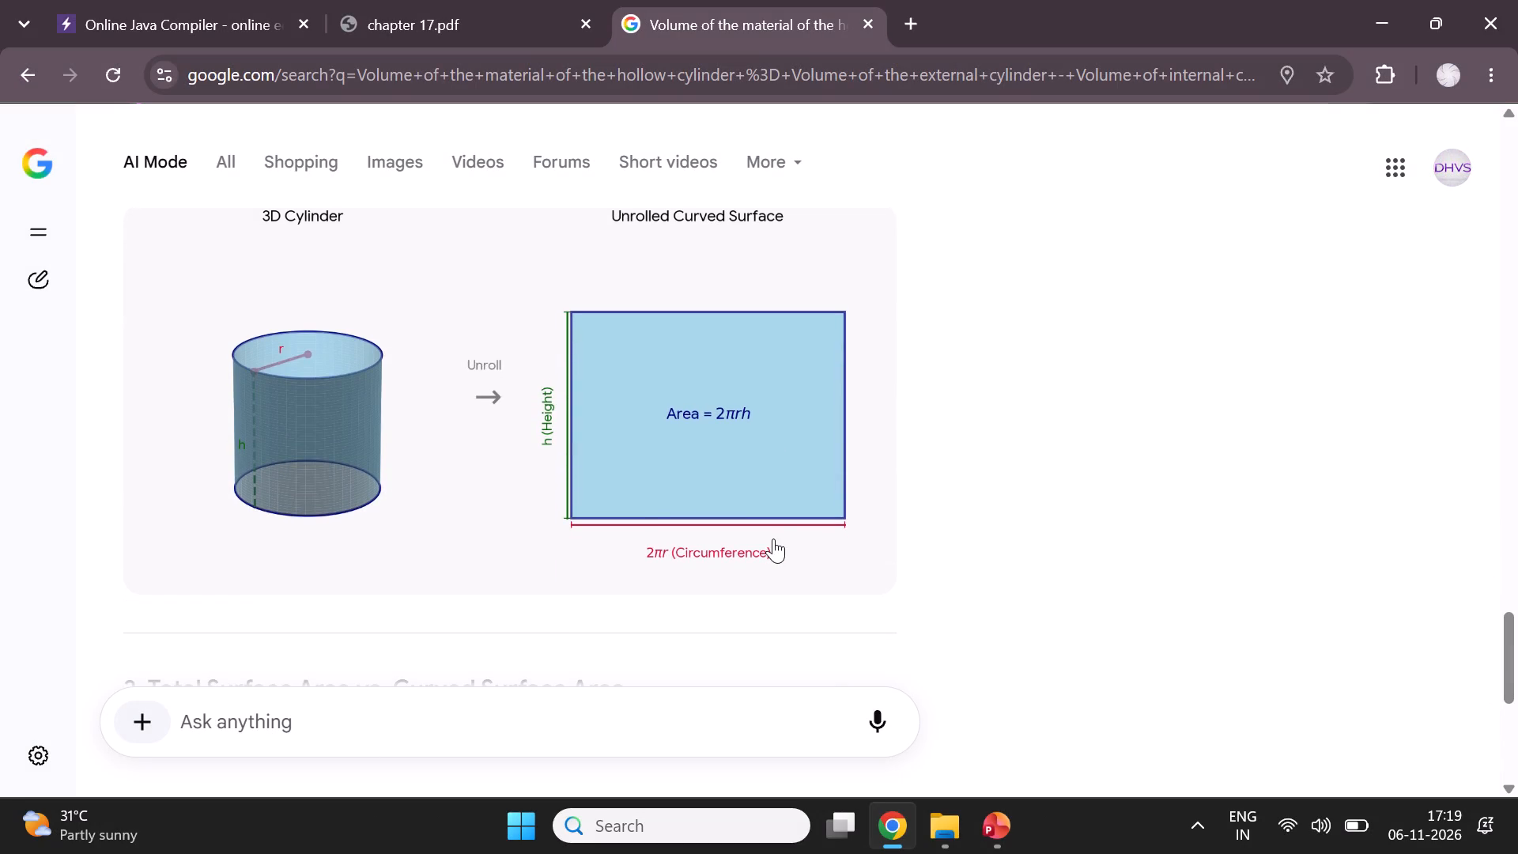
scroll(773, 538, down, 1)
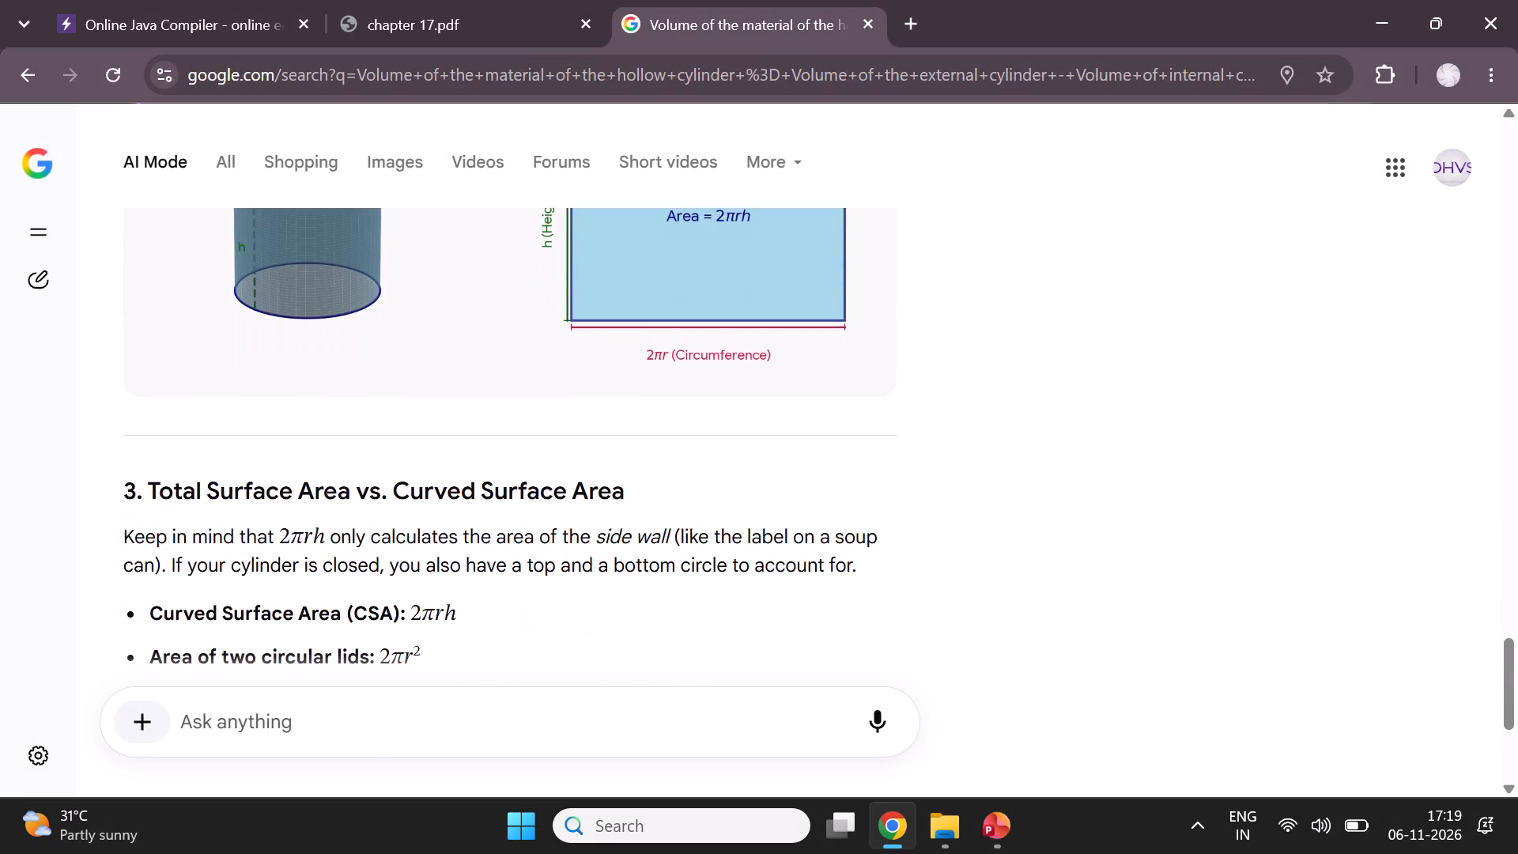
key(alt+Tab)
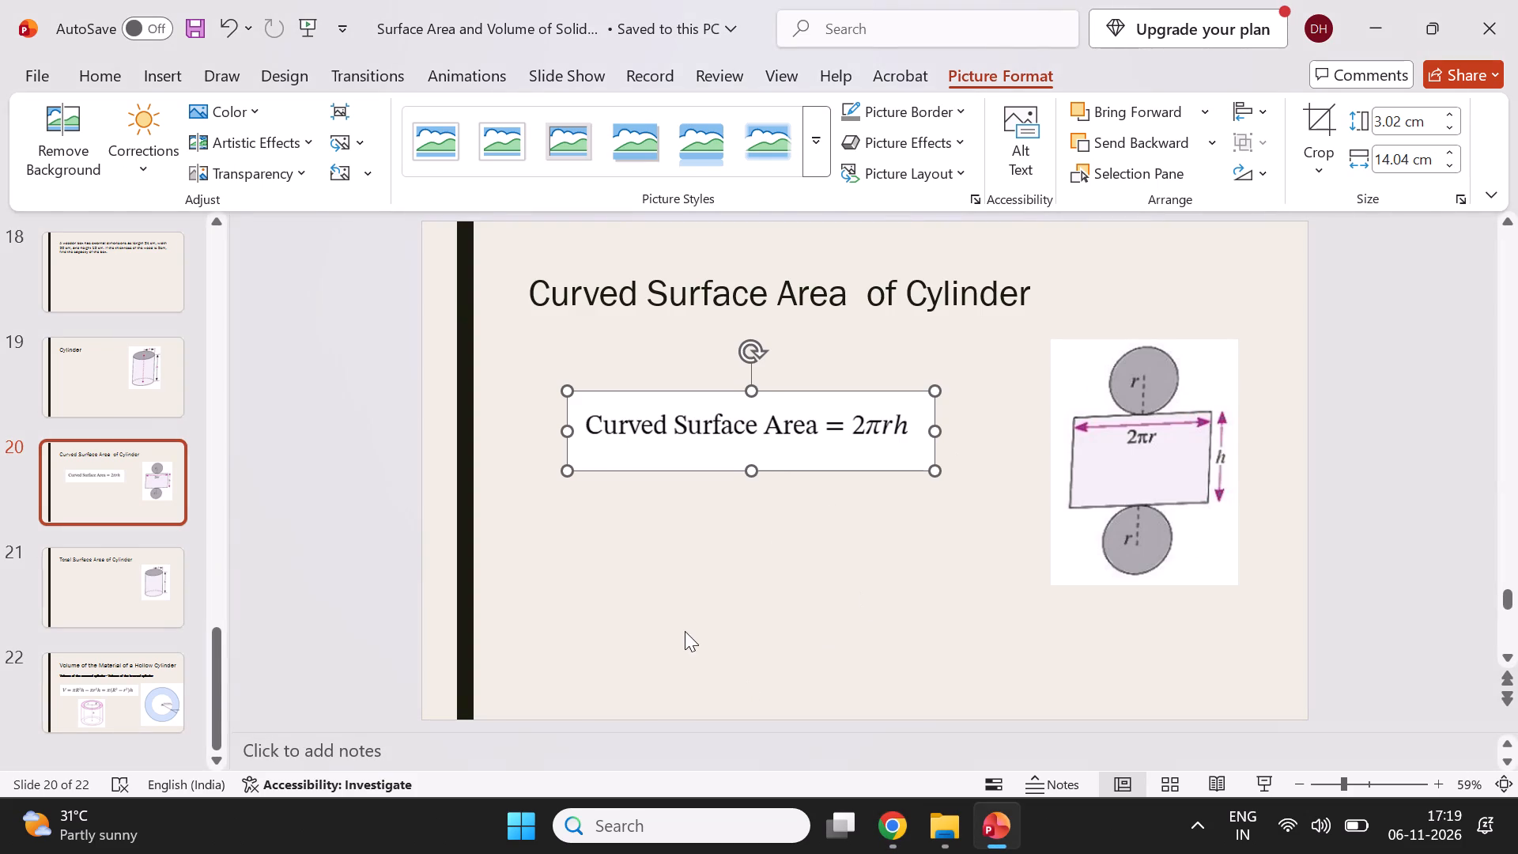
click(685, 631)
key(ctrl+v)
drag(787, 467, 674, 361)
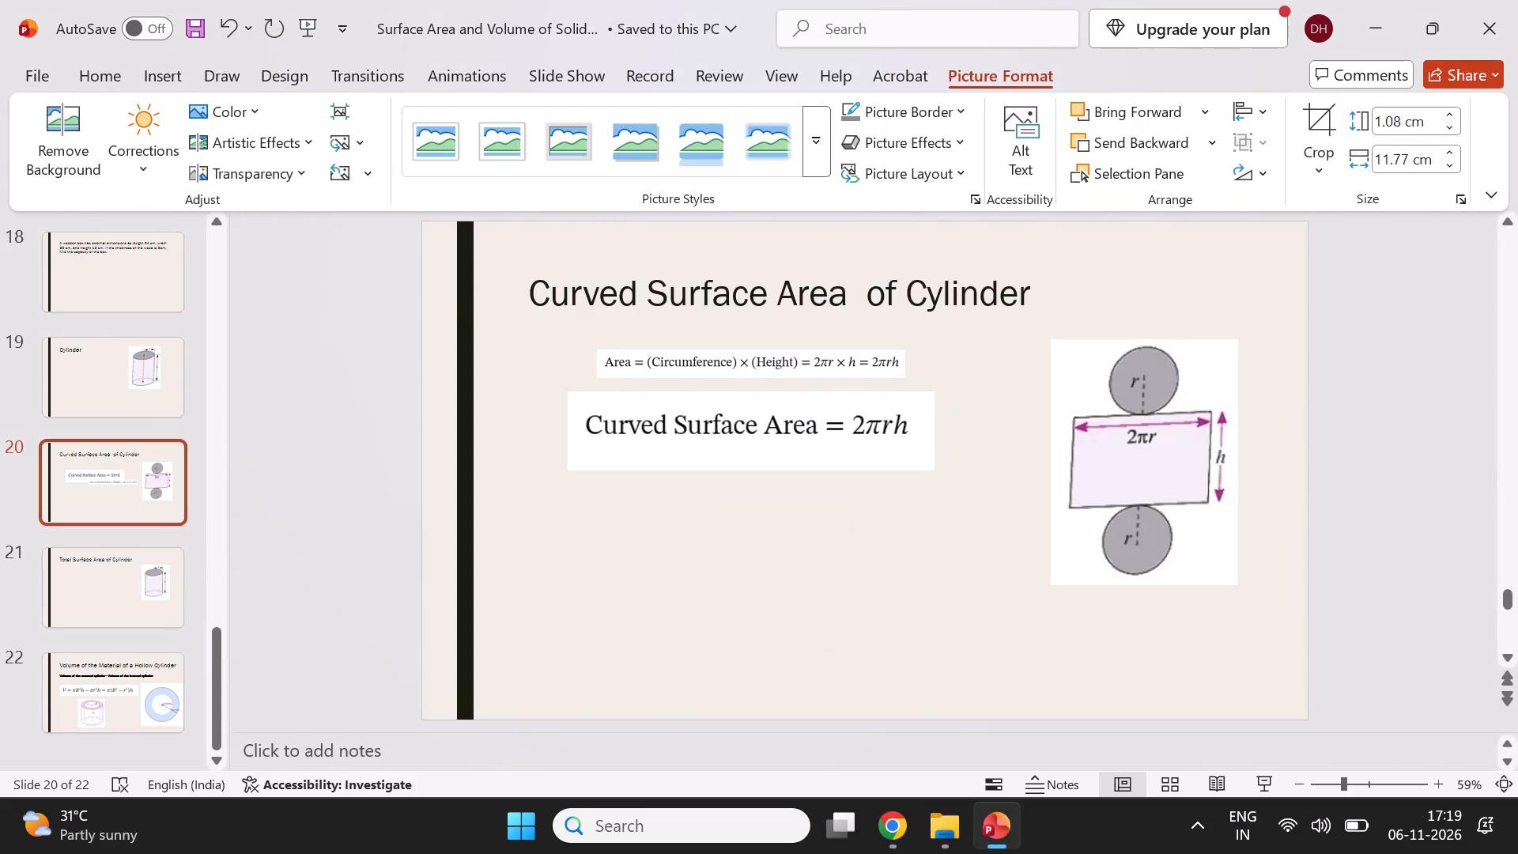
drag(674, 361, 655, 357)
drag(874, 447, 886, 518)
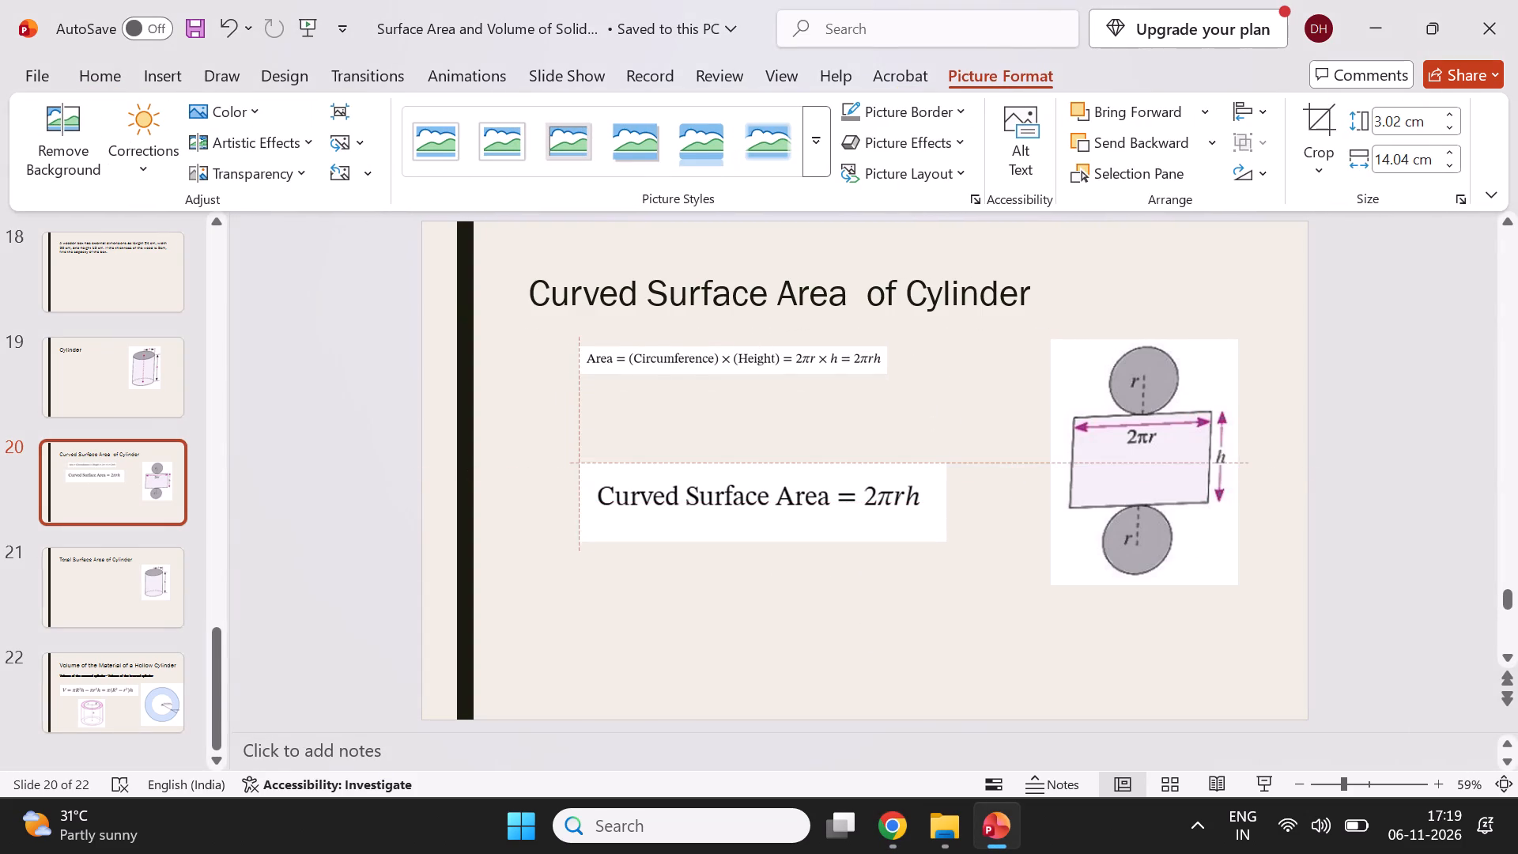
drag(886, 518, 886, 520)
Stretch the circumference-times-height formula picture to about 17.61 × 3.02 cm and shift it left to line up with the heading.
click(682, 354)
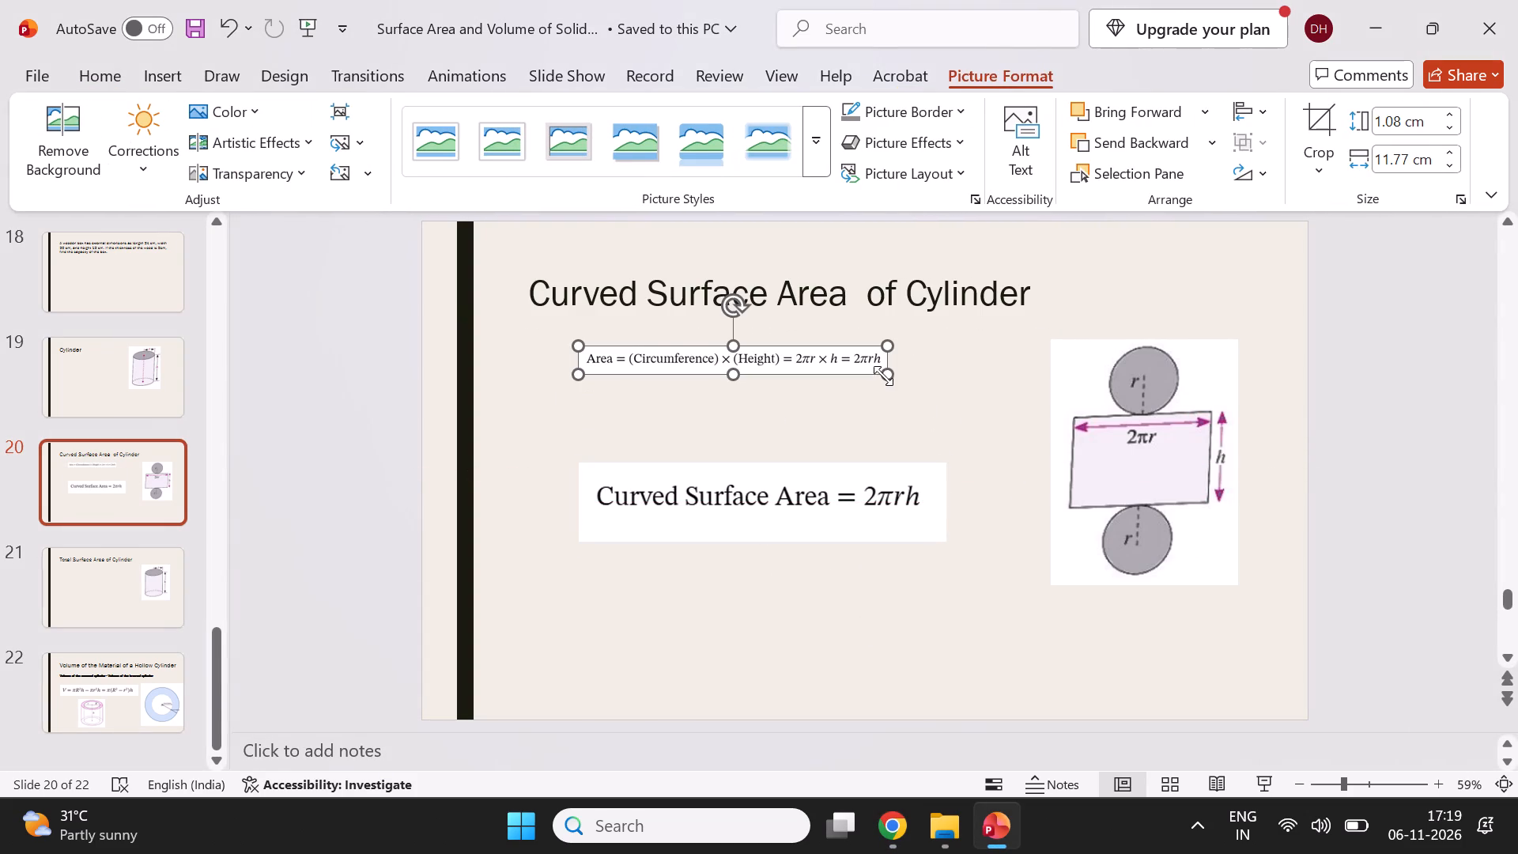
drag(883, 376, 853, 388)
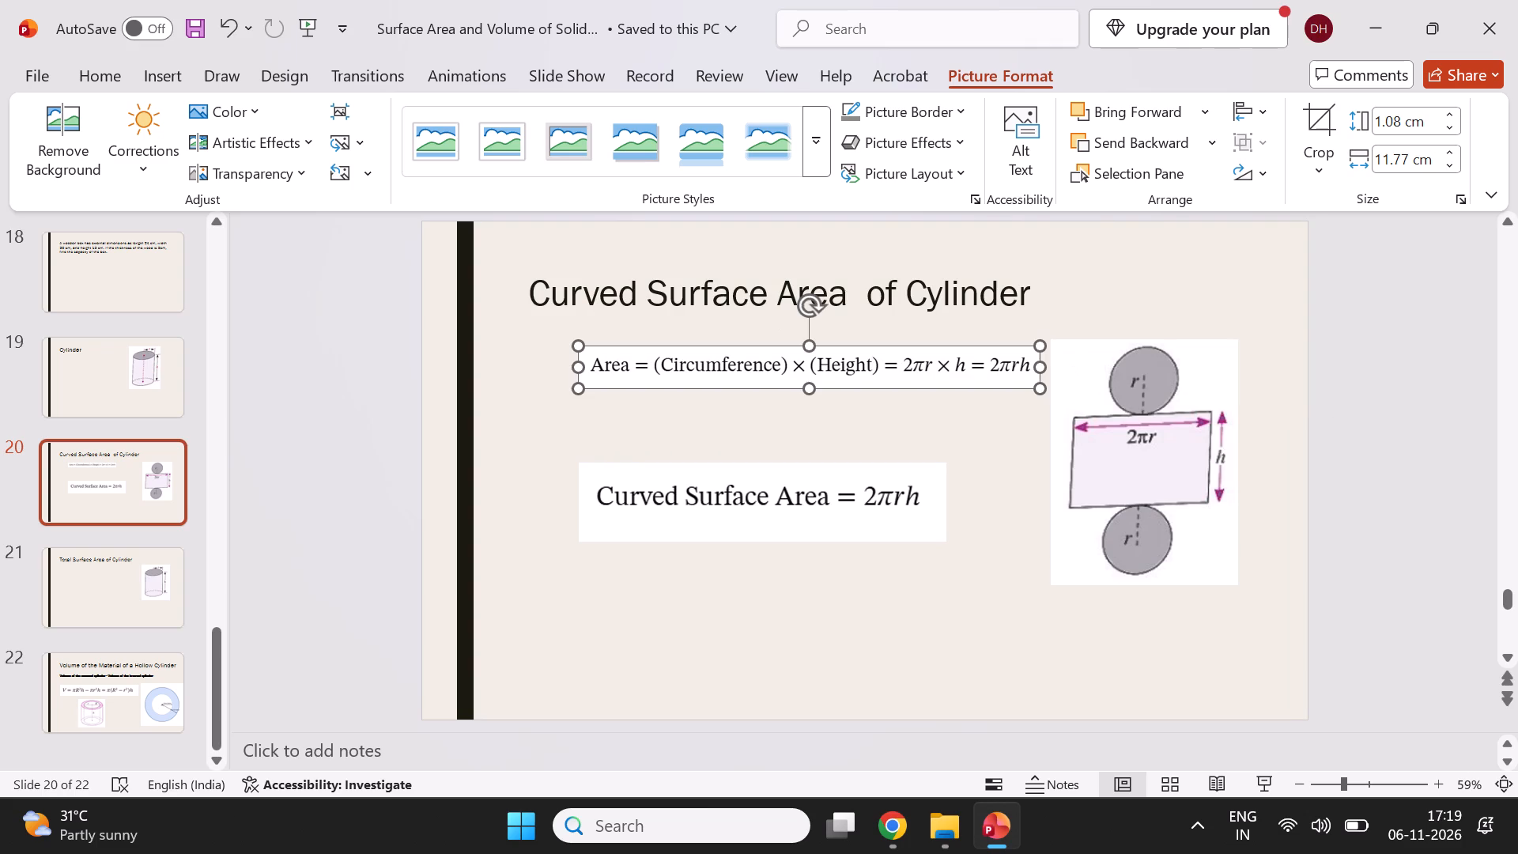
drag(806, 388, 809, 425)
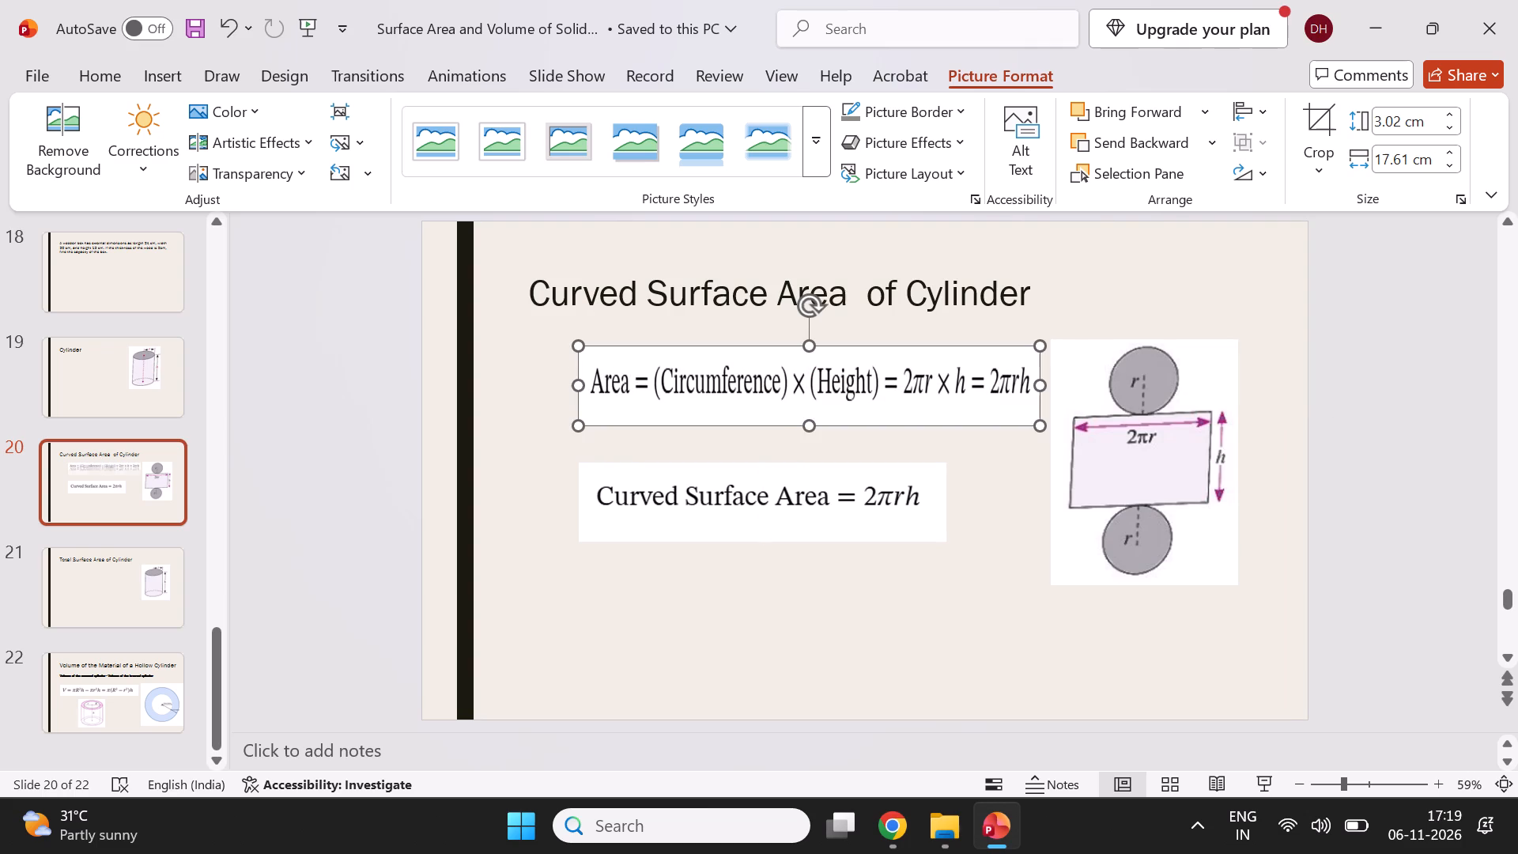
drag(765, 396, 718, 396)
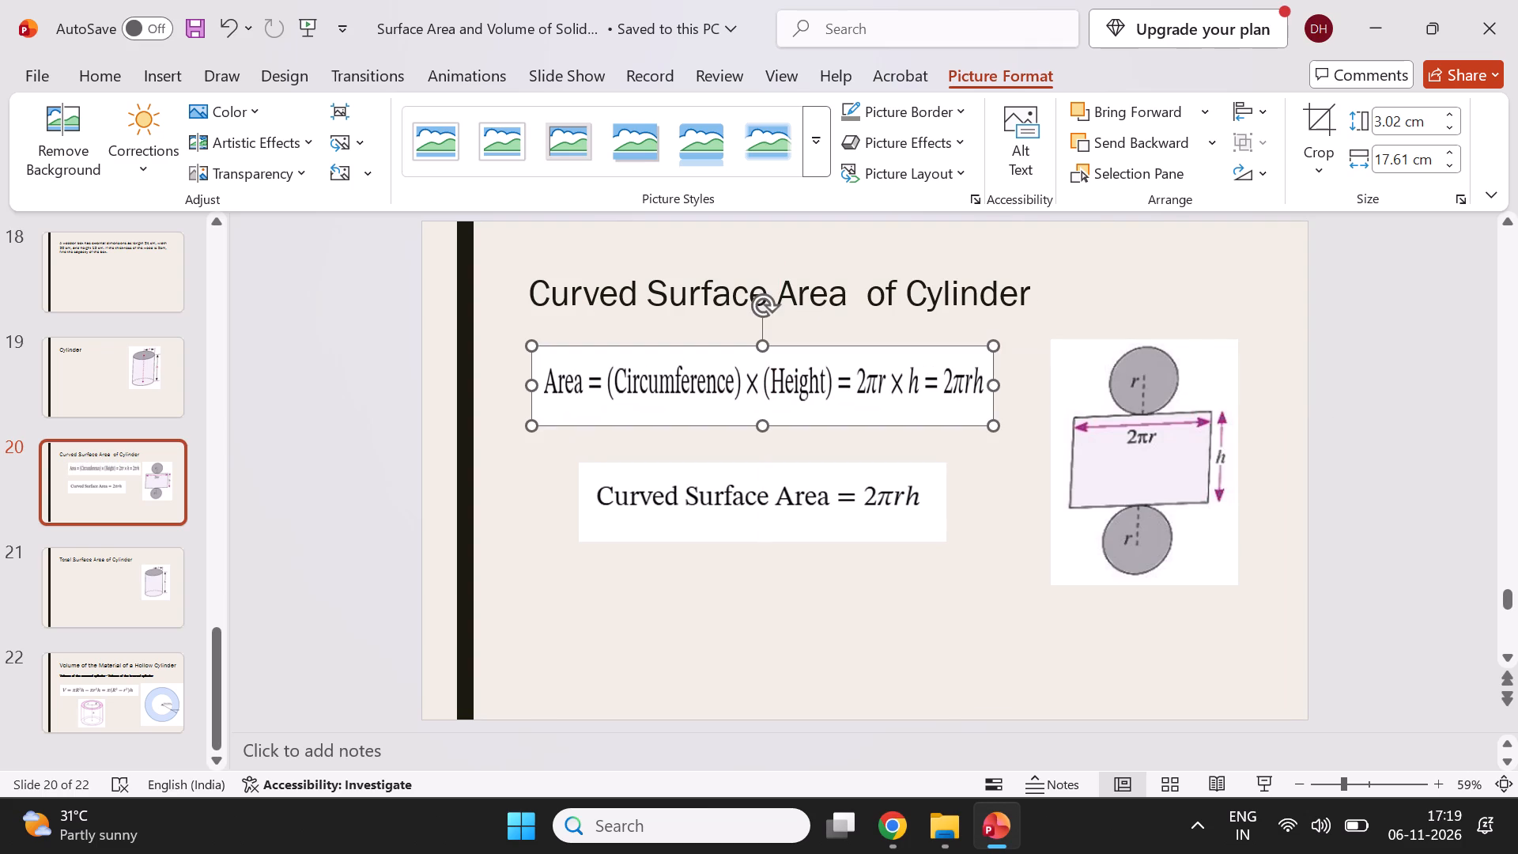
Save the presentation.
key(ctrl+s)
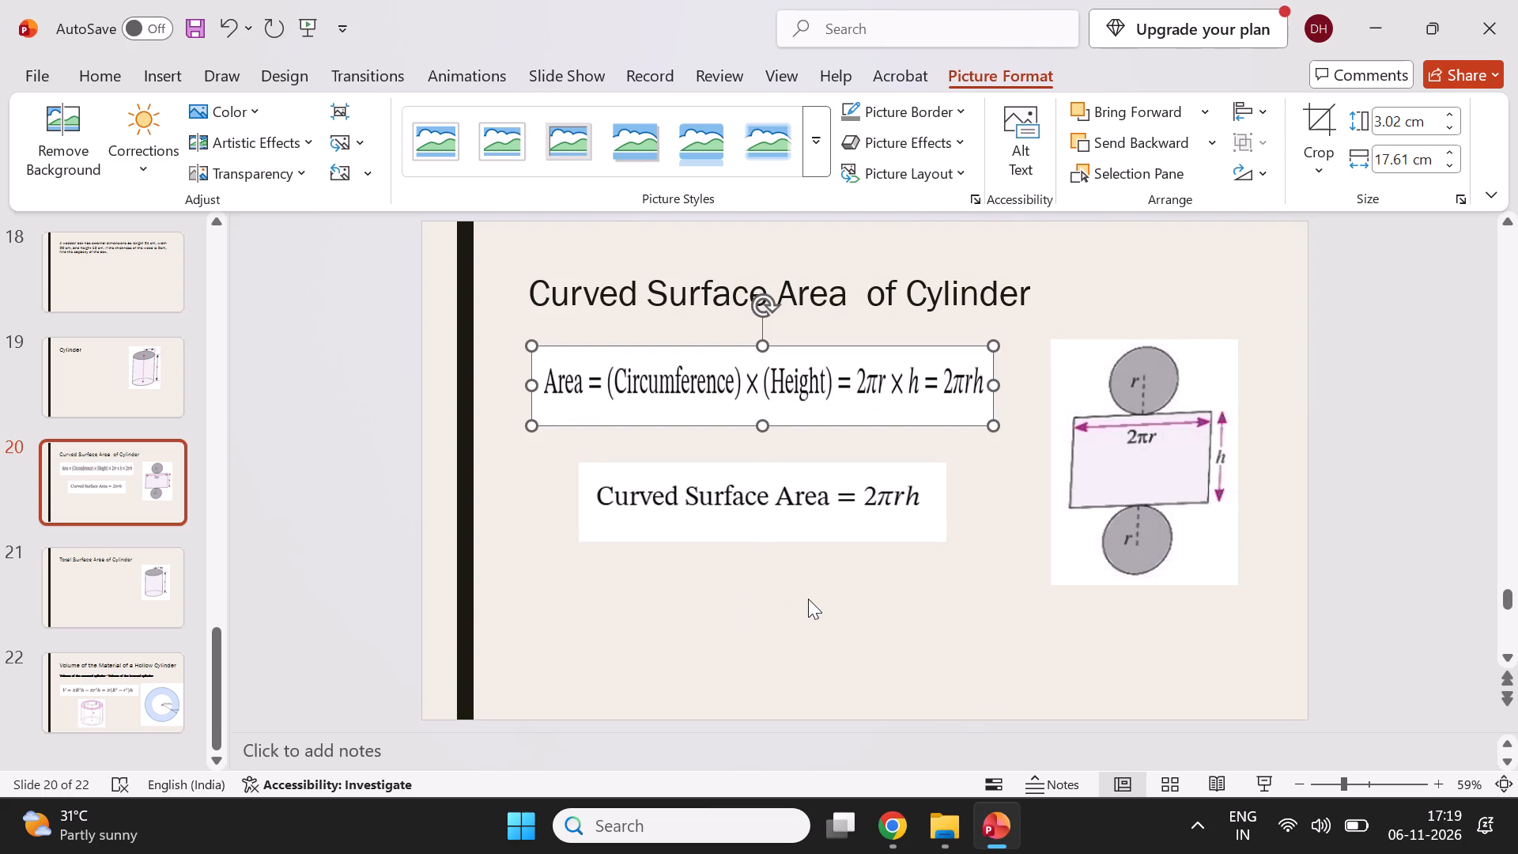
Switch to the chapter 17 PDF in the browser and copy the total surface area of a cylinder derivation, ending in 2πr(r + h).
key(alt+Tab)
scroll(617, 605, down, 2)
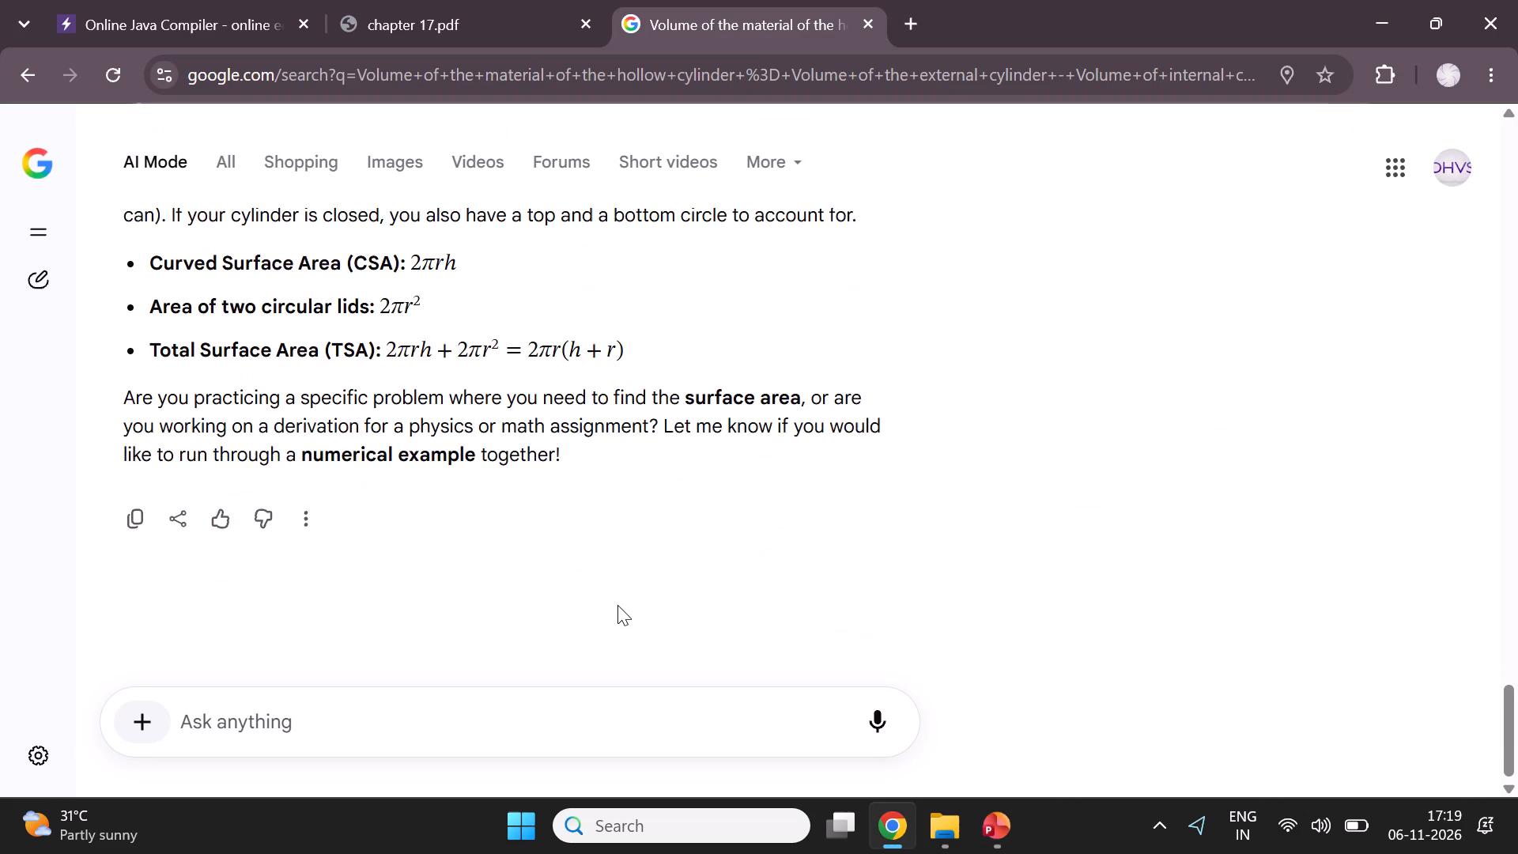
scroll(617, 605, down, 1)
click(440, 0)
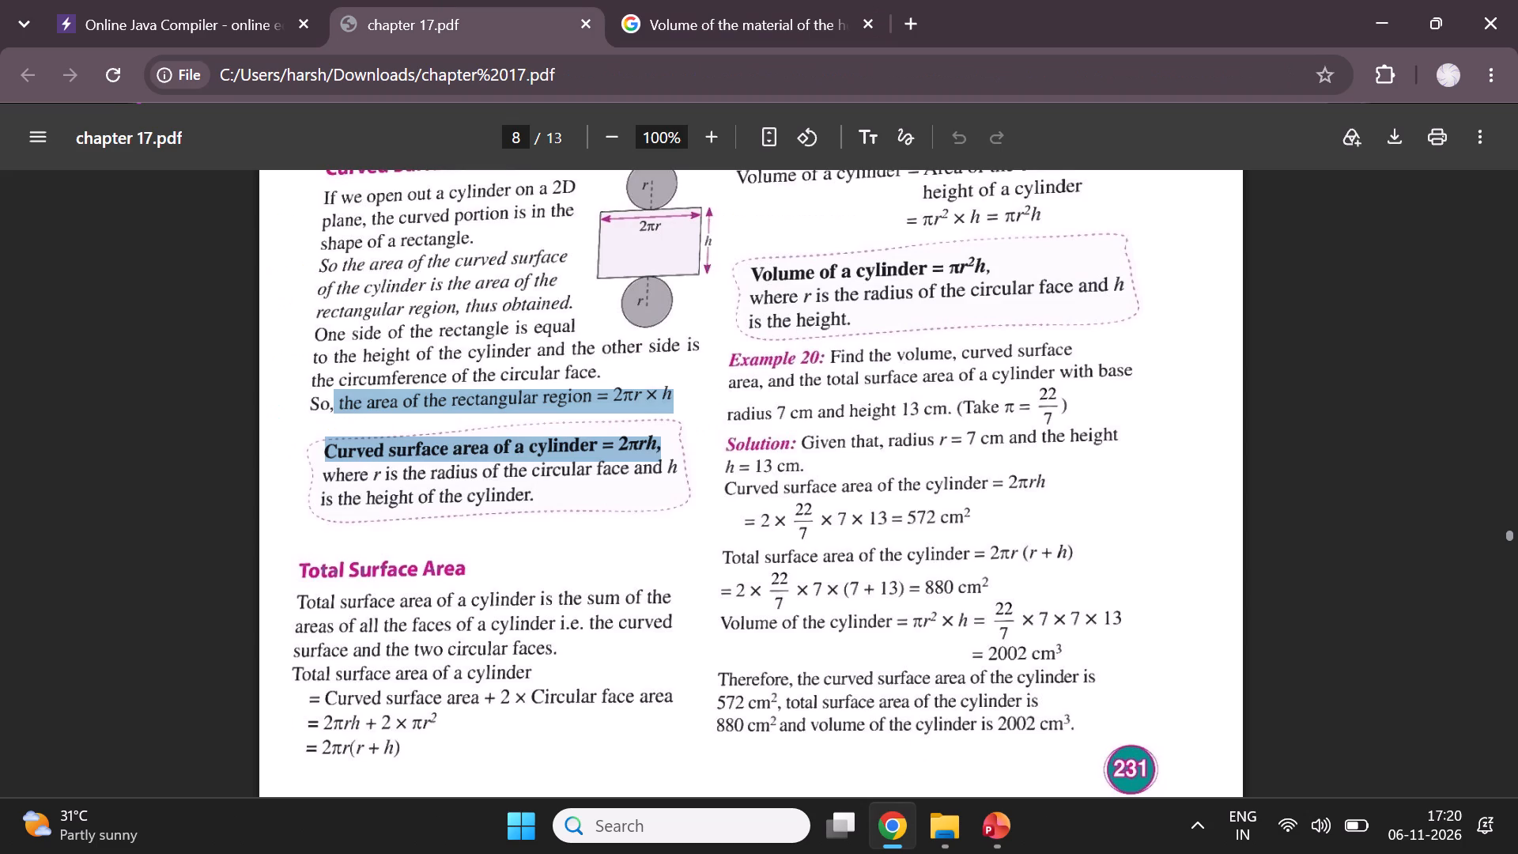
scroll(614, 398, up, 2)
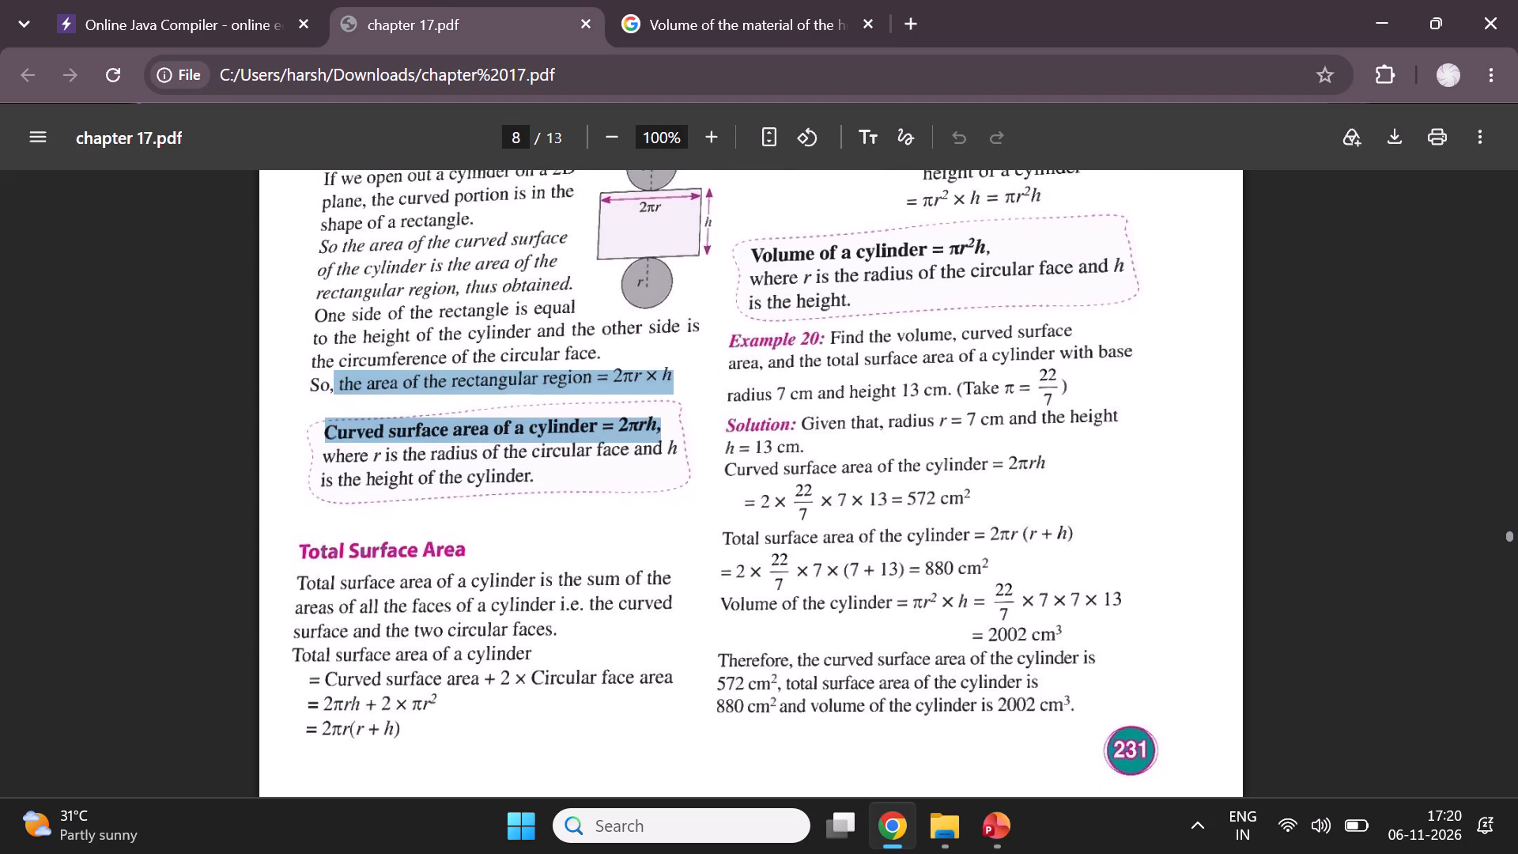
drag(412, 726, 285, 656)
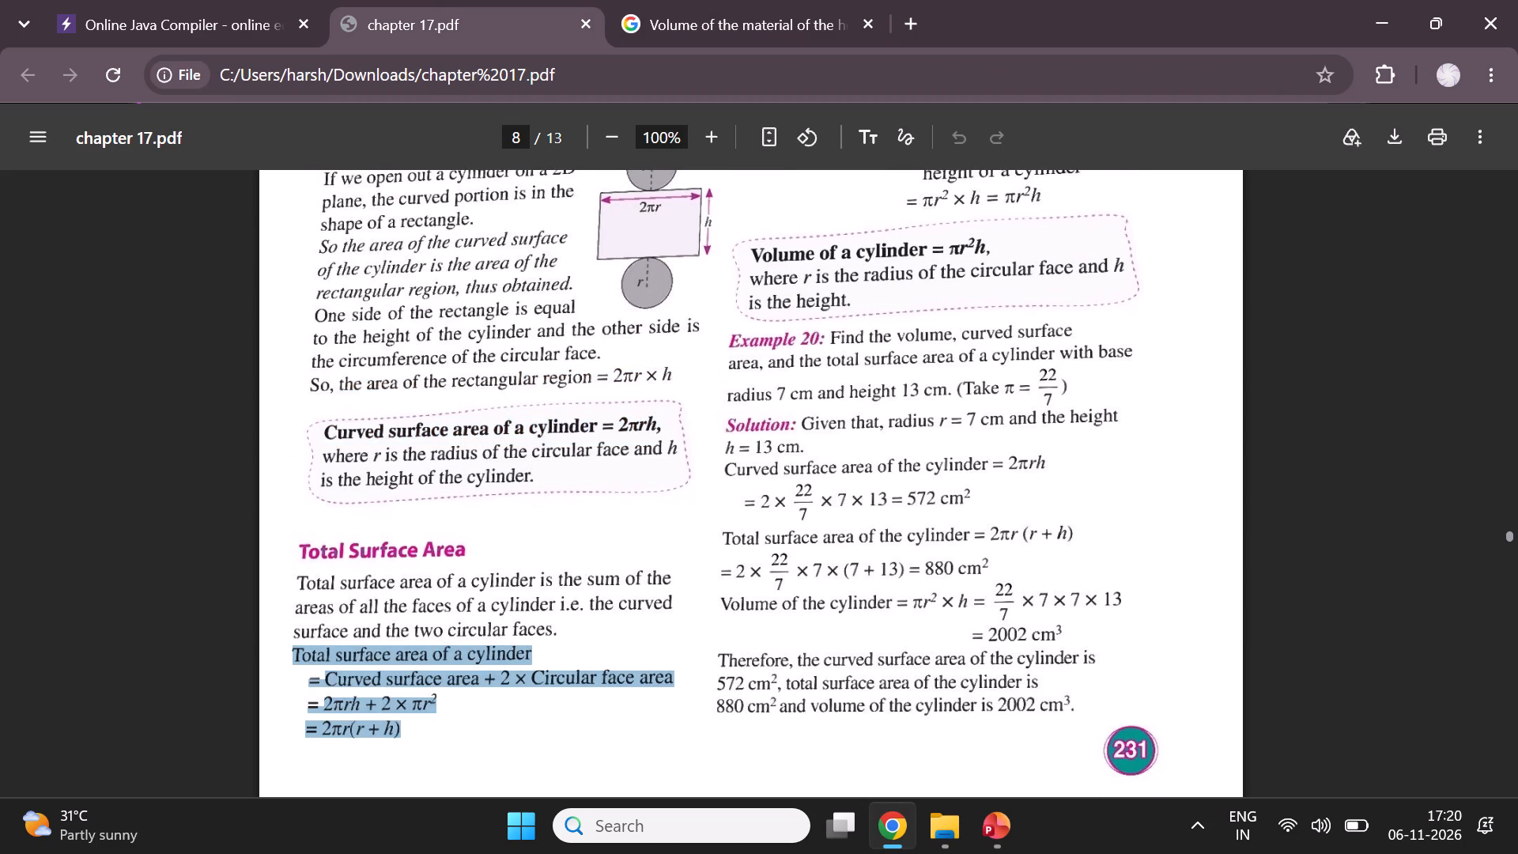
key(ctrl+c)
Go back to the AI Mode conversation and submit the copied total surface area derivation as a new prompt.
scroll(610, 535, up, 1)
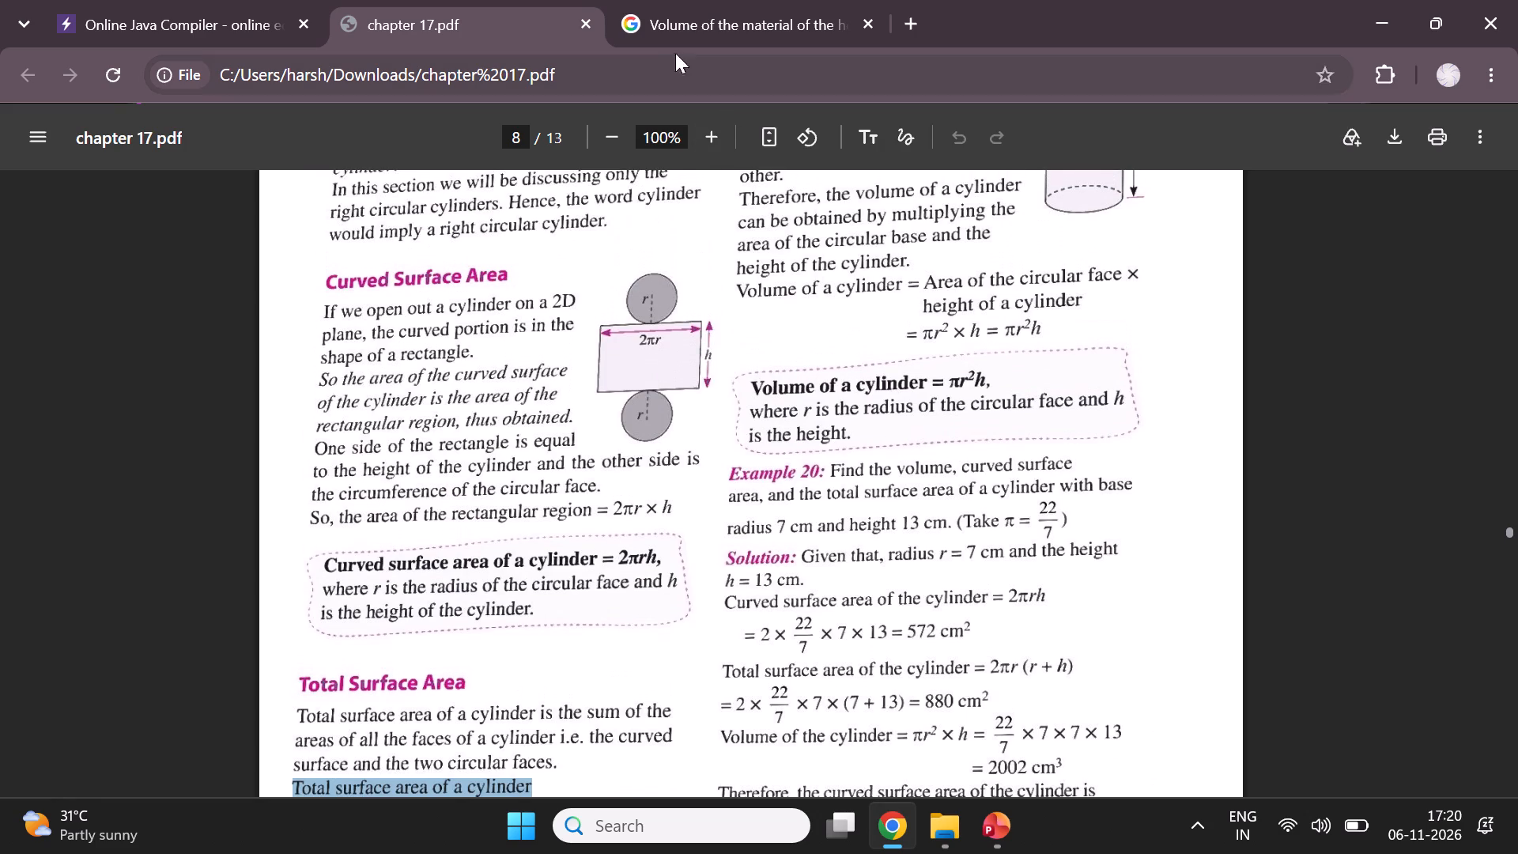
click(684, 0)
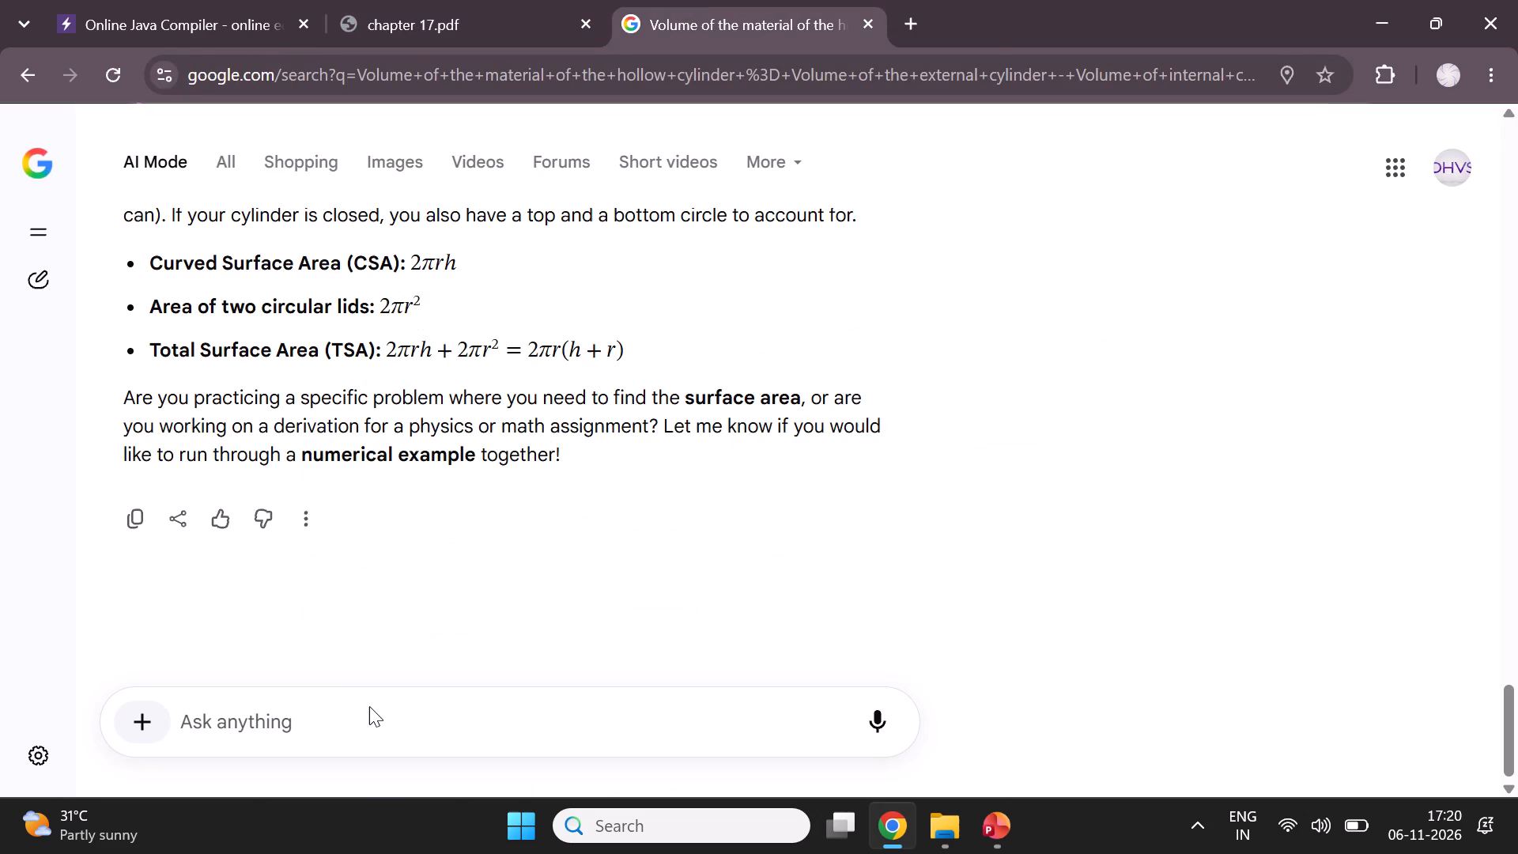
click(369, 706)
key(ctrl+v)
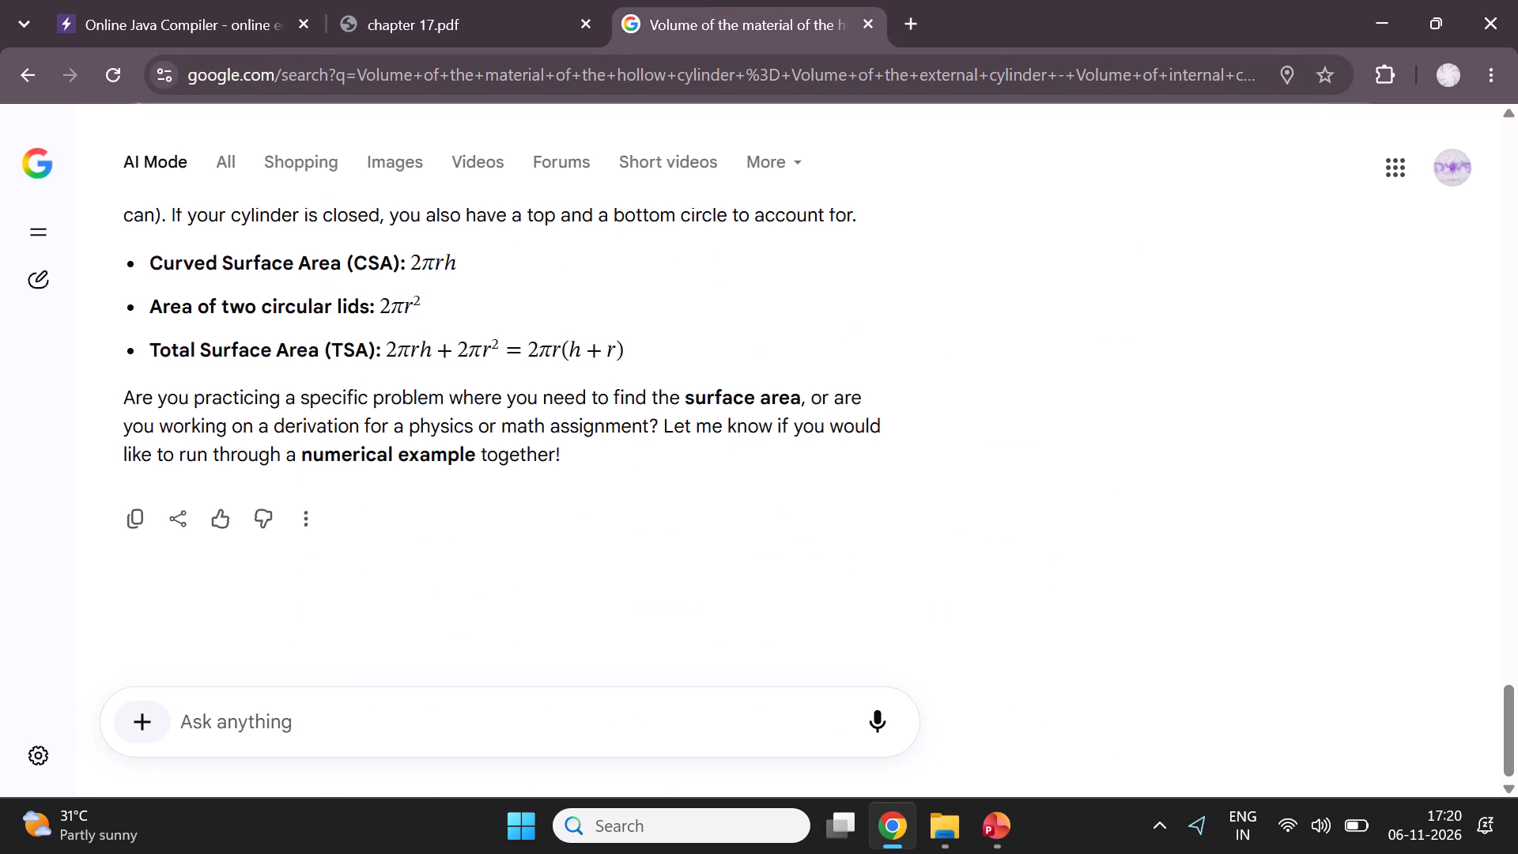
click(292, 720)
key(ctrl+v)
key(Return)
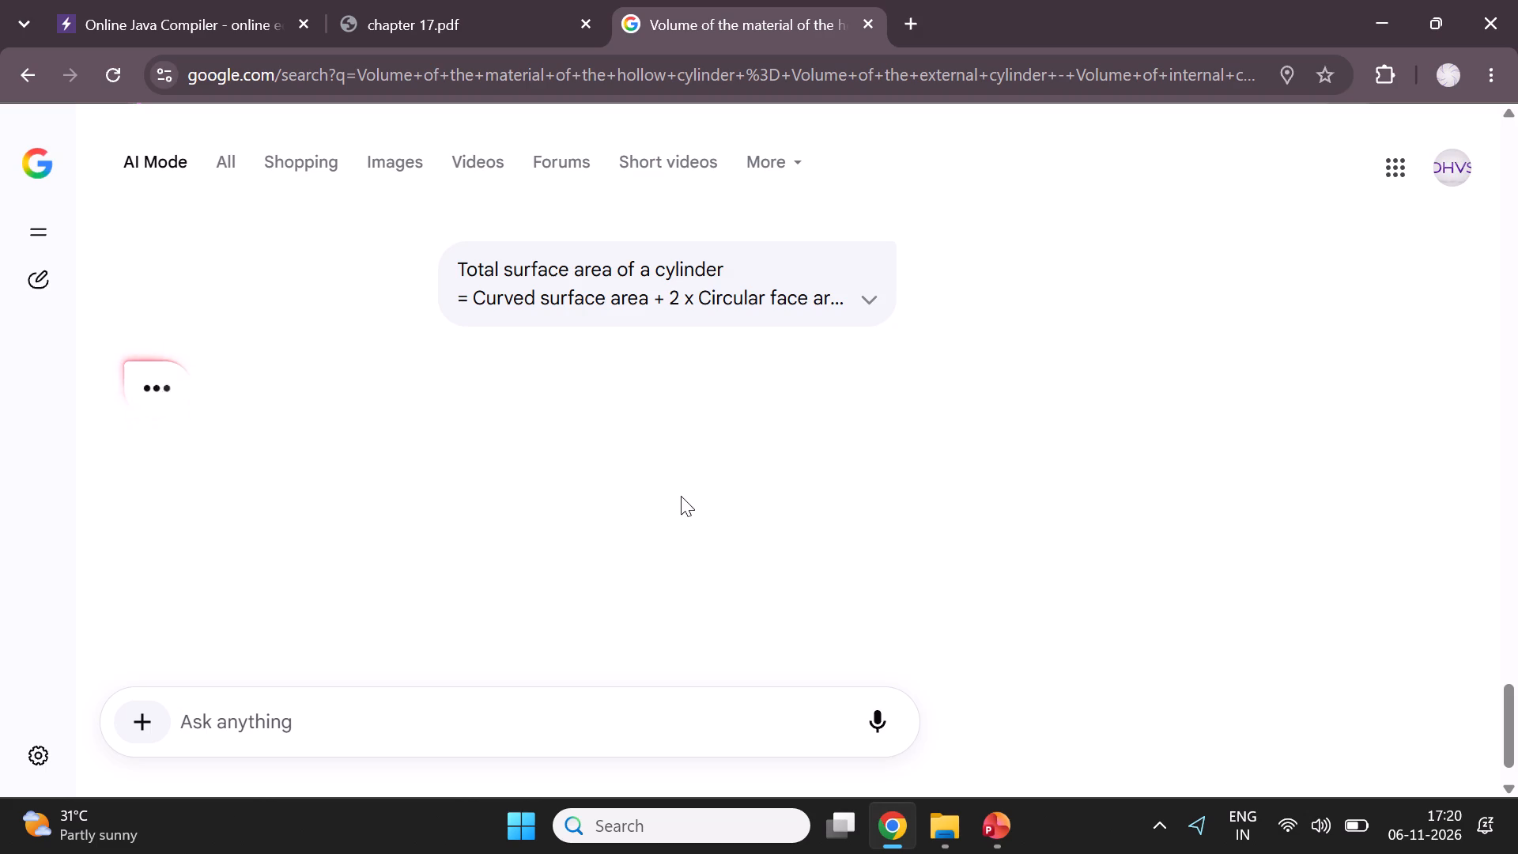
Snip the "Total Surface Area (TSA) = Curved Surface Area + 2 × Area of Circular Base" line and paste it on slide 21.
scroll(693, 490, down, 2)
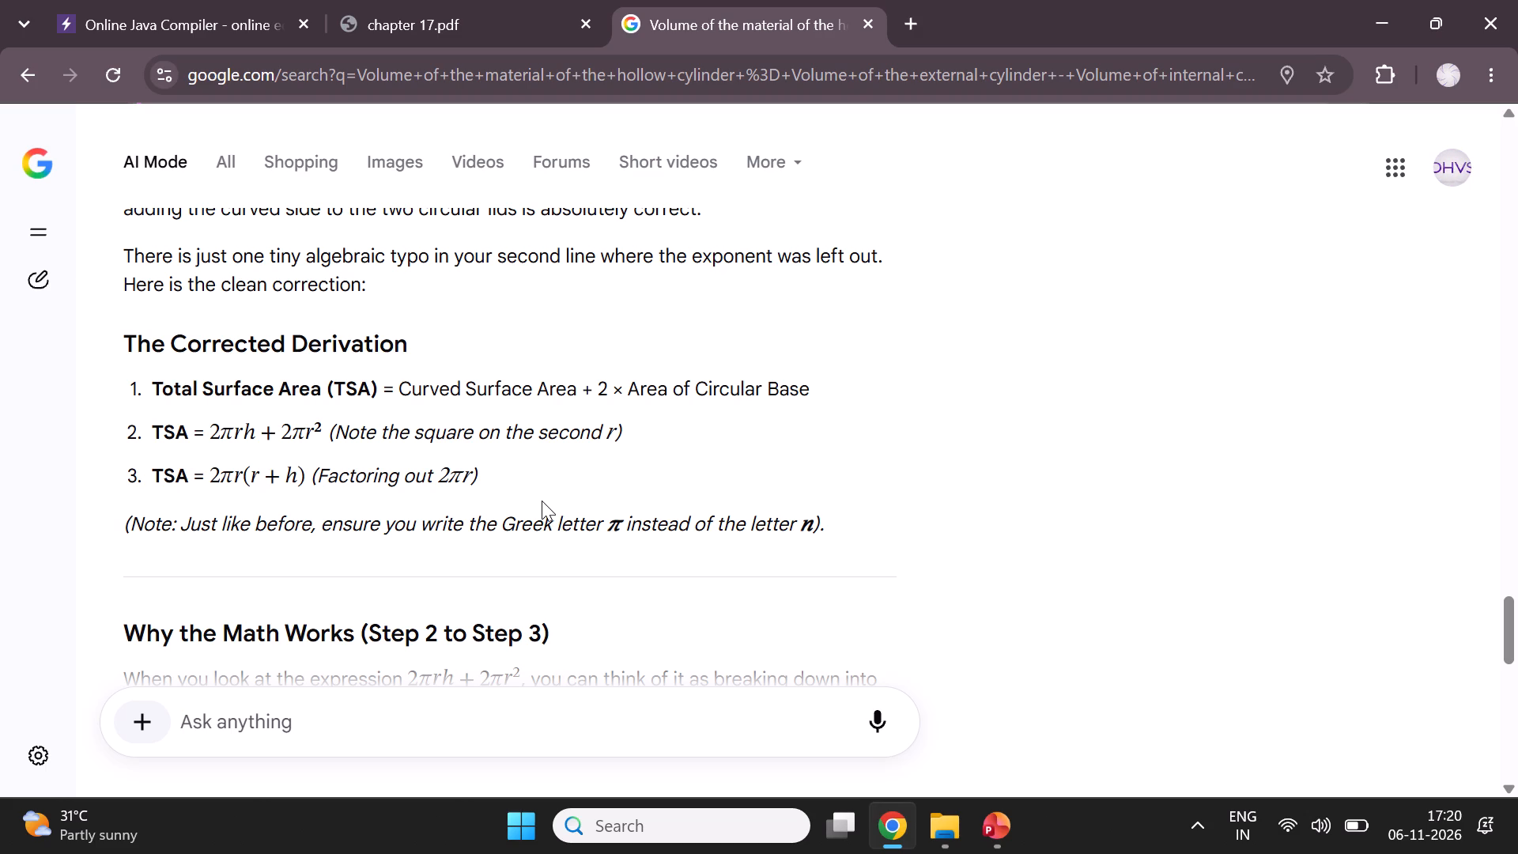
scroll(542, 501, down, 2)
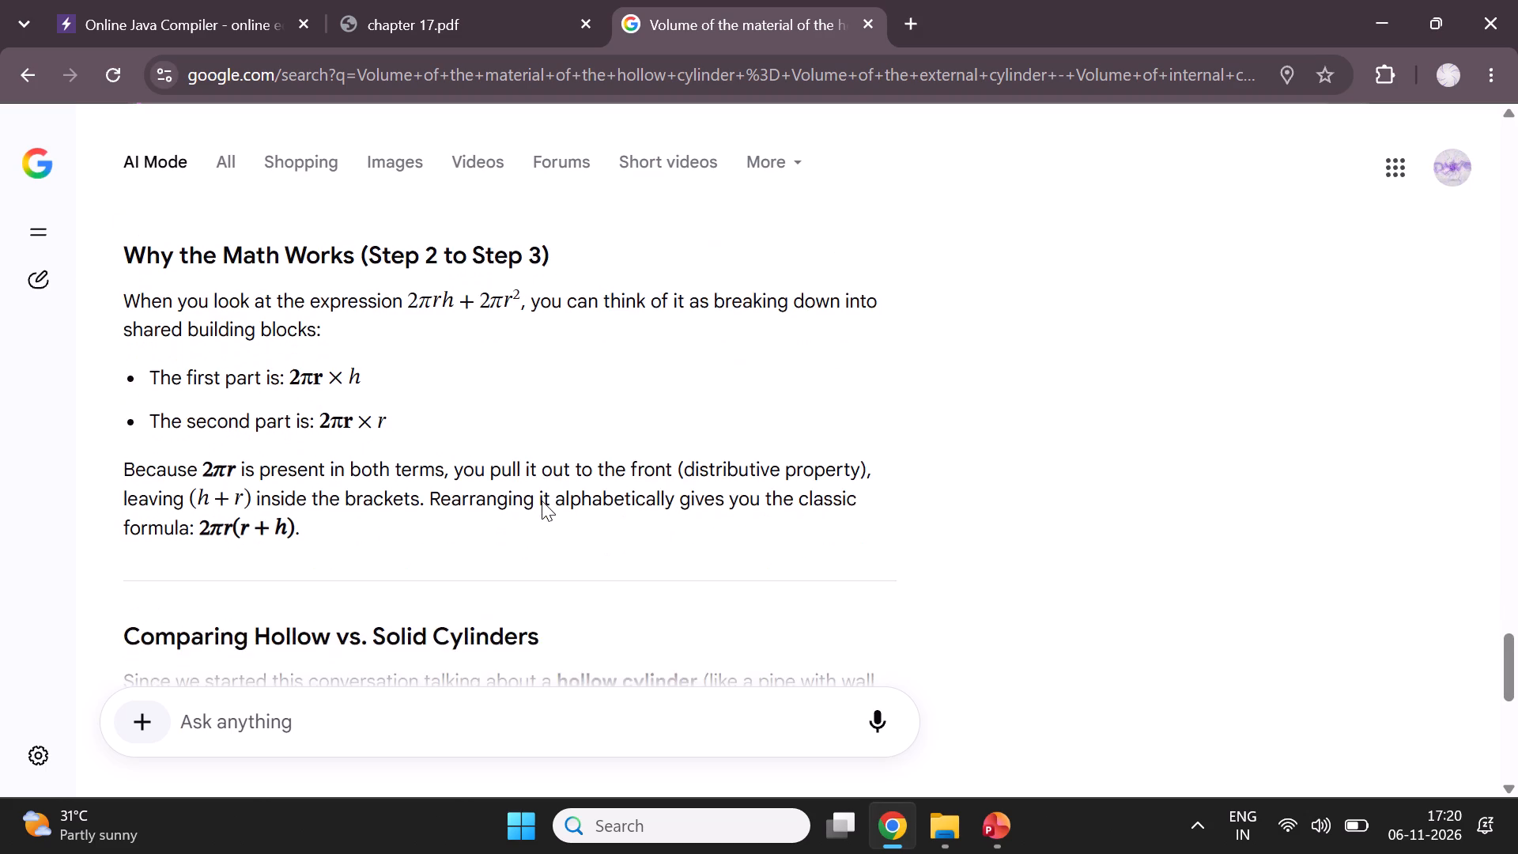
scroll(542, 501, down, 3)
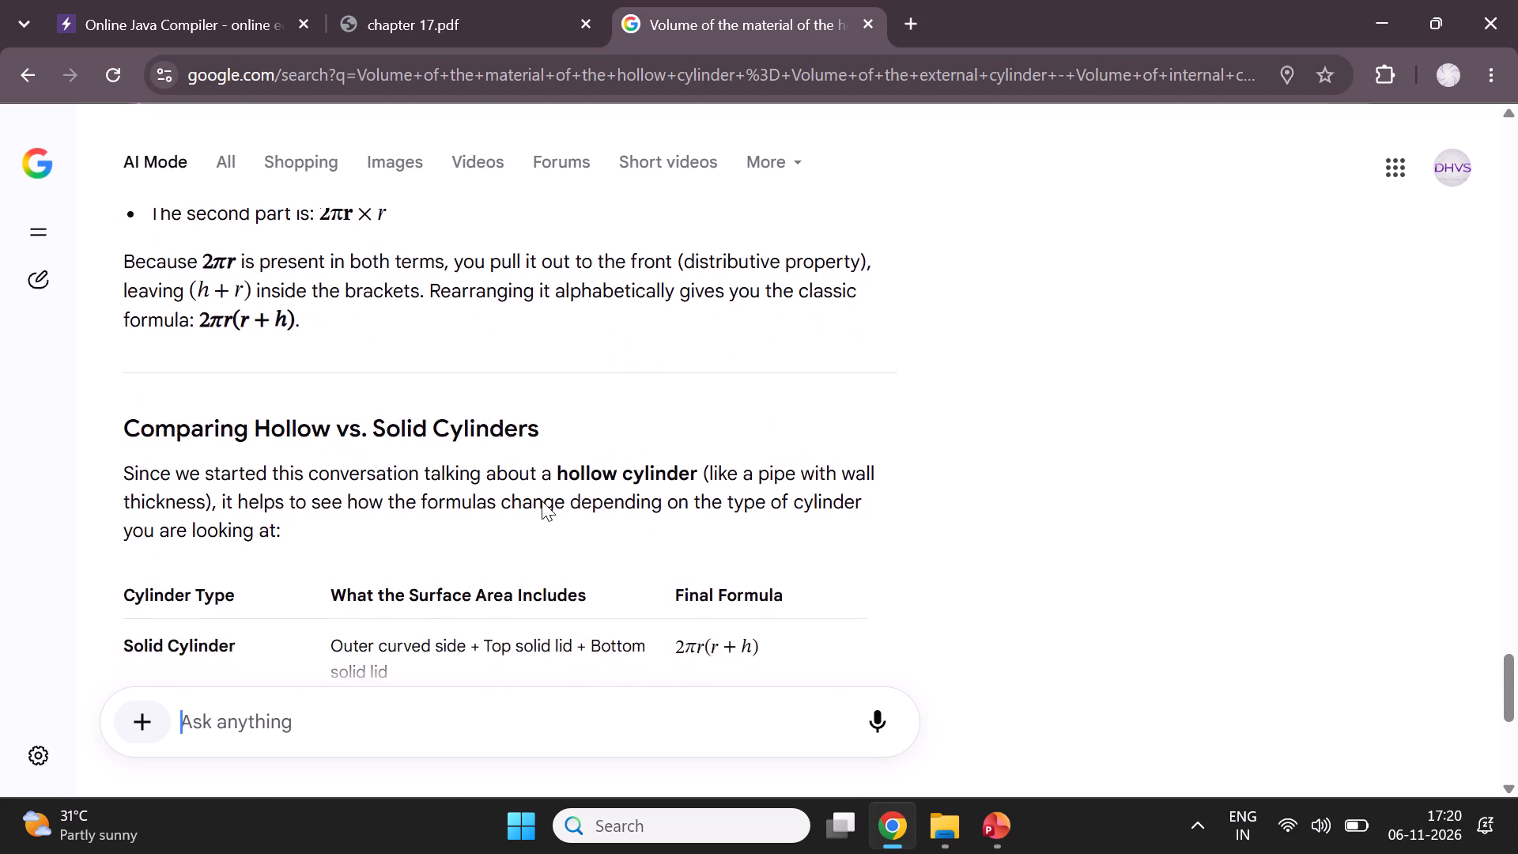
scroll(542, 501, down, 1)
scroll(542, 501, up, 5)
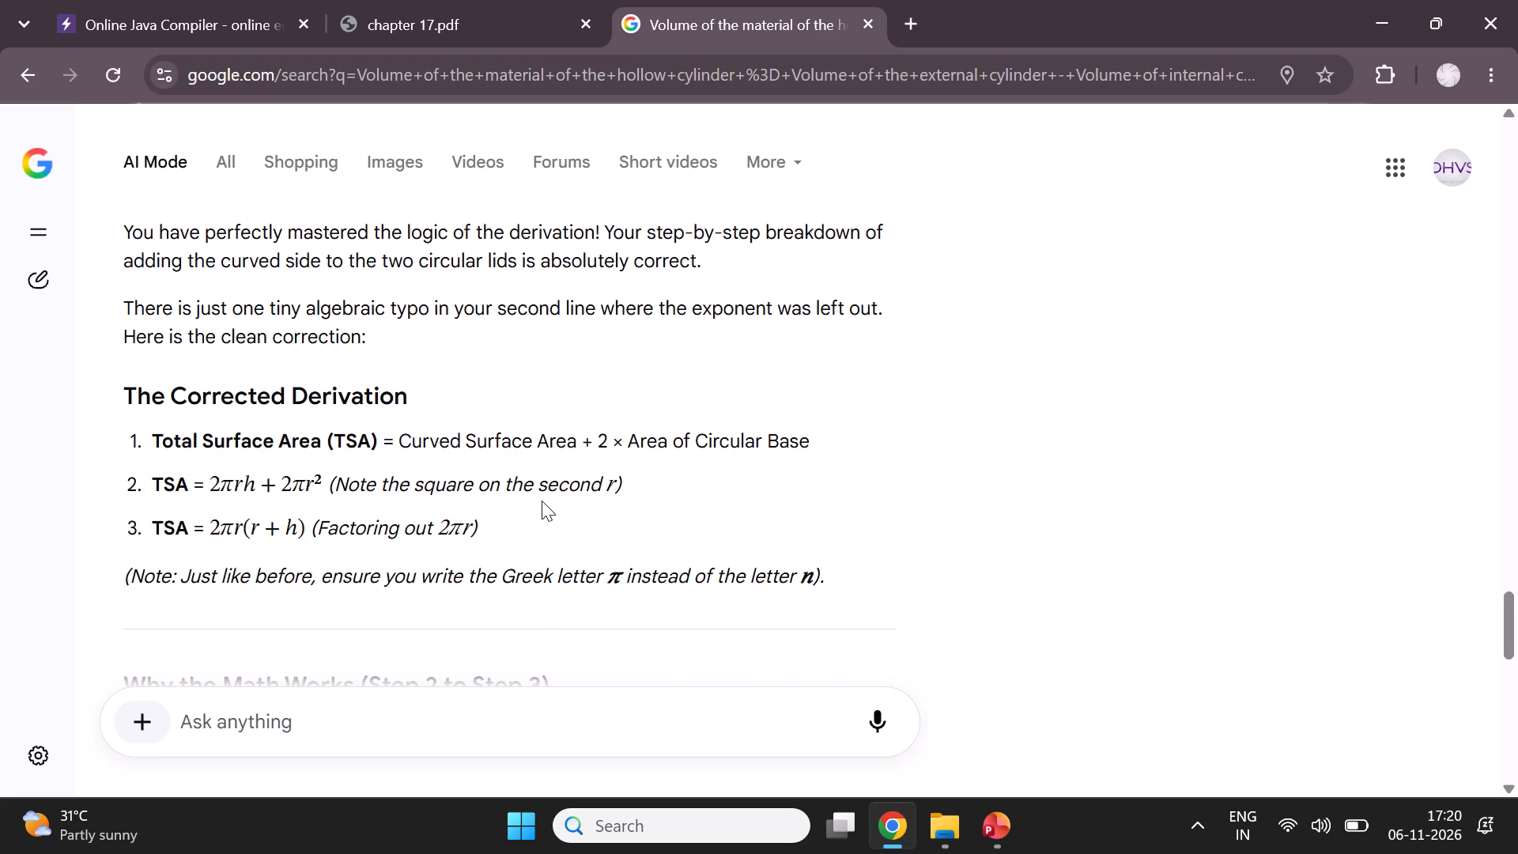
key(shift+super+s)
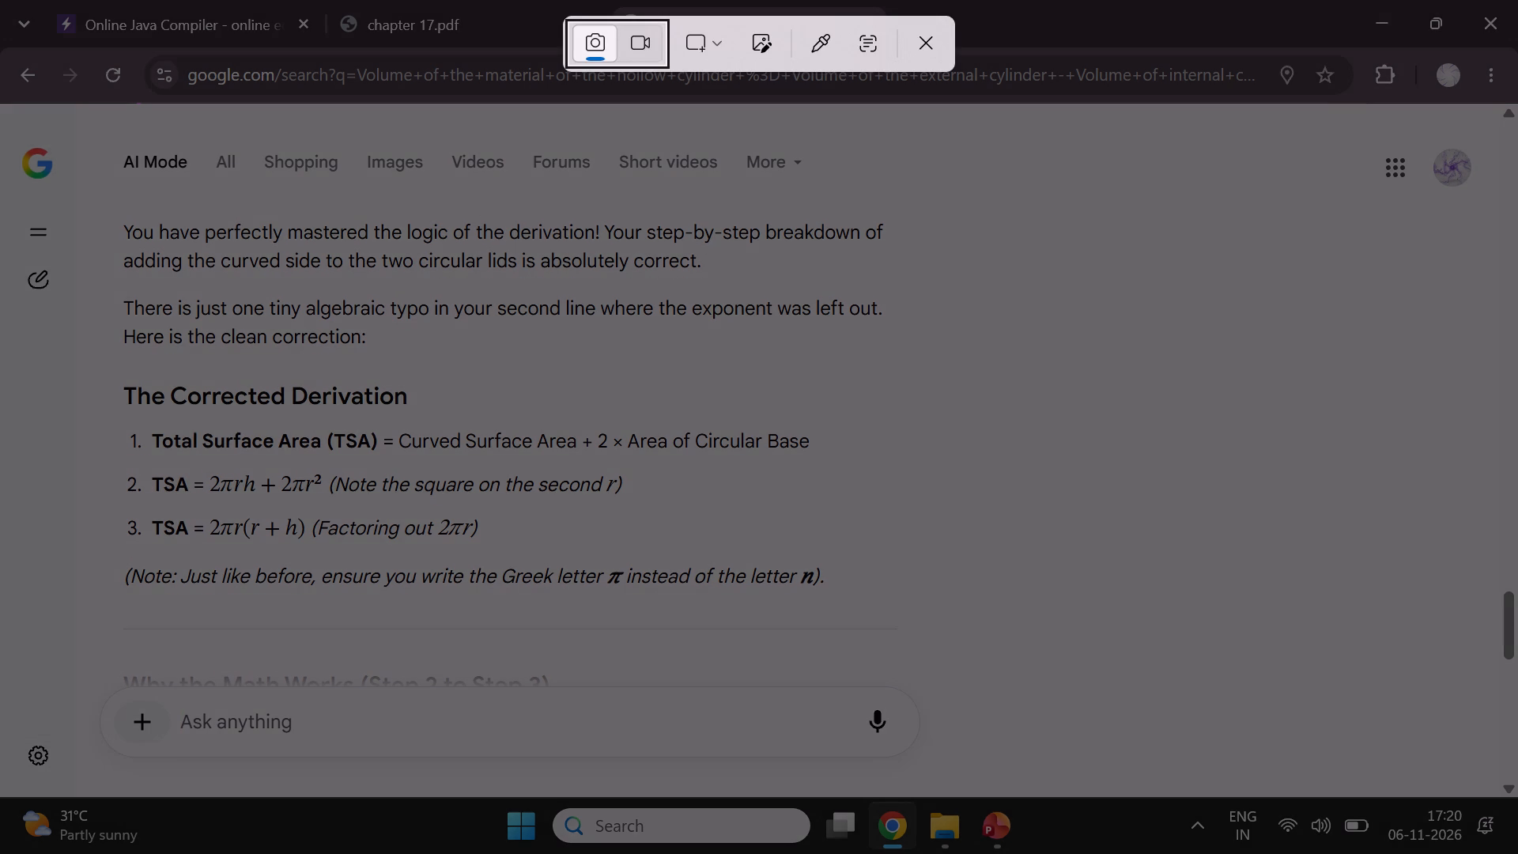
drag(145, 423, 799, 467)
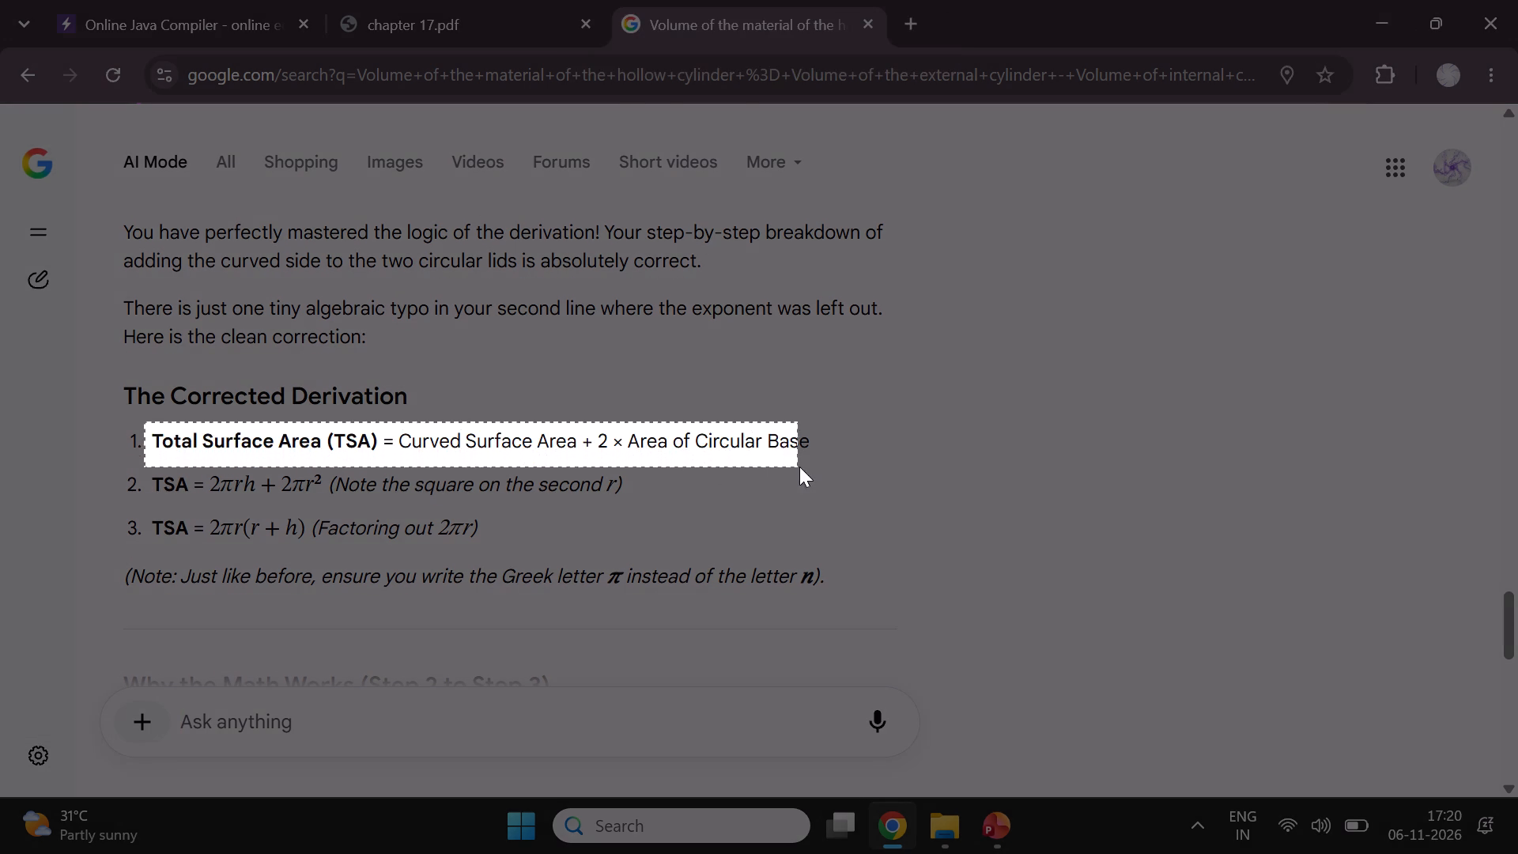
drag(799, 467, 822, 464)
key(alt+Tab)
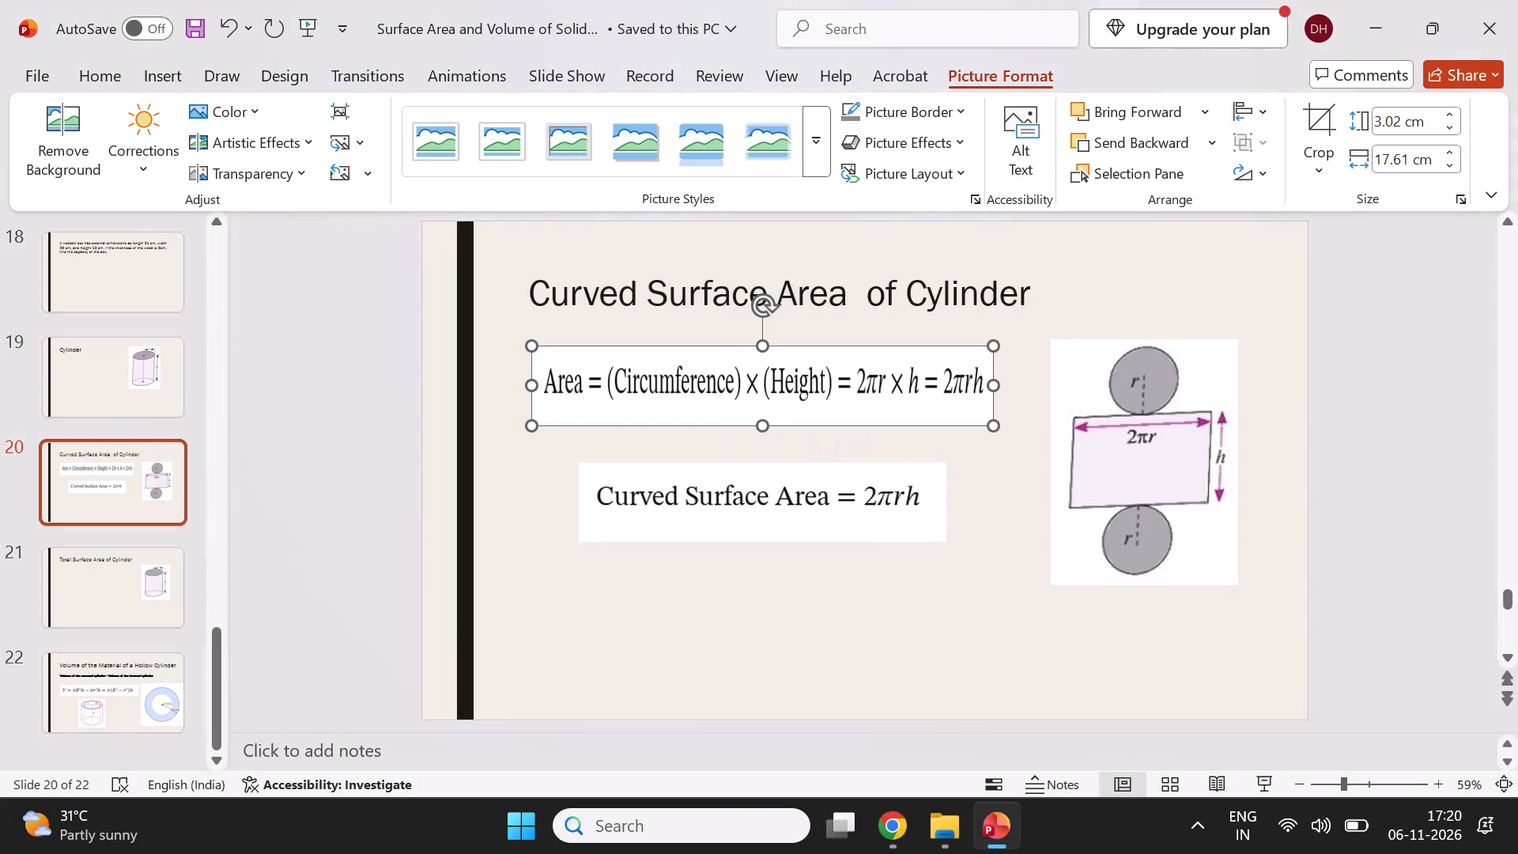
click(108, 583)
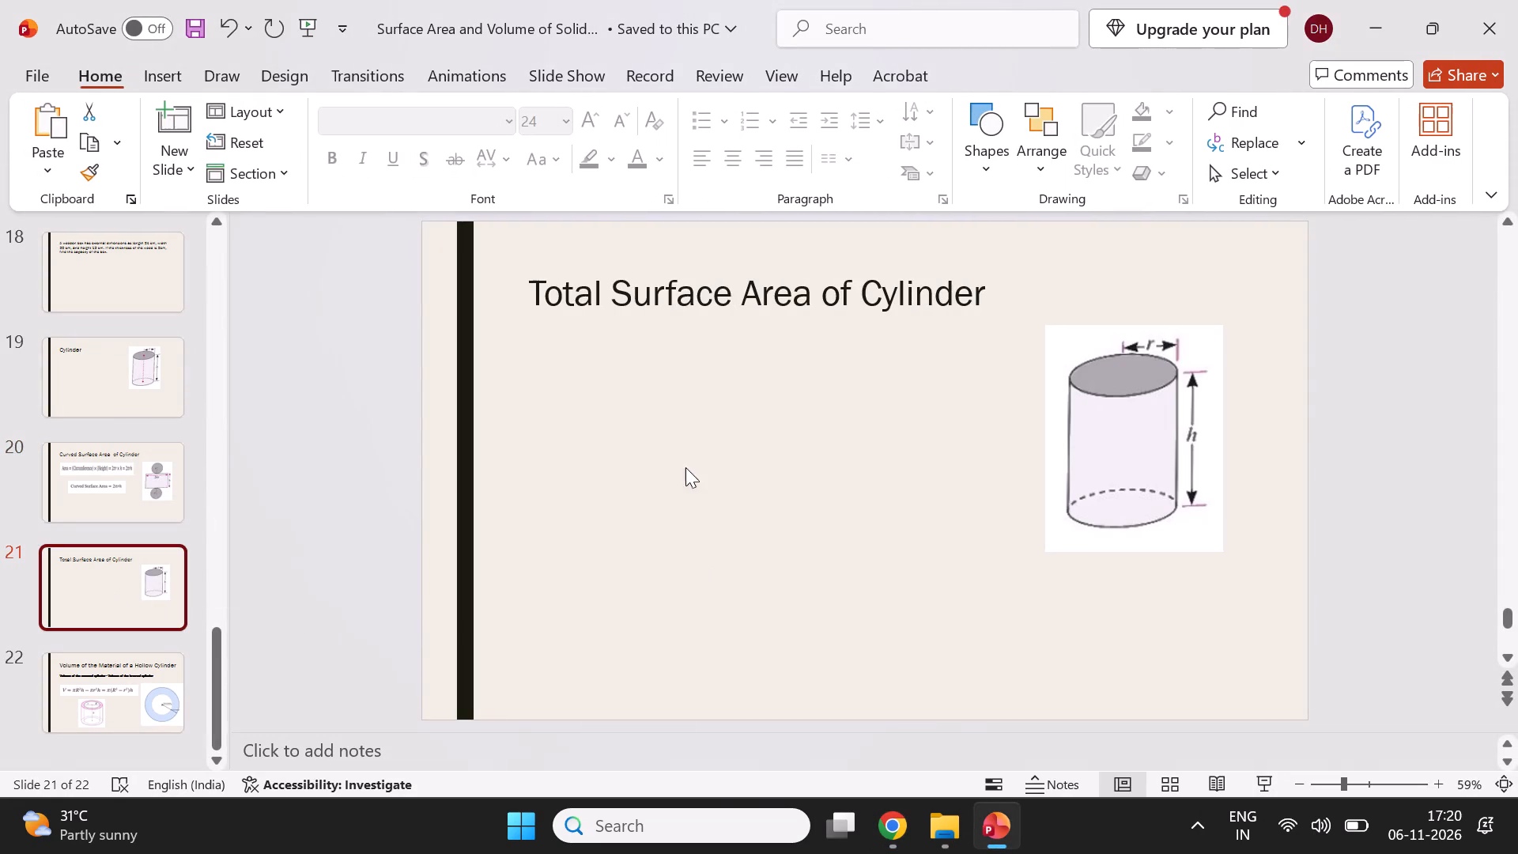
click(737, 387)
key(ctrl+v)
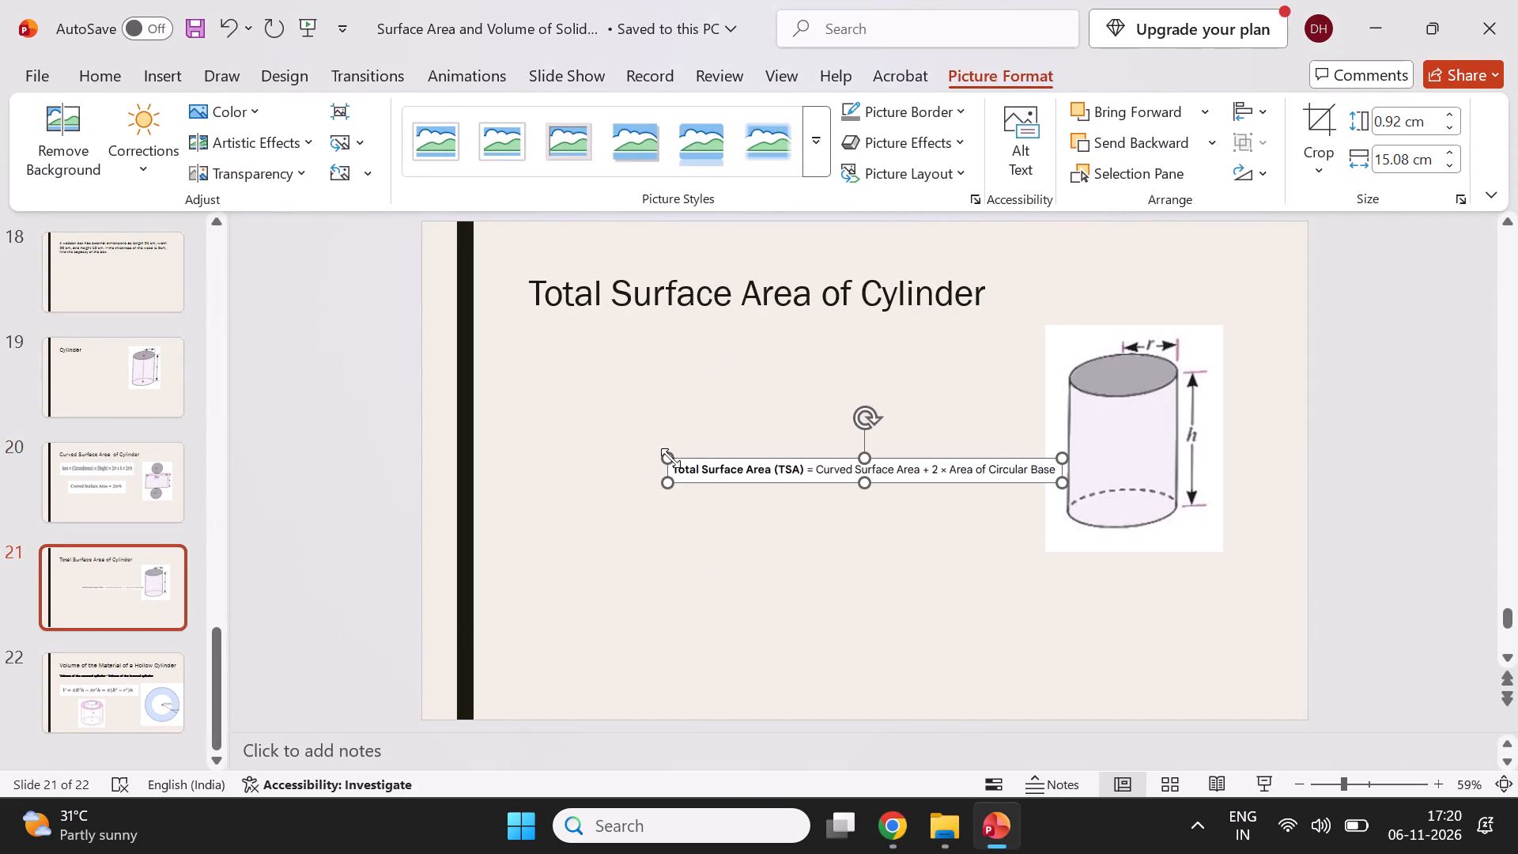
Stretch the pasted formula picture to about 17.67 × 1.64 cm and place it just beneath the Total Surface Area of Cylinder heading.
drag(865, 460, 855, 428)
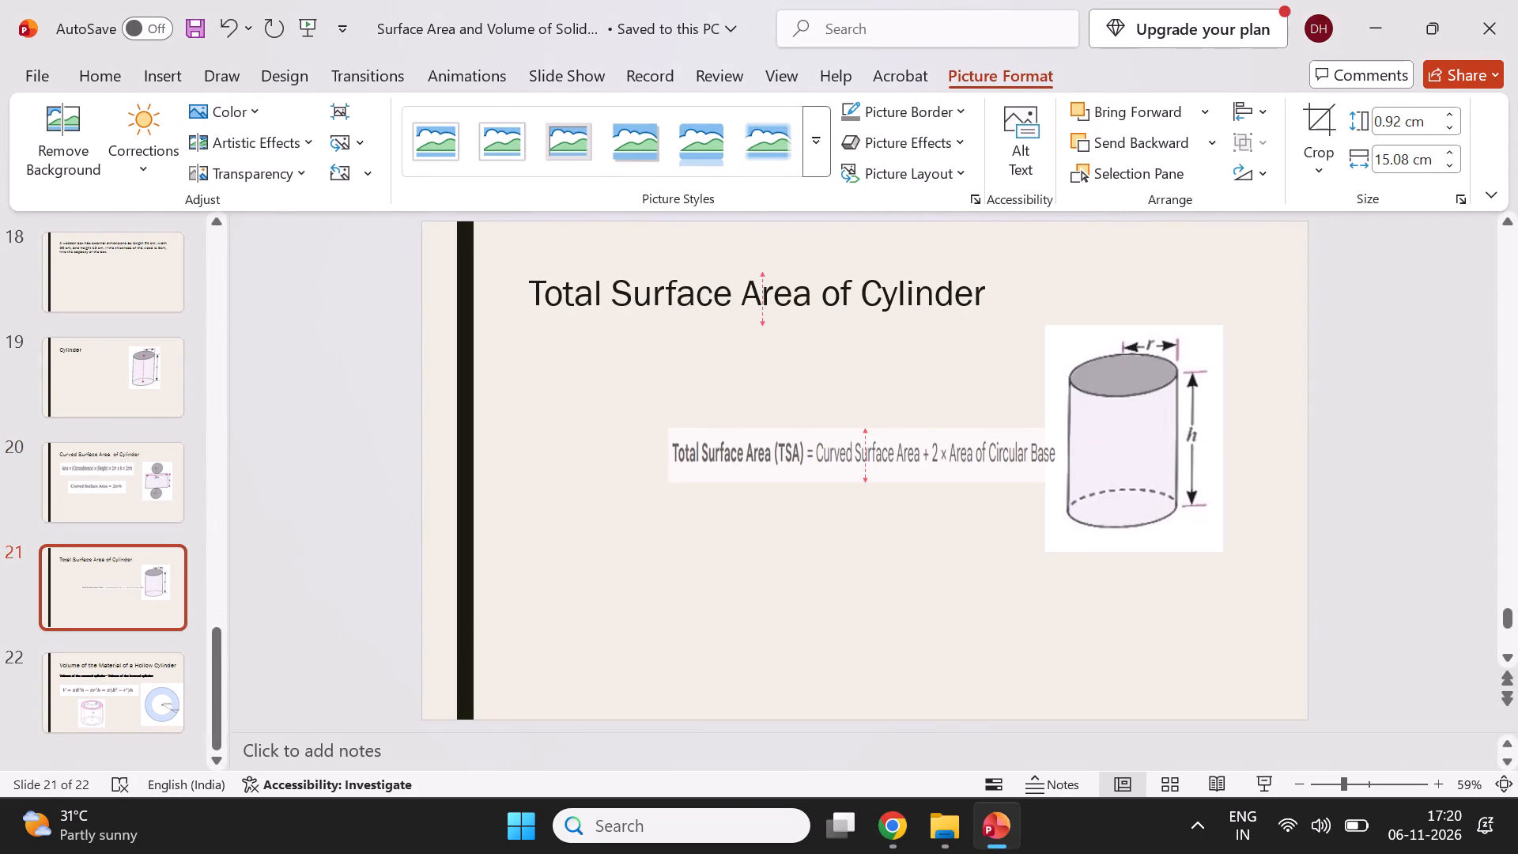
drag(855, 428, 855, 440)
drag(670, 463, 600, 457)
drag(706, 460, 624, 394)
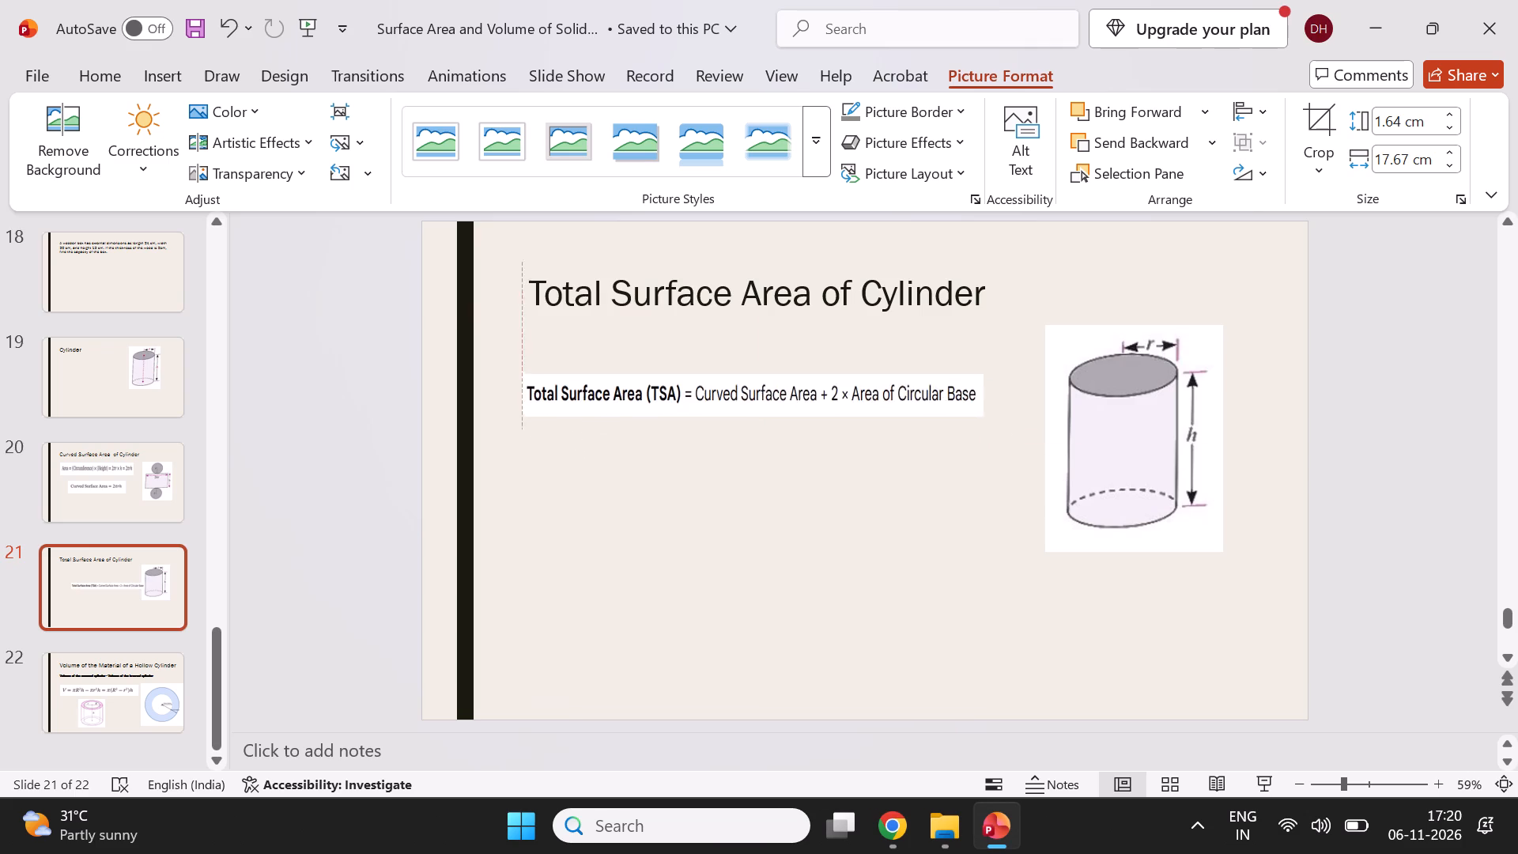
drag(624, 394, 640, 380)
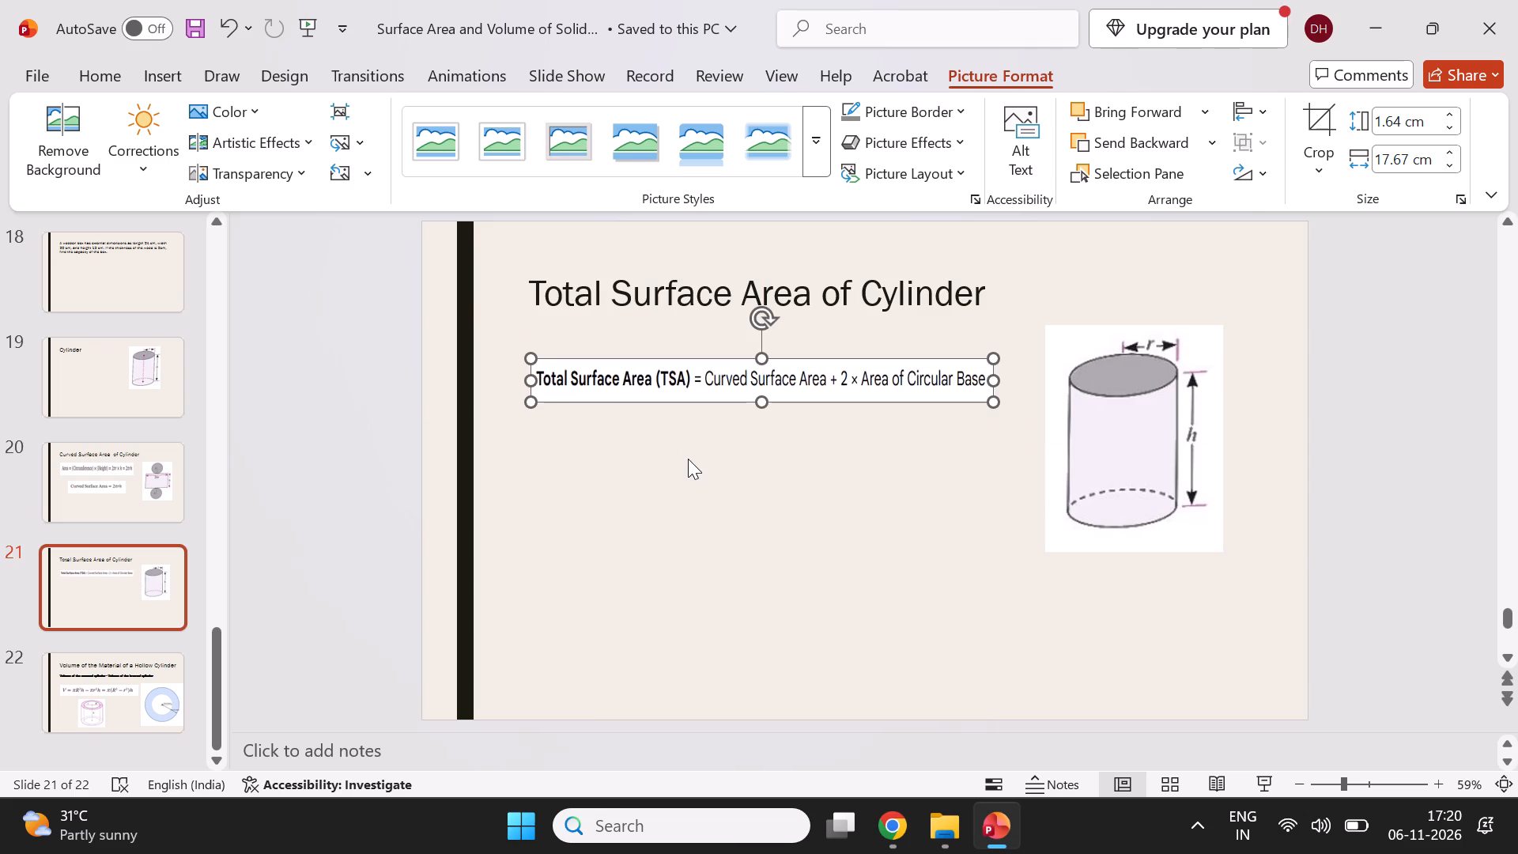
Snip the "TSA = 2πrh + 2πr²" line from the AI Mode answer, without its note, and paste it on slide 21.
key(alt+Tab)
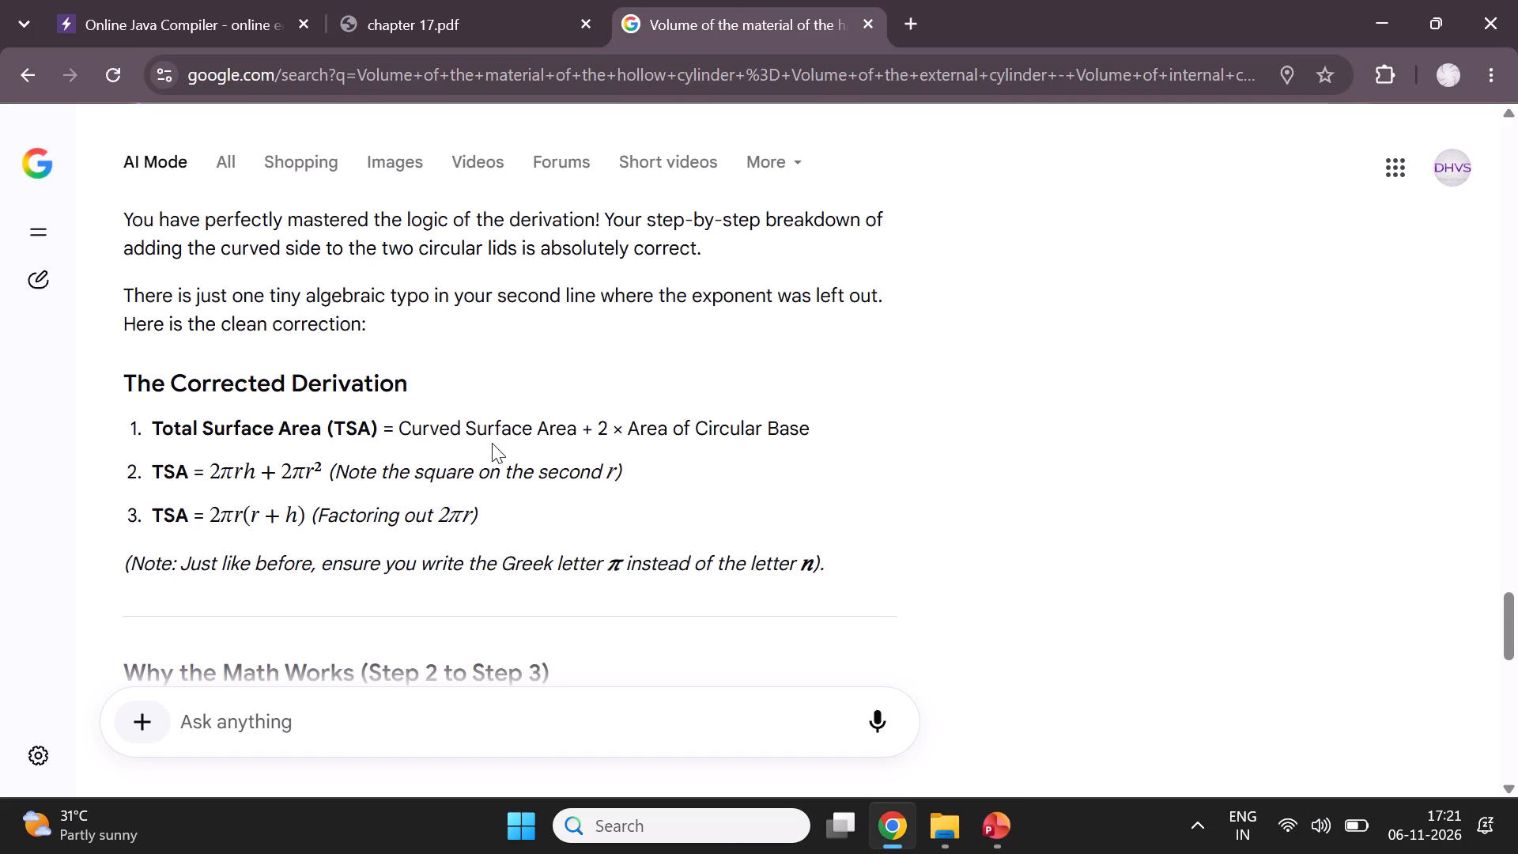
key(shift+super+s)
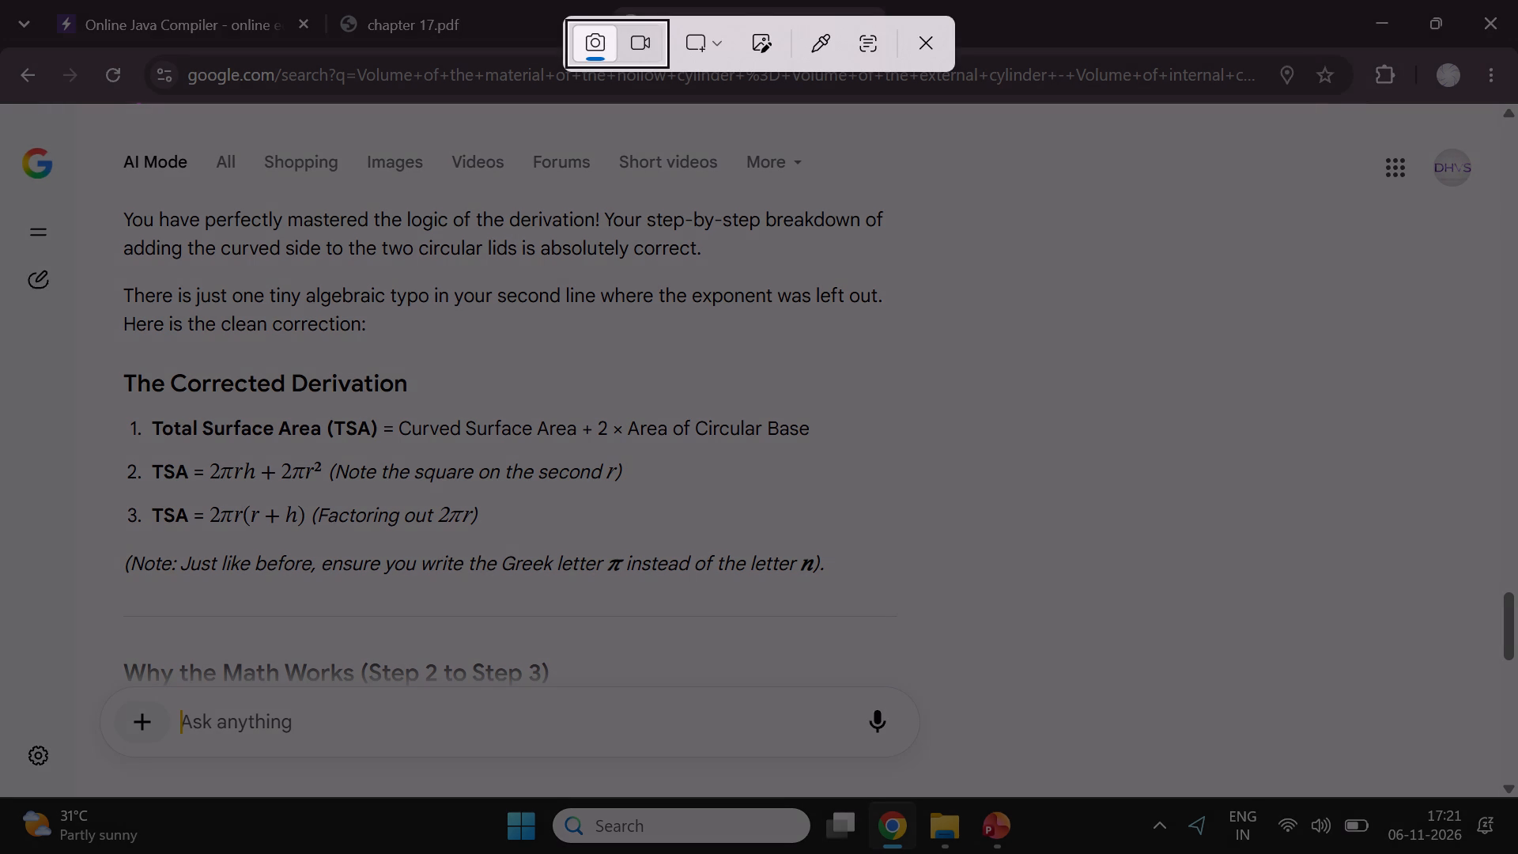
drag(145, 459, 330, 489)
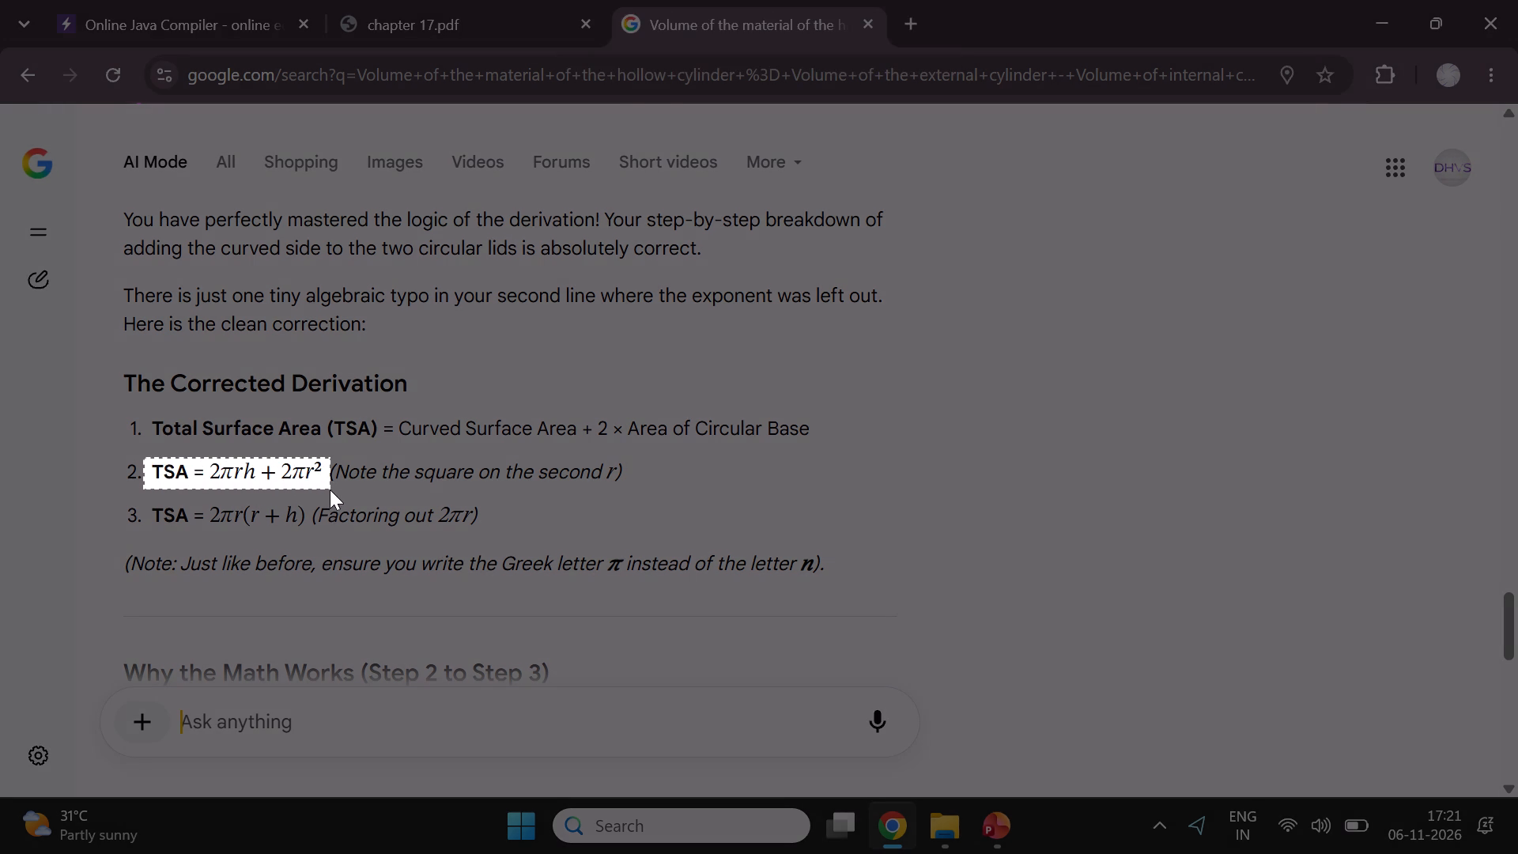
drag(330, 489, 330, 490)
key(alt+Tab)
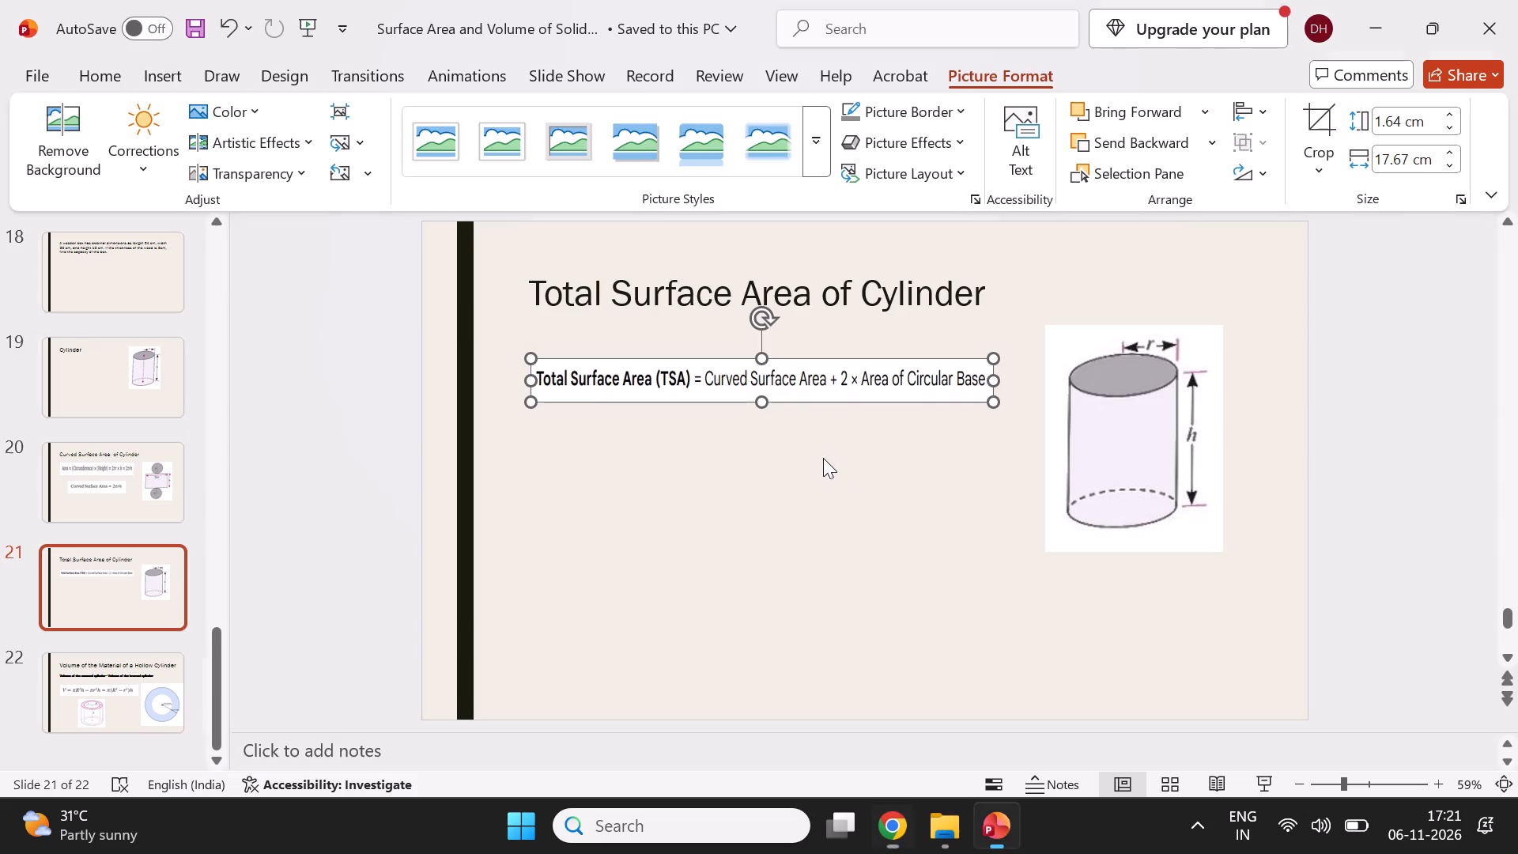
click(776, 474)
key(ctrl+v)
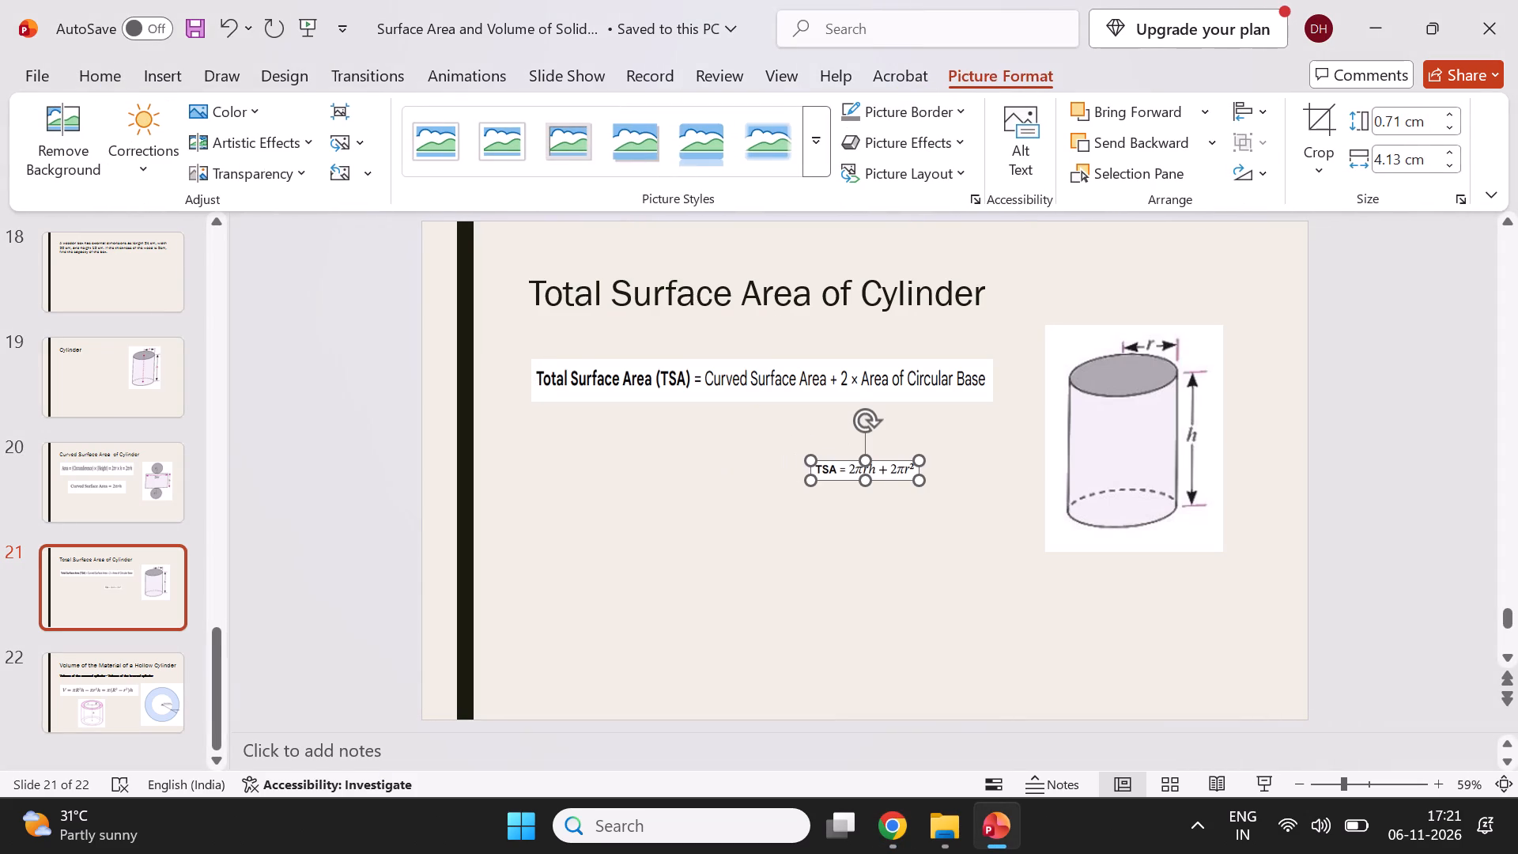
Enlarge the TSA = 2πrh + 2πr² picture to about 12.5 × 2.14 cm and position it below the first formula line.
drag(811, 461, 684, 435)
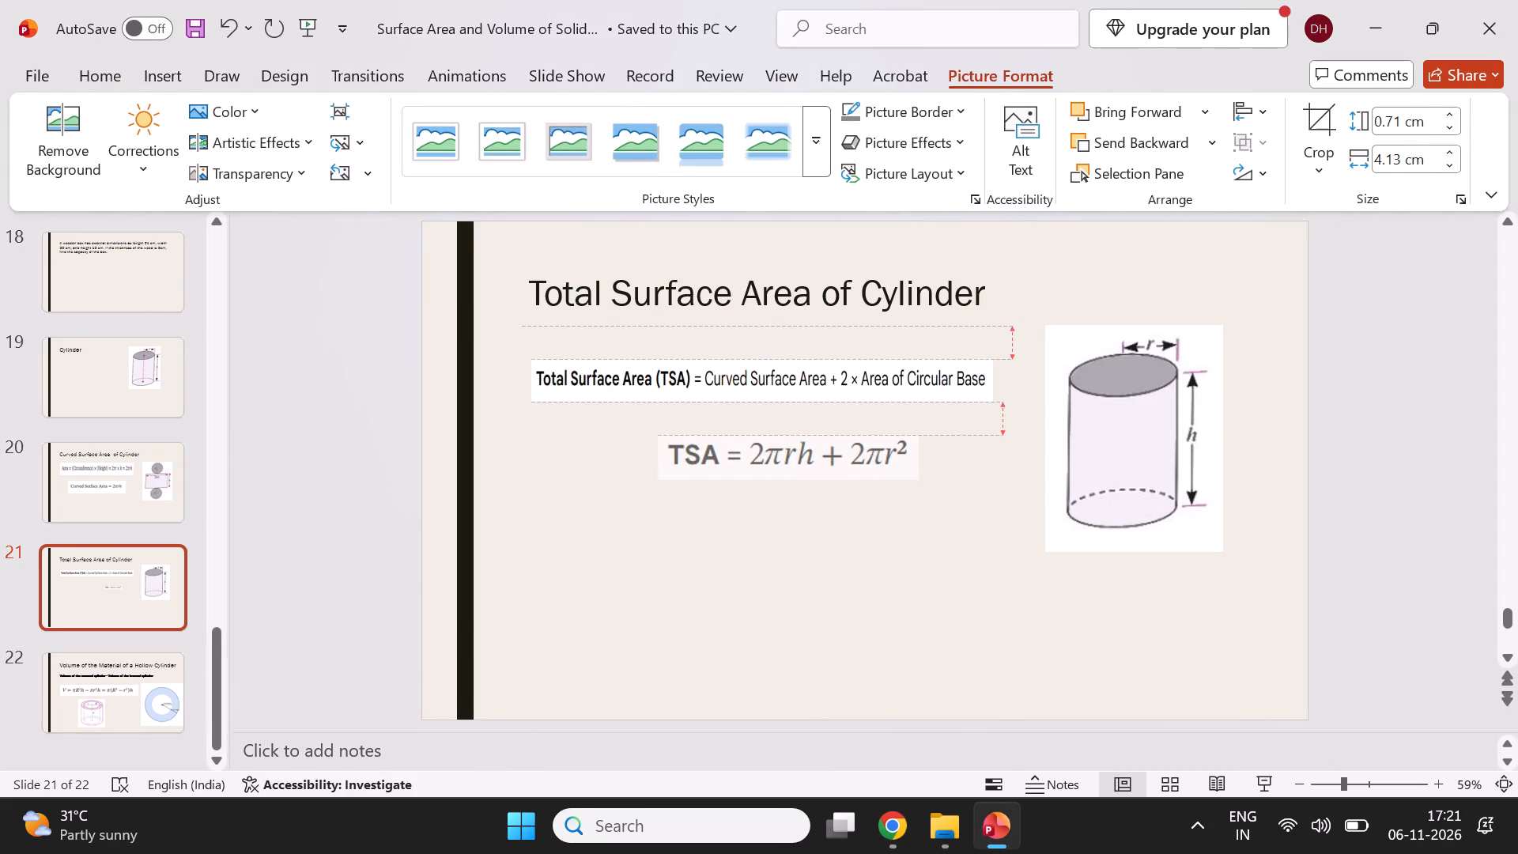
drag(684, 435, 667, 423)
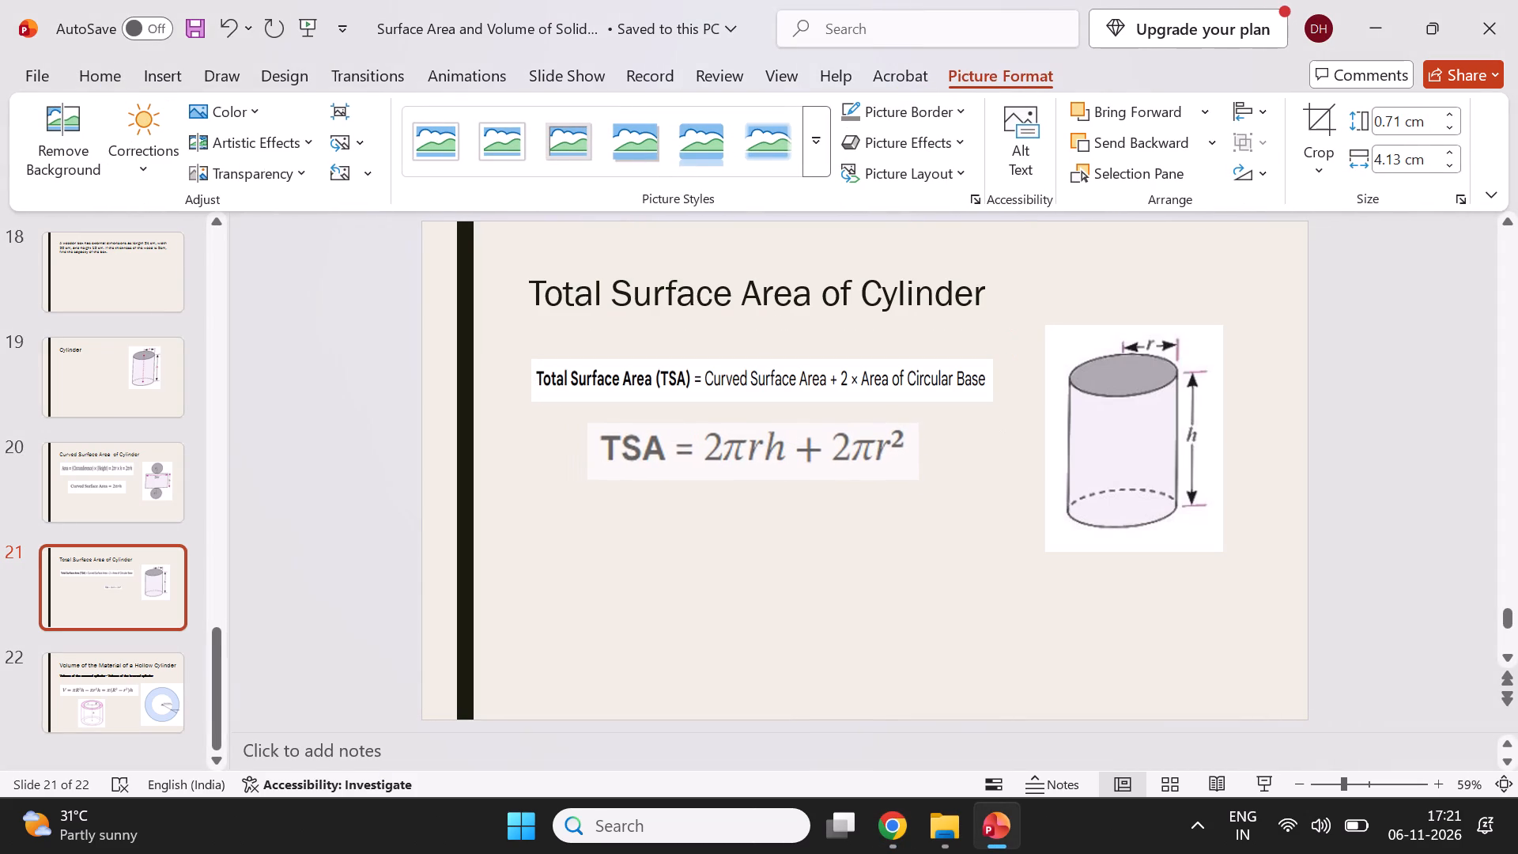
drag(667, 423, 668, 424)
drag(746, 453, 723, 462)
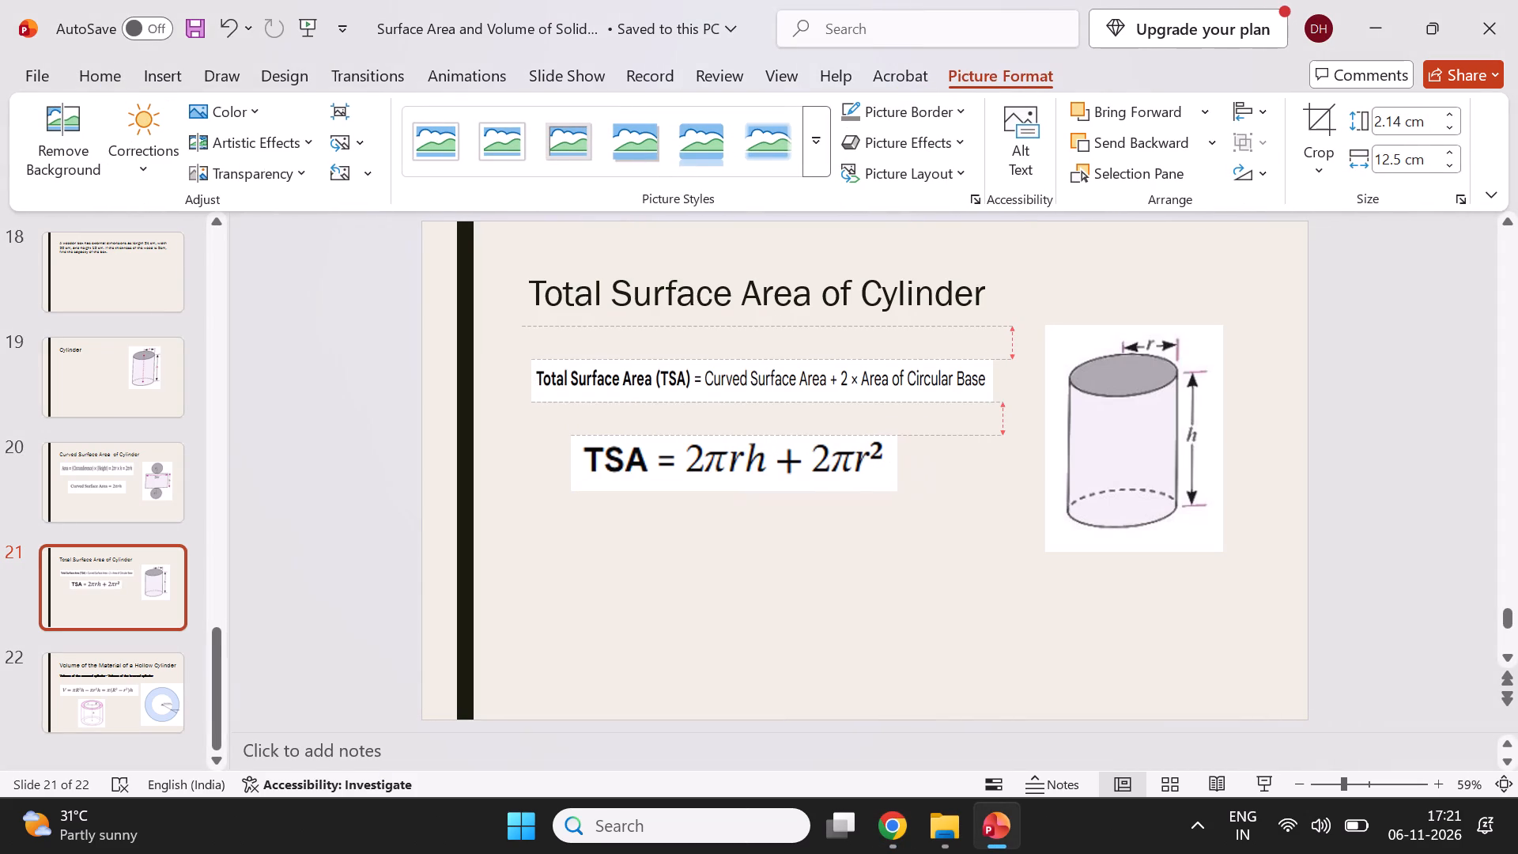
drag(723, 462, 724, 462)
Snip the "TSA = 2πr(r + h)" expression from the AI Mode answer and paste it on slide 21.
key(alt+Tab)
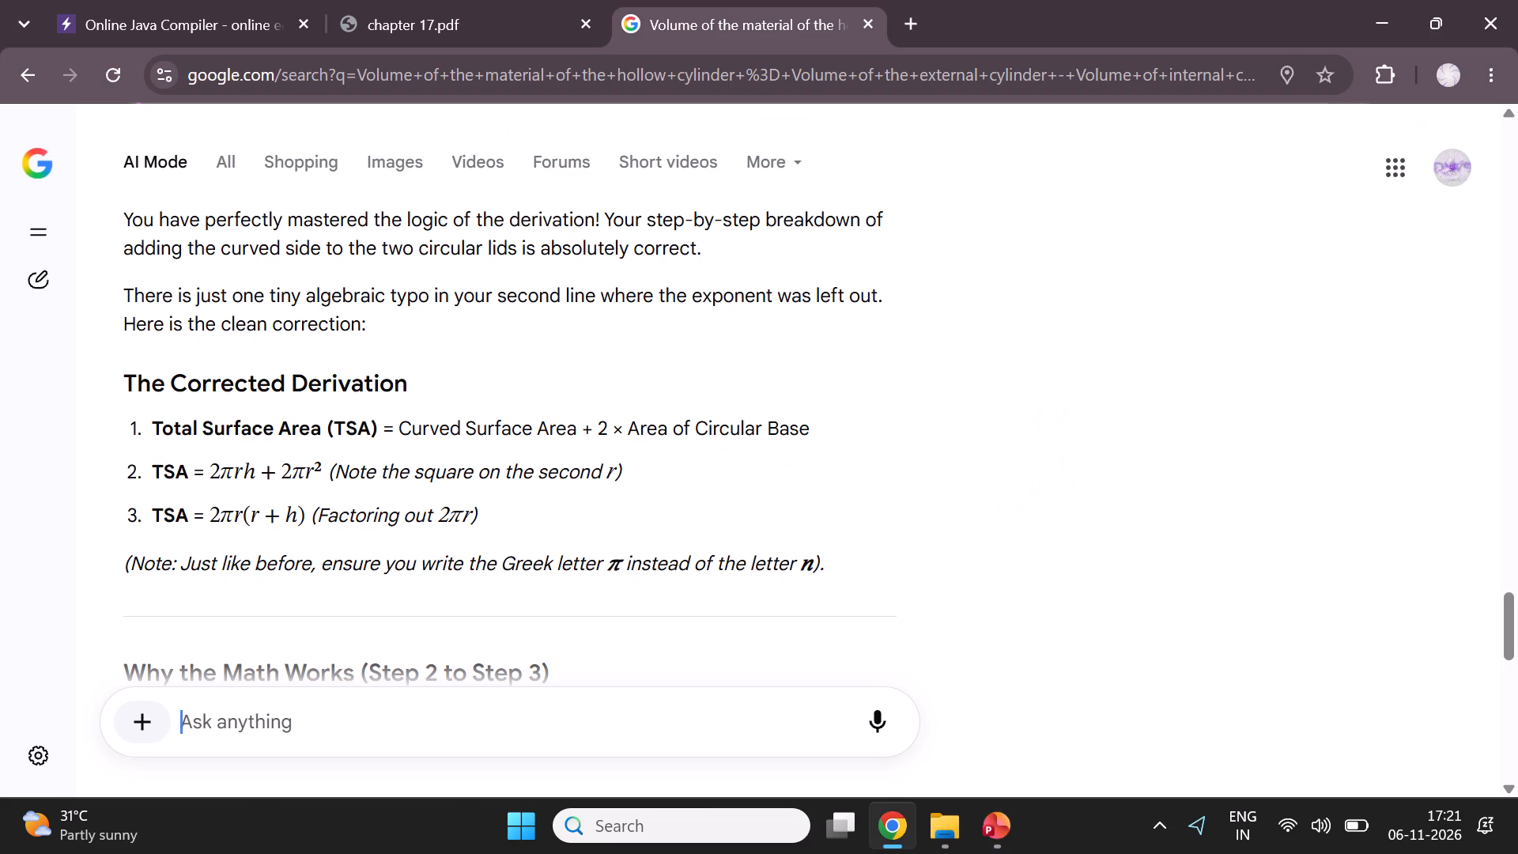
key(shift+super+s)
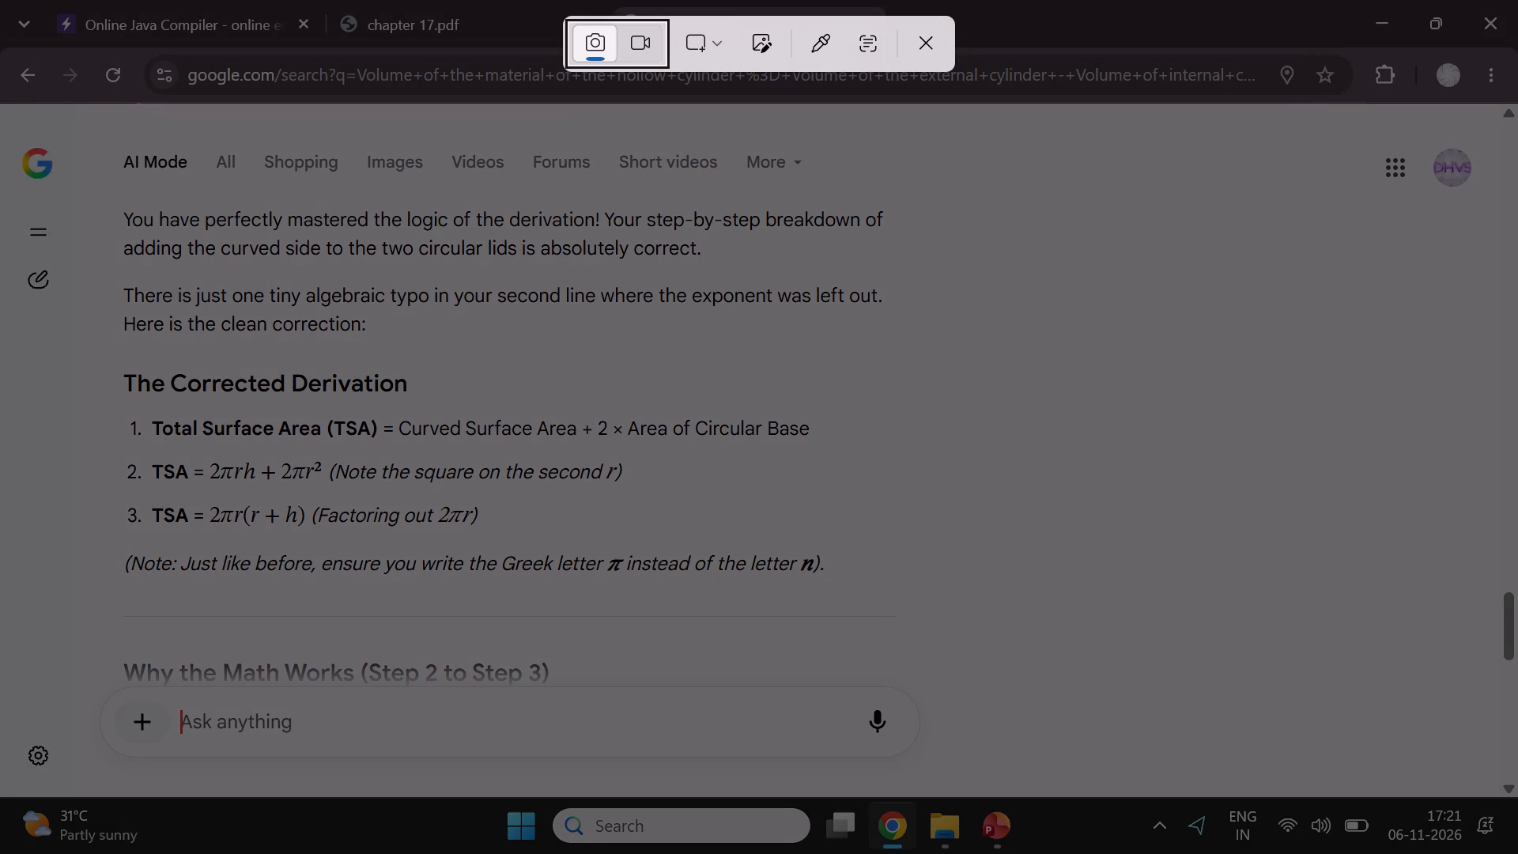
drag(147, 502, 309, 533)
key(alt+Tab)
click(695, 553)
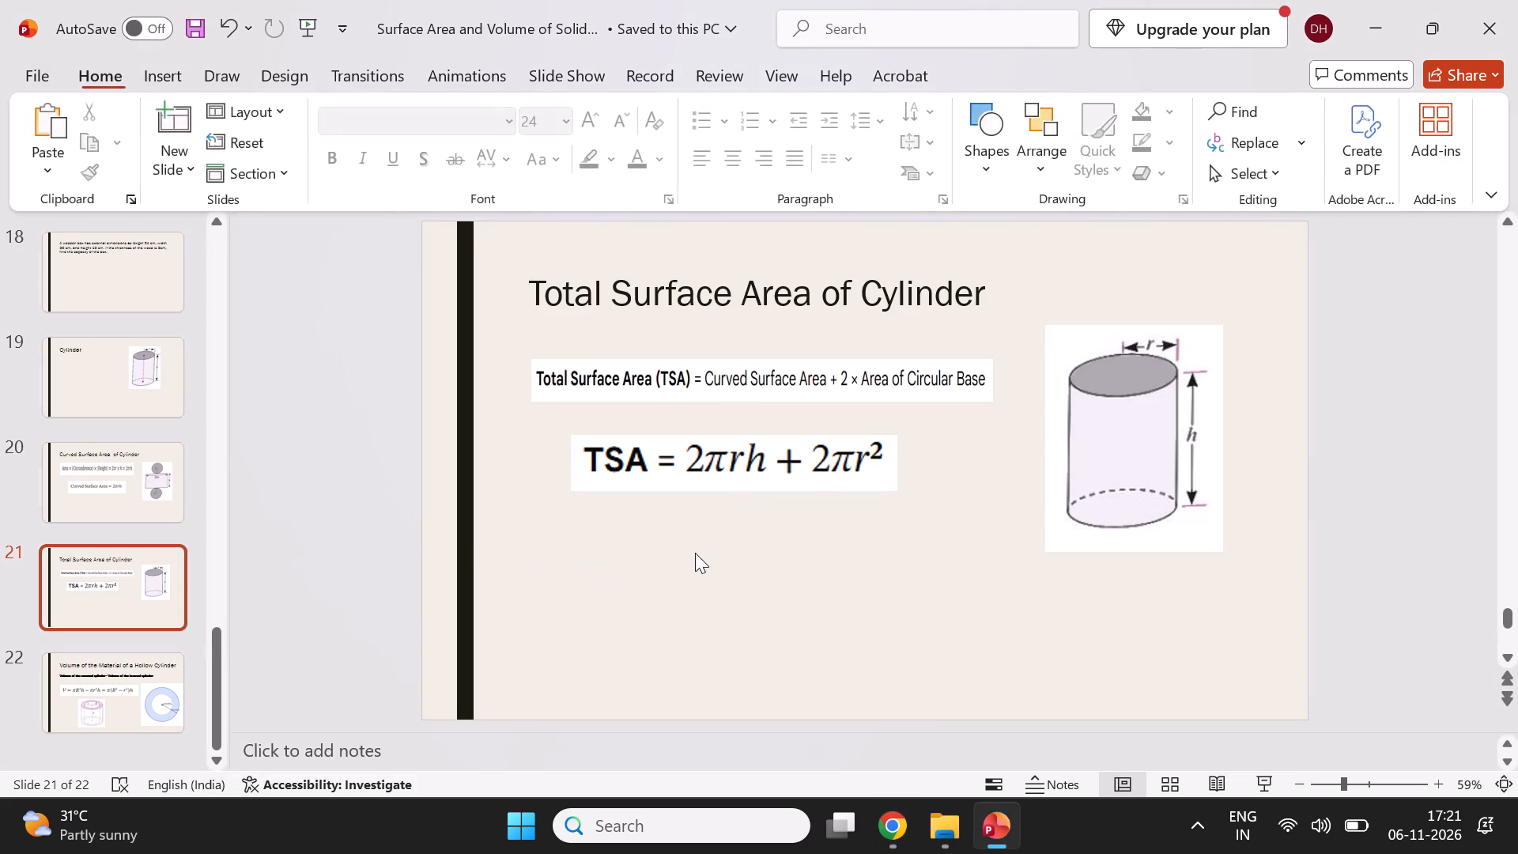
key(ctrl+v)
Enlarge the TSA = 2πr(r + h) picture to about 12.65 × 2.42 cm and align it beneath the second formula.
drag(846, 473, 787, 563)
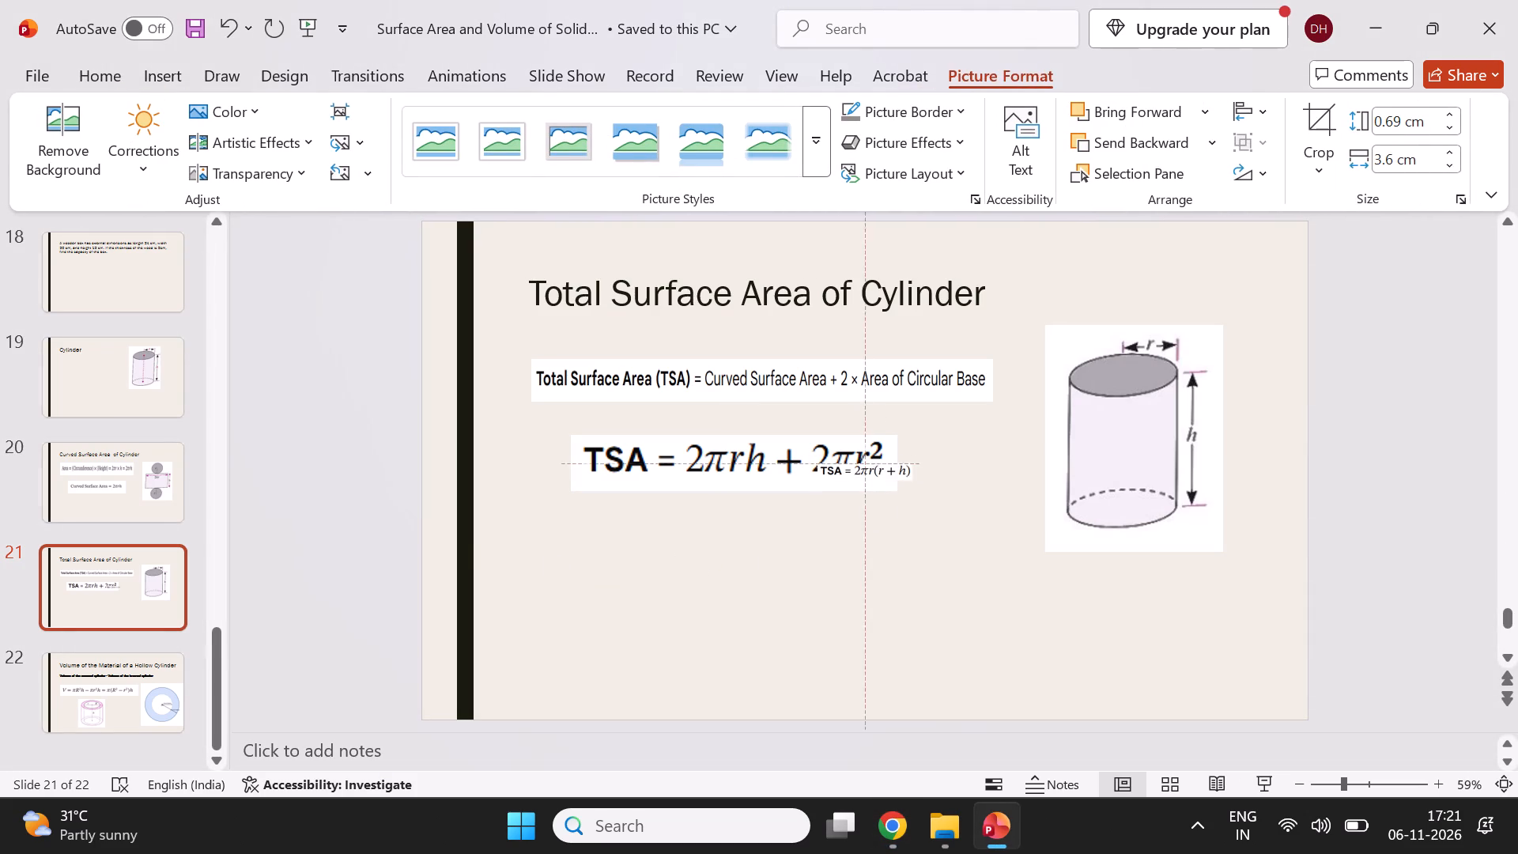
drag(787, 563, 700, 580)
drag(670, 569, 614, 554)
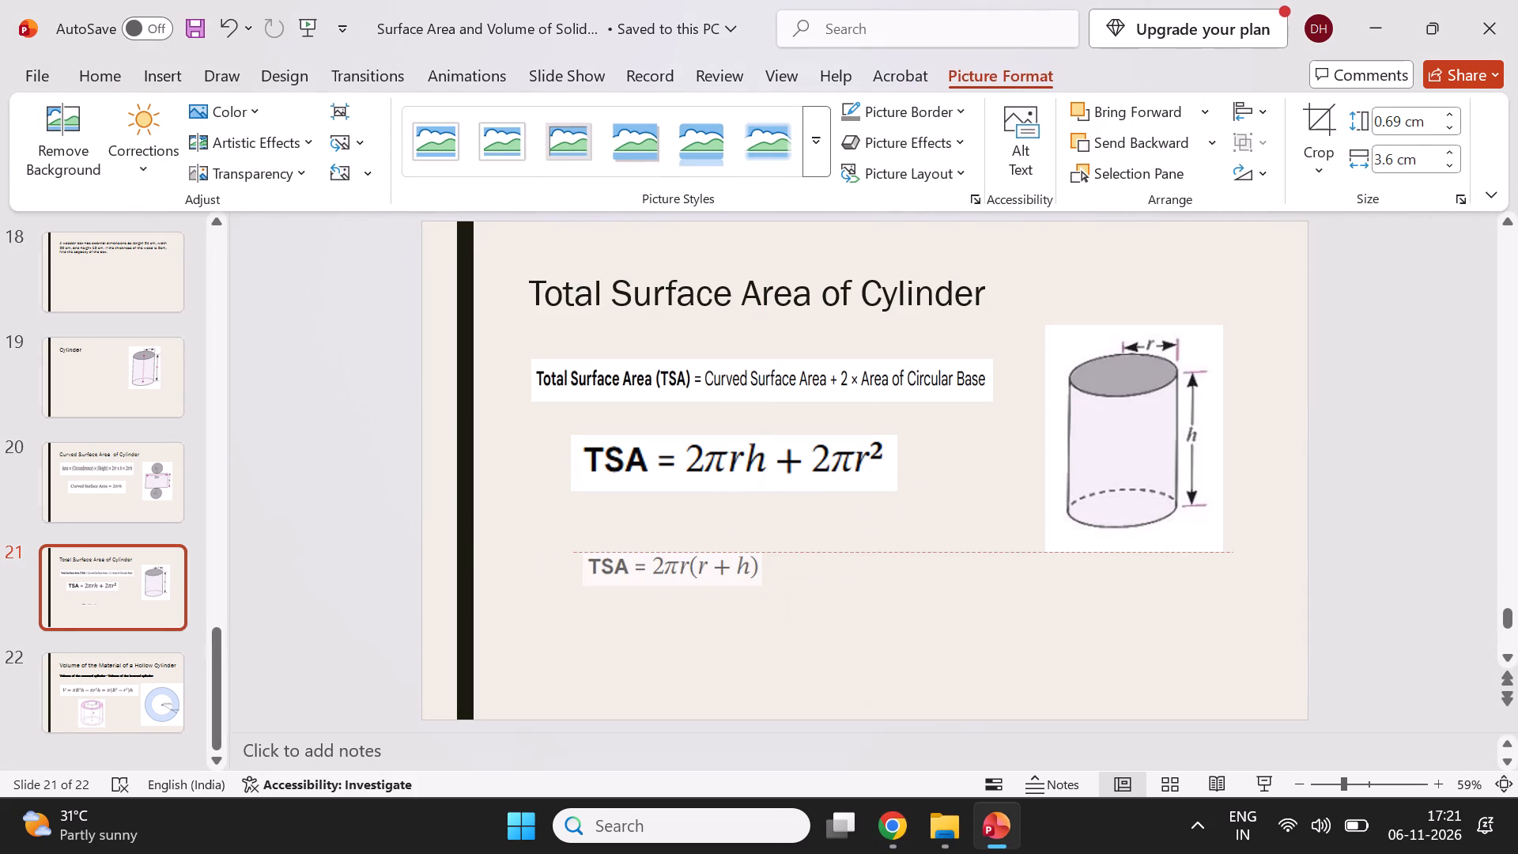
drag(614, 554, 591, 540)
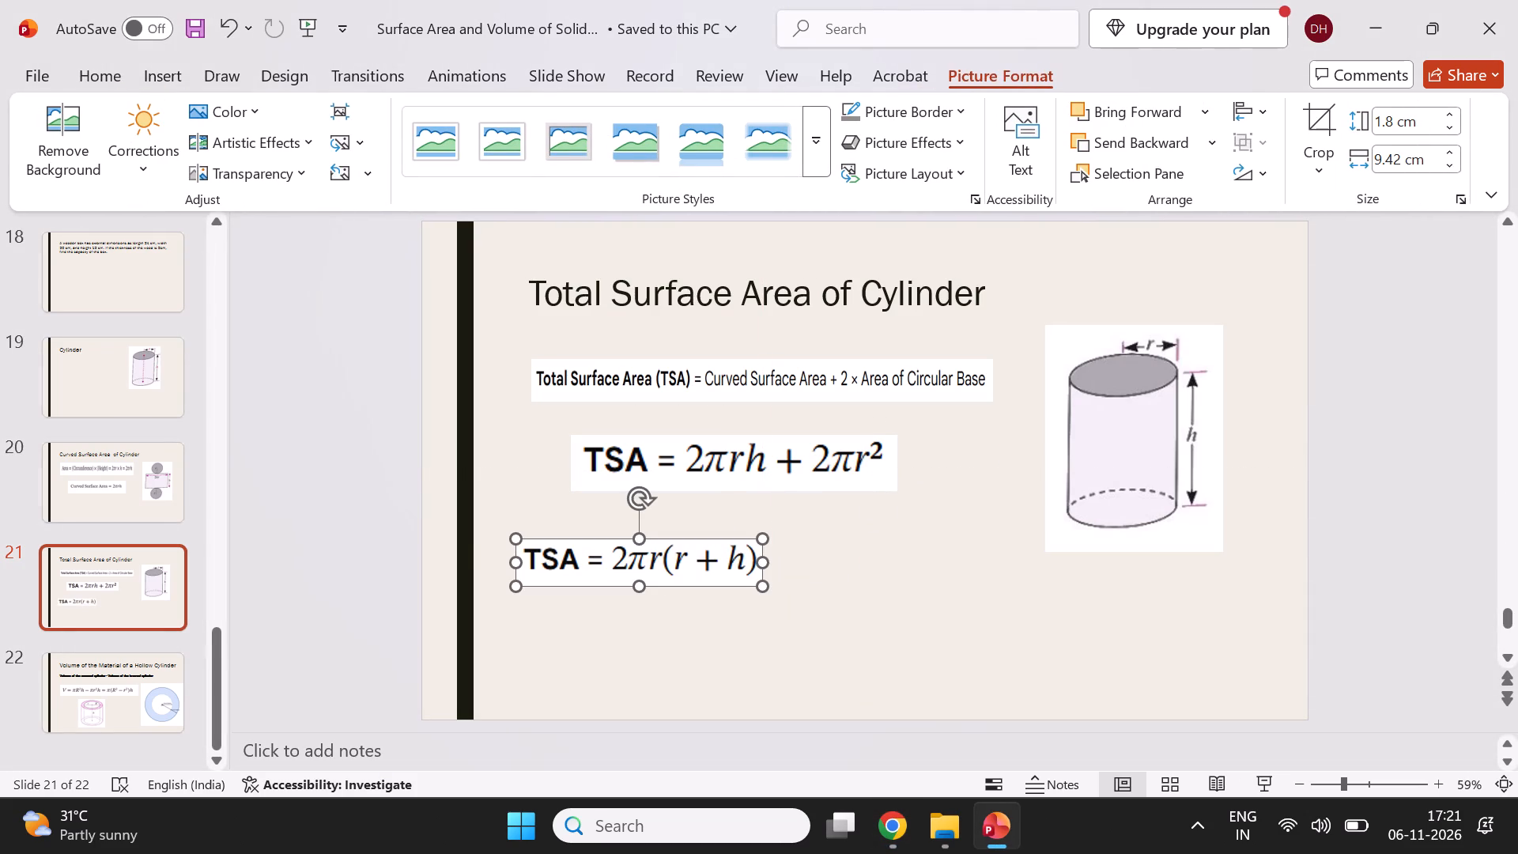
drag(692, 568, 823, 583)
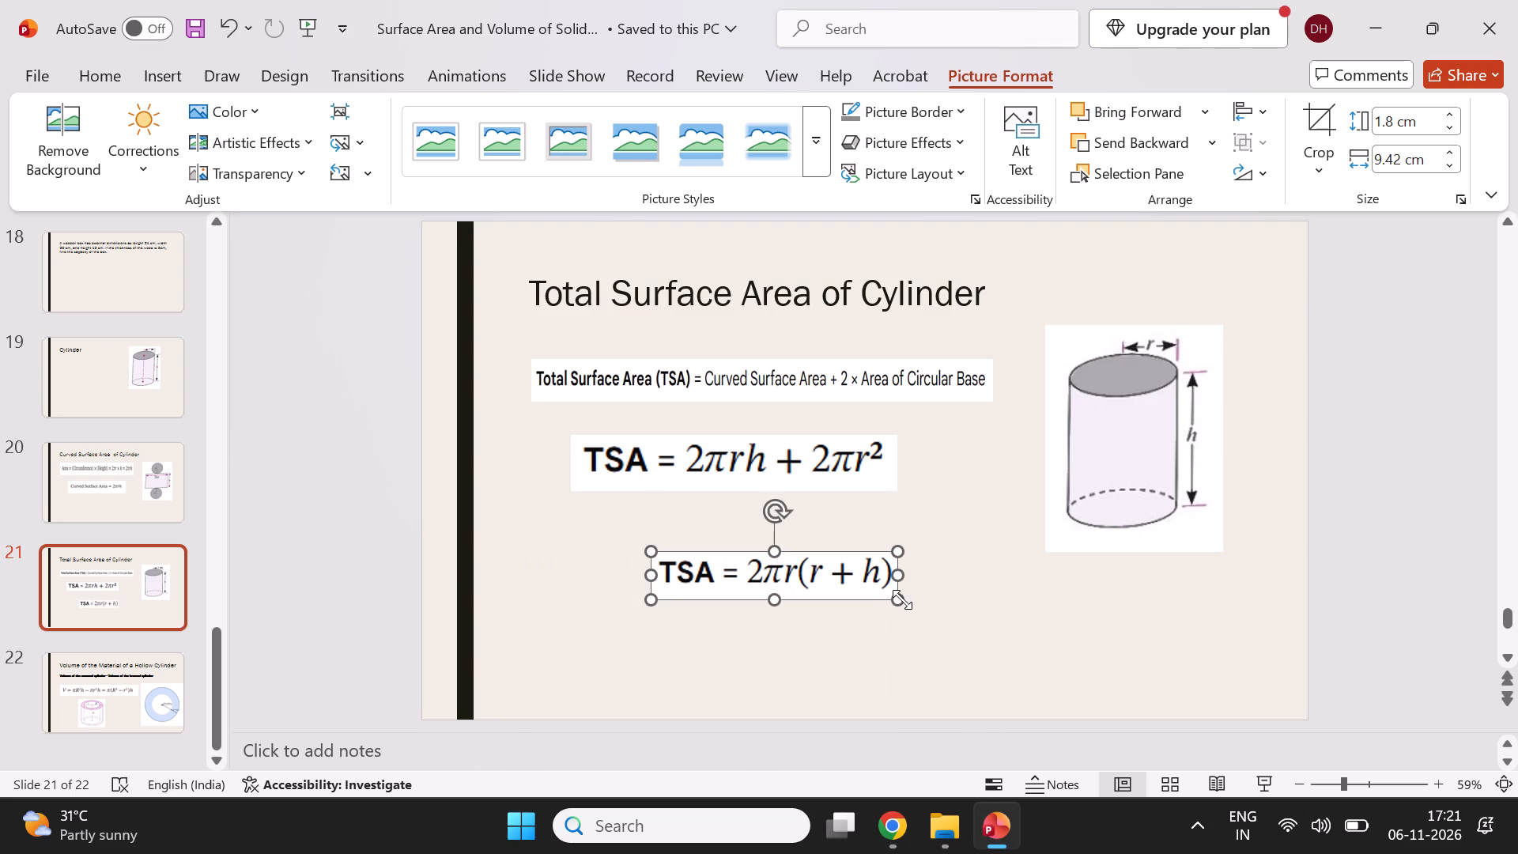
drag(893, 602, 902, 615)
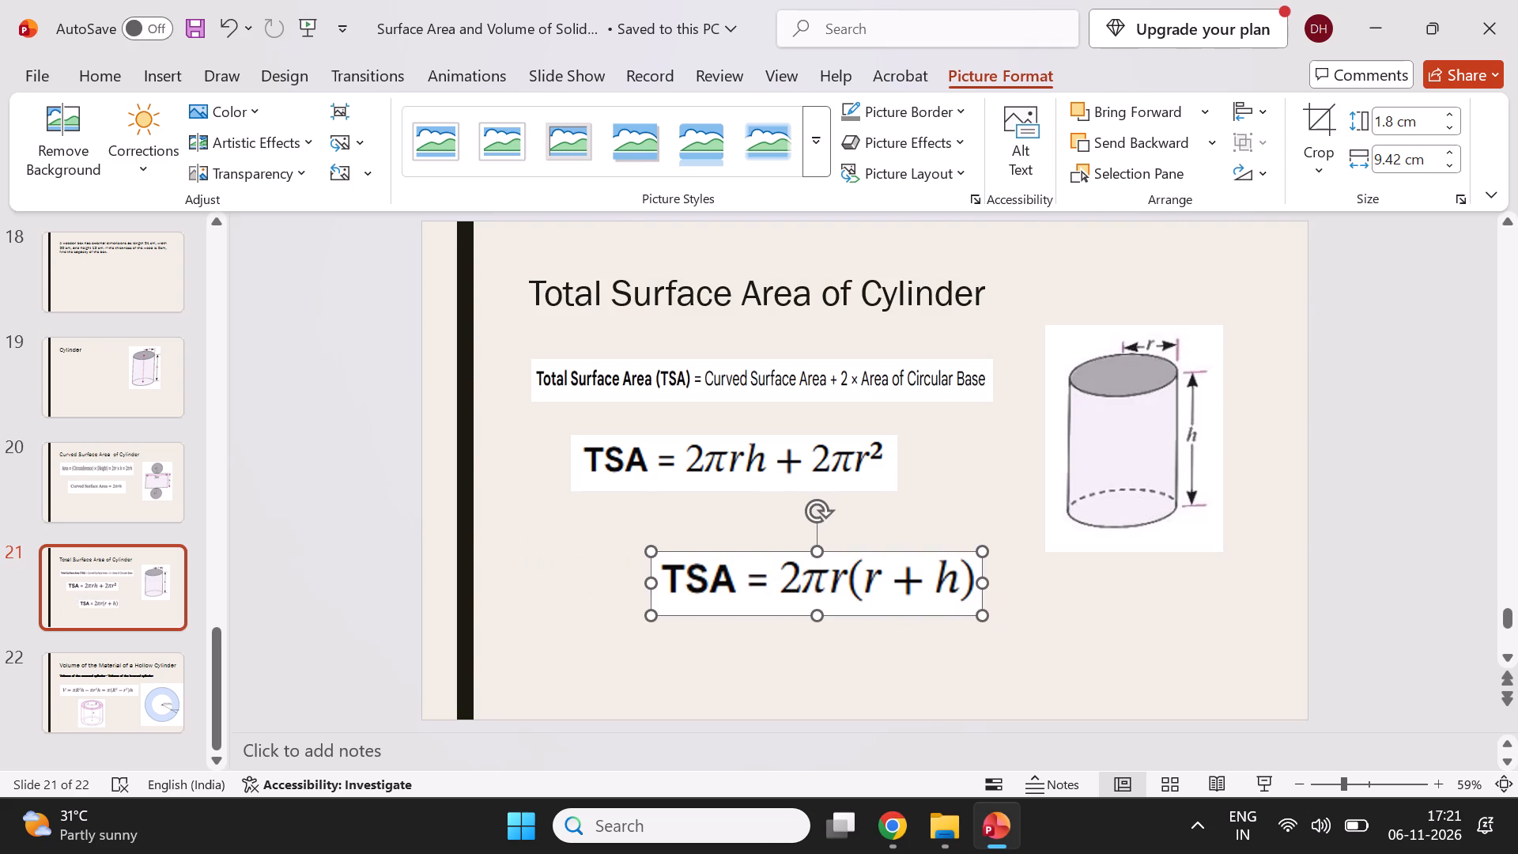
drag(870, 586, 788, 562)
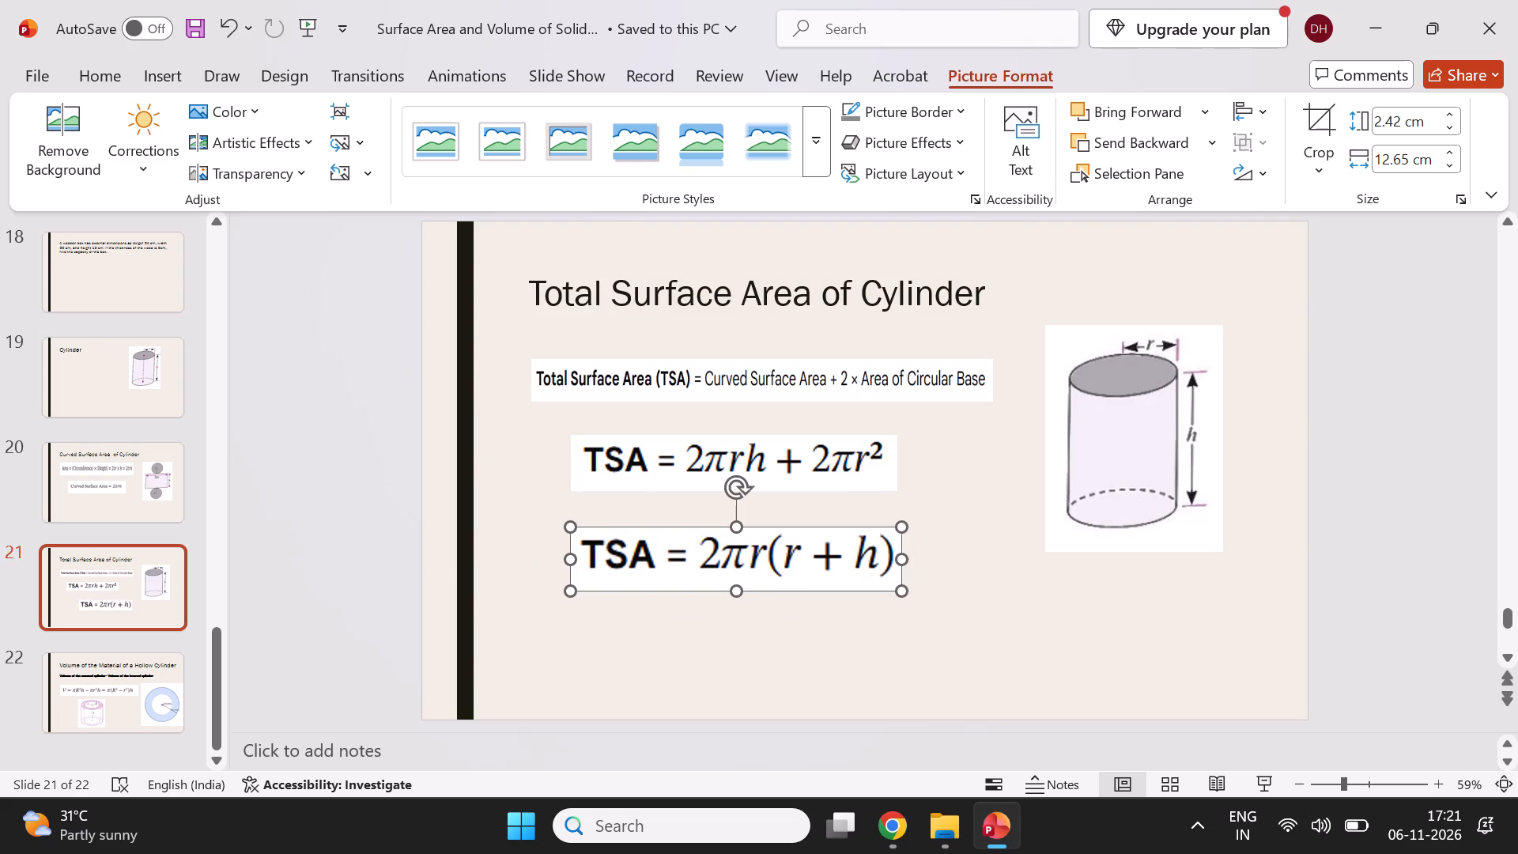
Save the presentation.
key(ctrl+s)
Examine the Volume of a Cylinder section in chapter 17.pdf for content matching the Cylinder slide 19.
key(alt+Tab)
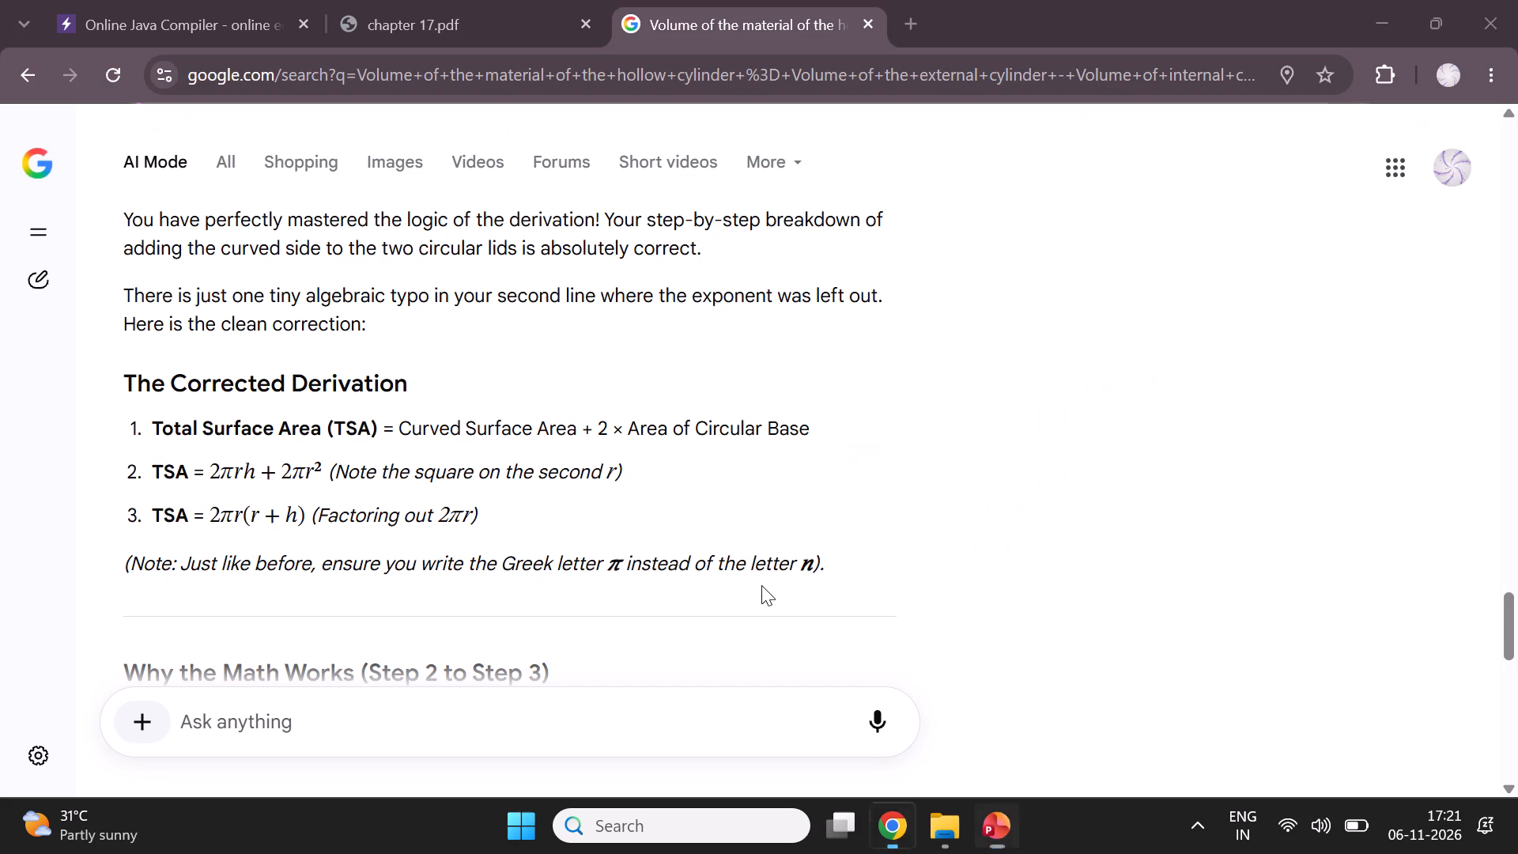
key(alt+Tab)
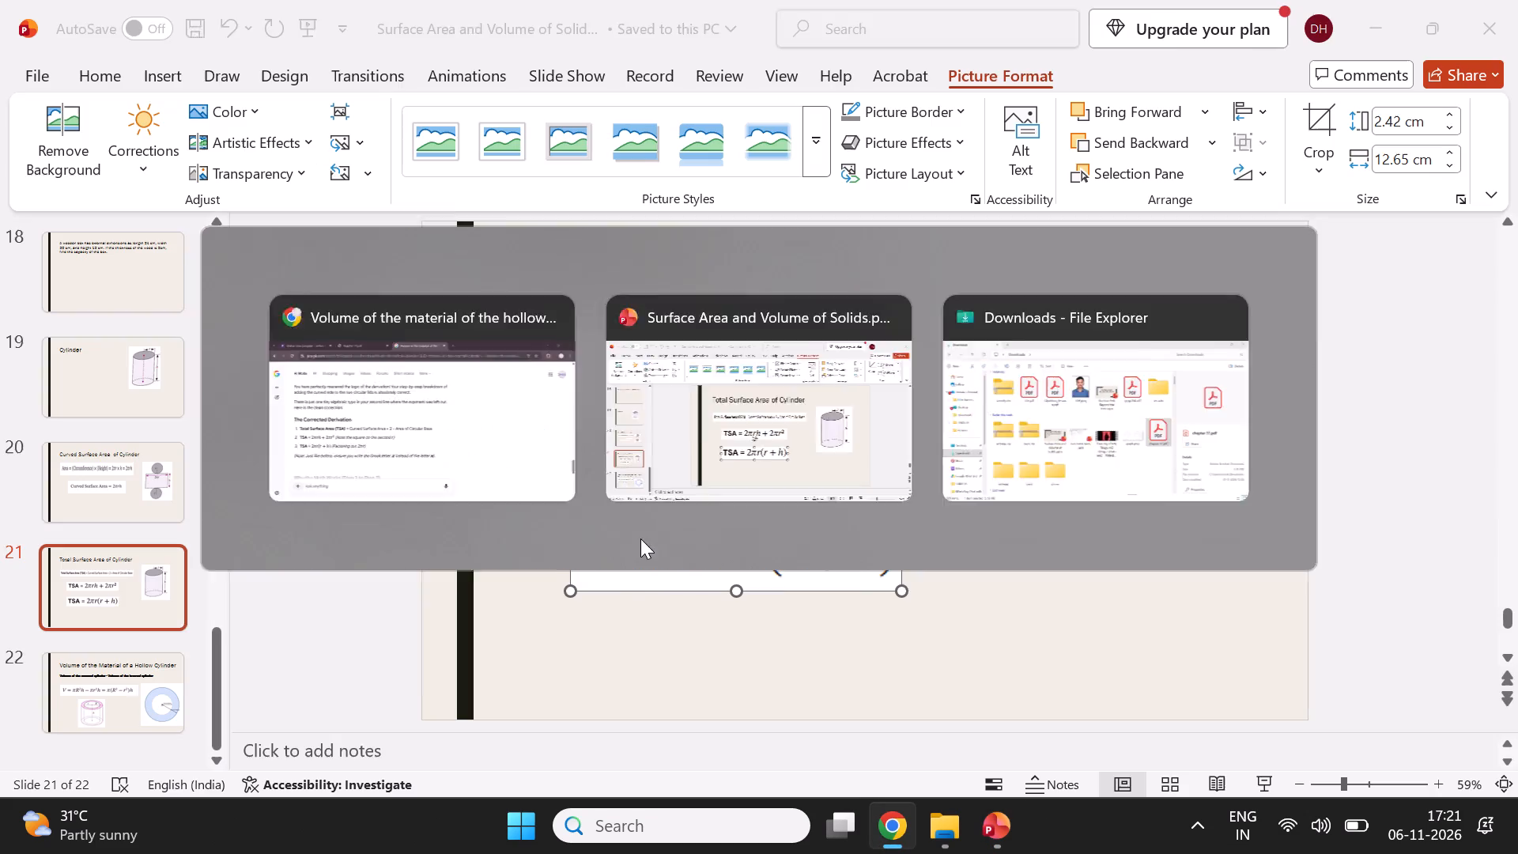
click(151, 381)
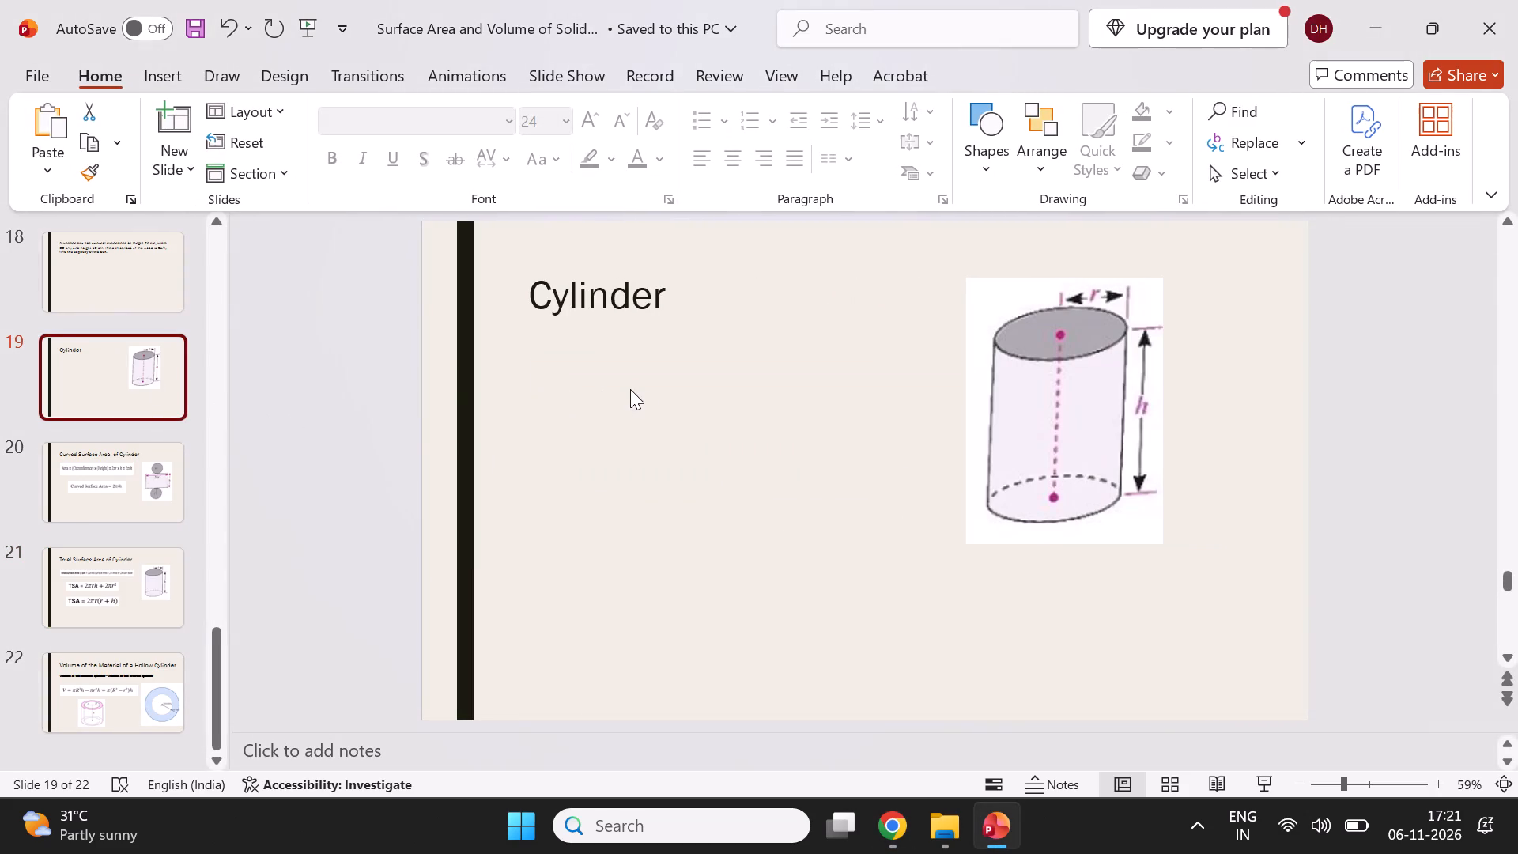
key(alt+Tab)
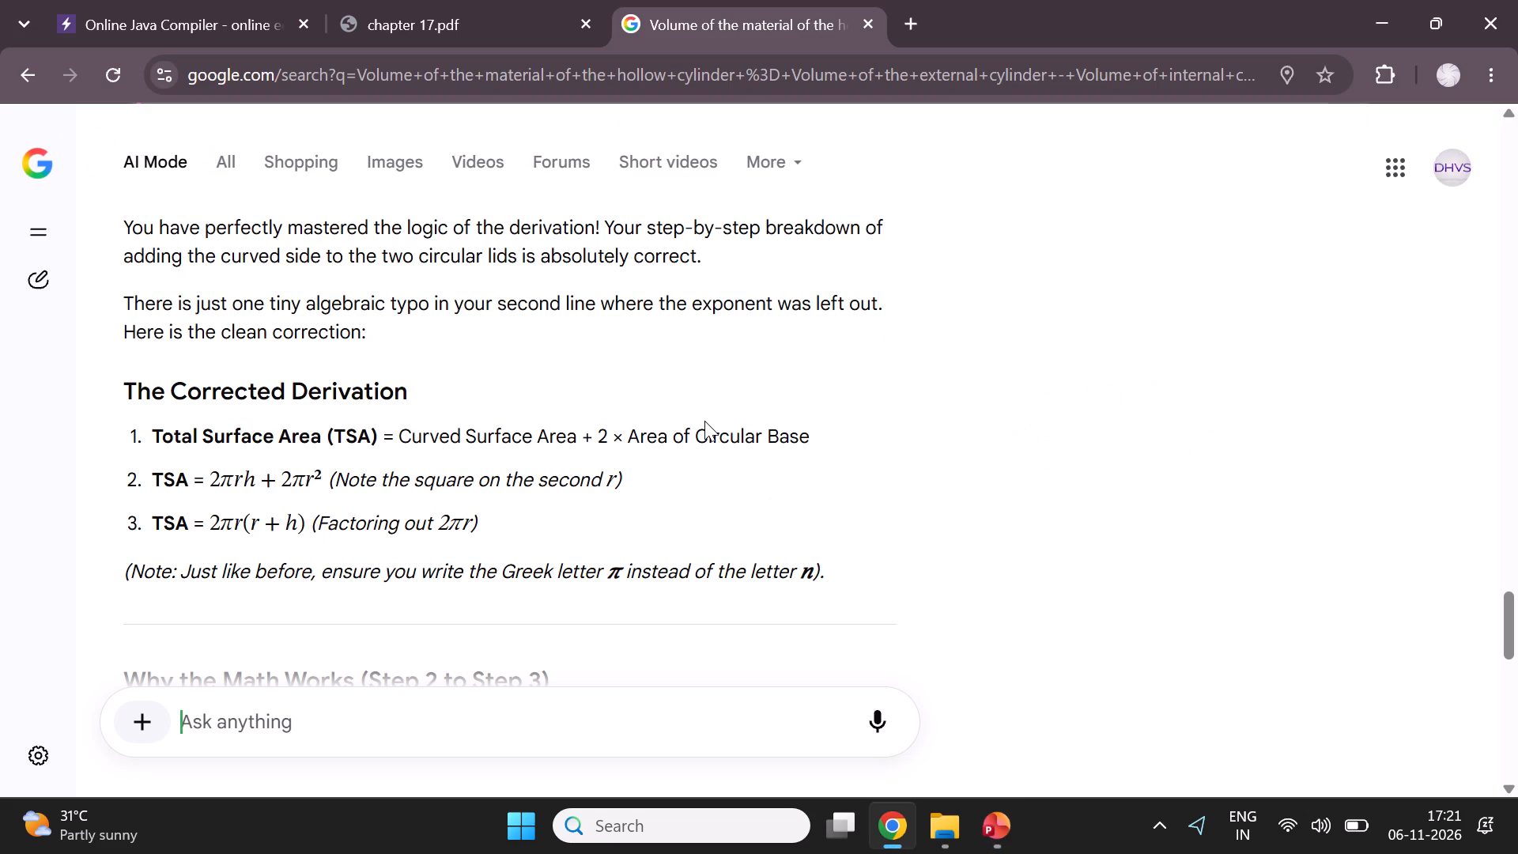
click(416, 30)
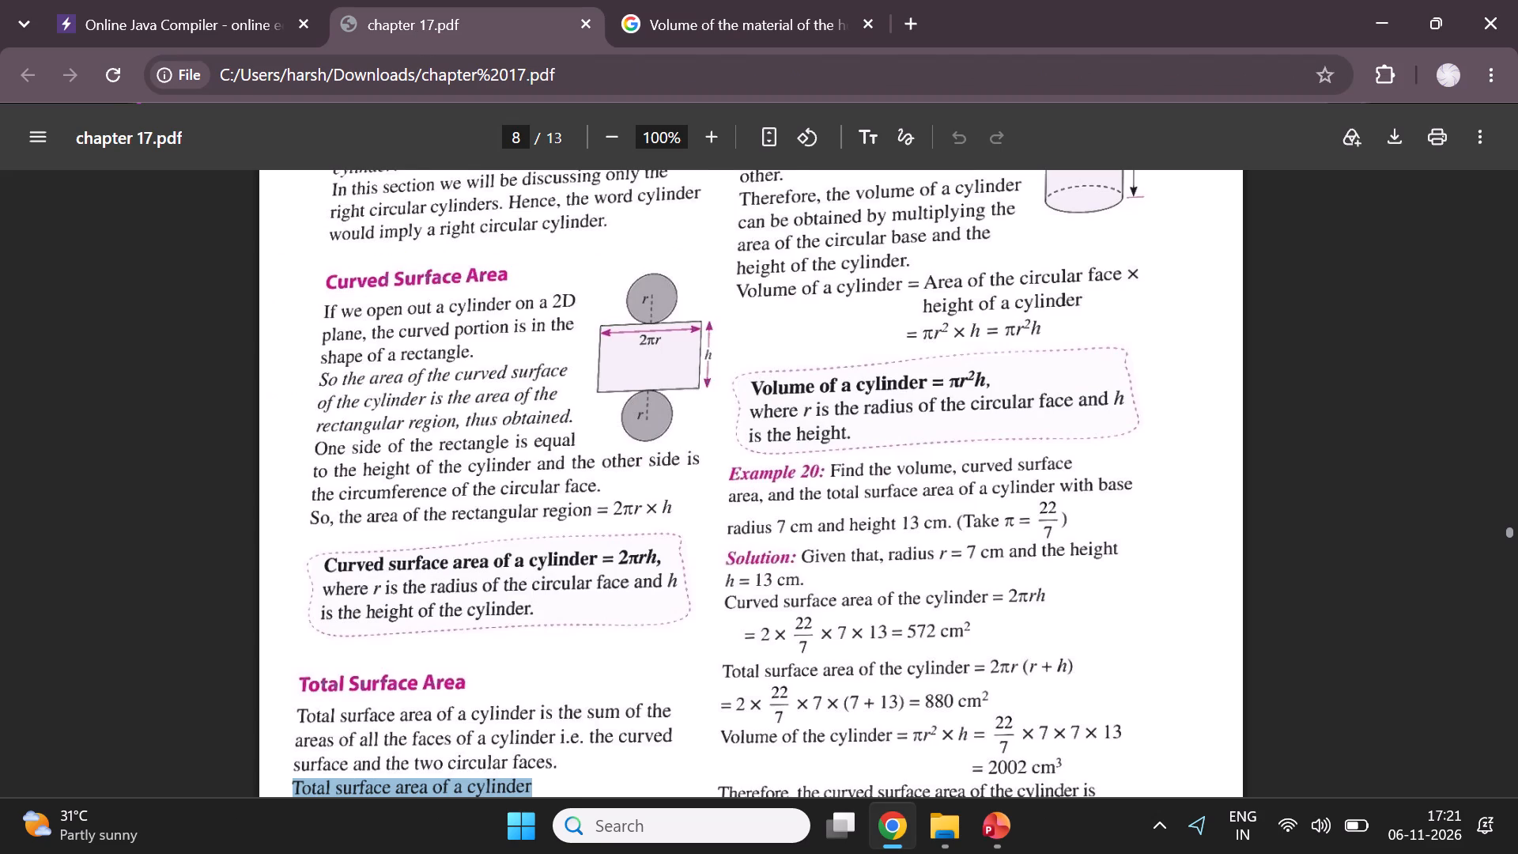
scroll(583, 512, up, 4)
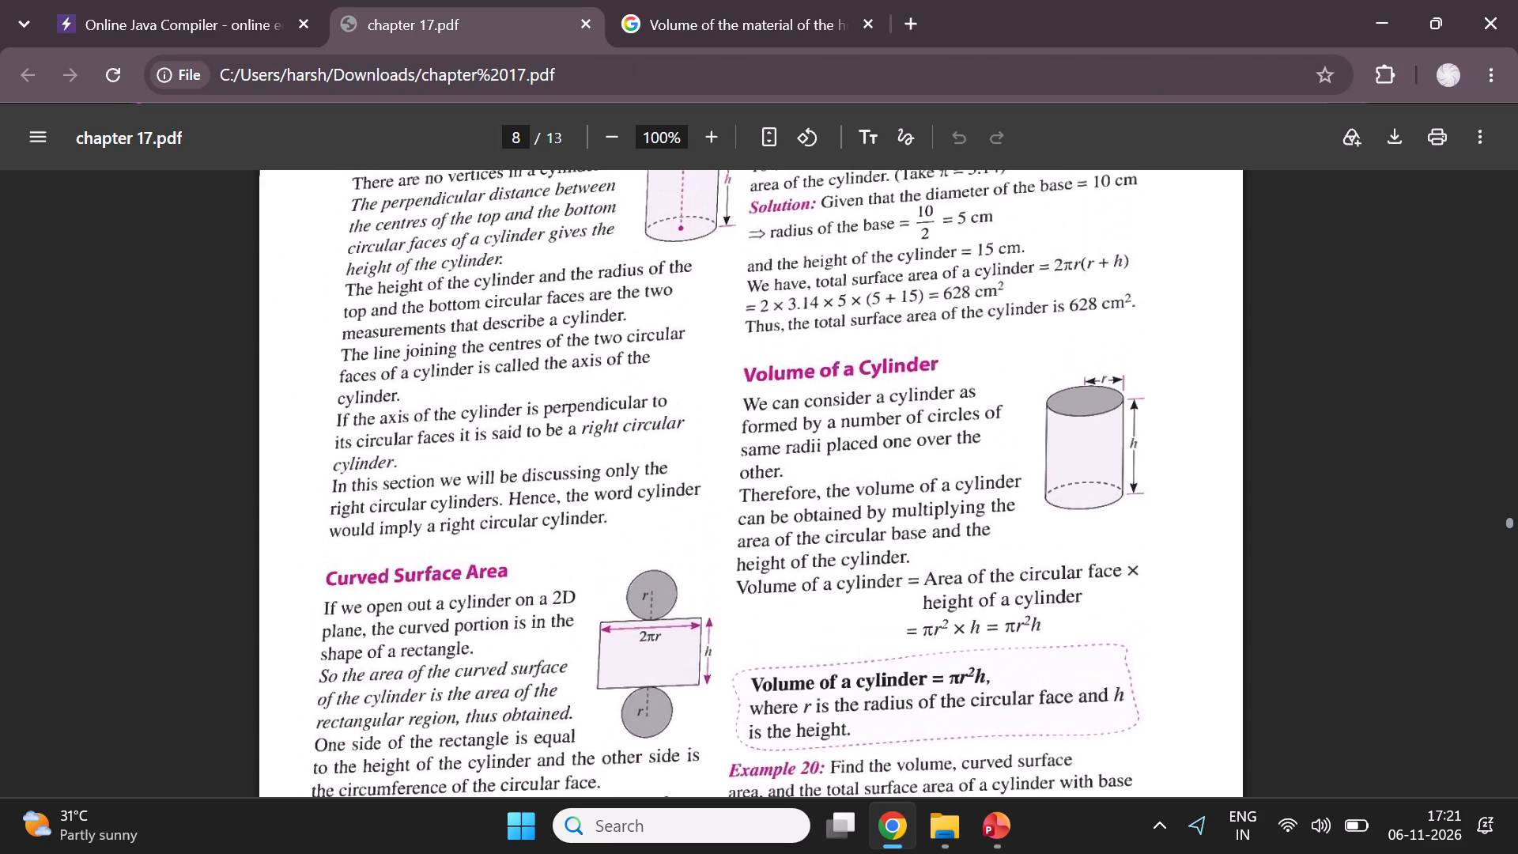
scroll(583, 512, up, 2)
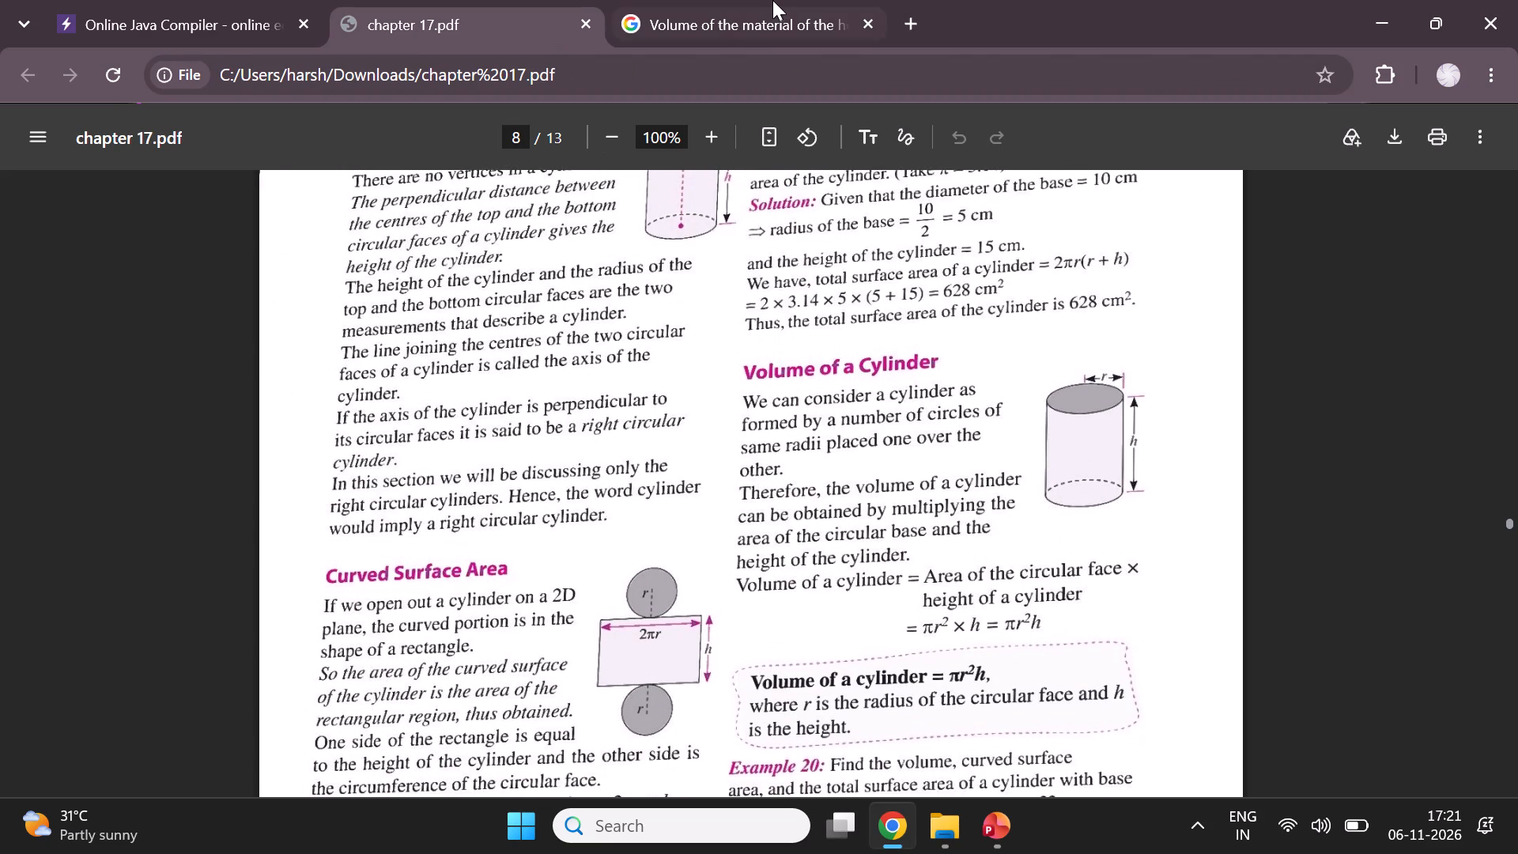
click(772, 0)
click(390, 0)
Retitle slide 19 as "Volume of Cylinder" in the presentation and widen the title box so the title fits on one line.
click(980, 829)
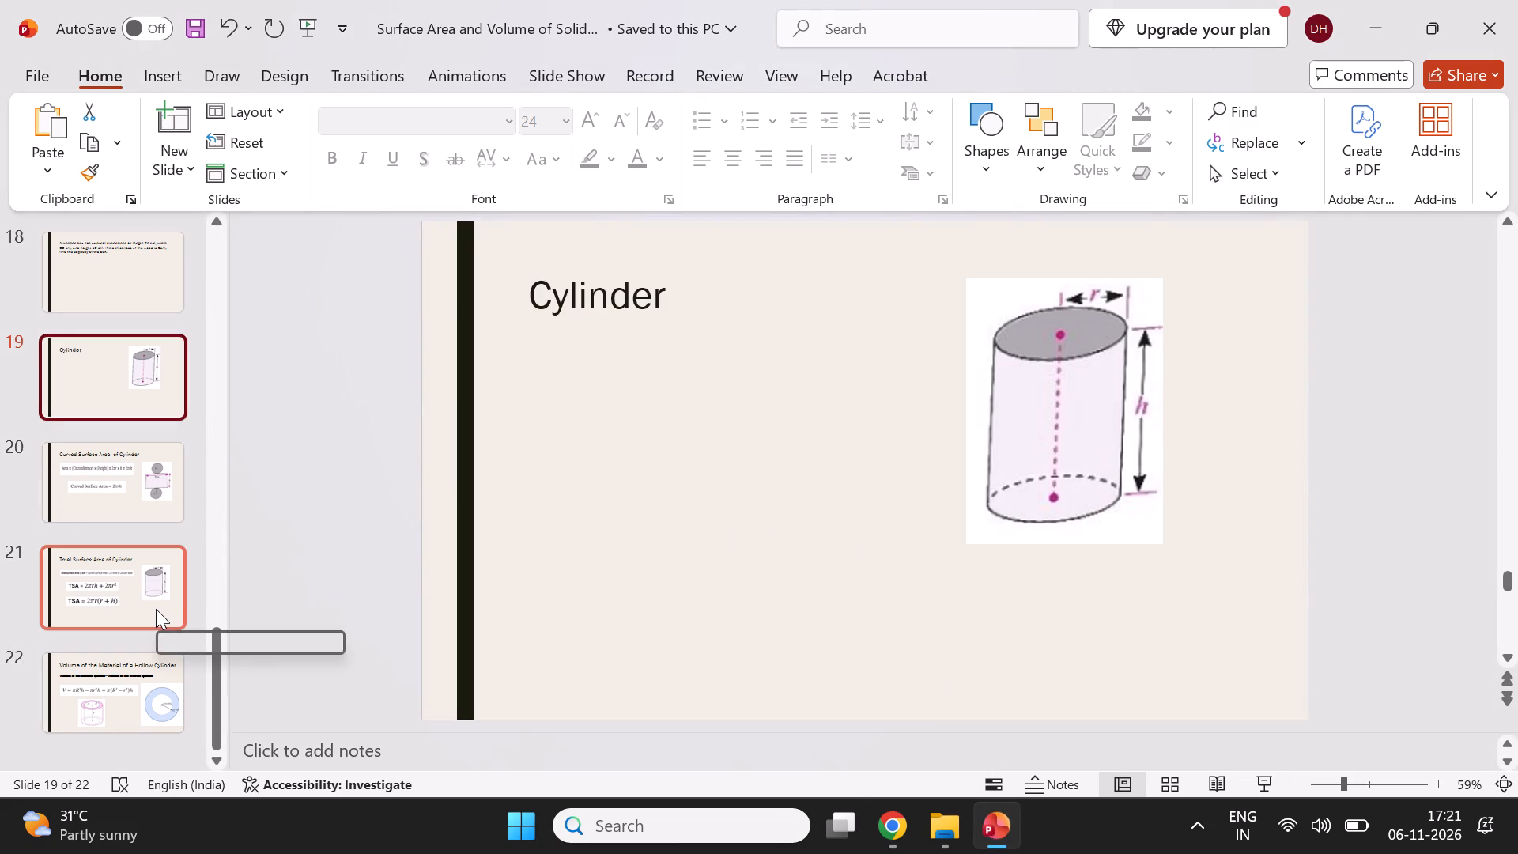
scroll(156, 609, down, 1)
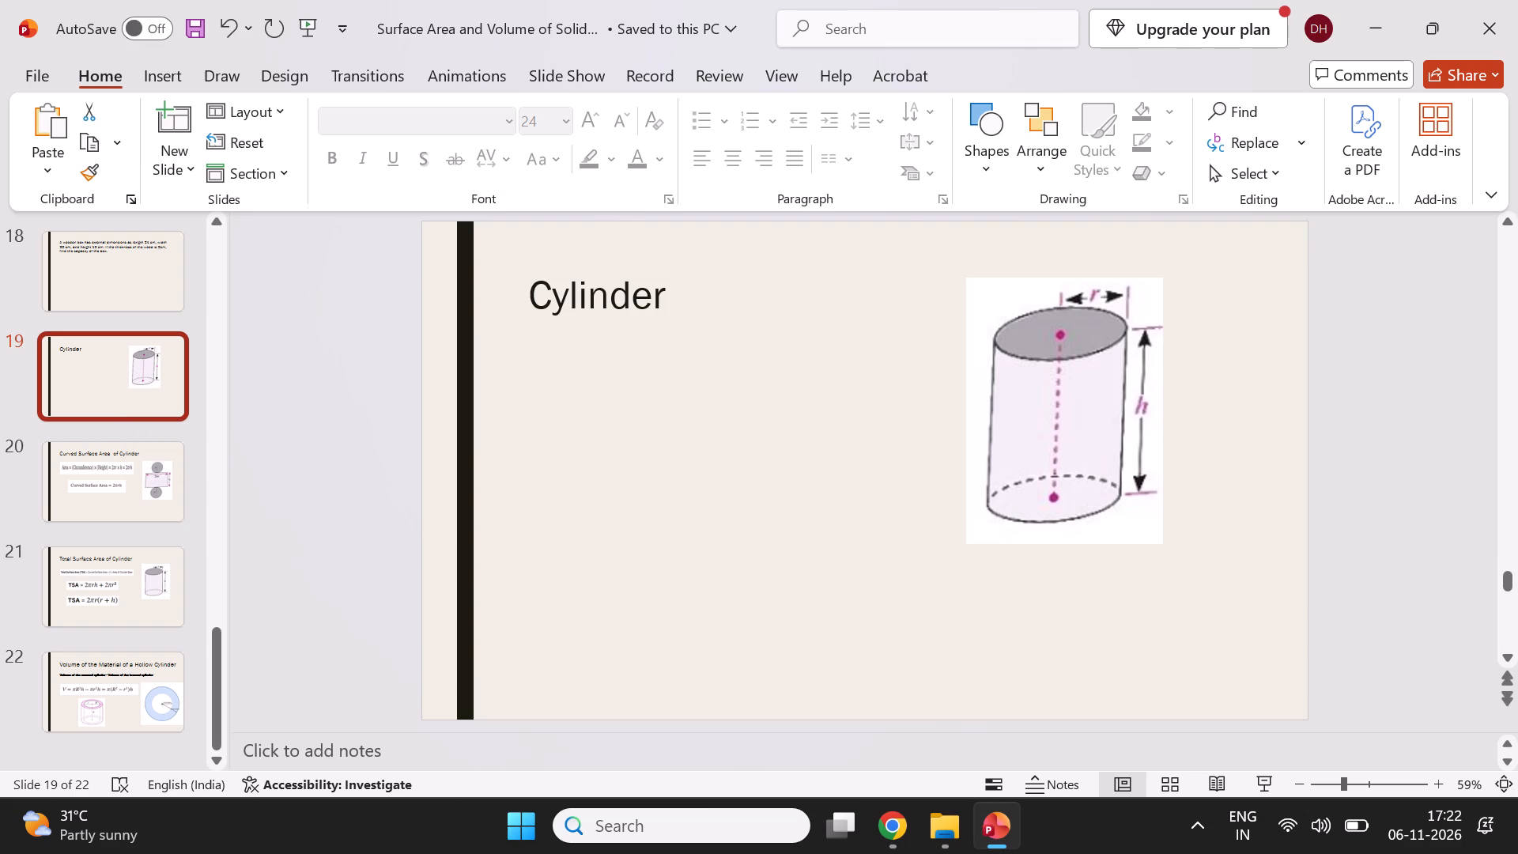
click(529, 296)
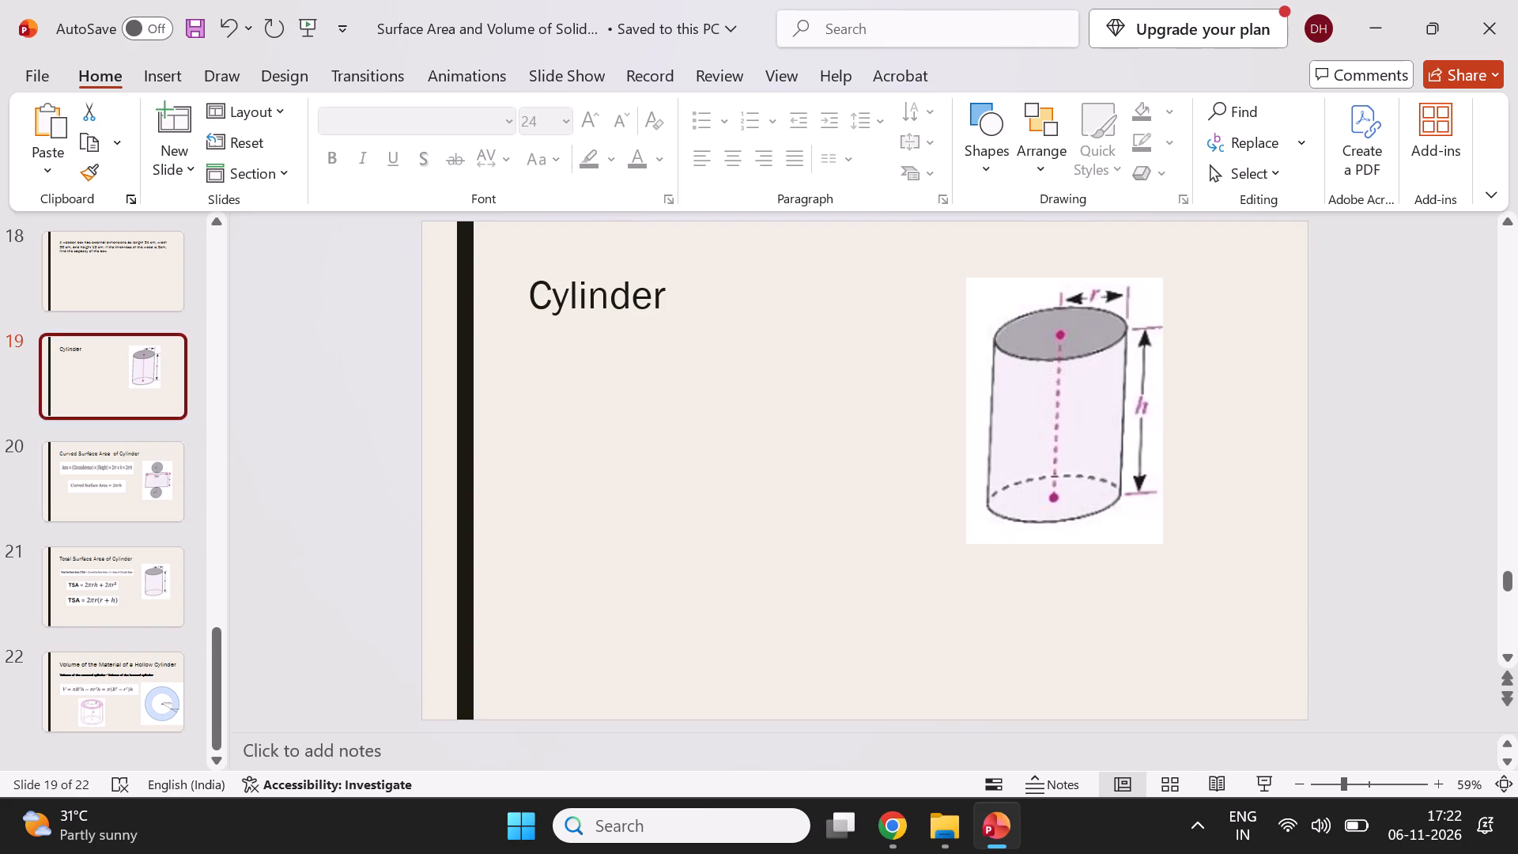
click(109, 589)
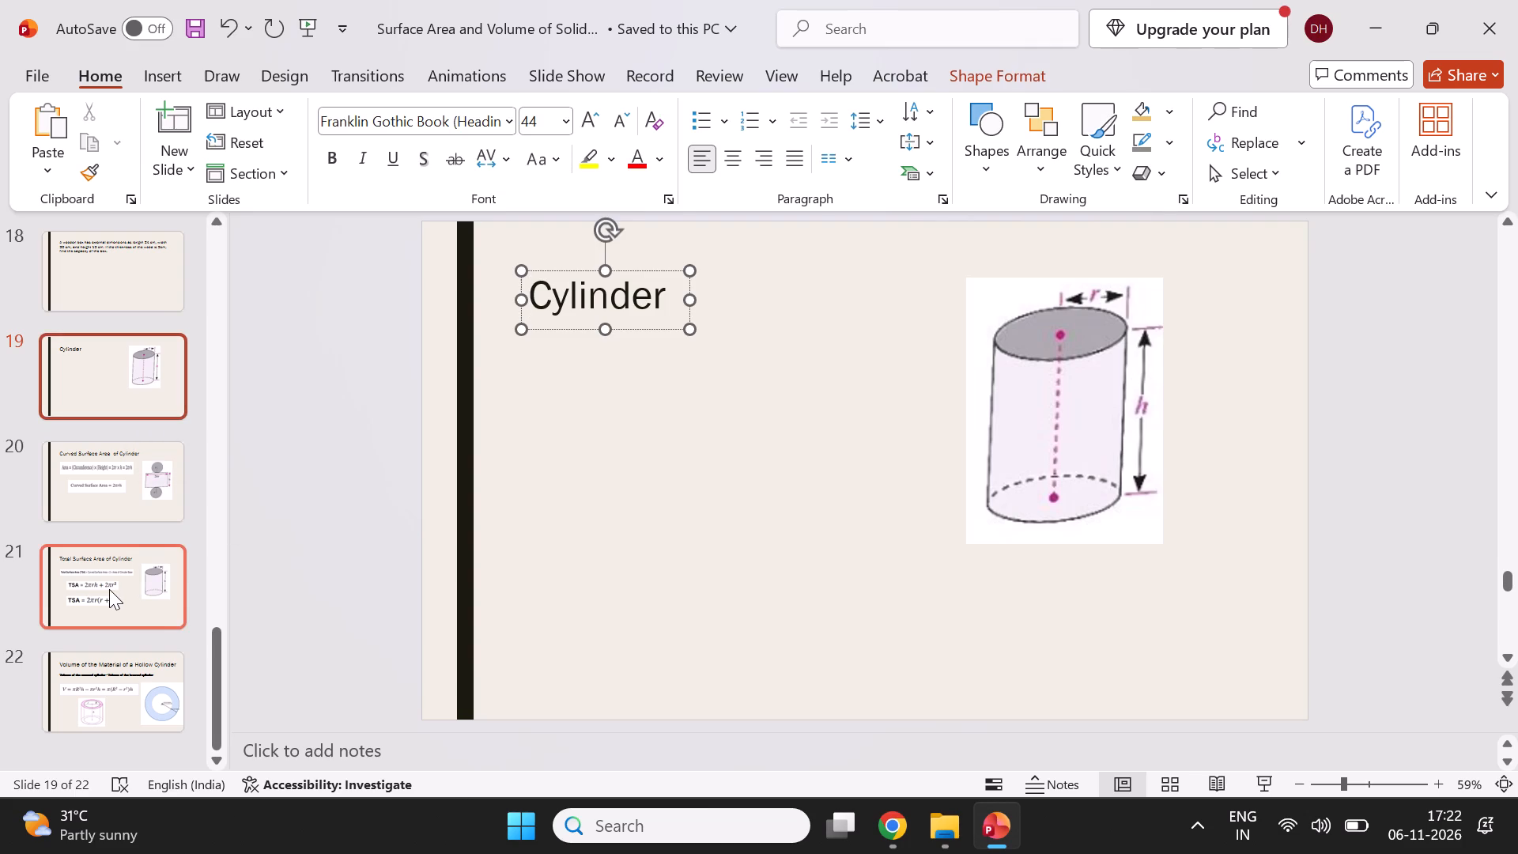
click(111, 692)
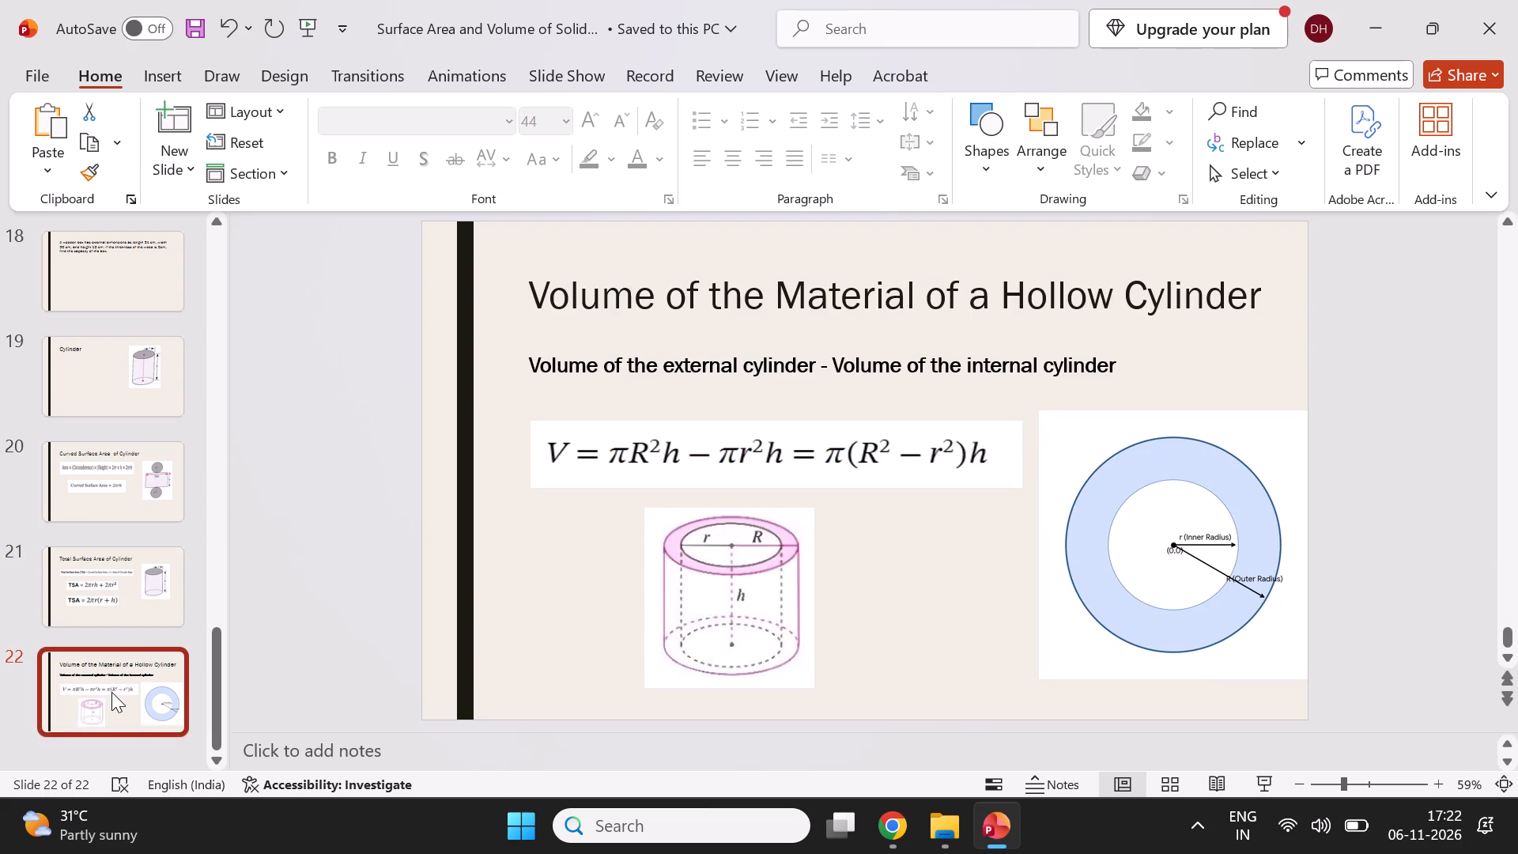
click(159, 586)
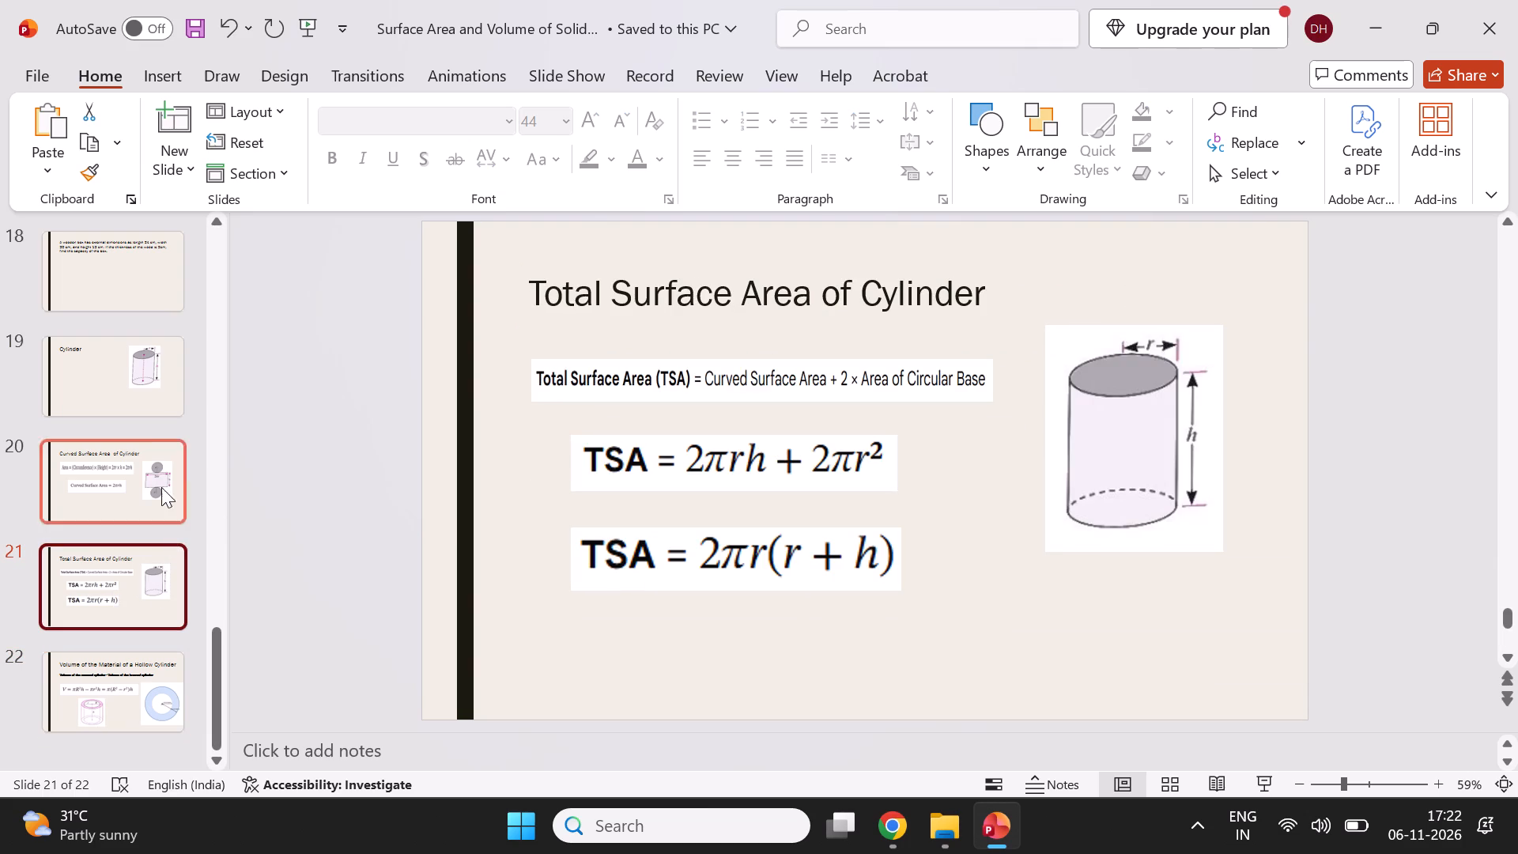
click(124, 368)
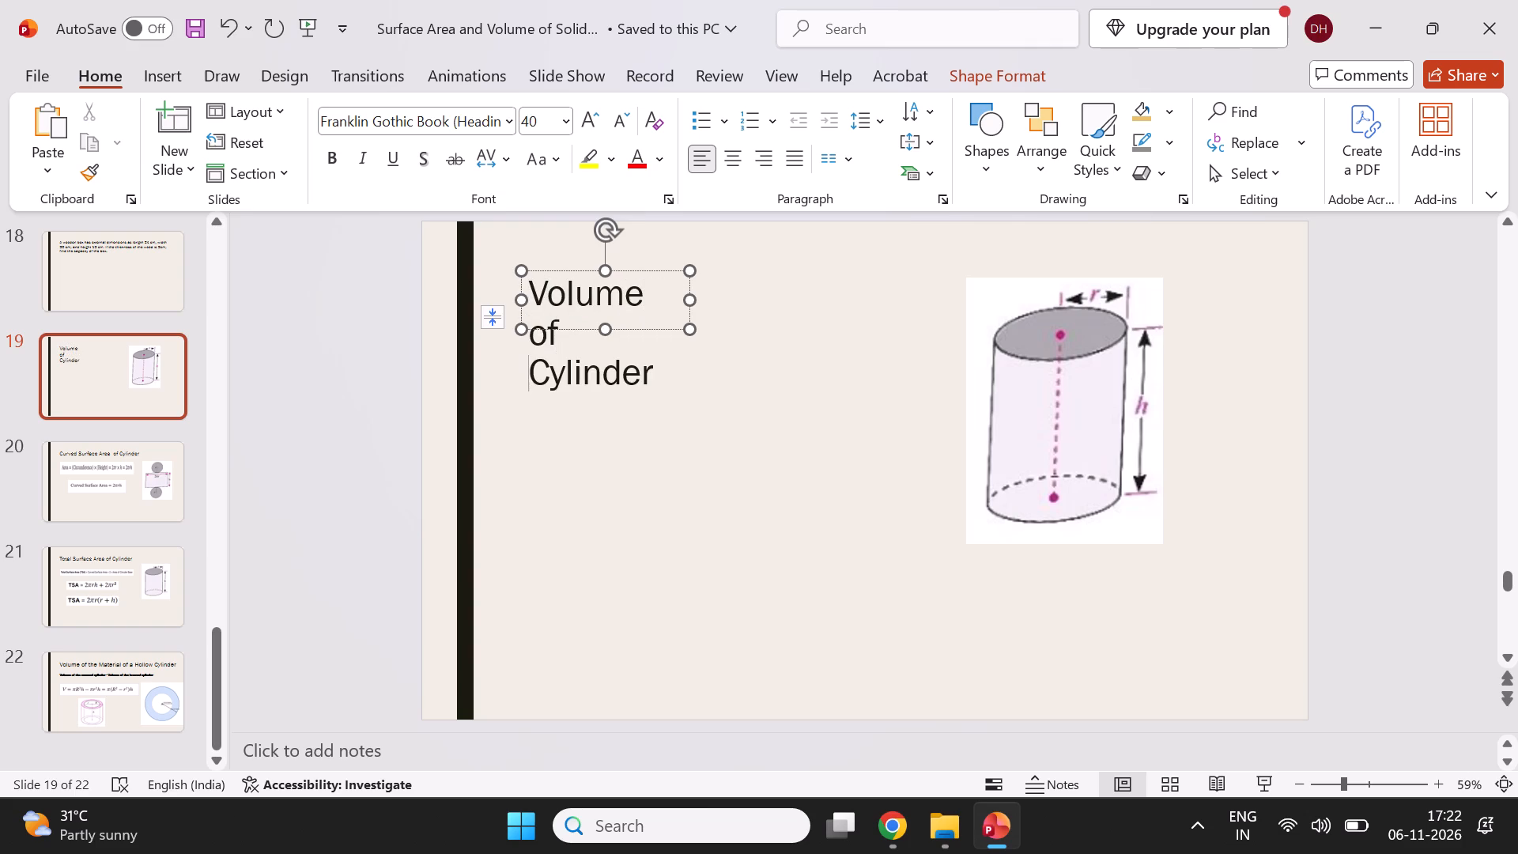
drag(690, 304, 852, 309)
Copy the "Volume of a cylinder = Area of the circular face × height" derivation from chapter 17.pdf and submit it to Google AI Mode.
key(alt+Tab)
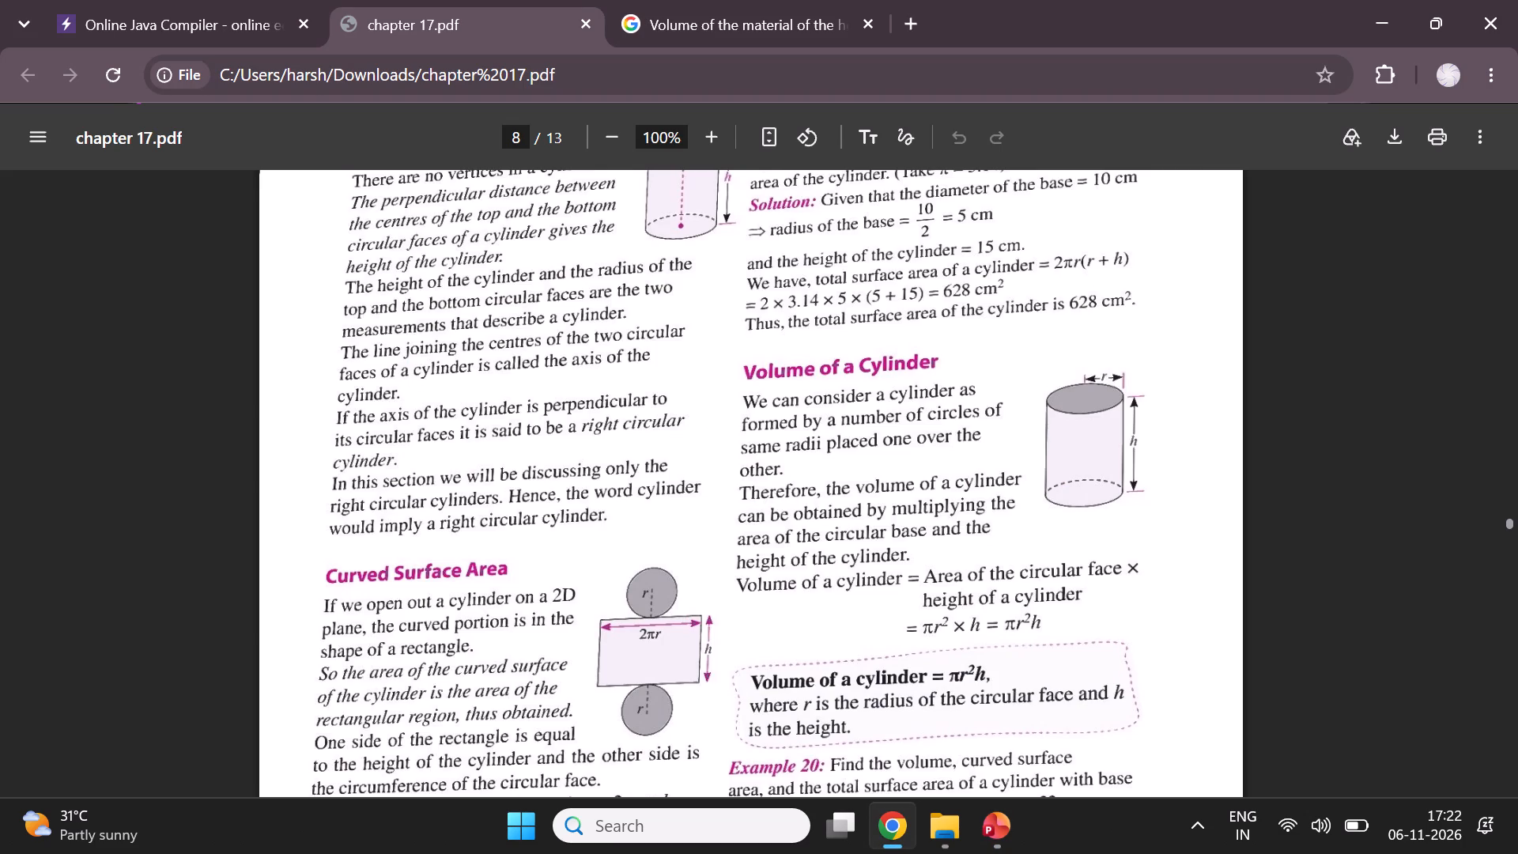
drag(1052, 622, 832, 599)
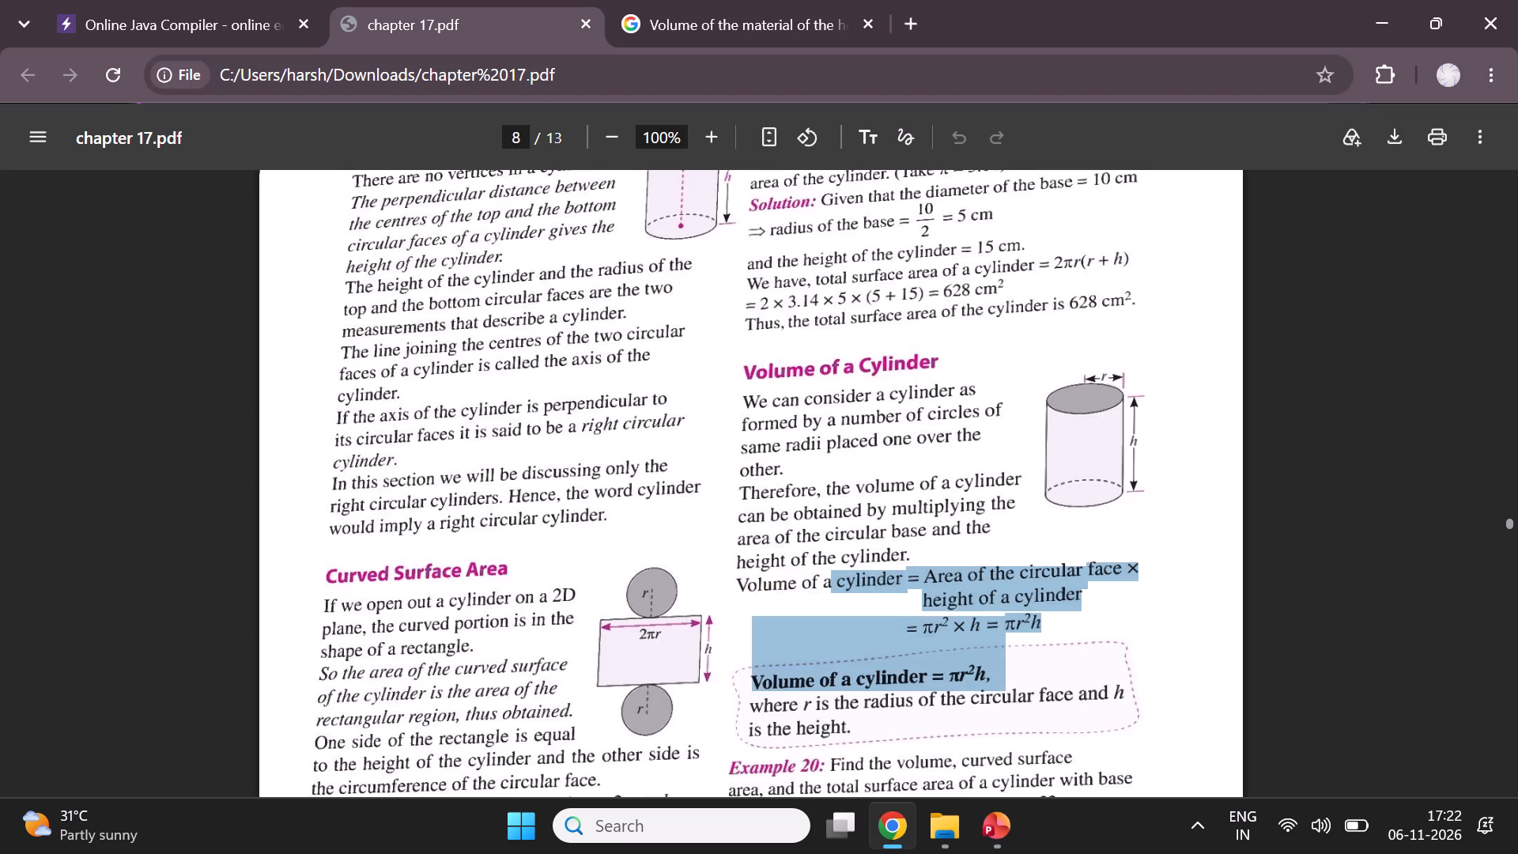
drag(832, 599, 738, 587)
key(ctrl+c)
key(alt+Tab)
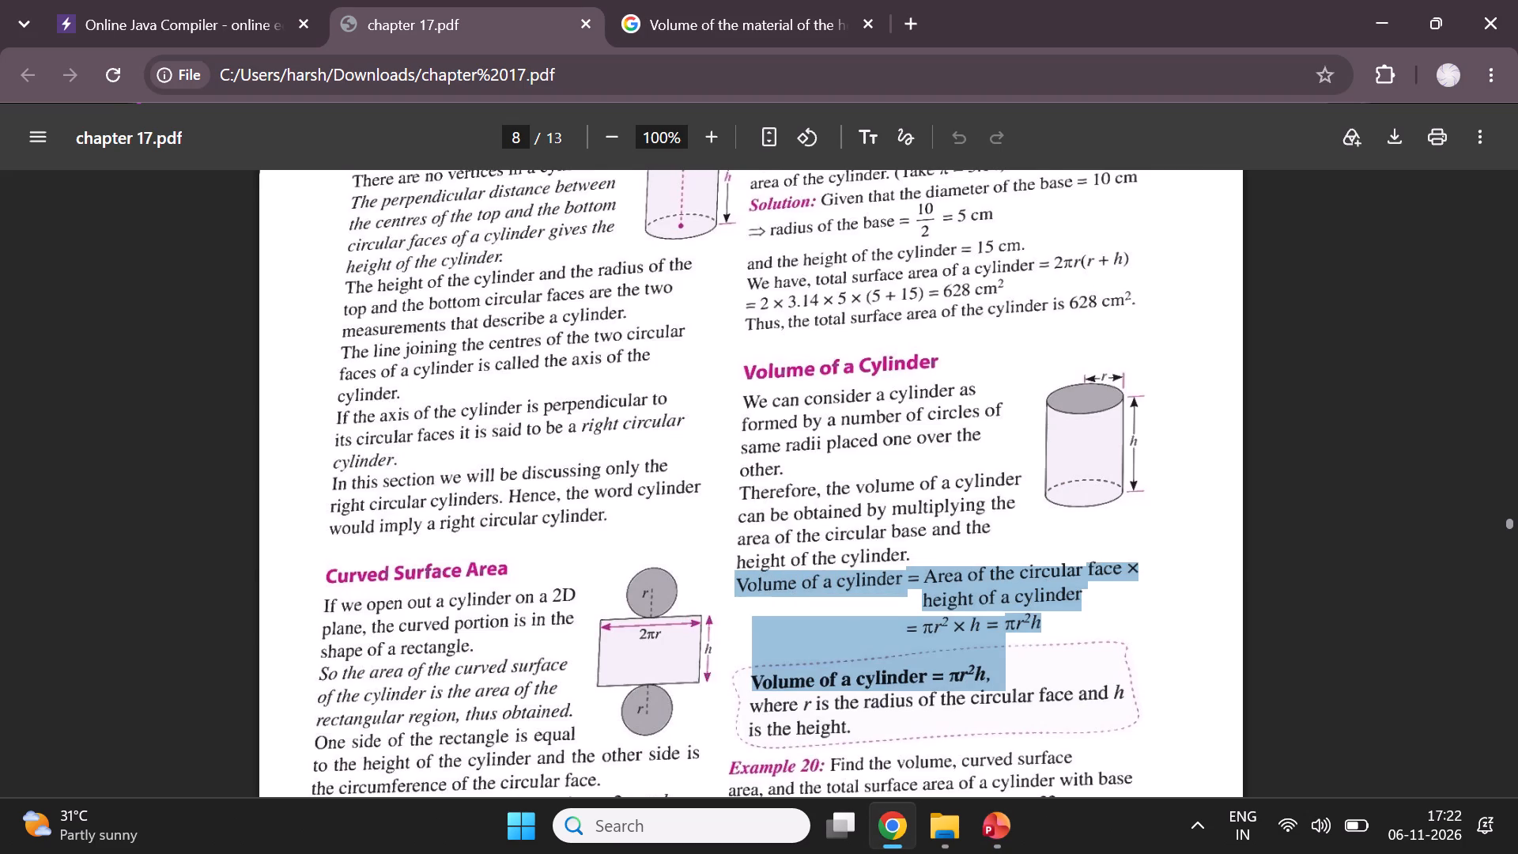
key(alt+Tab)
click(746, 0)
ctrl+click(366, 722)
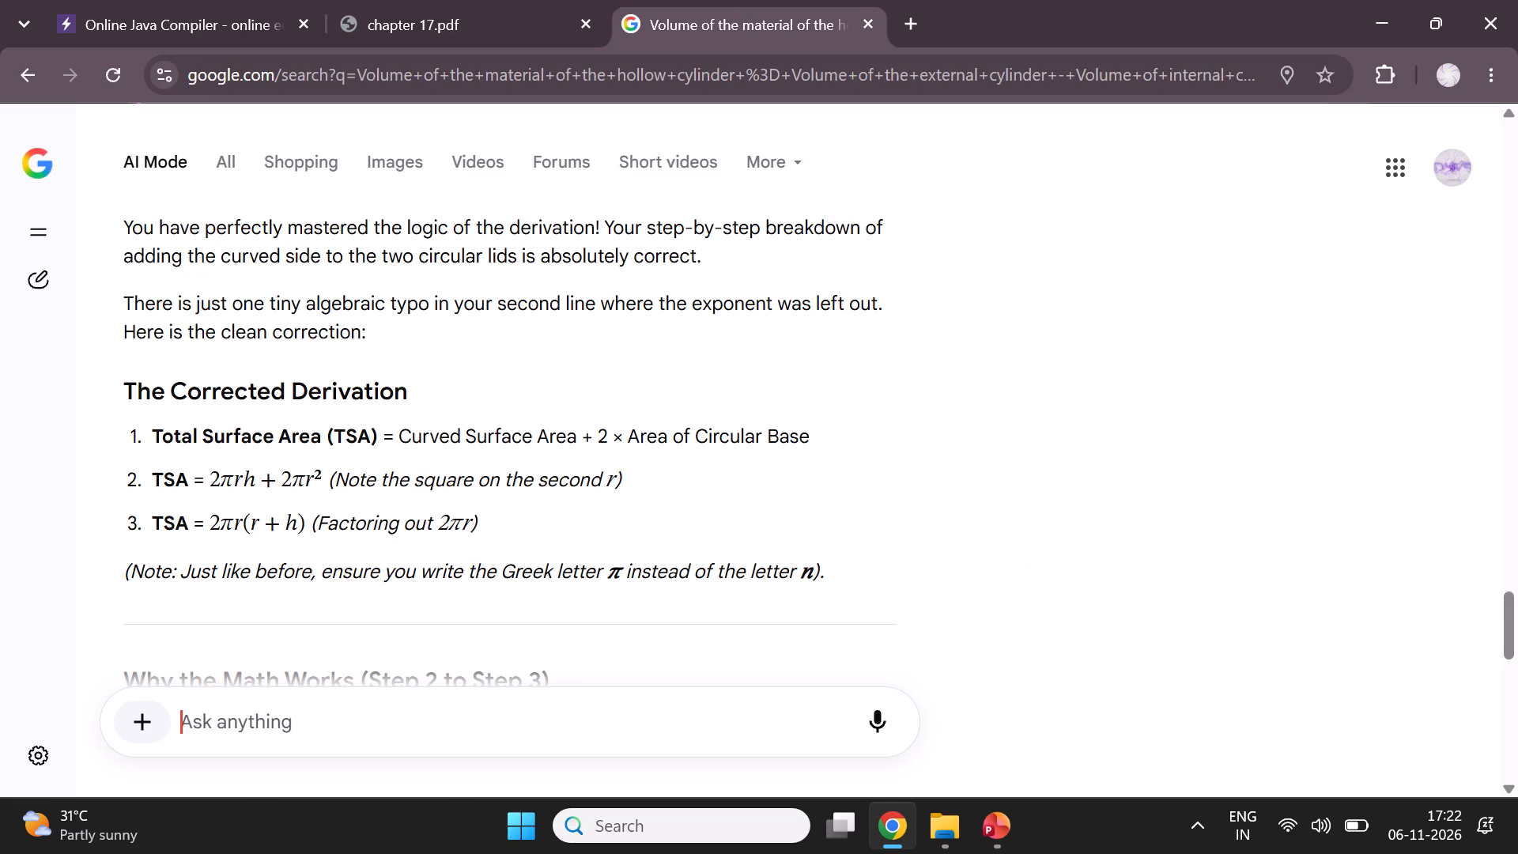
key(ctrl+c)
key(ctrl+v)
key(Return)
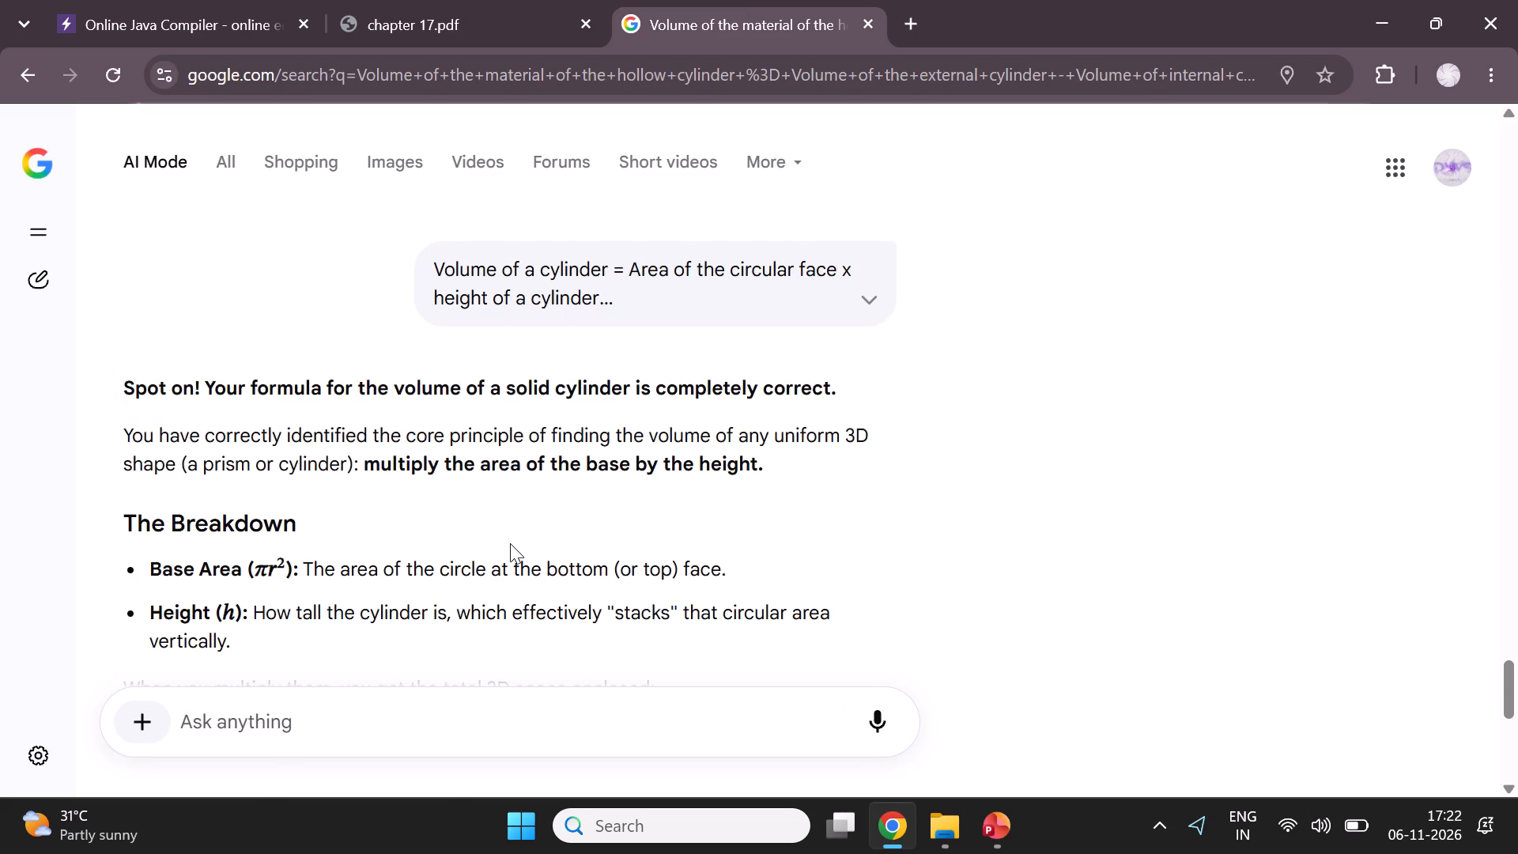
Snip the "V = πr²h" formula from the AI Mode answer and paste it on slide 19 of the presentation.
scroll(510, 543, down, 2)
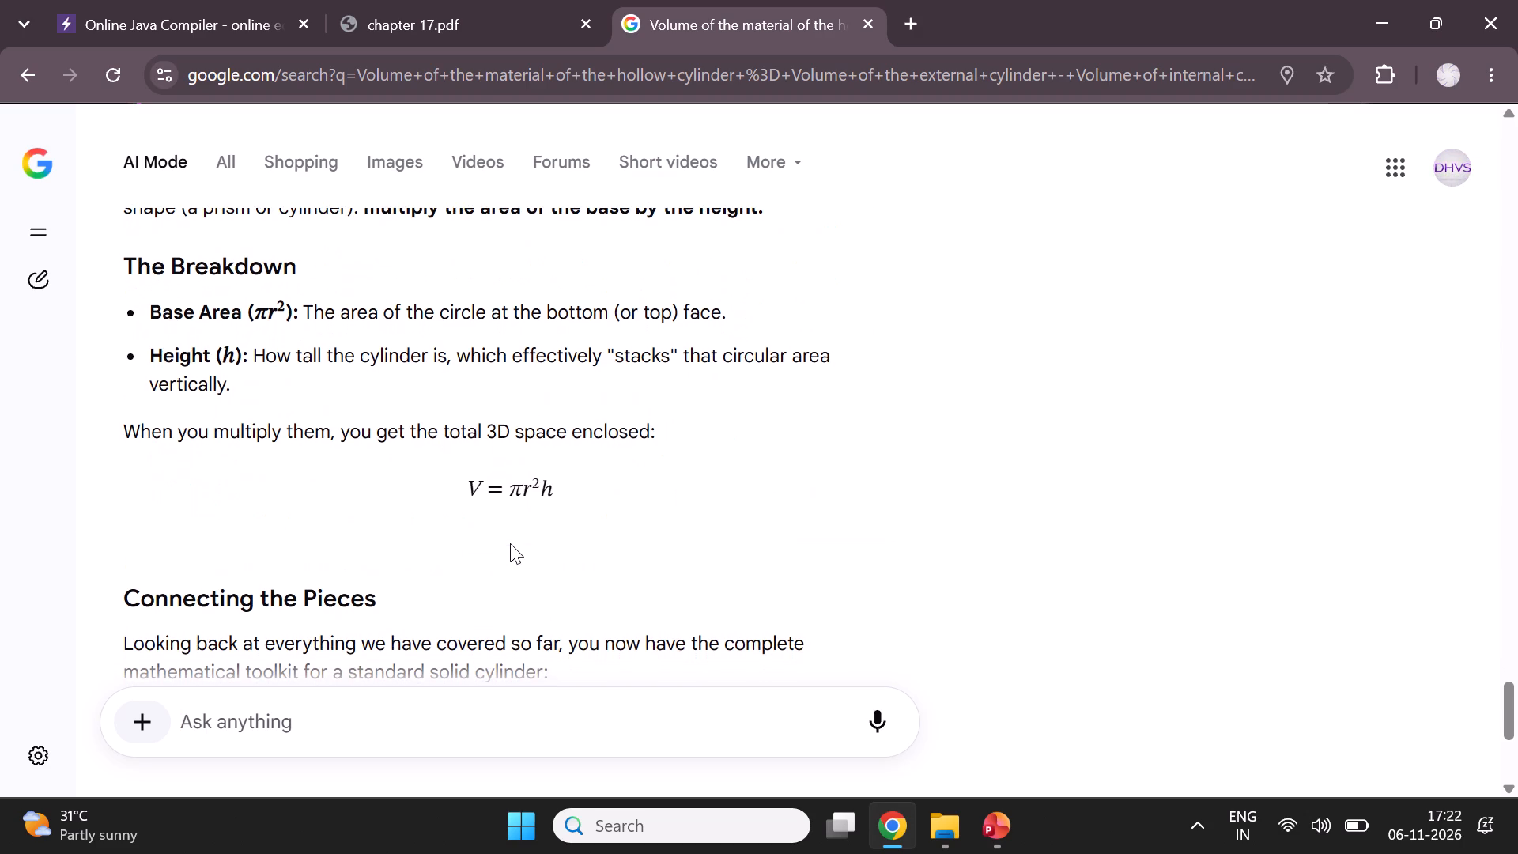
scroll(510, 543, down, 1)
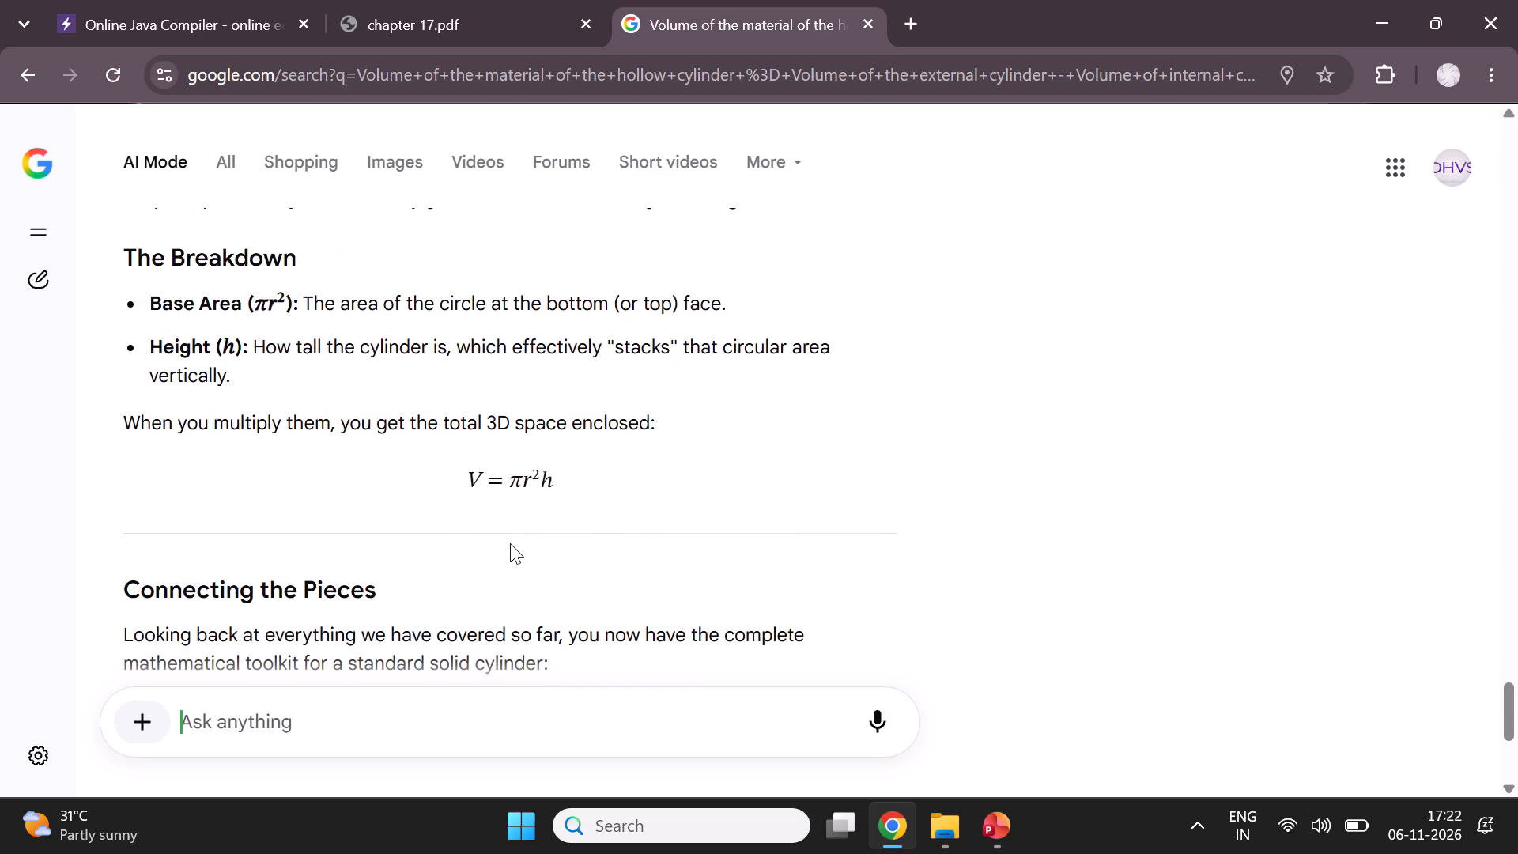
scroll(510, 543, down, 2)
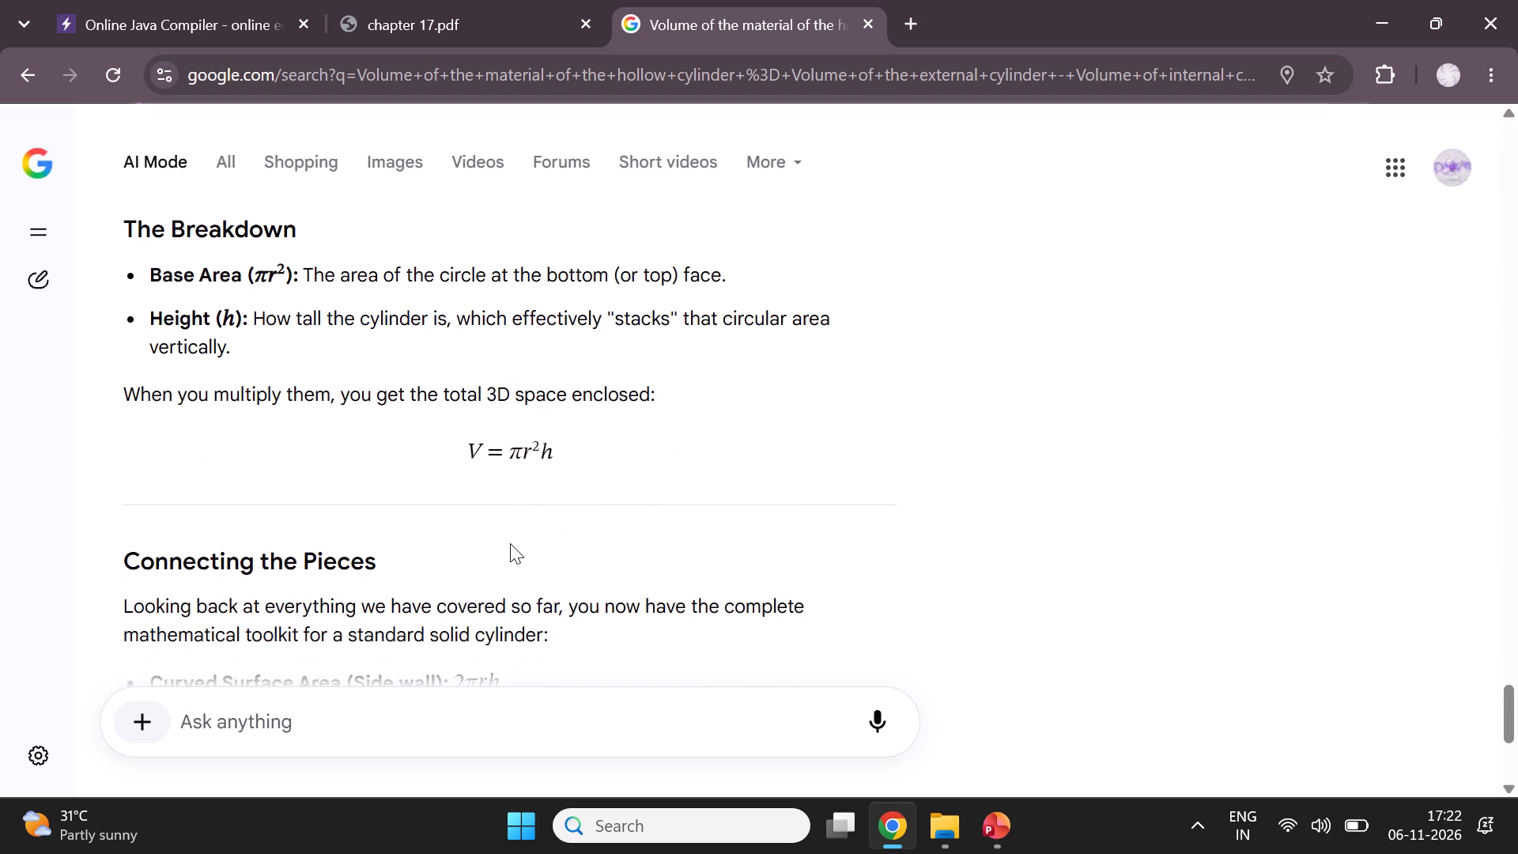
scroll(510, 543, down, 1)
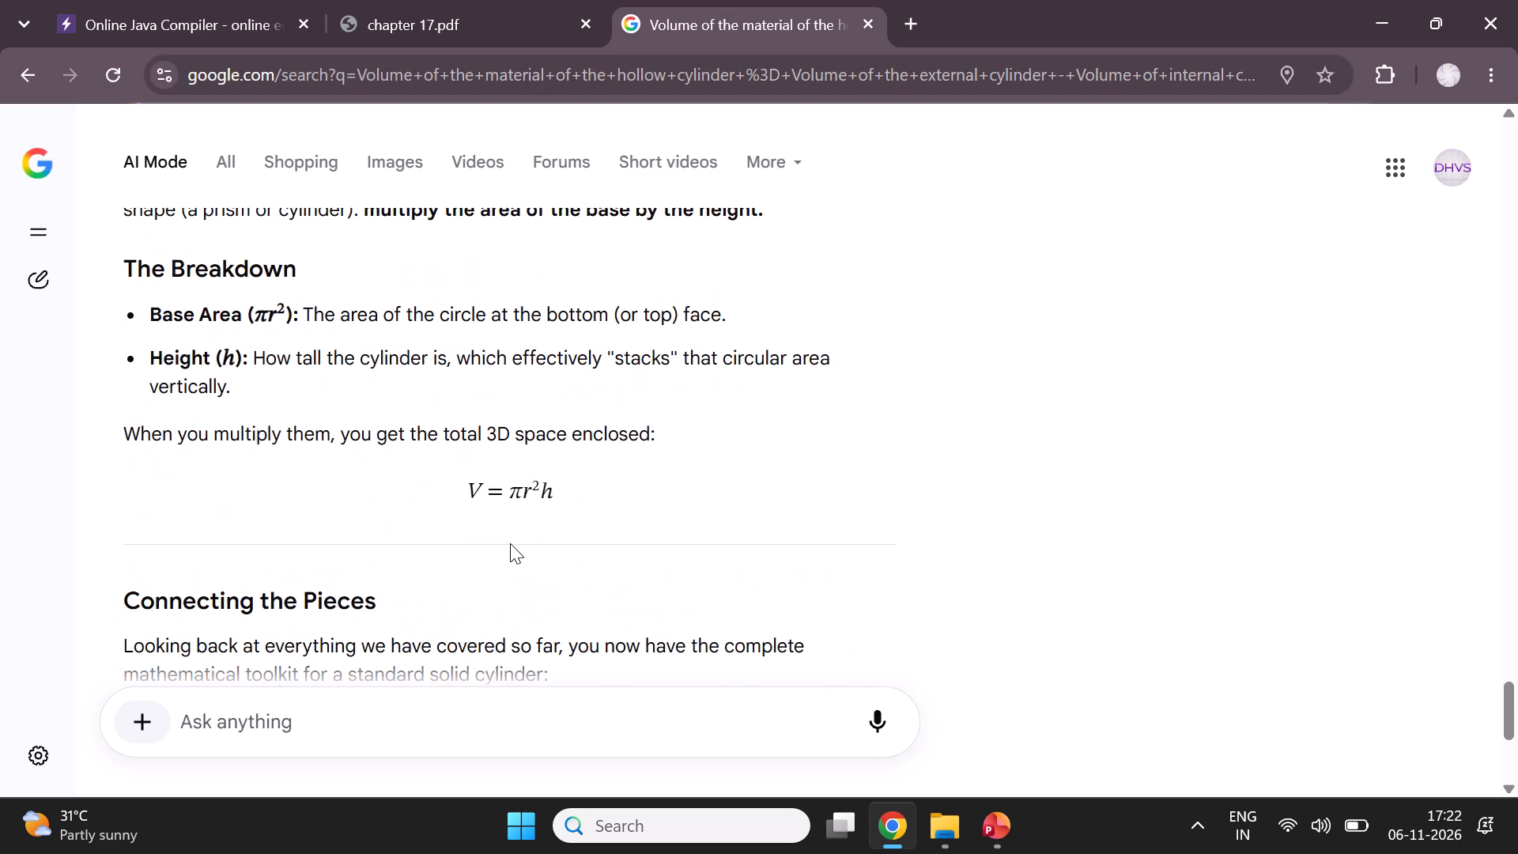
key(shift+super+s)
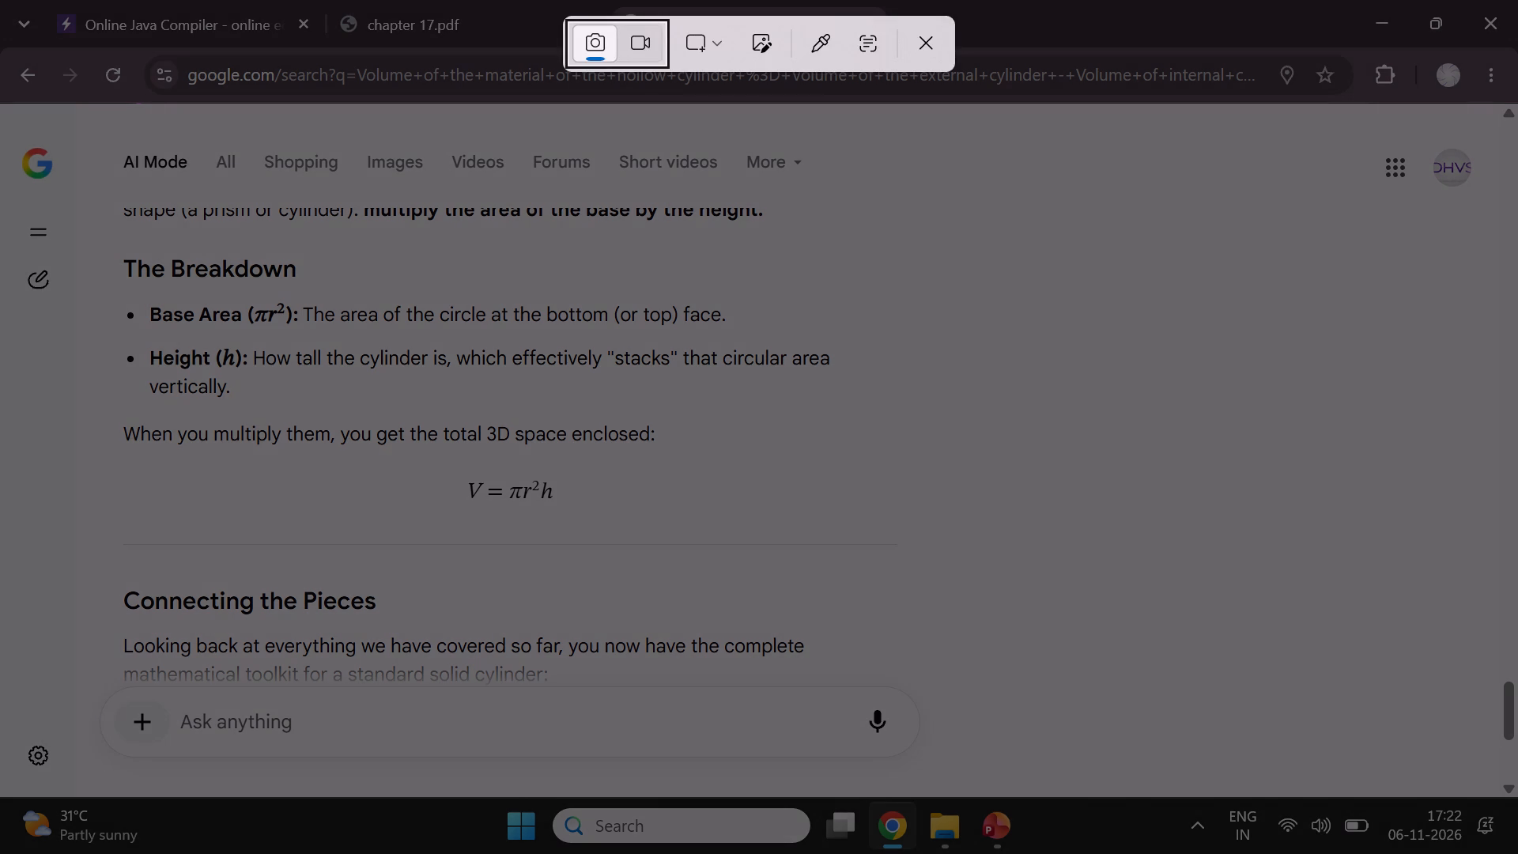
drag(455, 473, 580, 516)
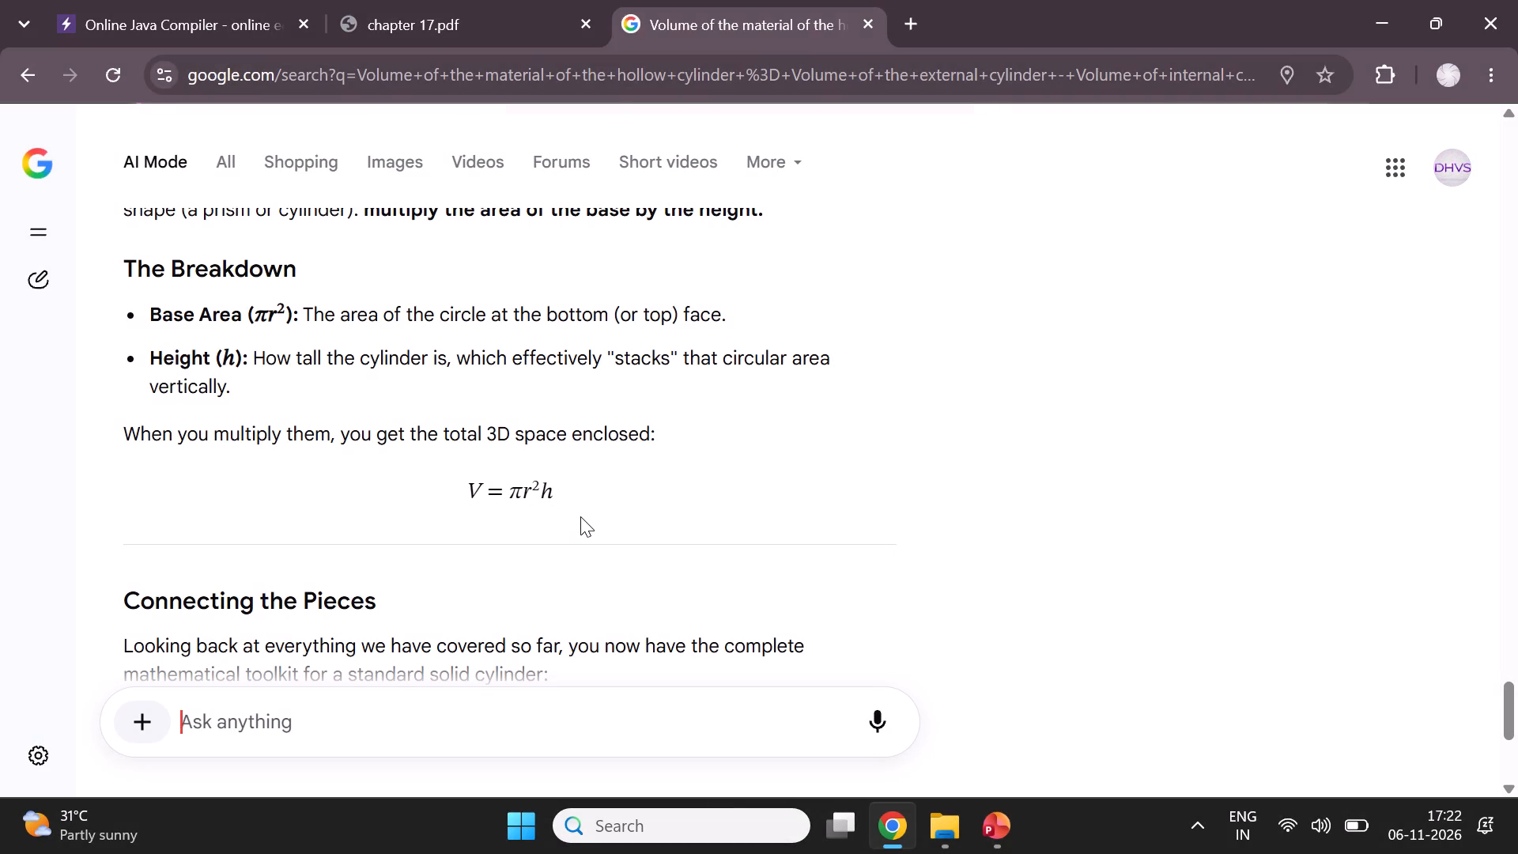
key(alt+Tab)
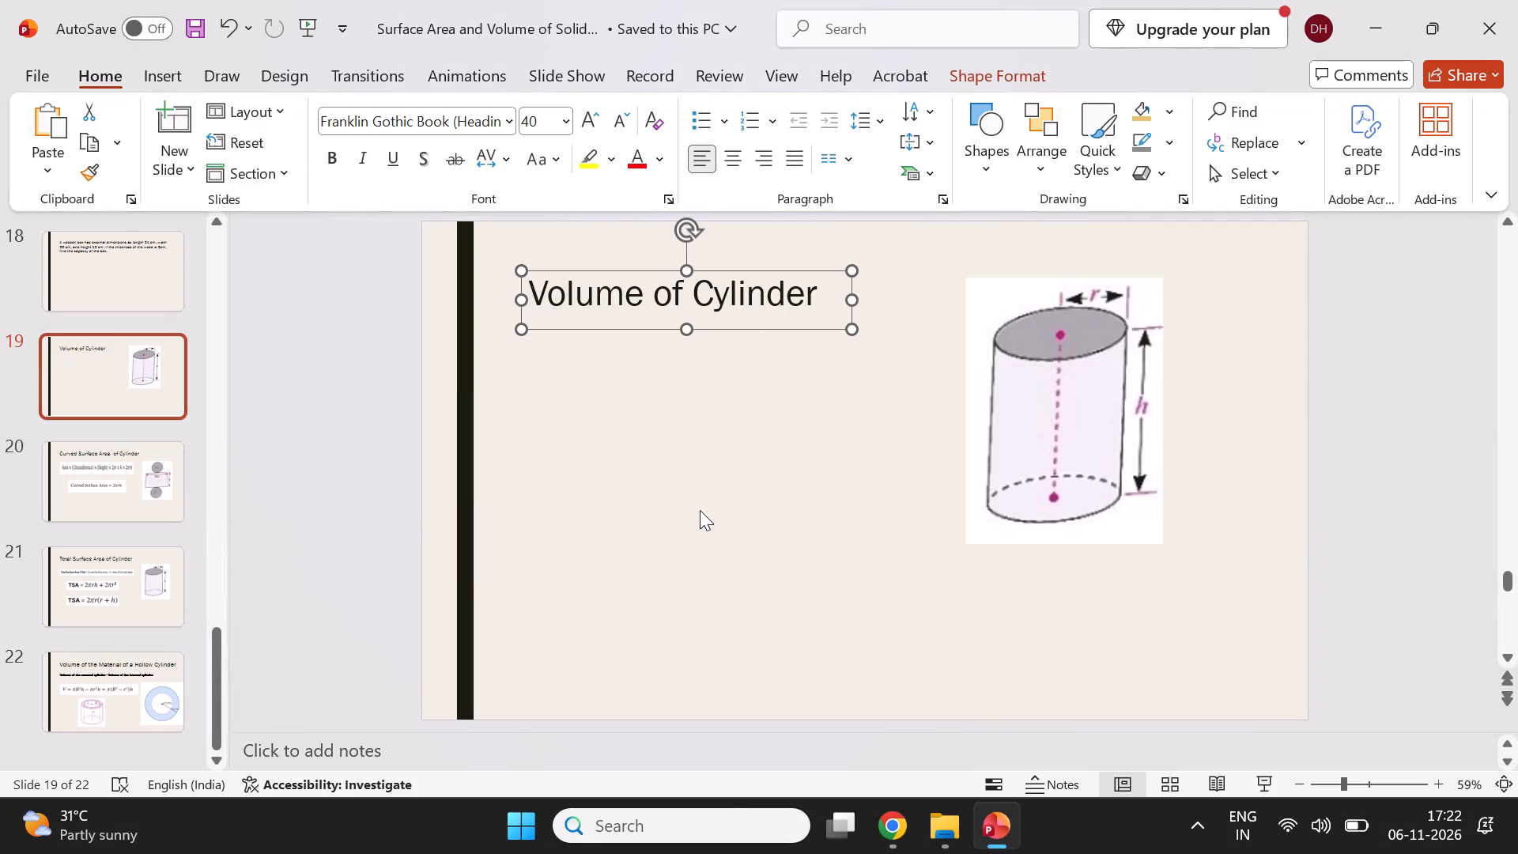
click(700, 510)
key(ctrl+v)
Enlarge the V = πr²h picture to about 7.53 × 2.6 cm and place it beside the cylinder diagram, leaving space under the title.
drag(827, 459, 731, 436)
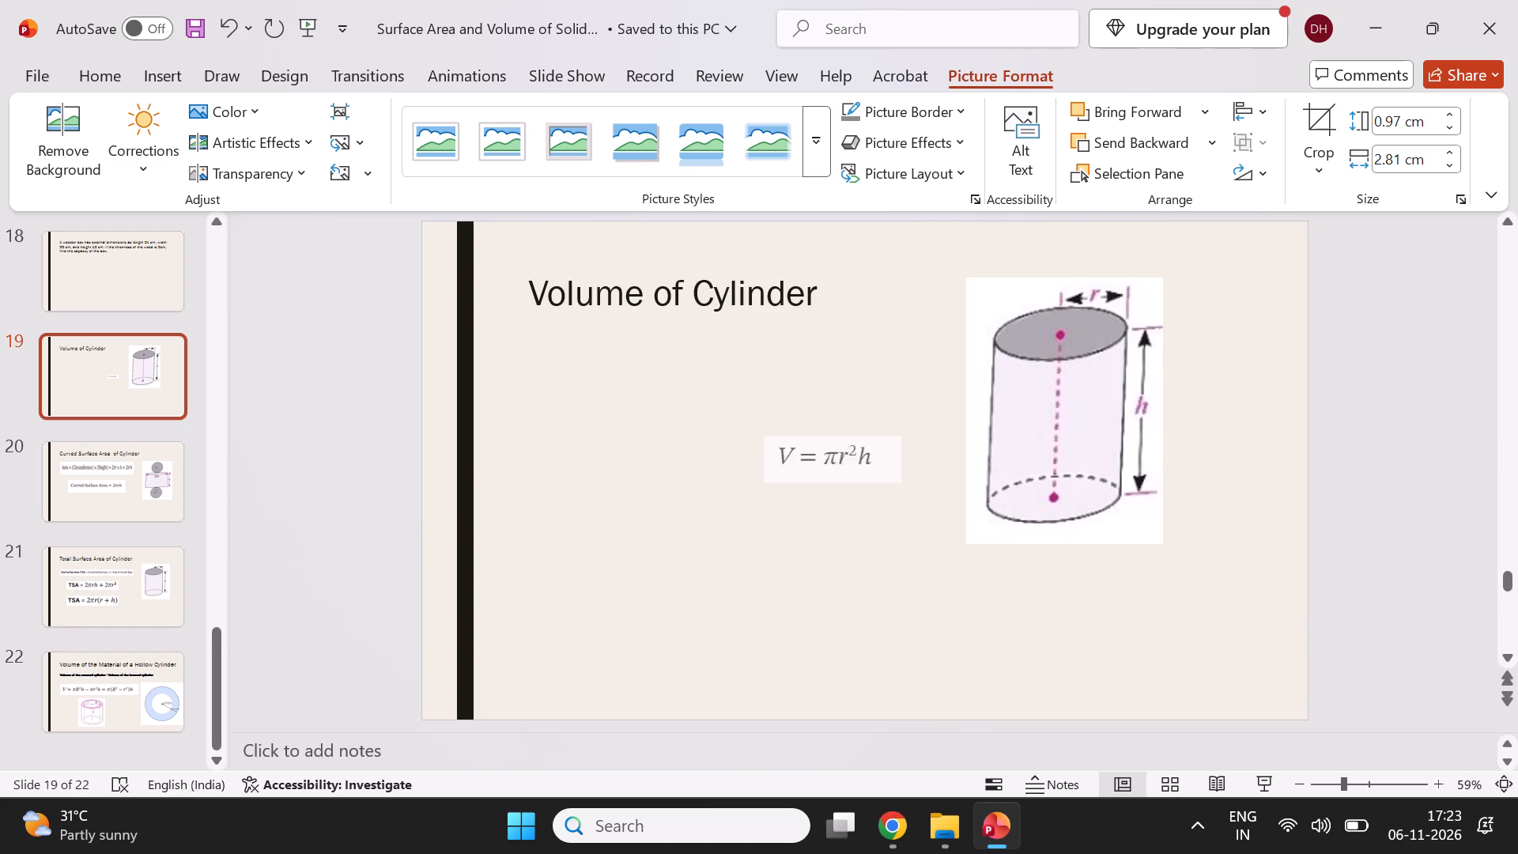
drag(731, 436, 703, 427)
drag(775, 447, 725, 495)
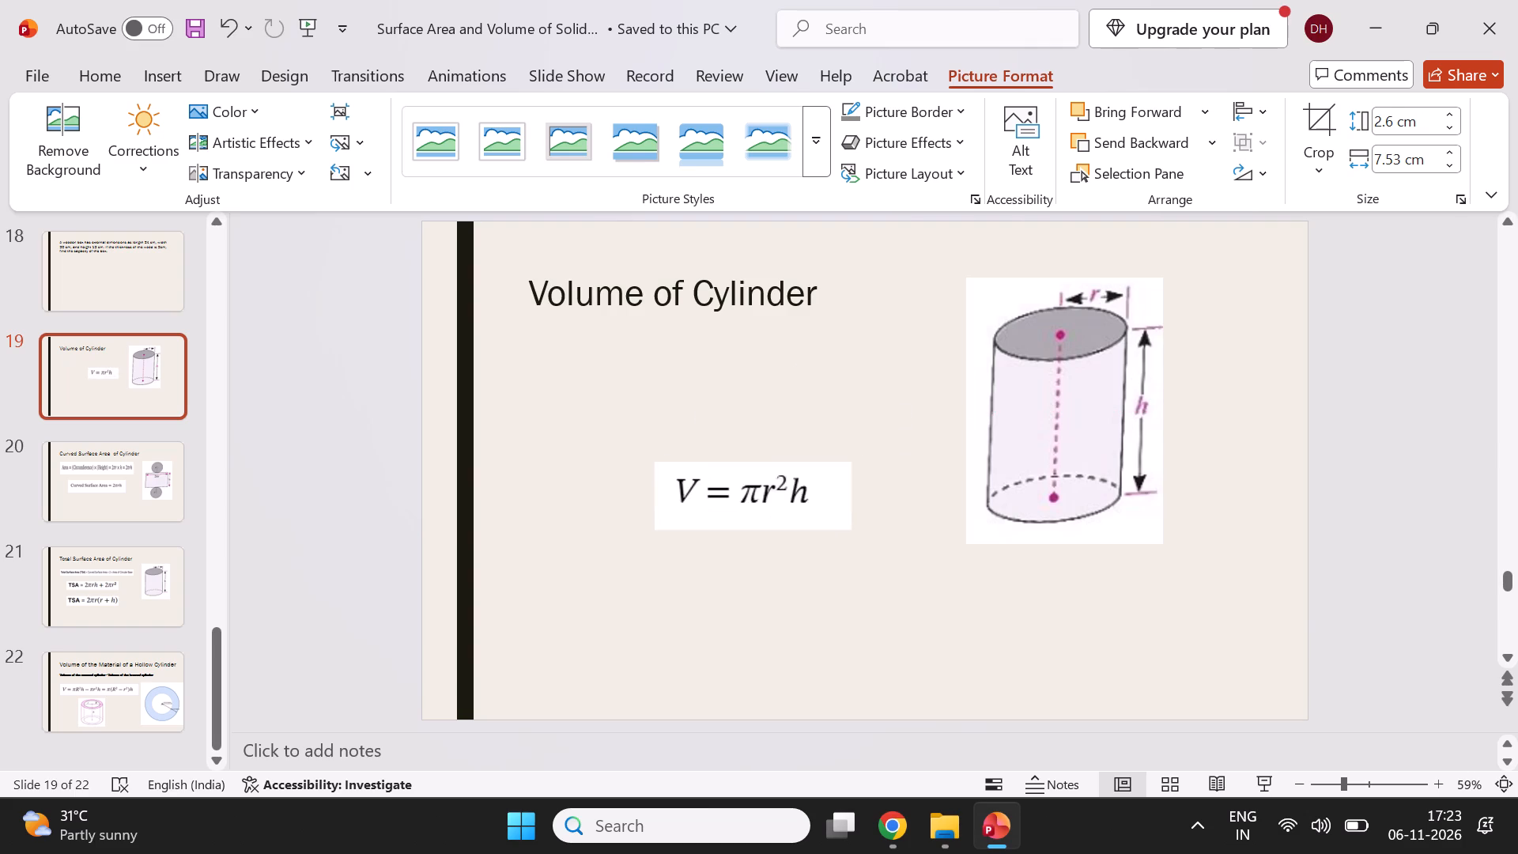
drag(725, 495, 713, 535)
Ask Google AI Mode "Give an equation where we multiply base area and height".
key(alt+Tab)
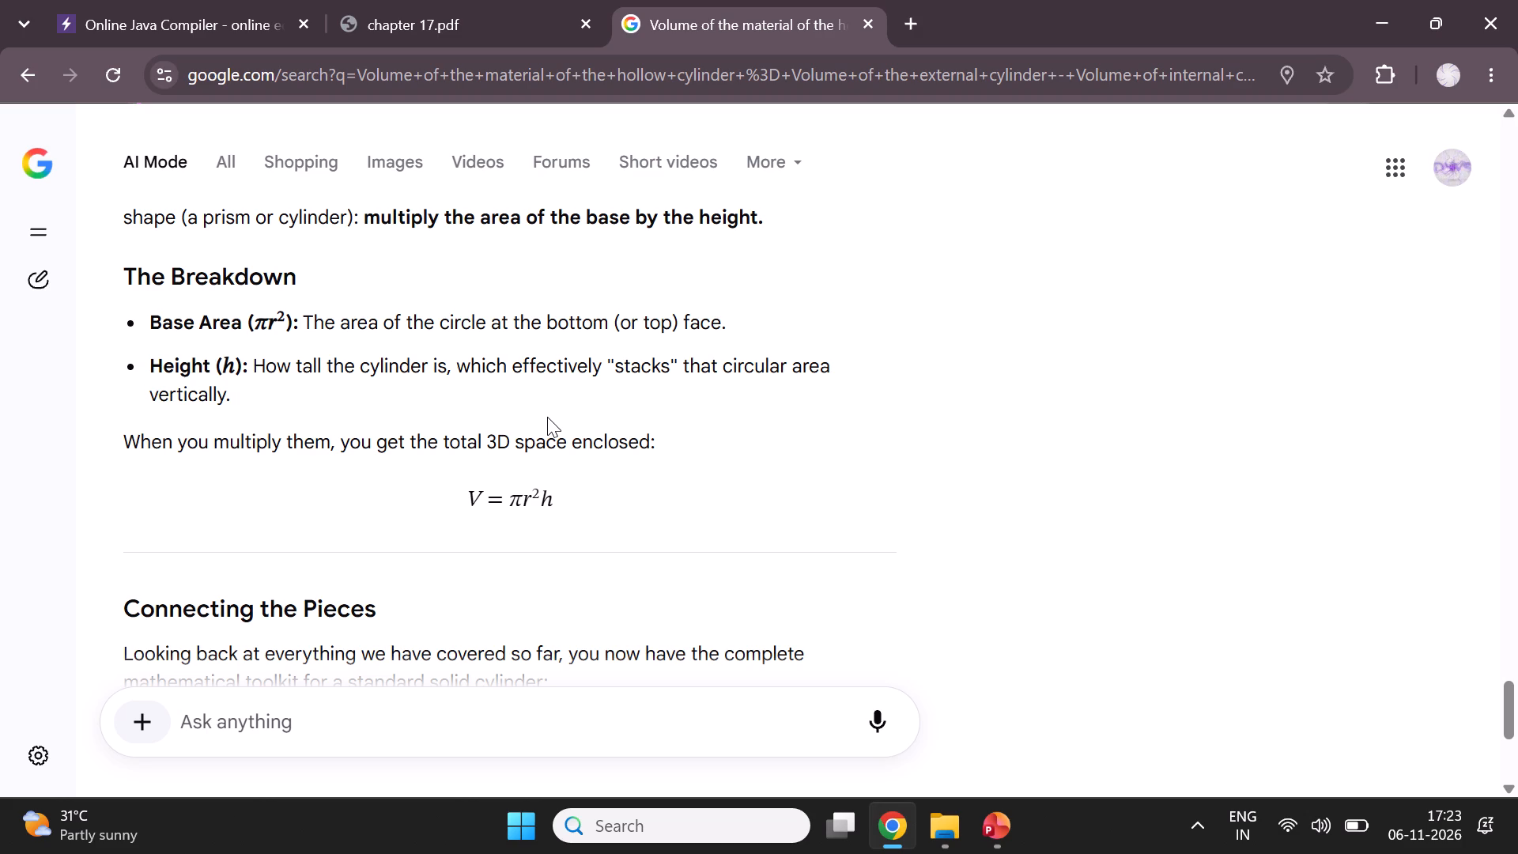
scroll(362, 463, down, 4)
scroll(362, 463, up, 1)
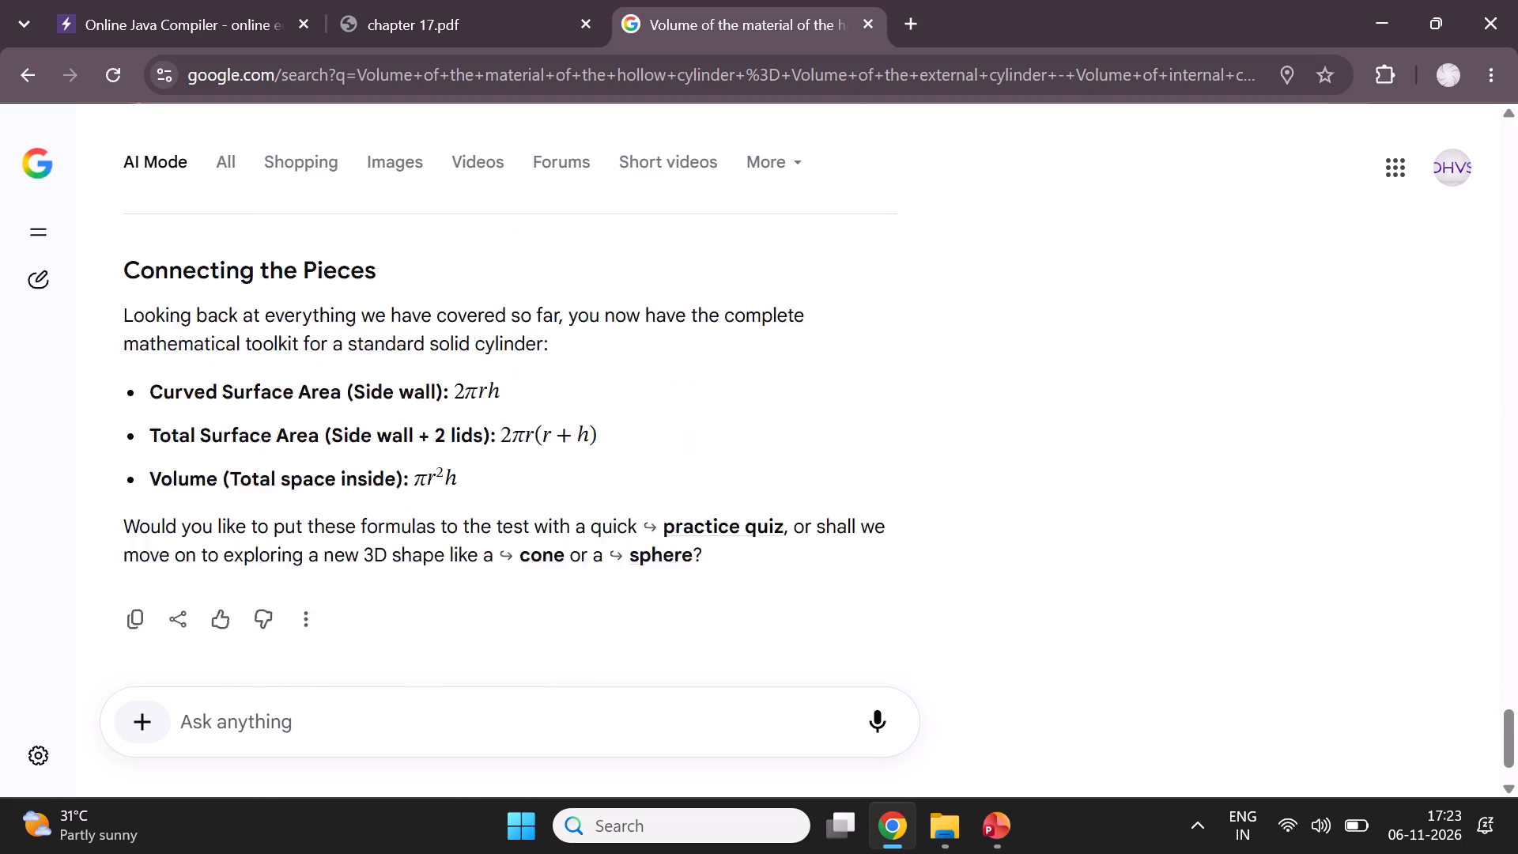
scroll(362, 463, up, 4)
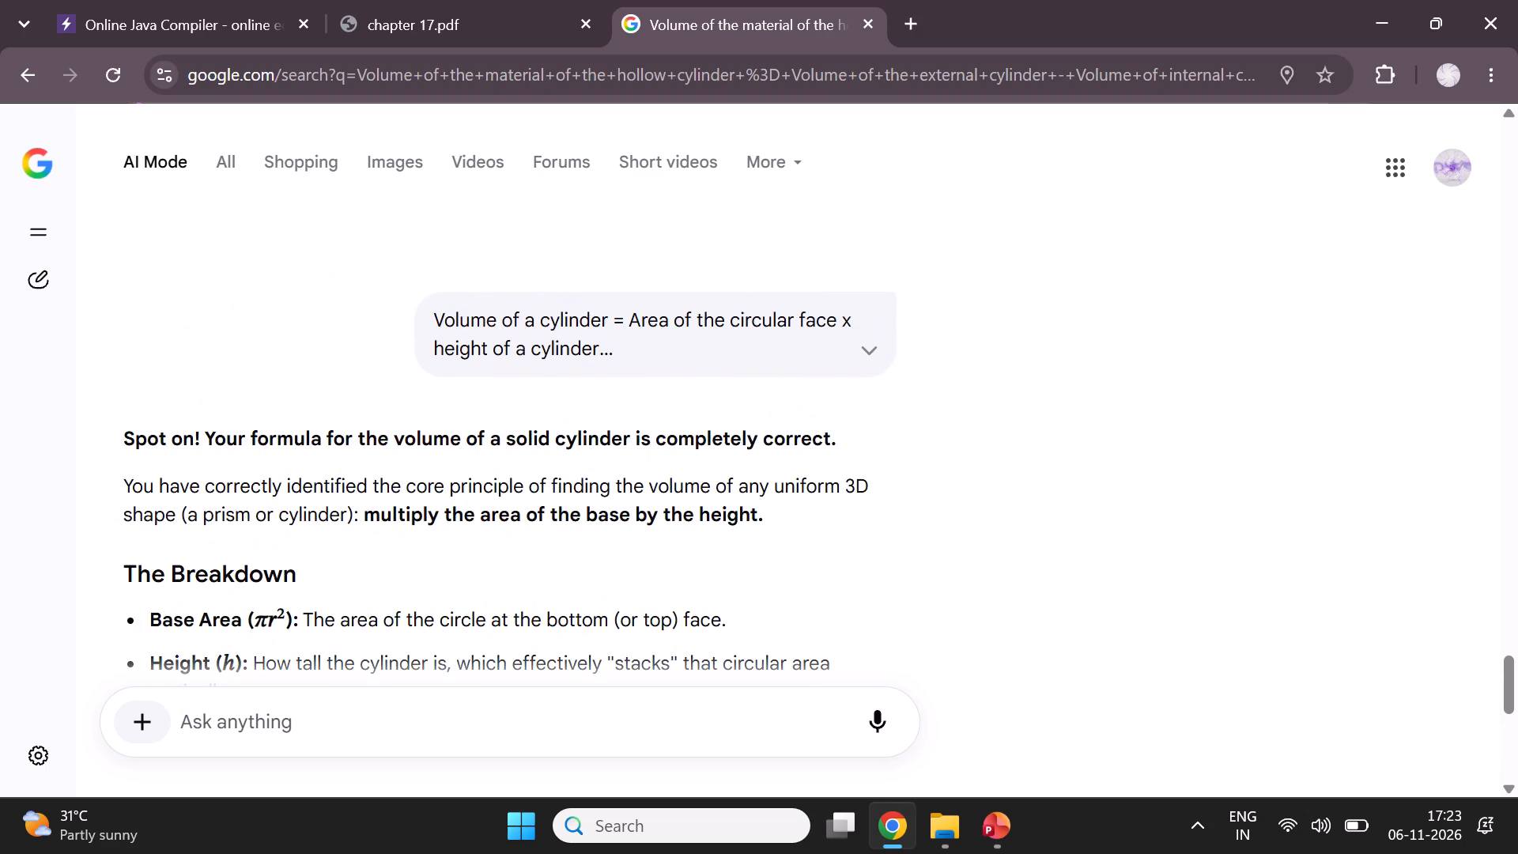
scroll(321, 611, down, 1)
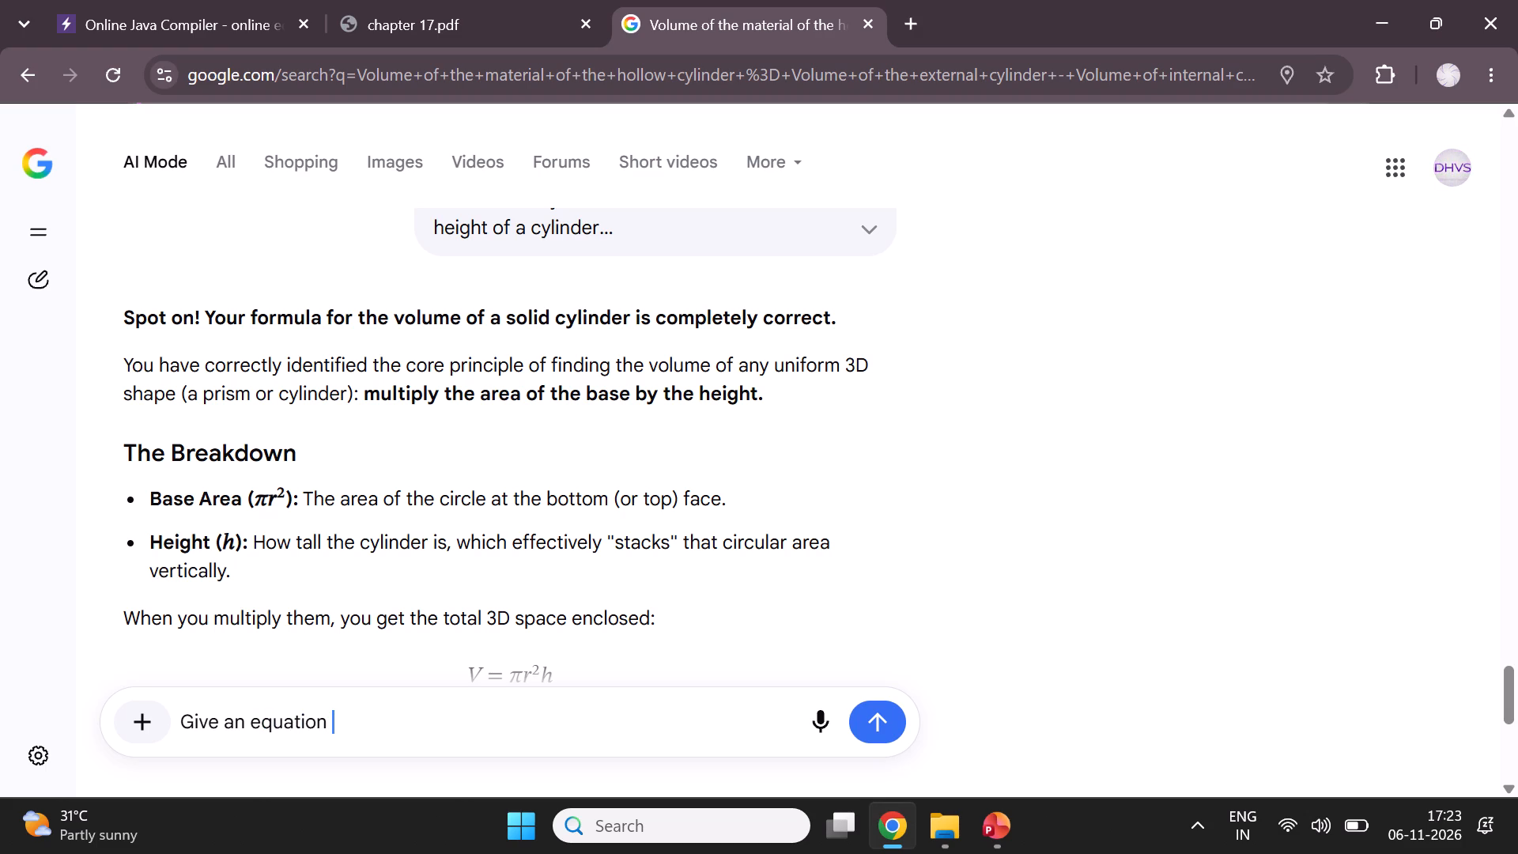
text(where we multiply)
key(space)
text(base are a)
key(BackSpace)
key(BackSpace)
text(a and height)
key(Return)
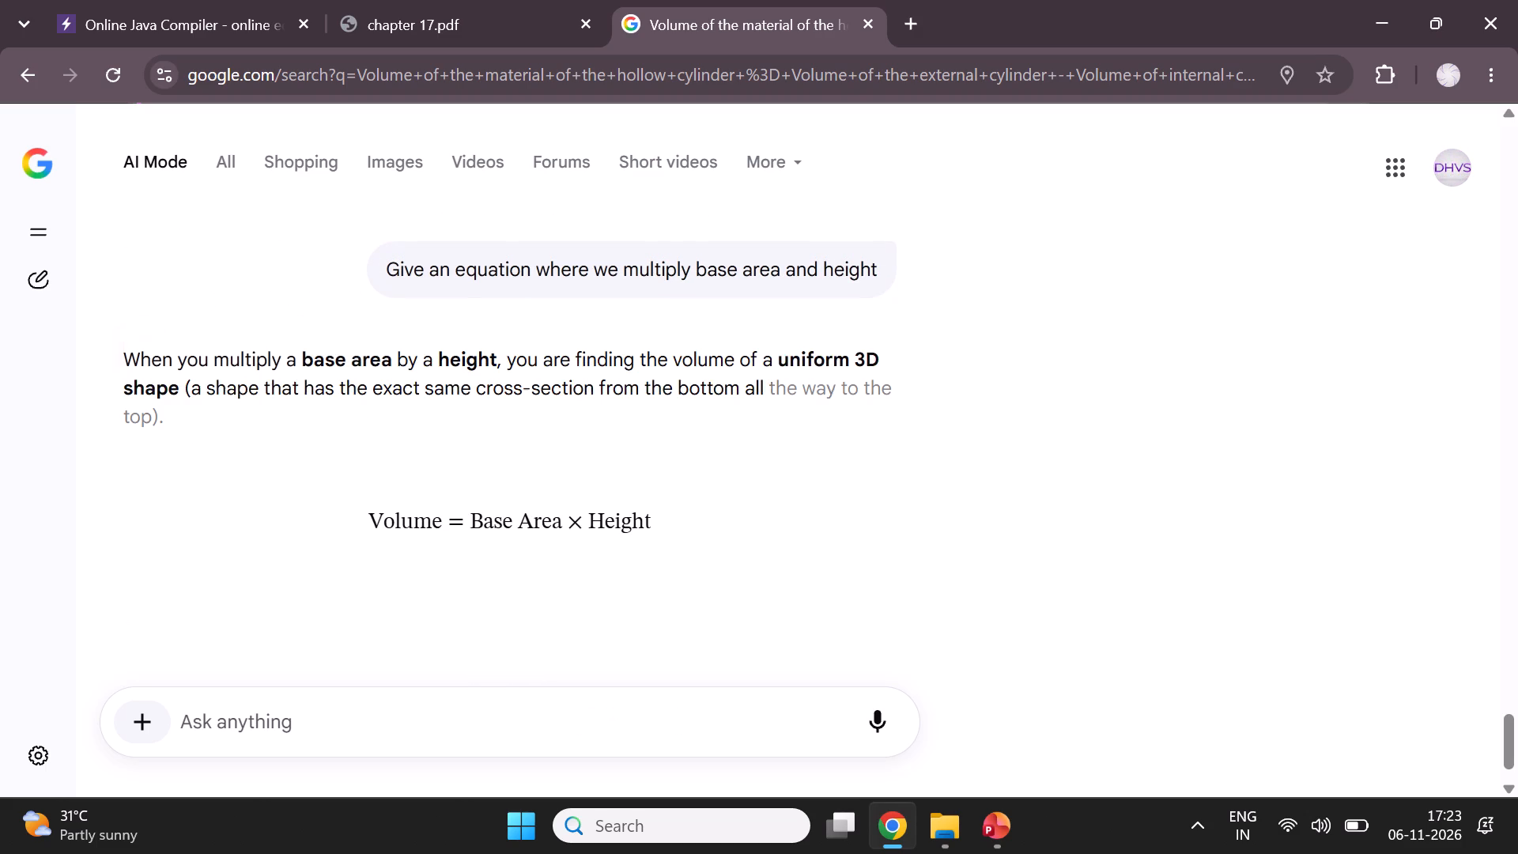
Snip the "Volume = Base Area × Height" equation from the AI Mode answer and paste it on slide 19 of the presentation.
scroll(500, 537, down, 1)
key(shift+super+s)
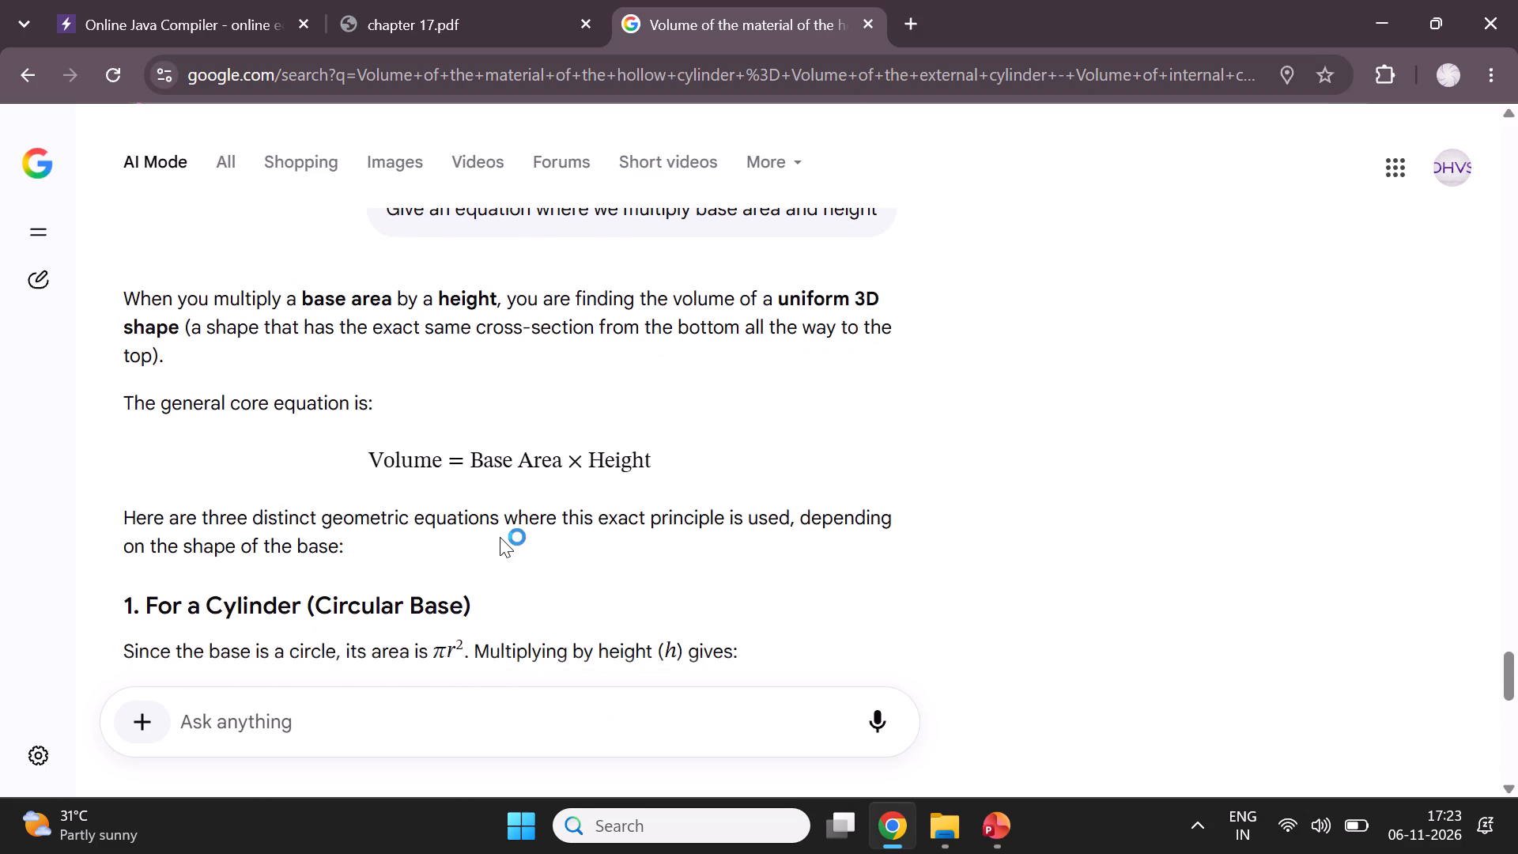
drag(361, 440, 648, 497)
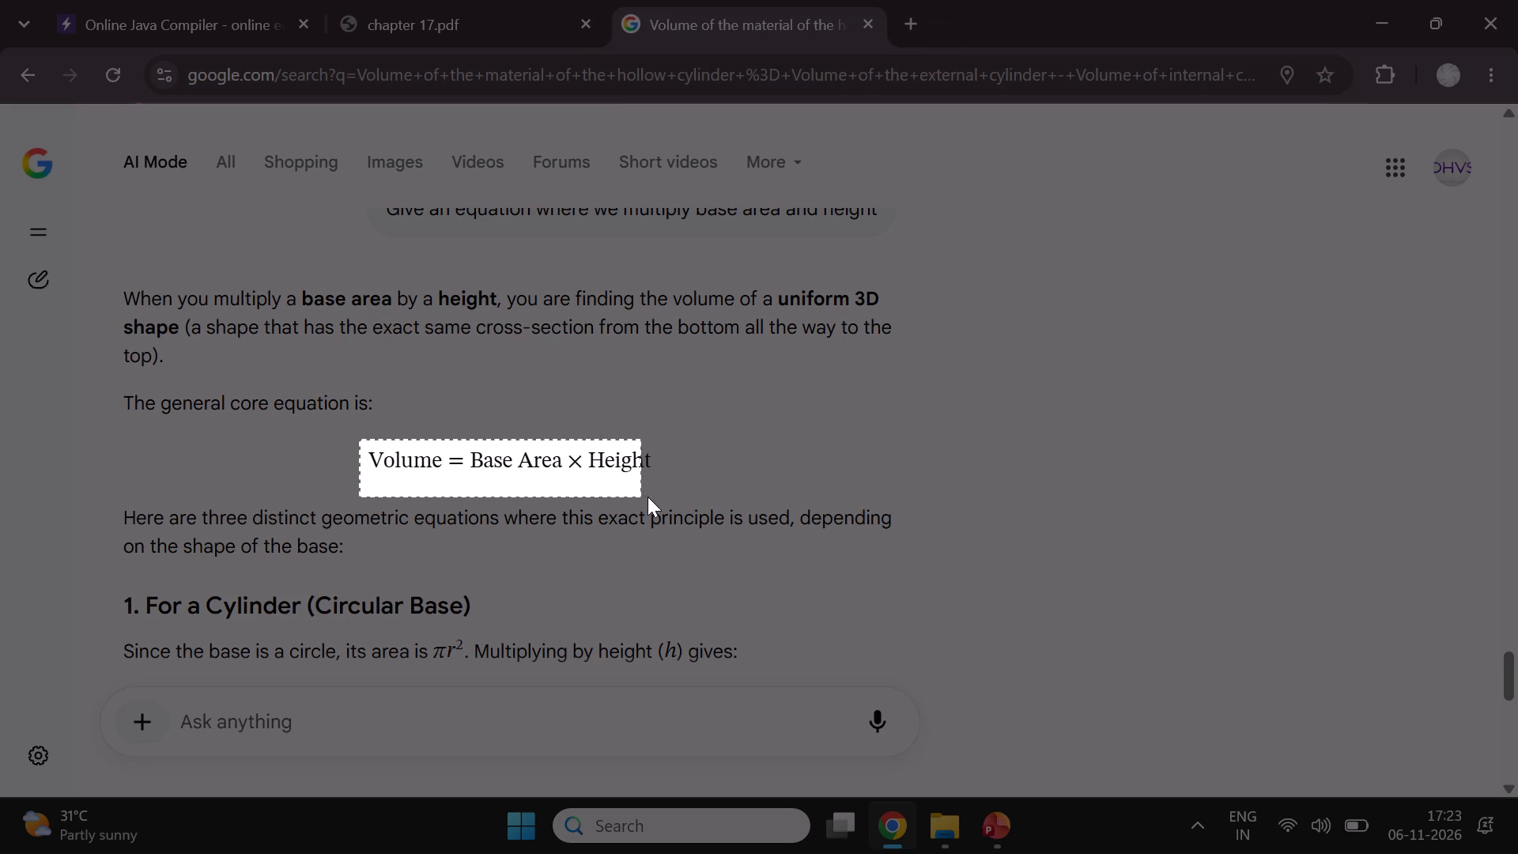
drag(648, 497, 661, 497)
key(alt+Tab)
click(697, 360)
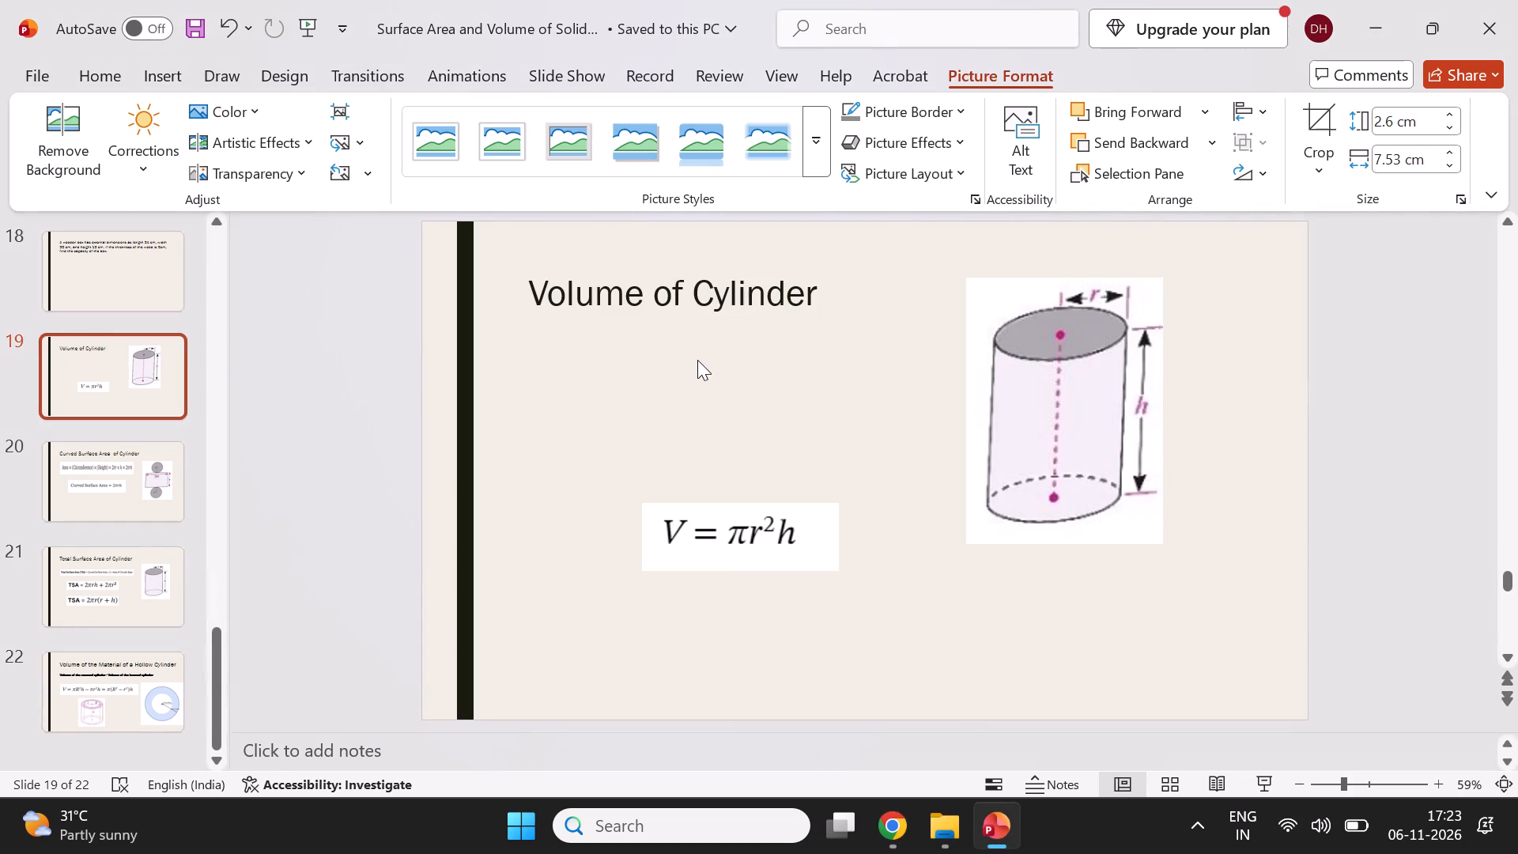
key(ctrl+v)
Enlarge the Volume = Base Area × Height picture to about 14.1 × 2.6 cm and place it just under the slide title.
drag(779, 455, 697, 417)
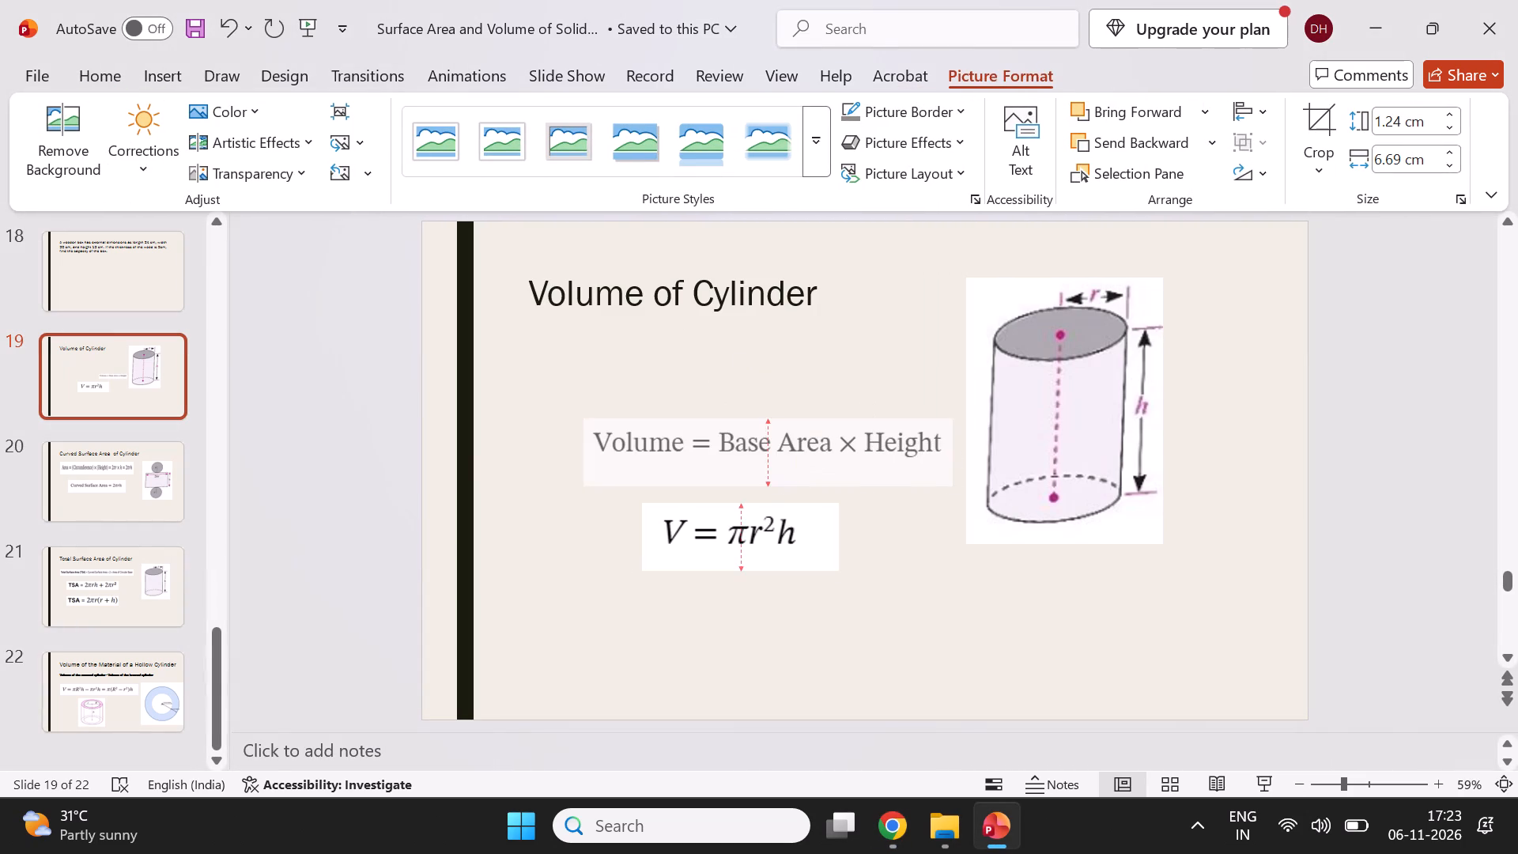
drag(697, 417, 697, 416)
drag(710, 440, 663, 369)
Look through the rest of the Google AI Mode answer on equations that multiply base area by height.
key(alt+Tab)
scroll(610, 489, down, 1)
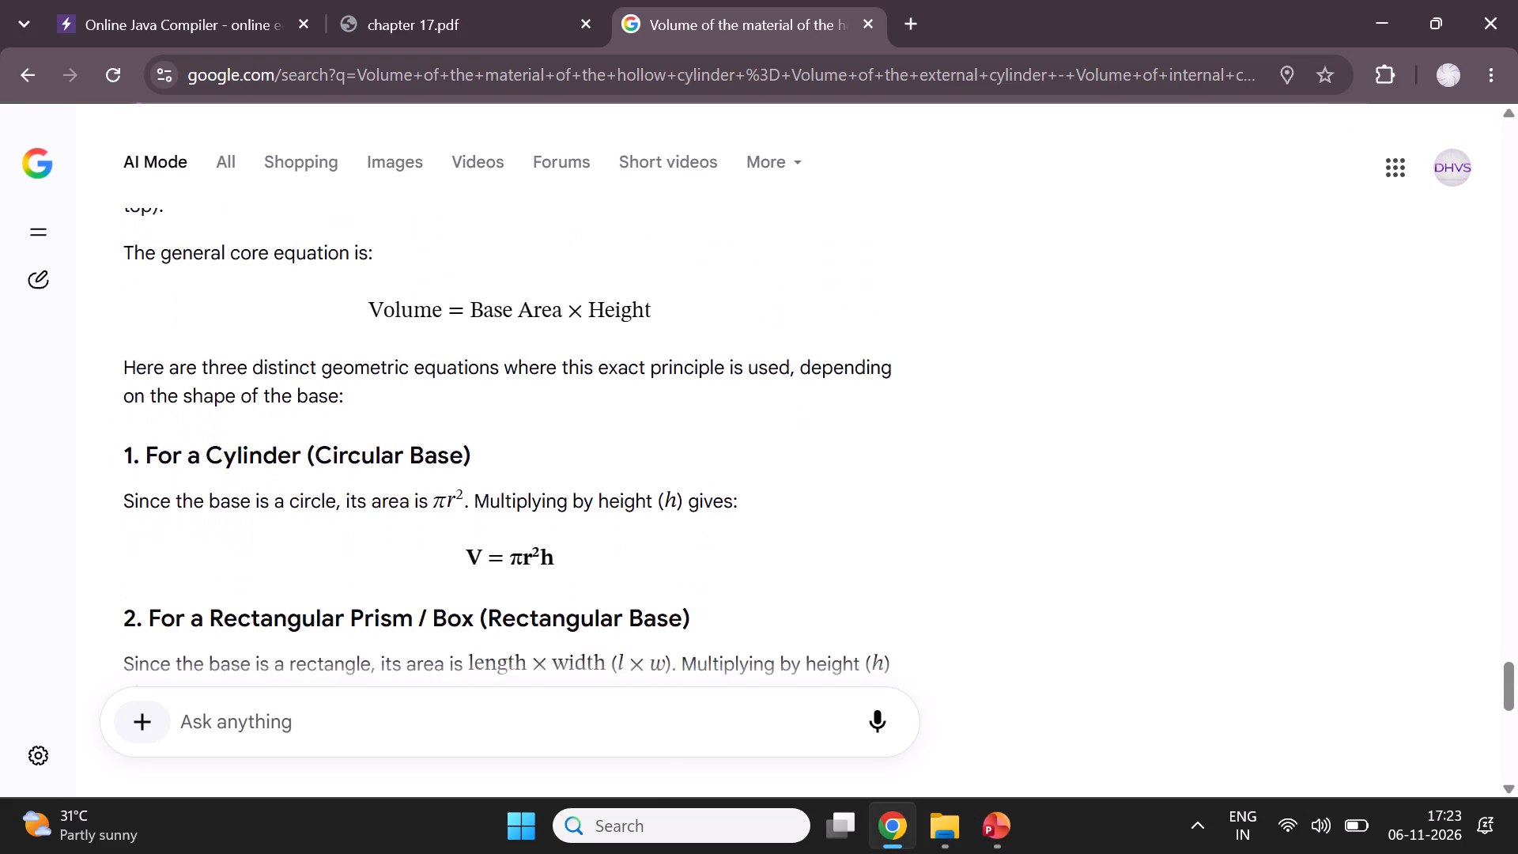
scroll(610, 489, down, 1)
click(787, 469)
scroll(787, 469, up, 2)
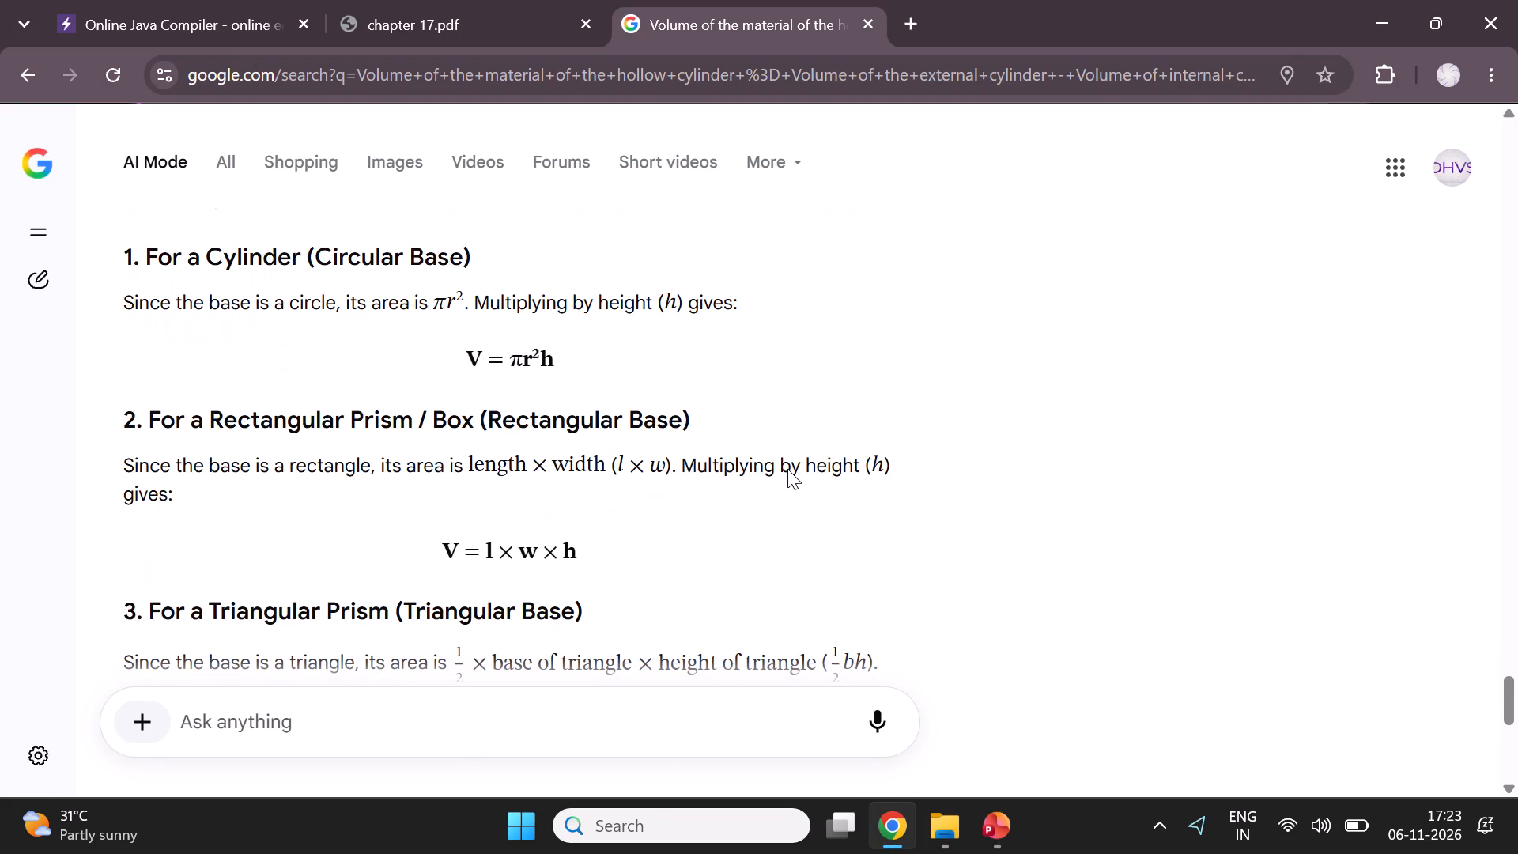
scroll(787, 469, up, 2)
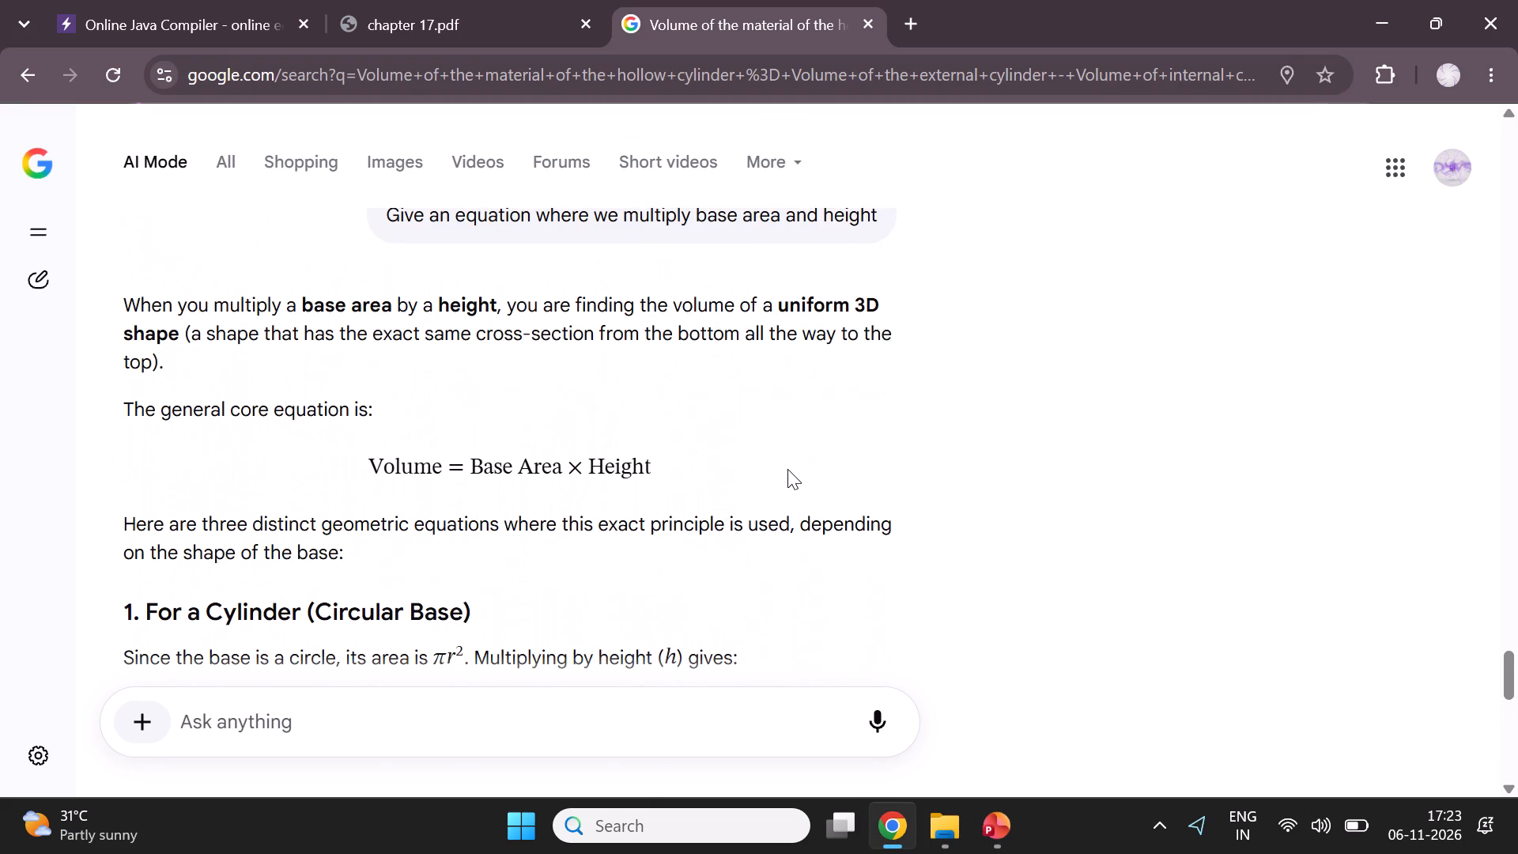
scroll(787, 469, up, 1)
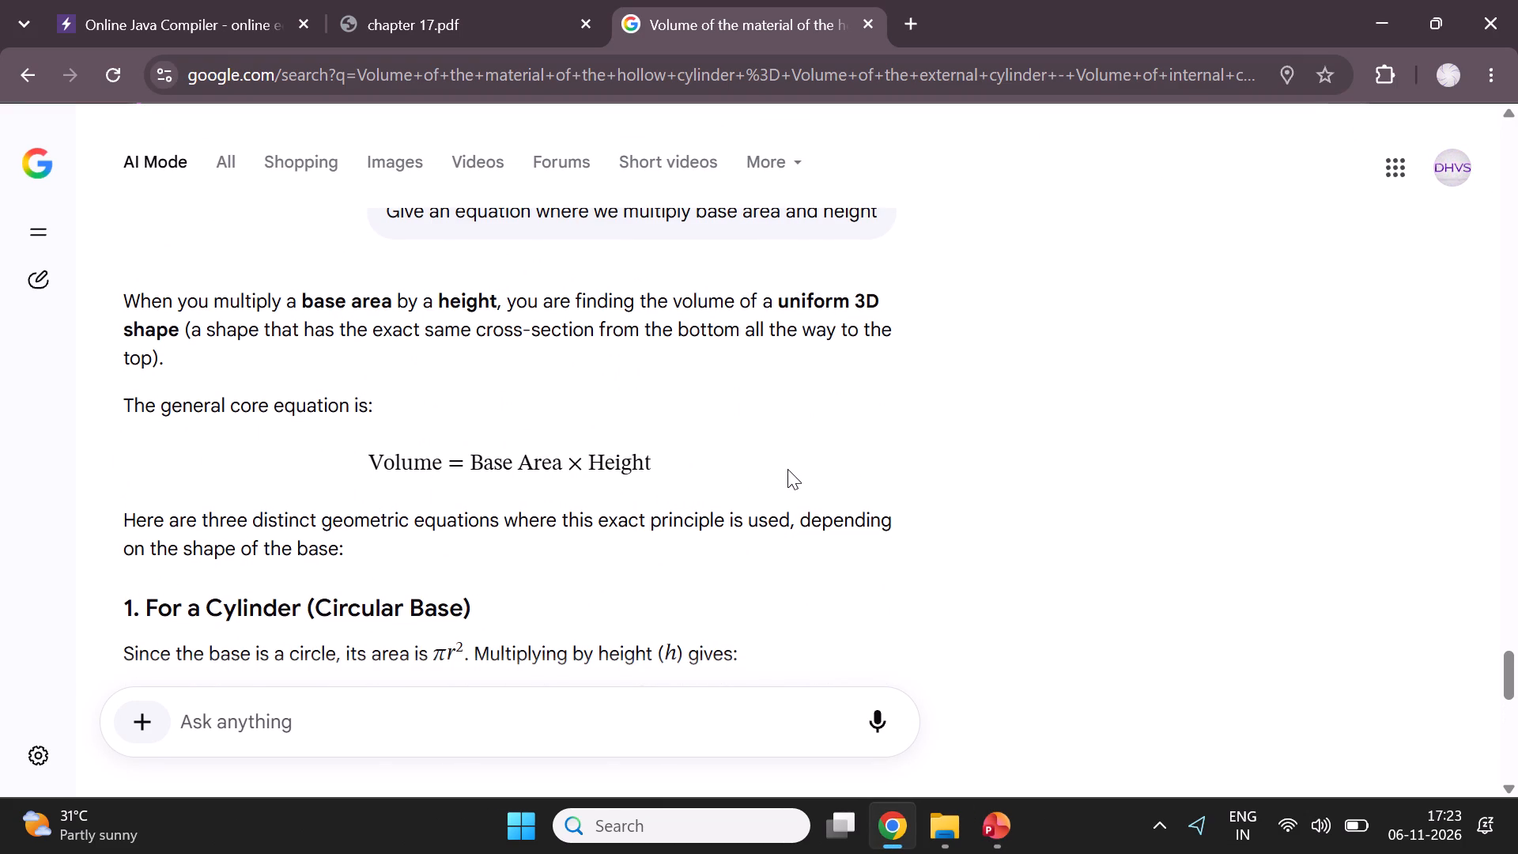
scroll(787, 469, up, 1)
Nudge the Volume = Base Area × Height picture slightly down on slide 19 of the PowerPoint presentation and save the file.
key(alt+Tab)
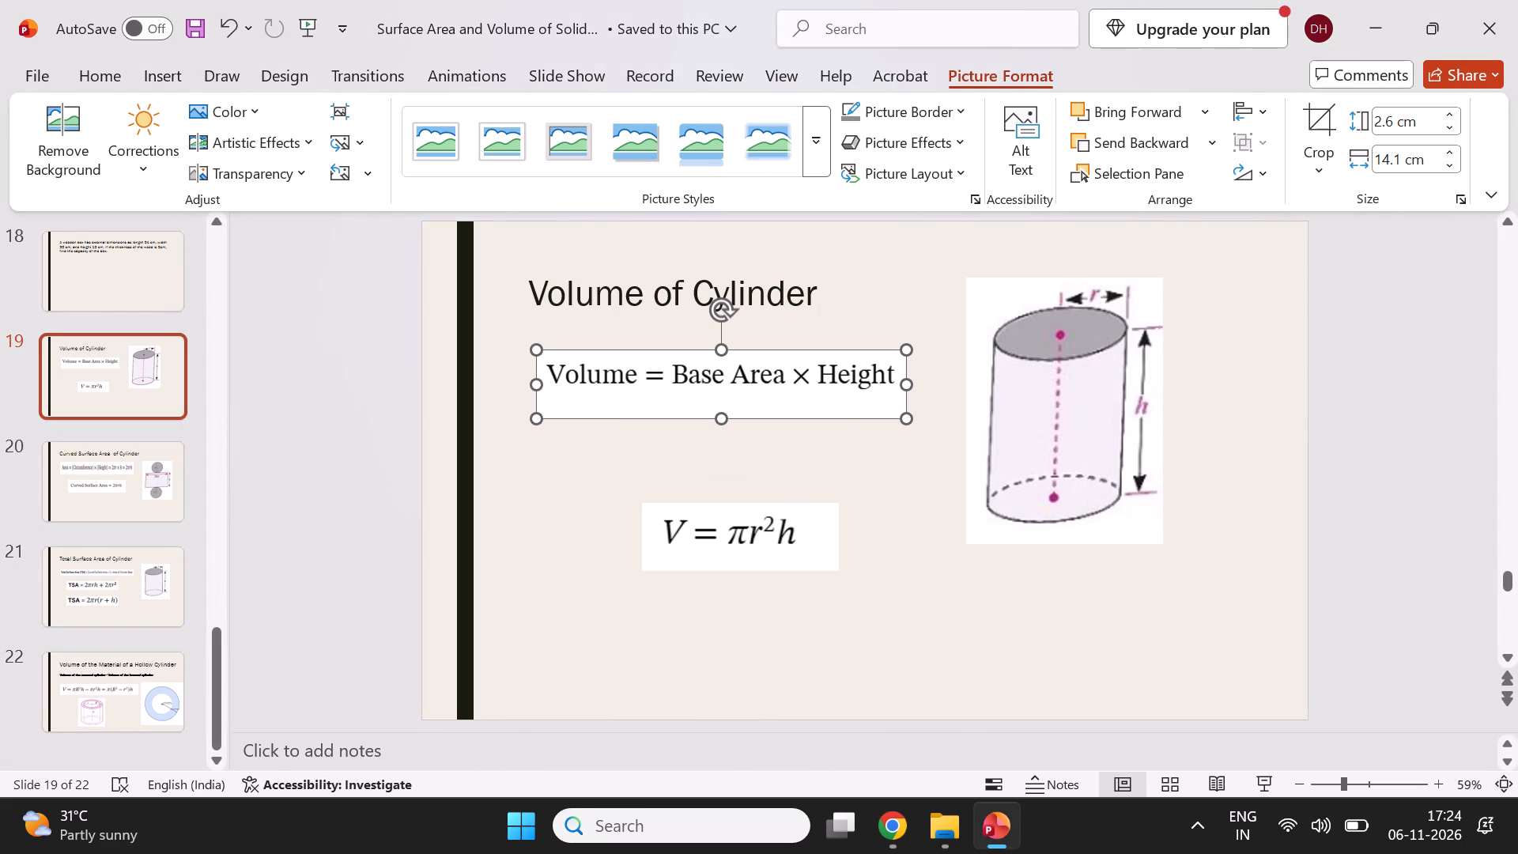
drag(757, 392, 753, 401)
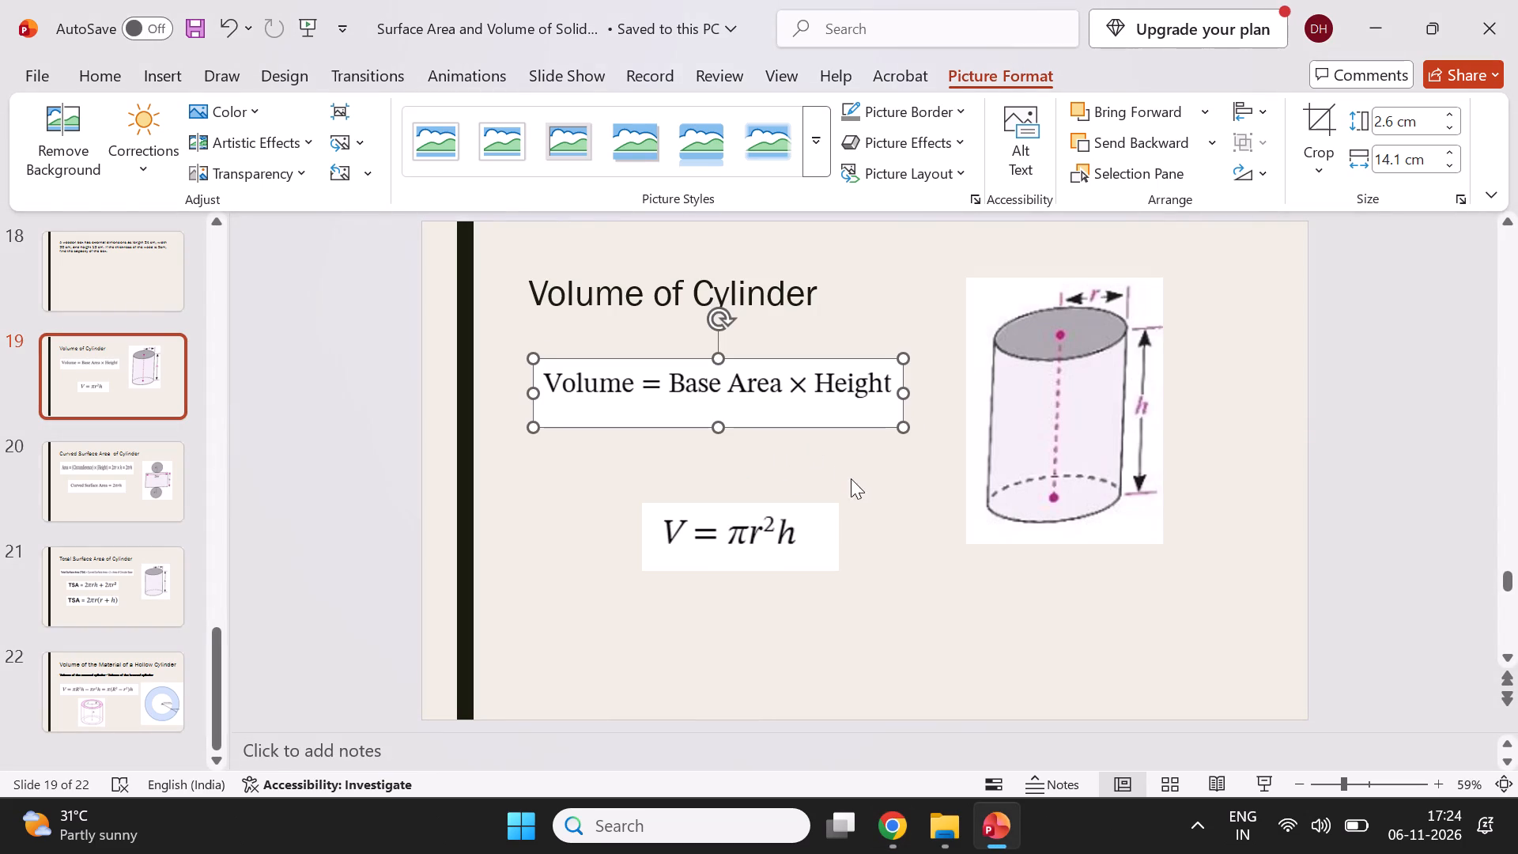
click(892, 547)
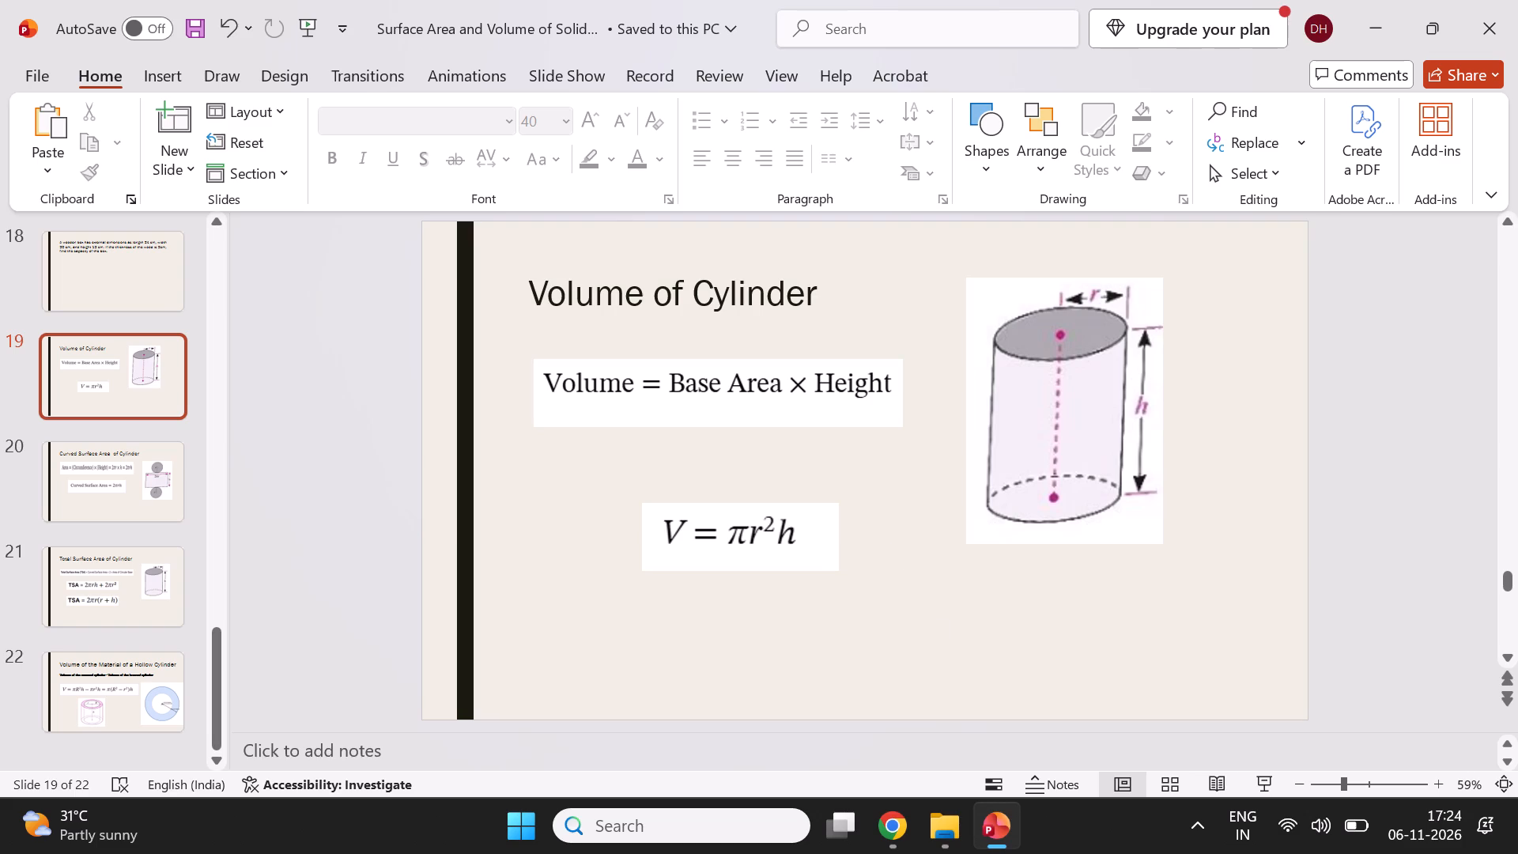
key(ctrl+s)
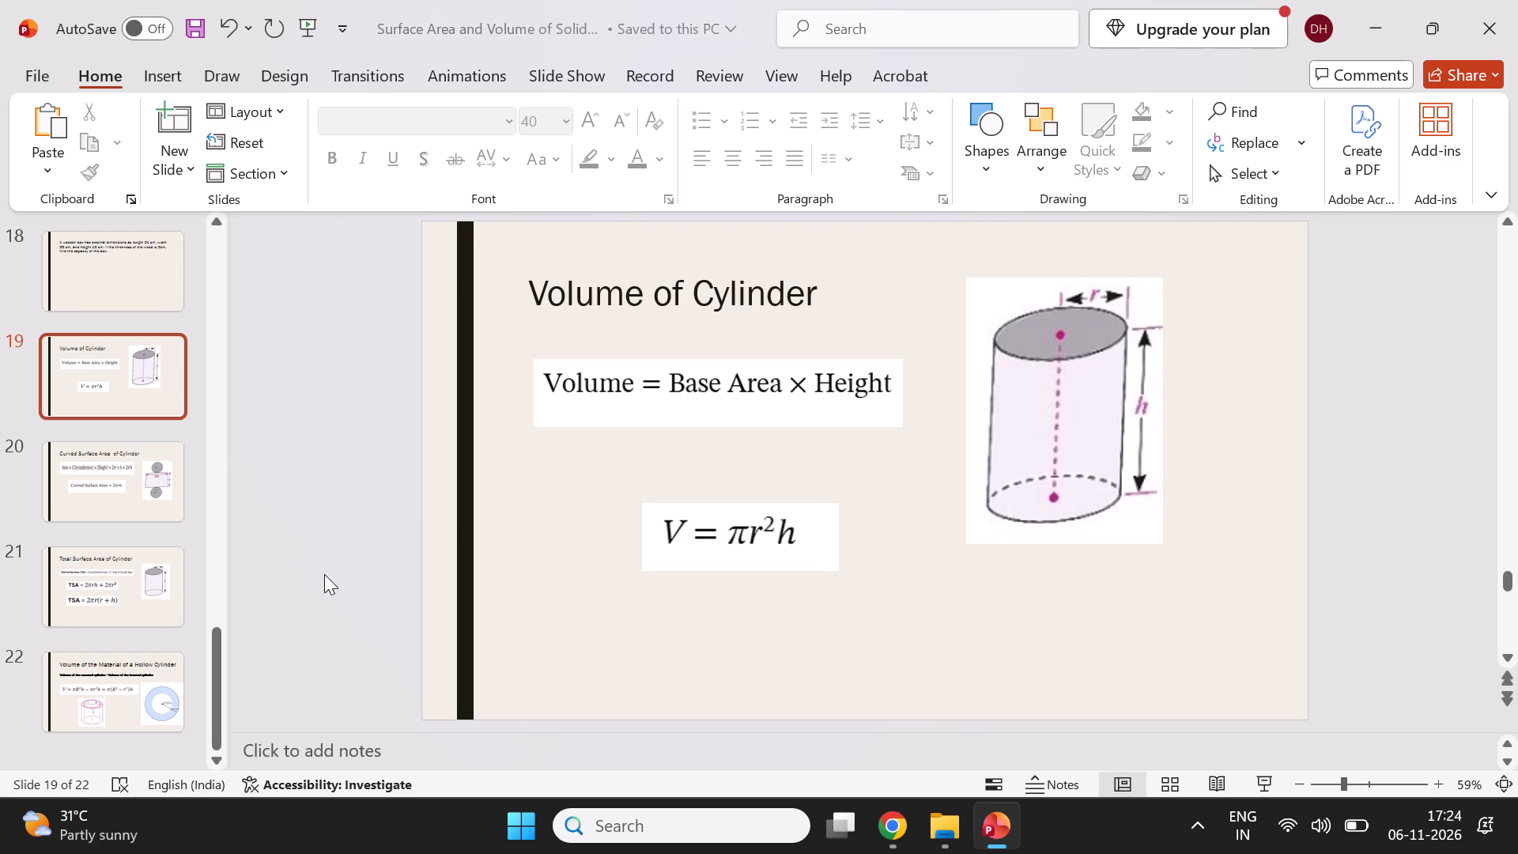
Add a new slide after the hollow cylinder slide 22 and delete its title and content placeholders.
scroll(145, 481, down, 4)
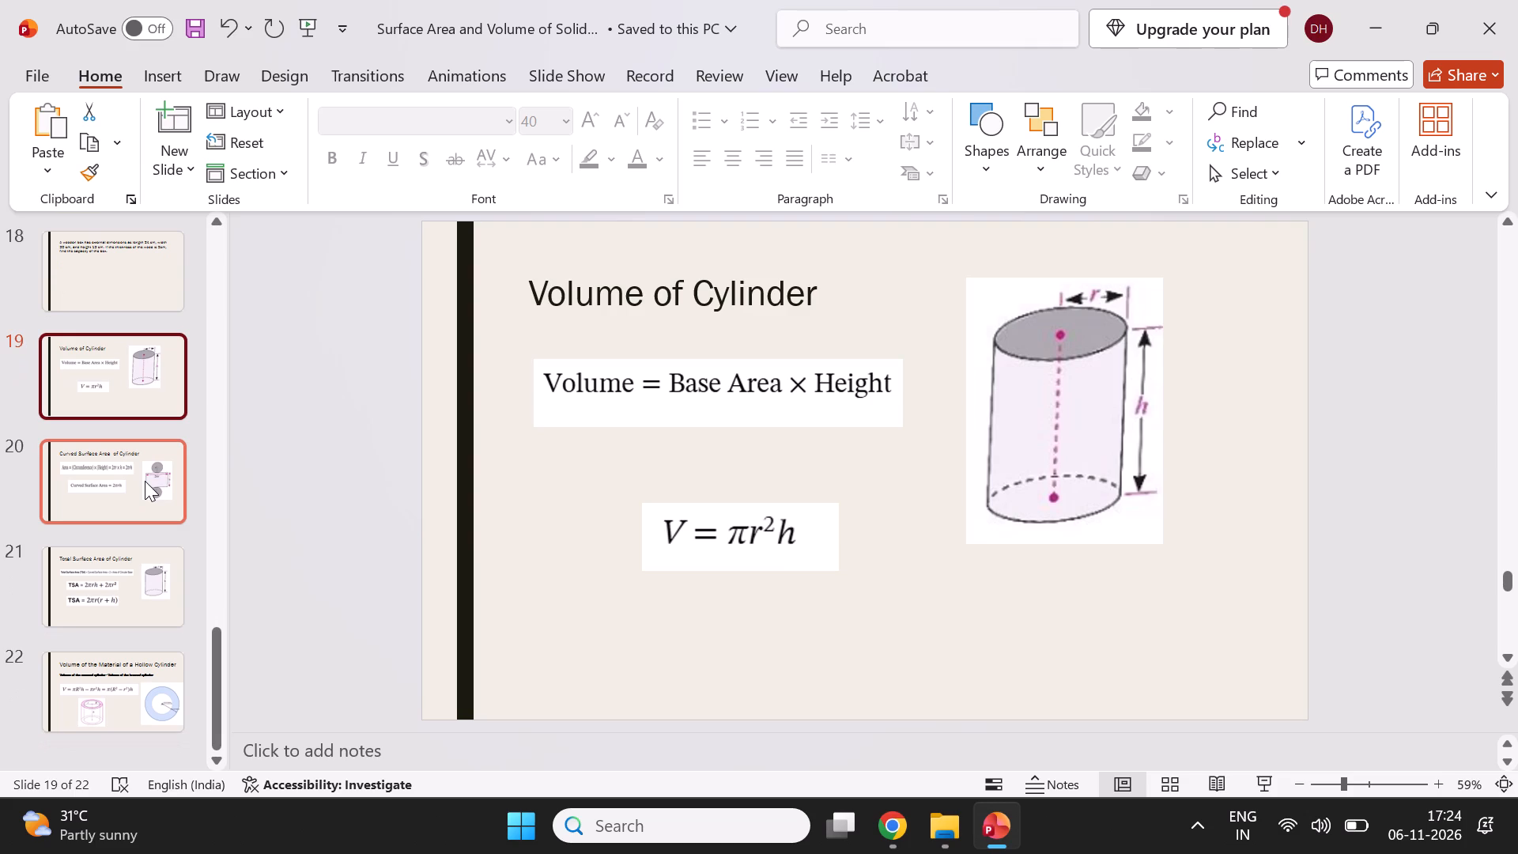
scroll(145, 481, down, 1)
click(142, 668)
key(Return)
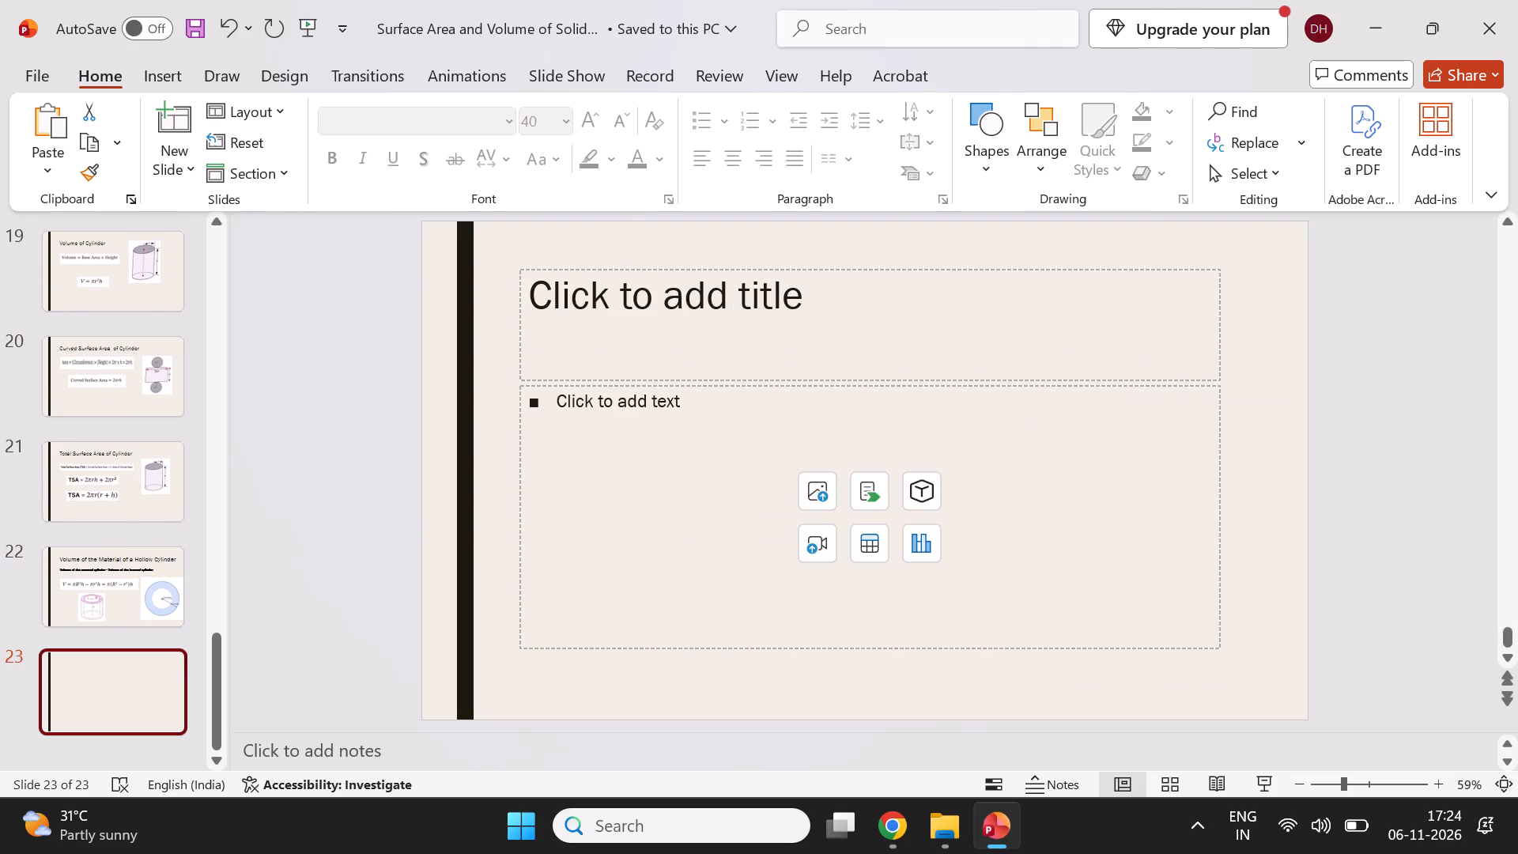
click(822, 380)
key(Delete)
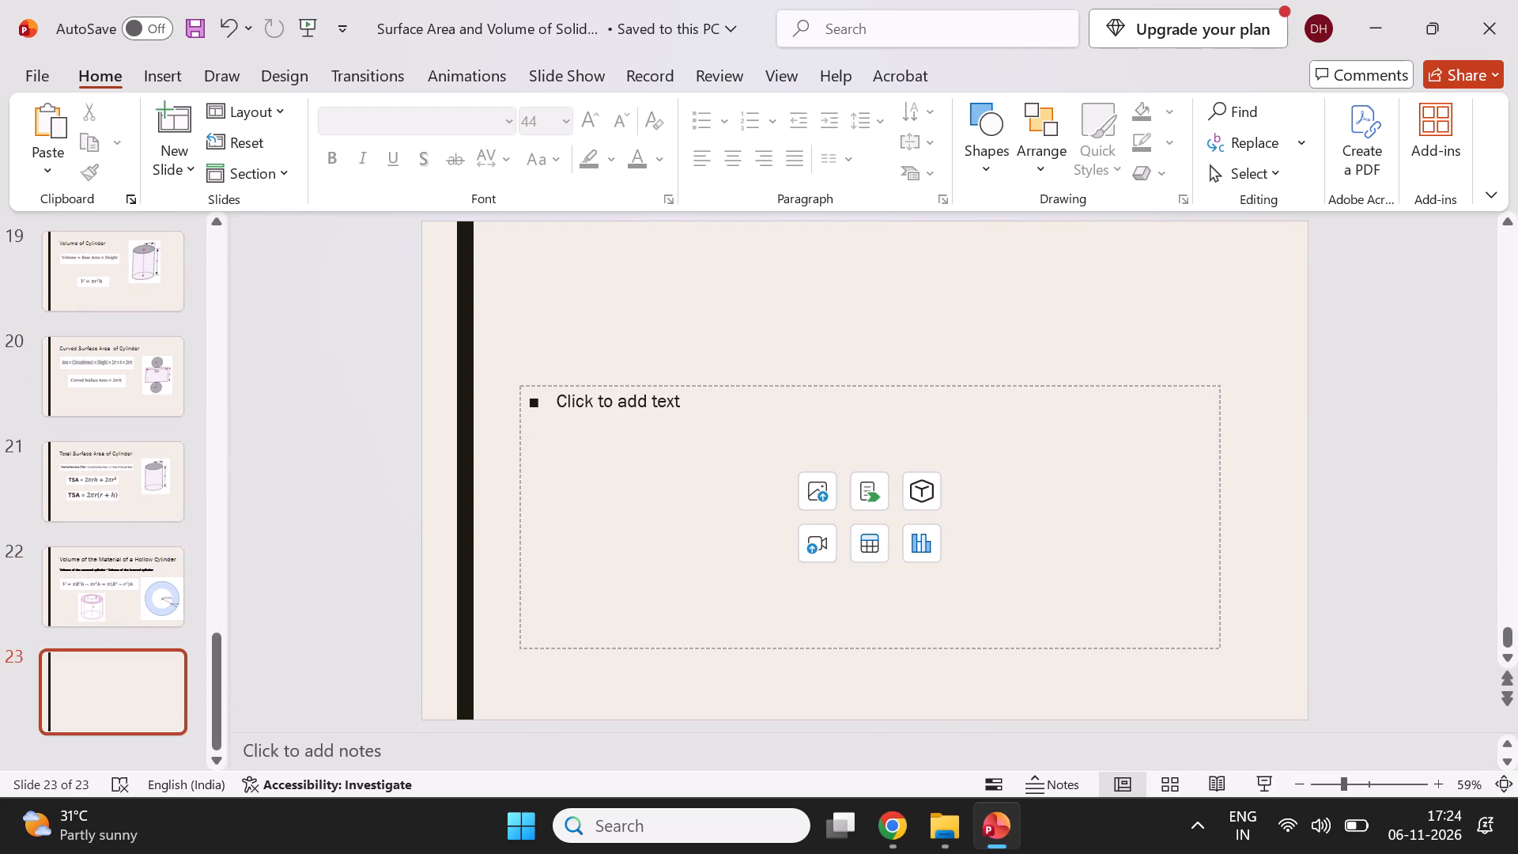
click(824, 387)
key(Delete)
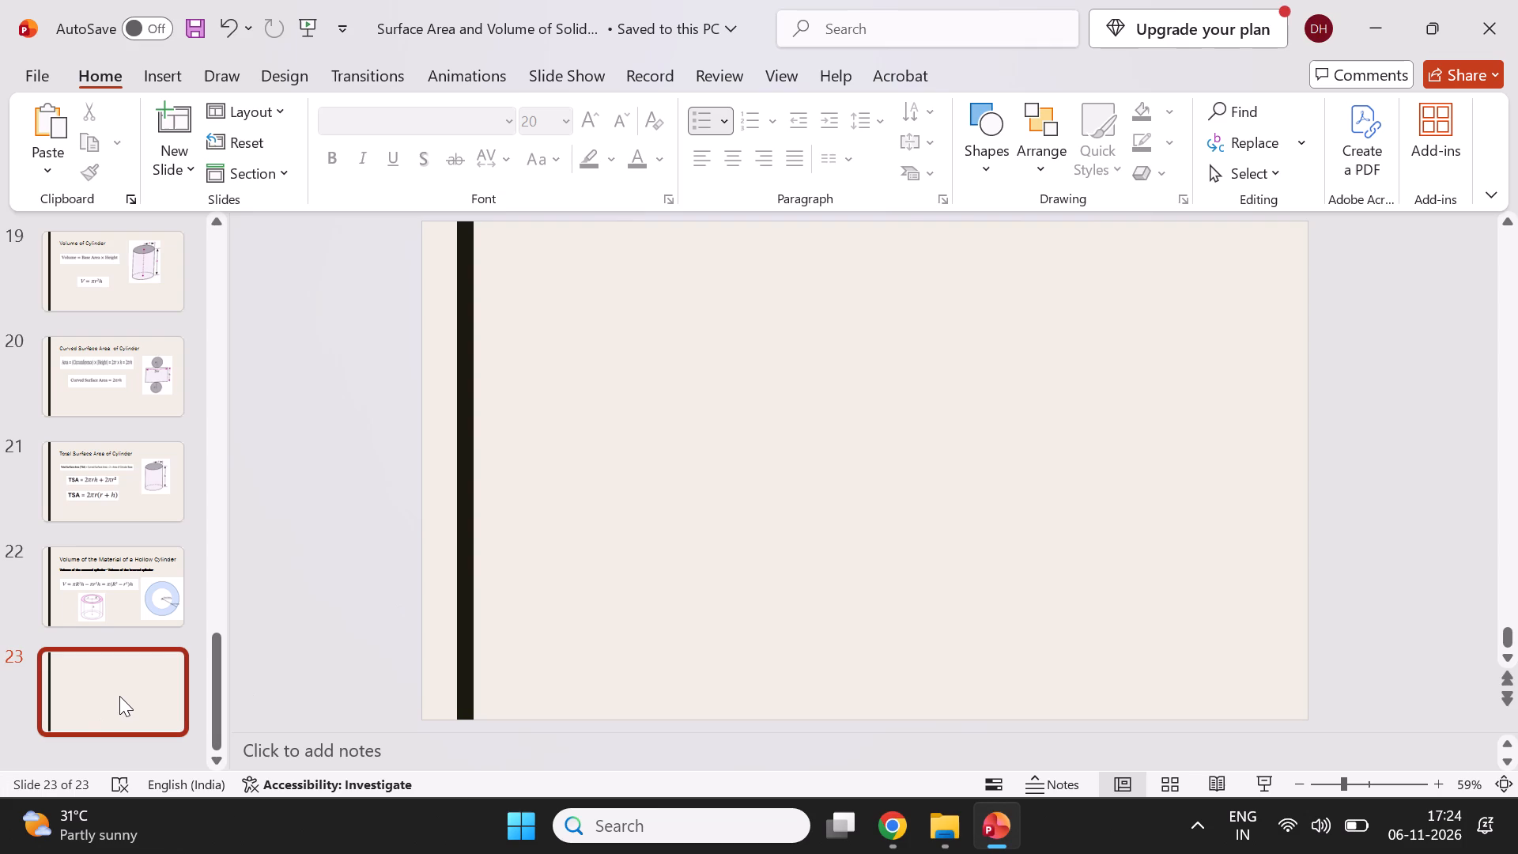
Copy the blank slide 23 and paste it four times to fill slides 24 to 27.
click(119, 696)
key(ctrl+c)
key(ctrl+v)
key(ctrl+v)
key(ctrl+v)
key(ctrl+v)
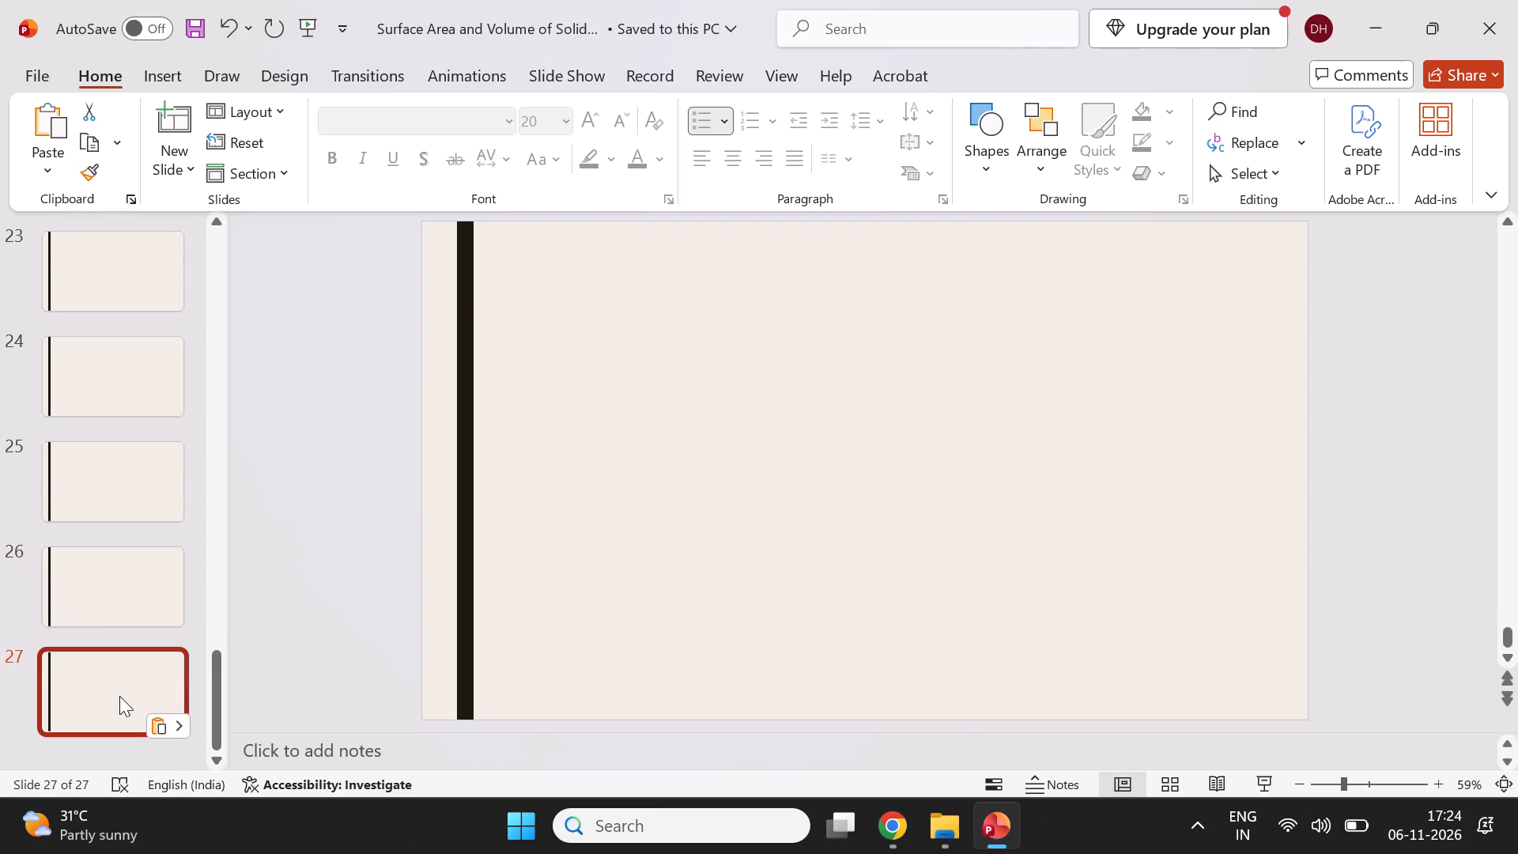
Copy the Example 23 question about a cylindrical hole drilled inside a wooden block from page 9 of chapter 17.pdf.
key(alt+Tab)
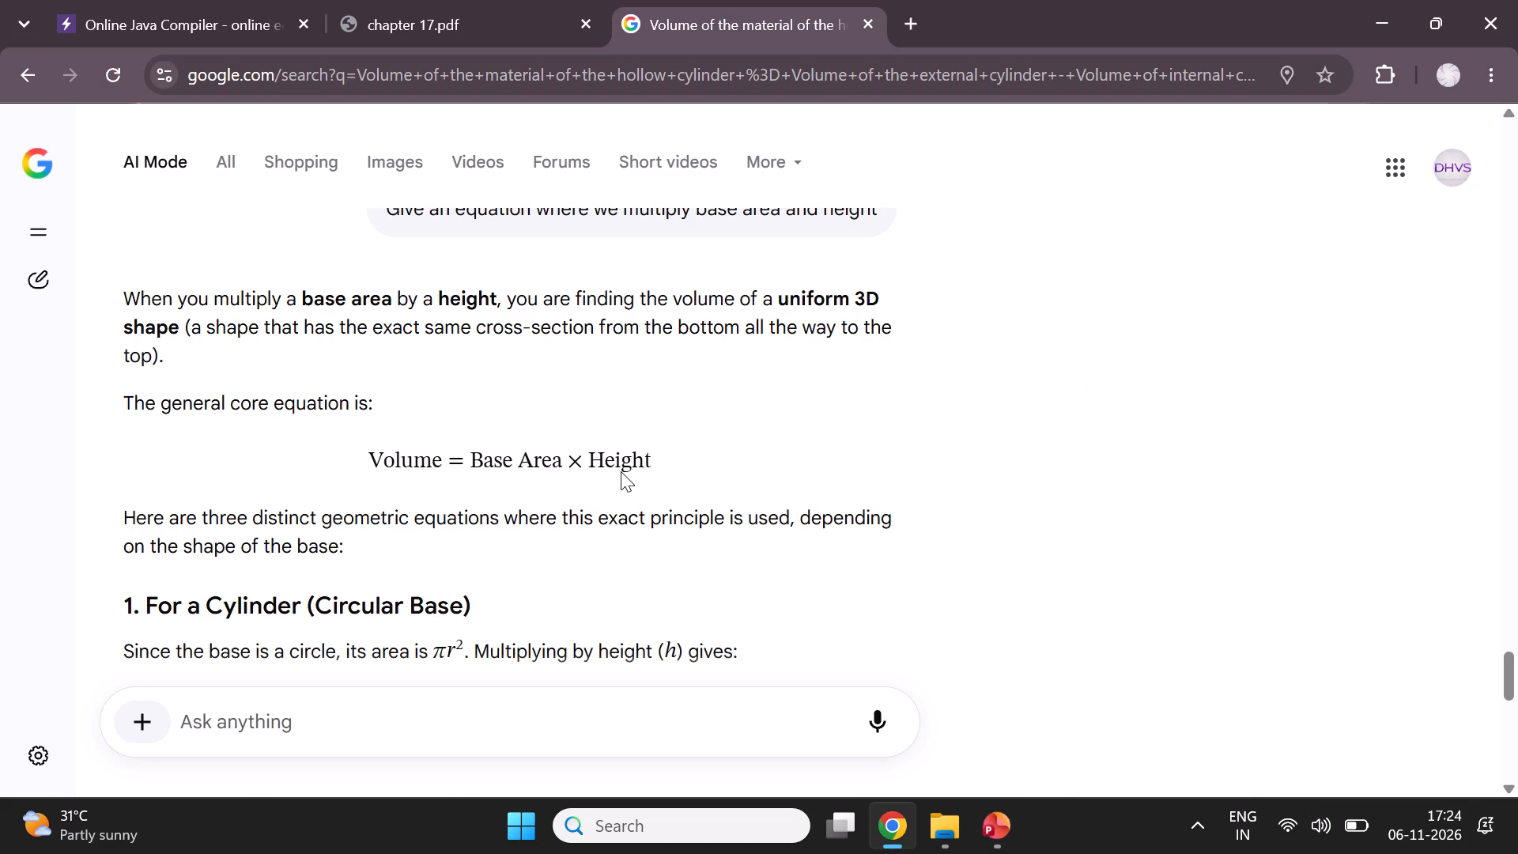
click(479, 0)
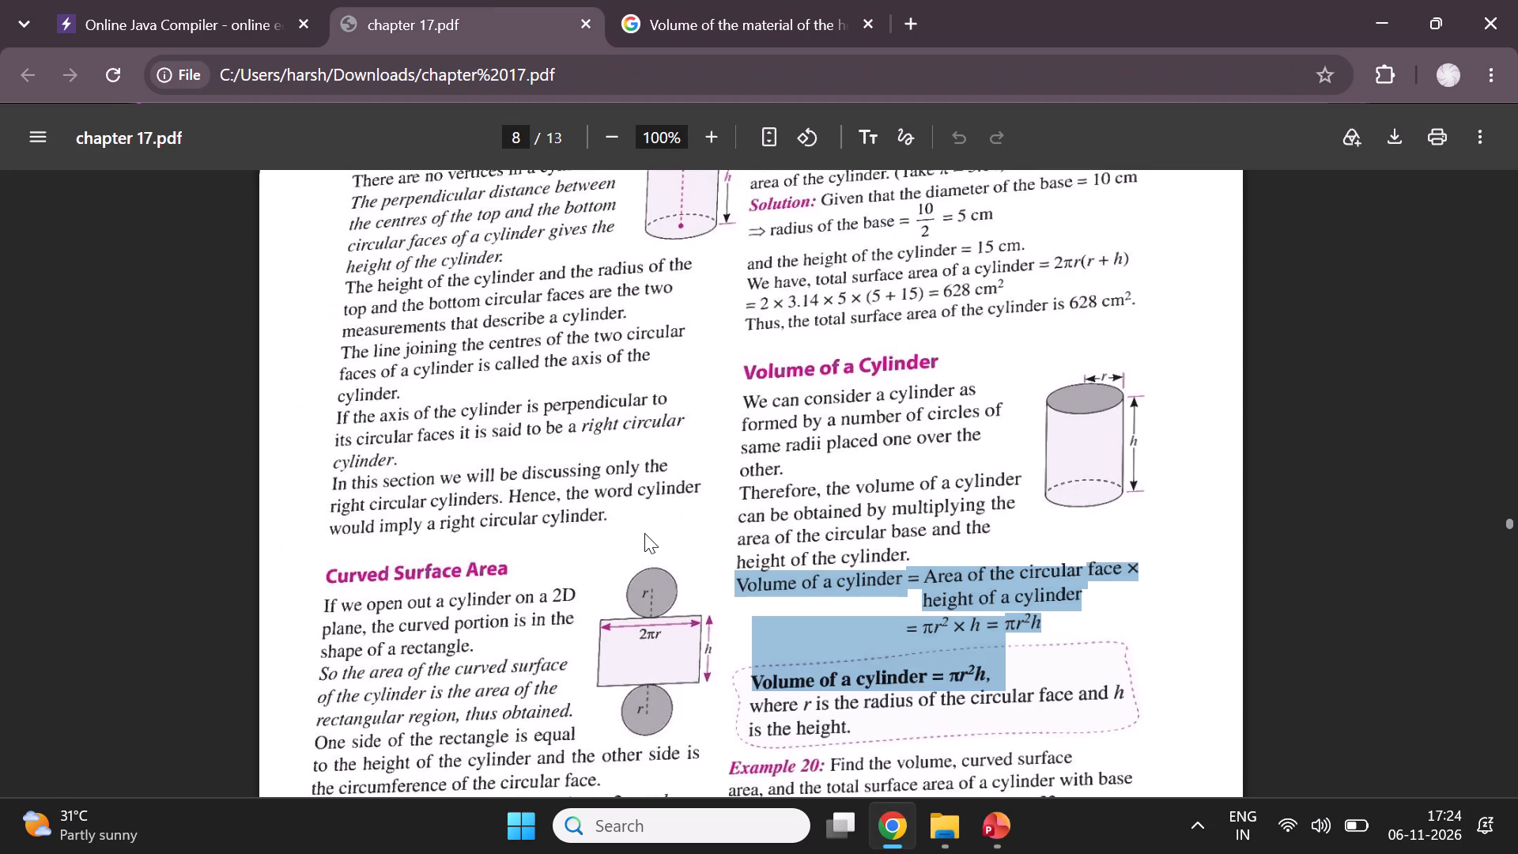
scroll(644, 533, down, 4)
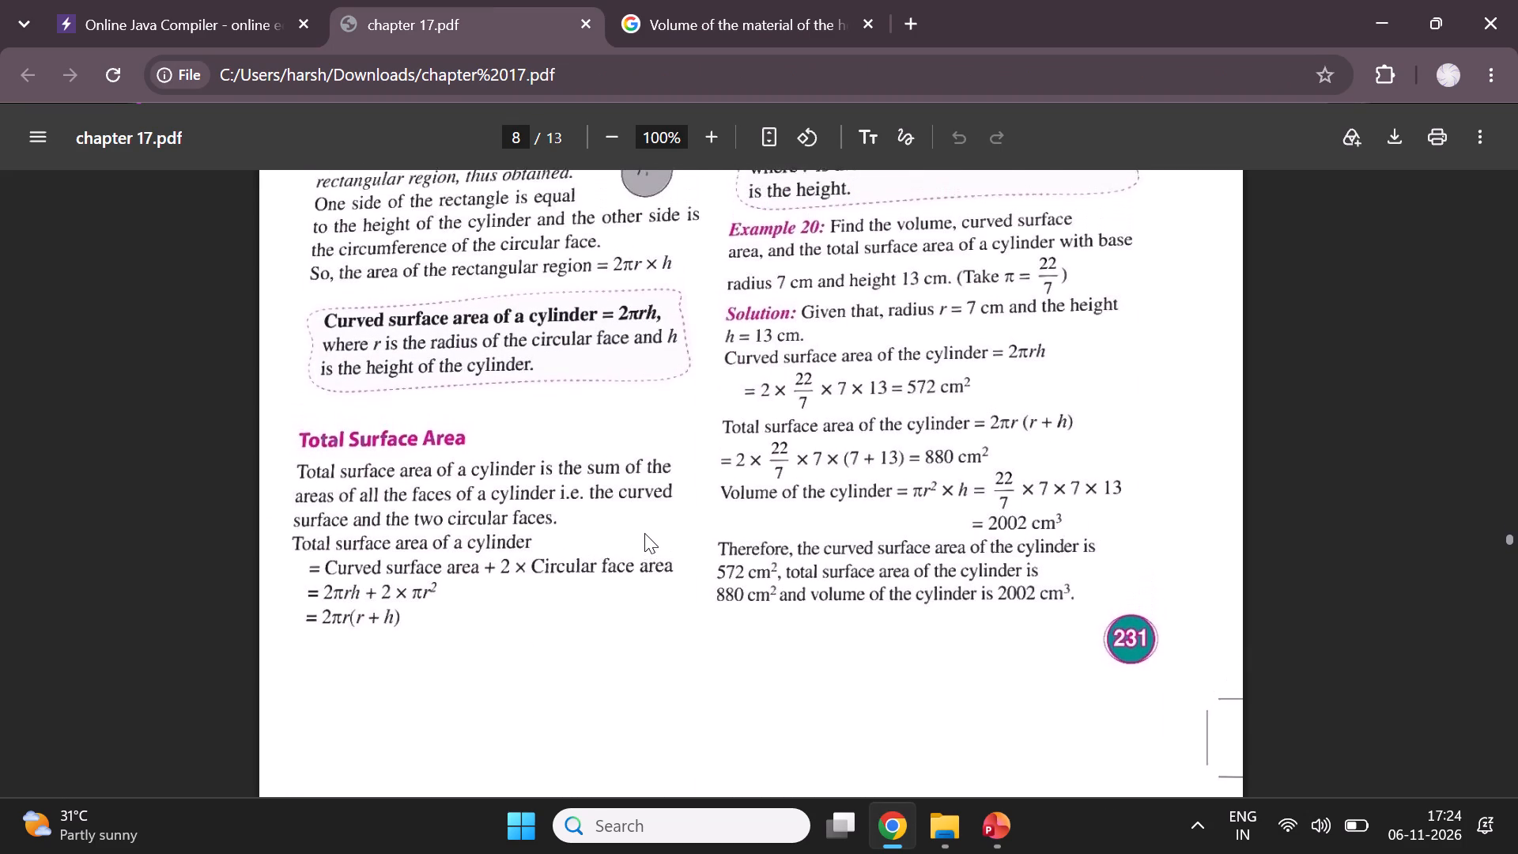
scroll(644, 533, down, 3)
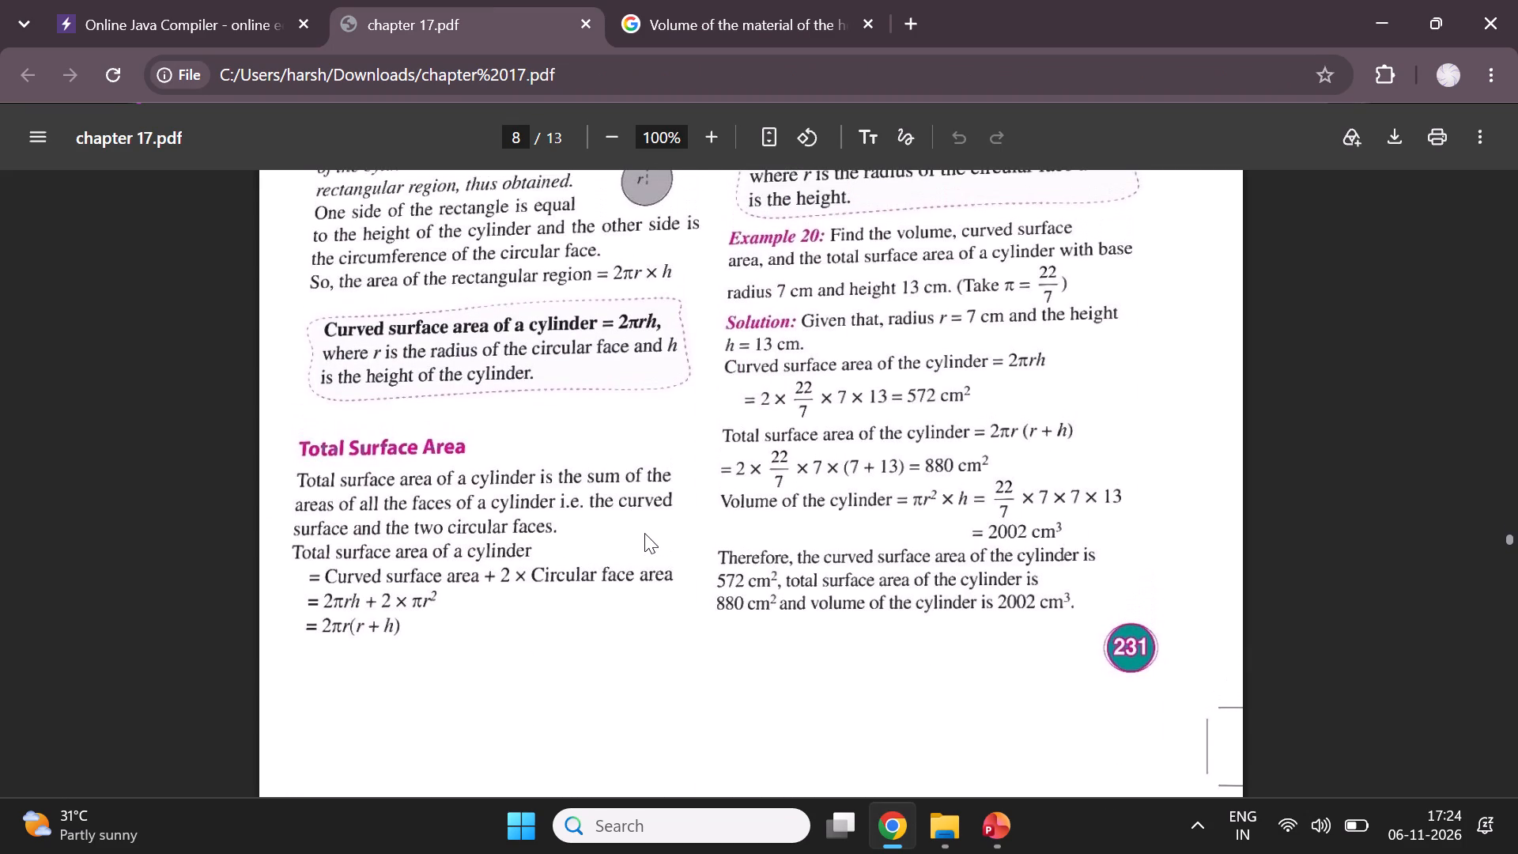
scroll(644, 533, down, 5)
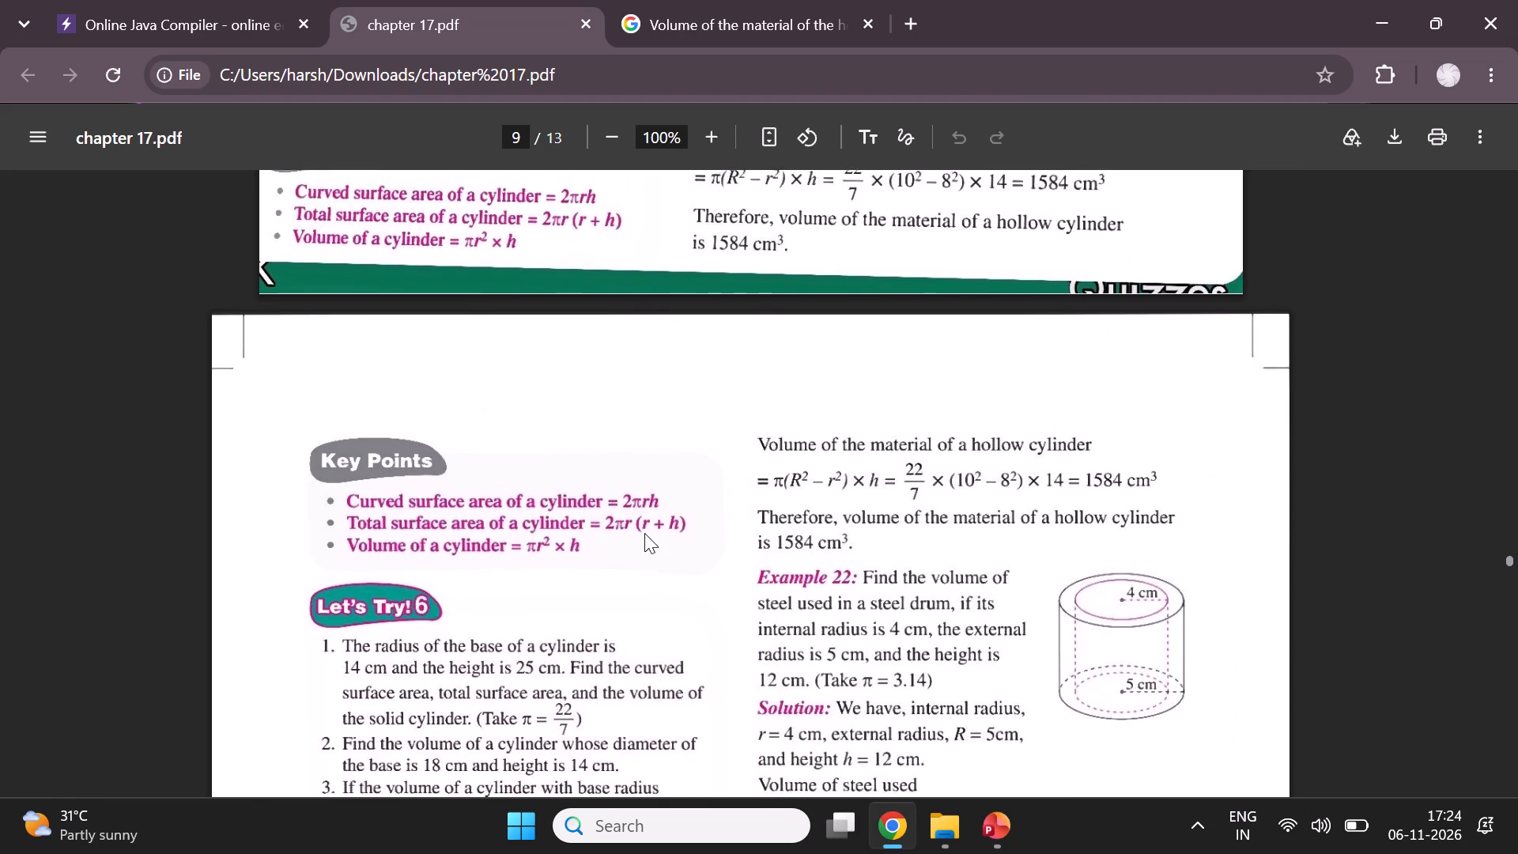
scroll(644, 533, down, 4)
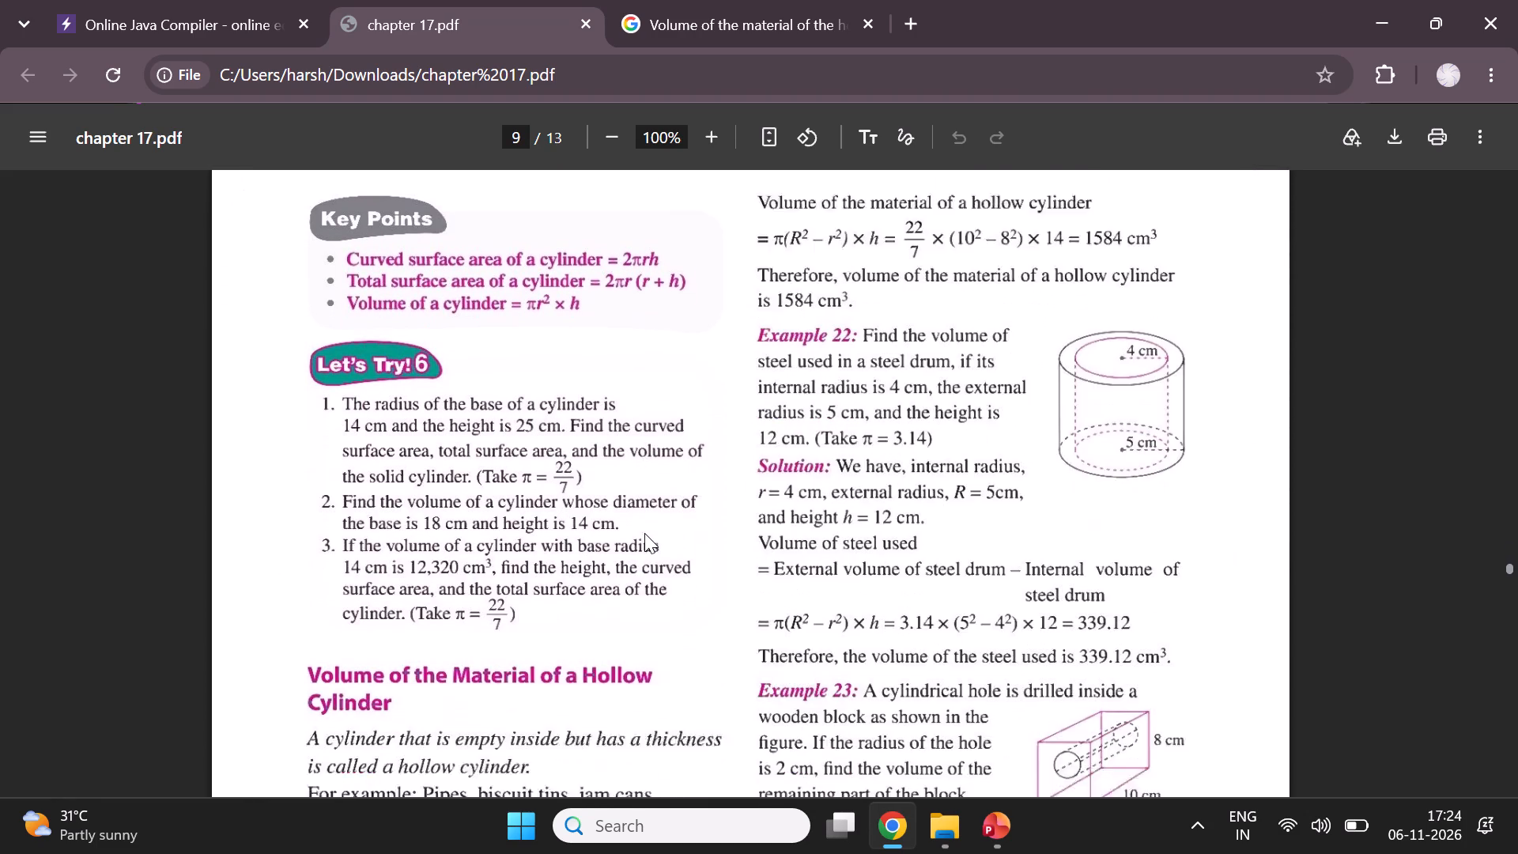
scroll(644, 533, down, 4)
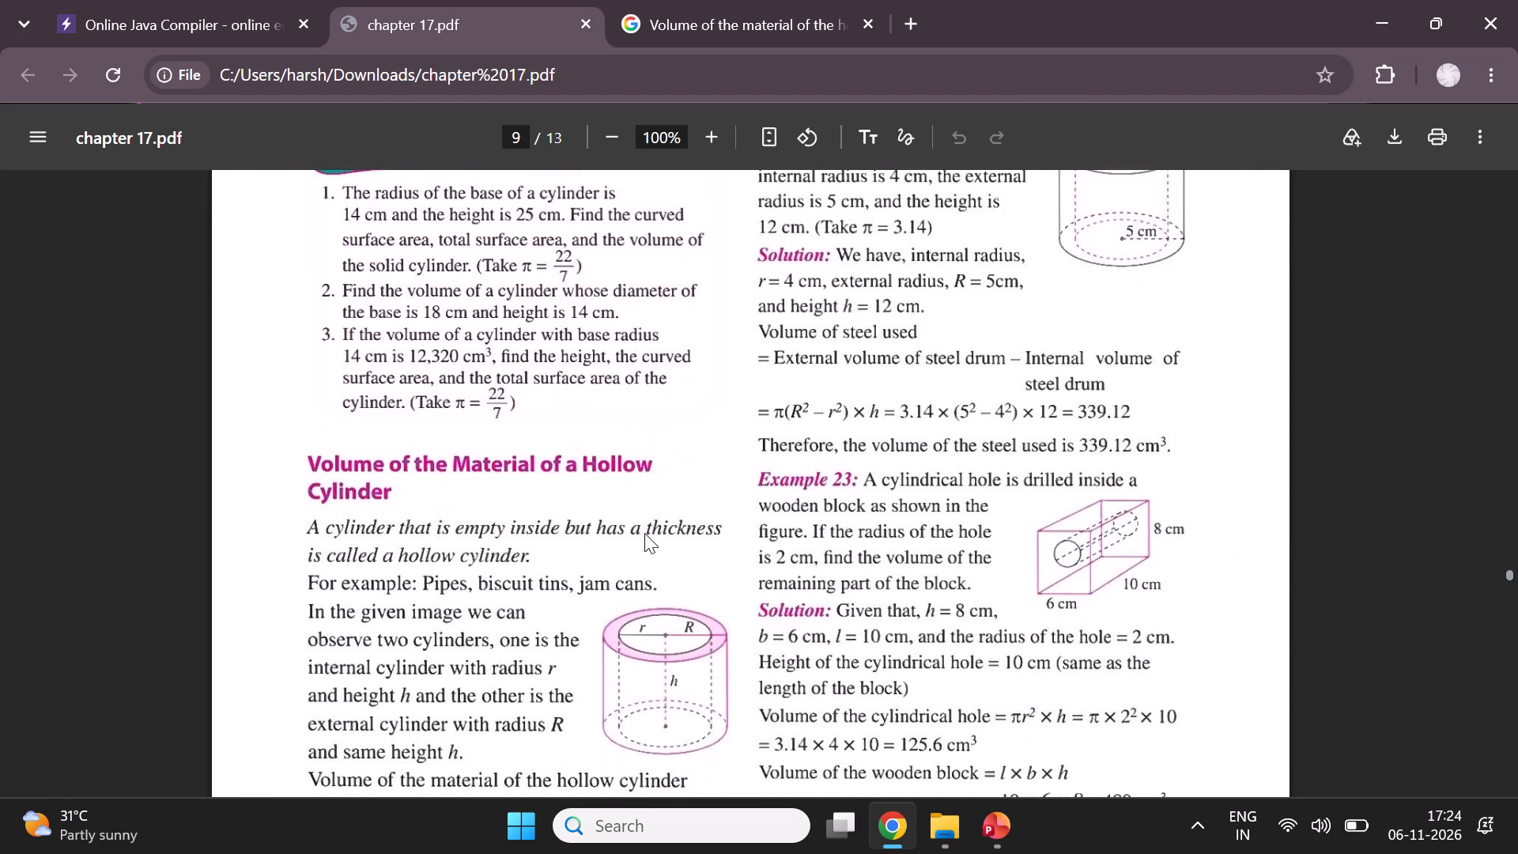
scroll(644, 533, down, 1)
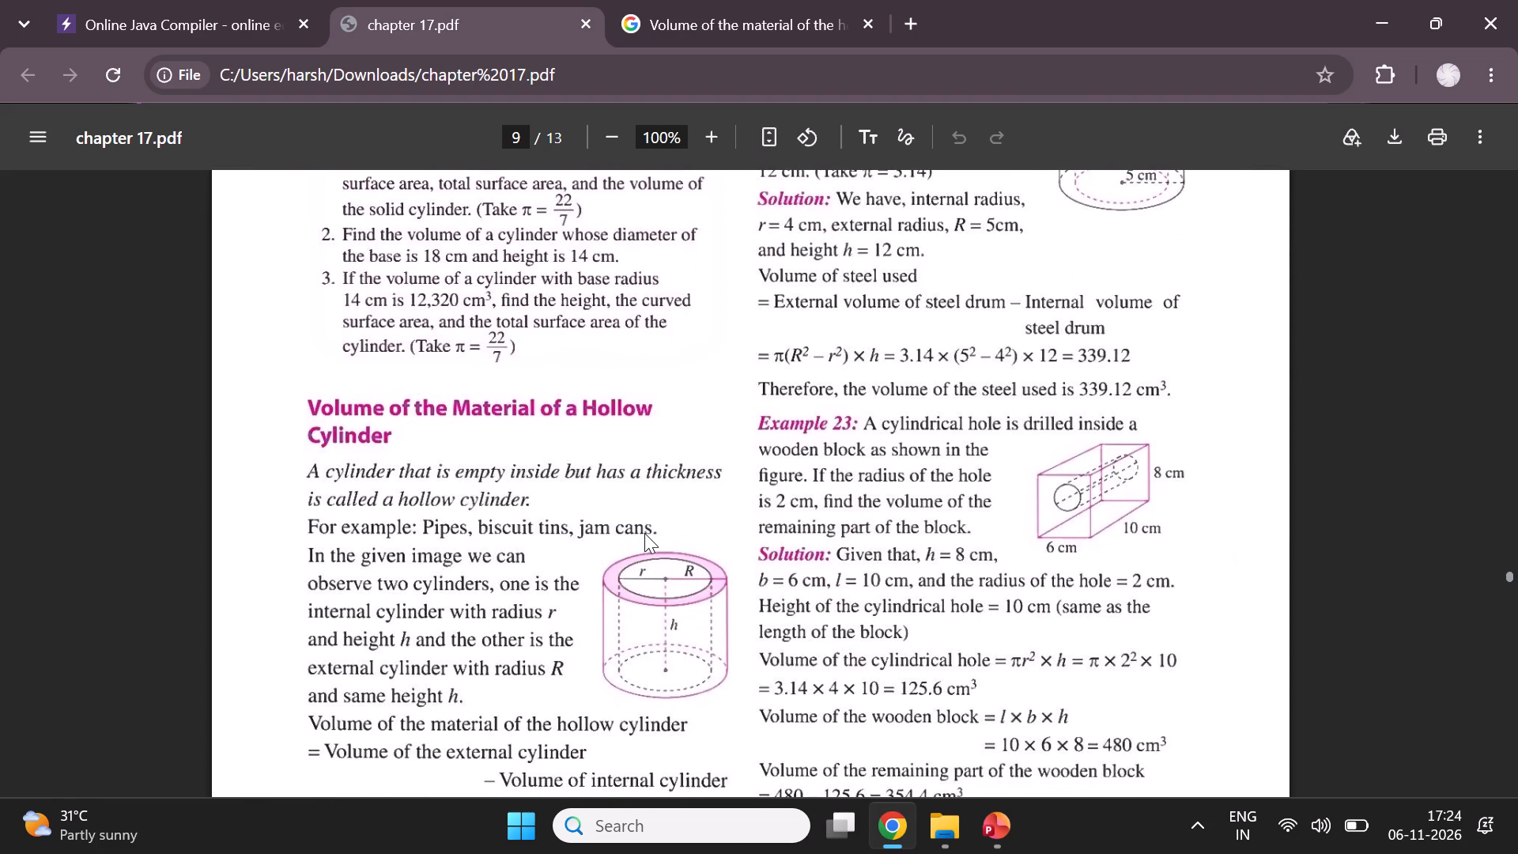
scroll(644, 533, down, 3)
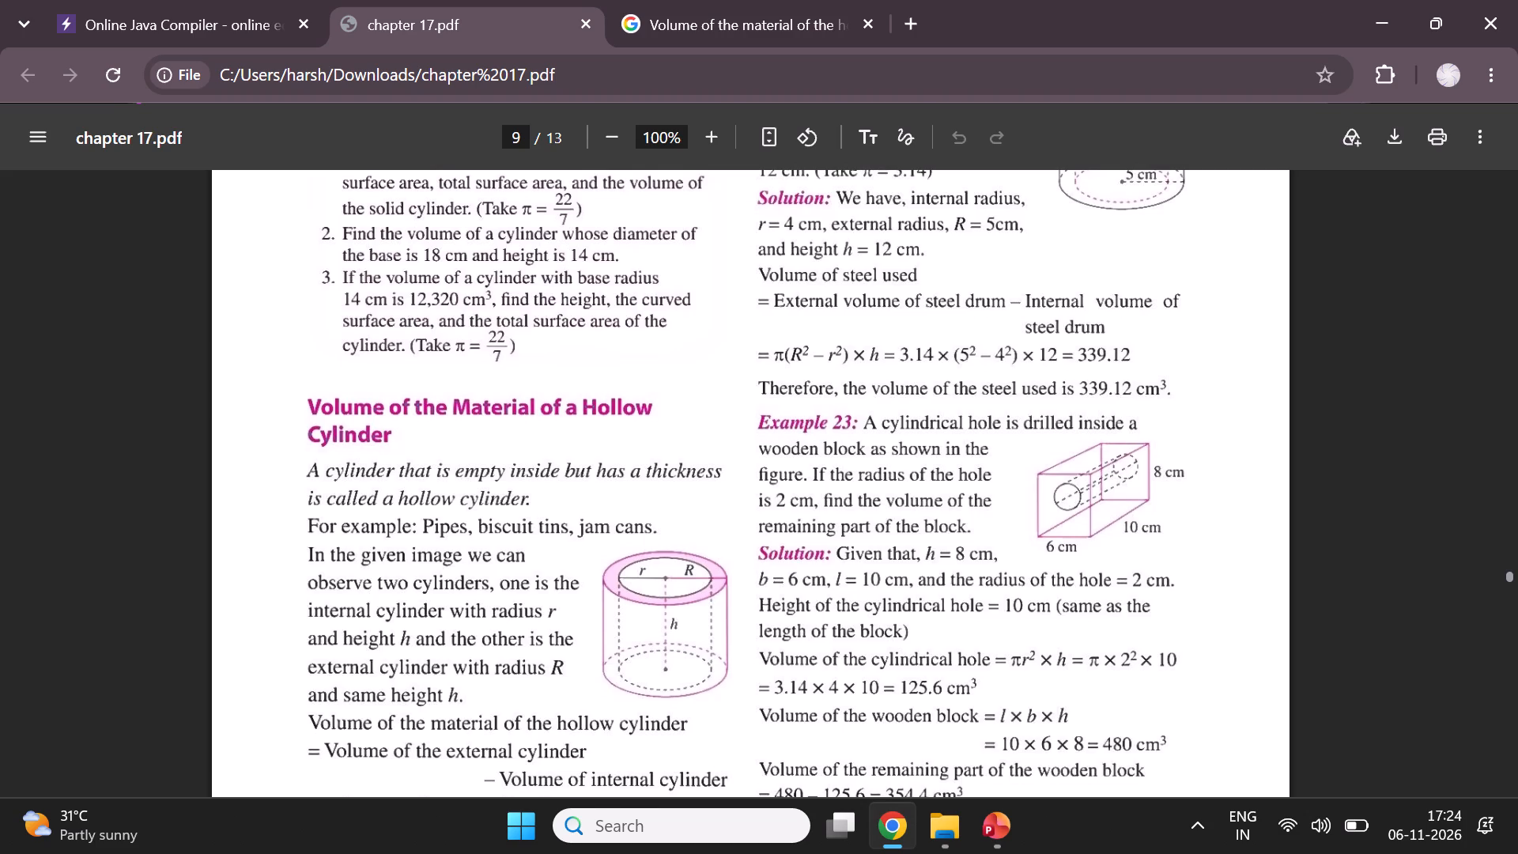
drag(970, 523, 882, 433)
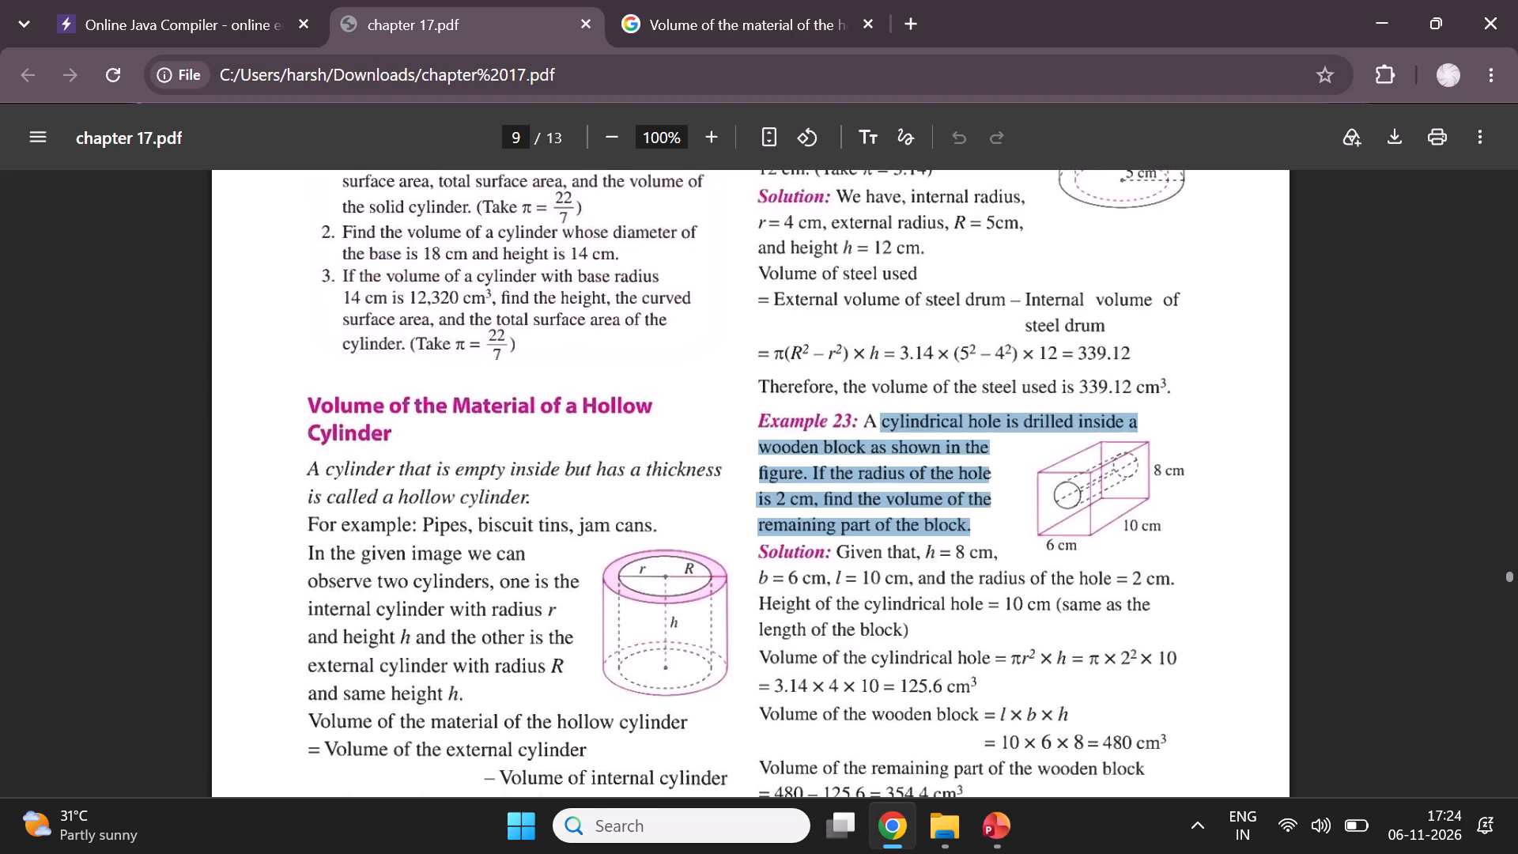
drag(882, 433, 863, 423)
key(ctrl+c)
Insert a wide text box across the top of slide 23 in PowerPoint and paste the copied cylindrical hole question into it.
click(1010, 818)
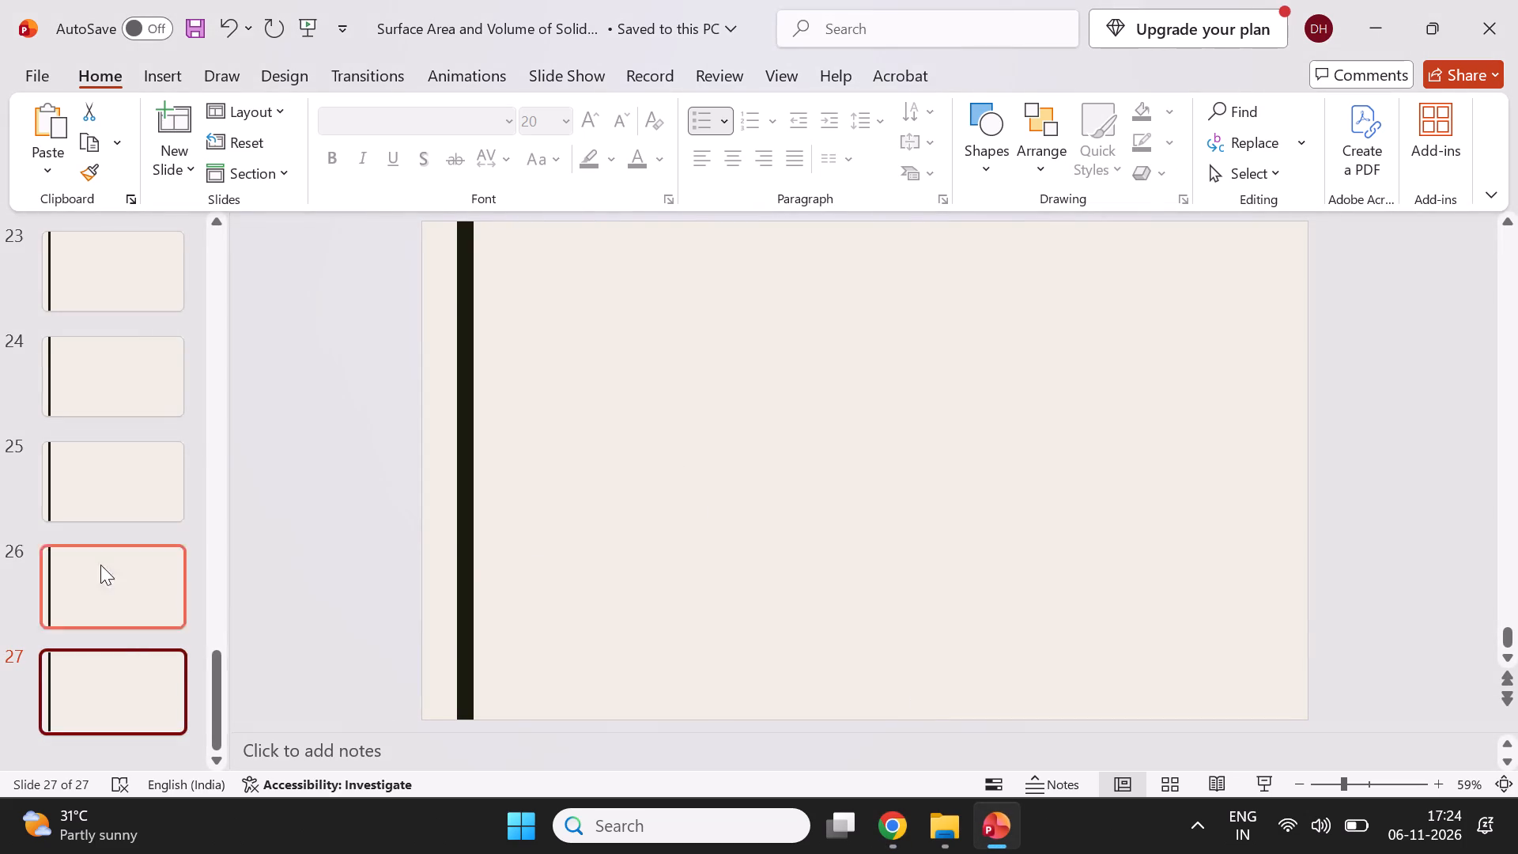
scroll(194, 435, up, 1)
click(136, 377)
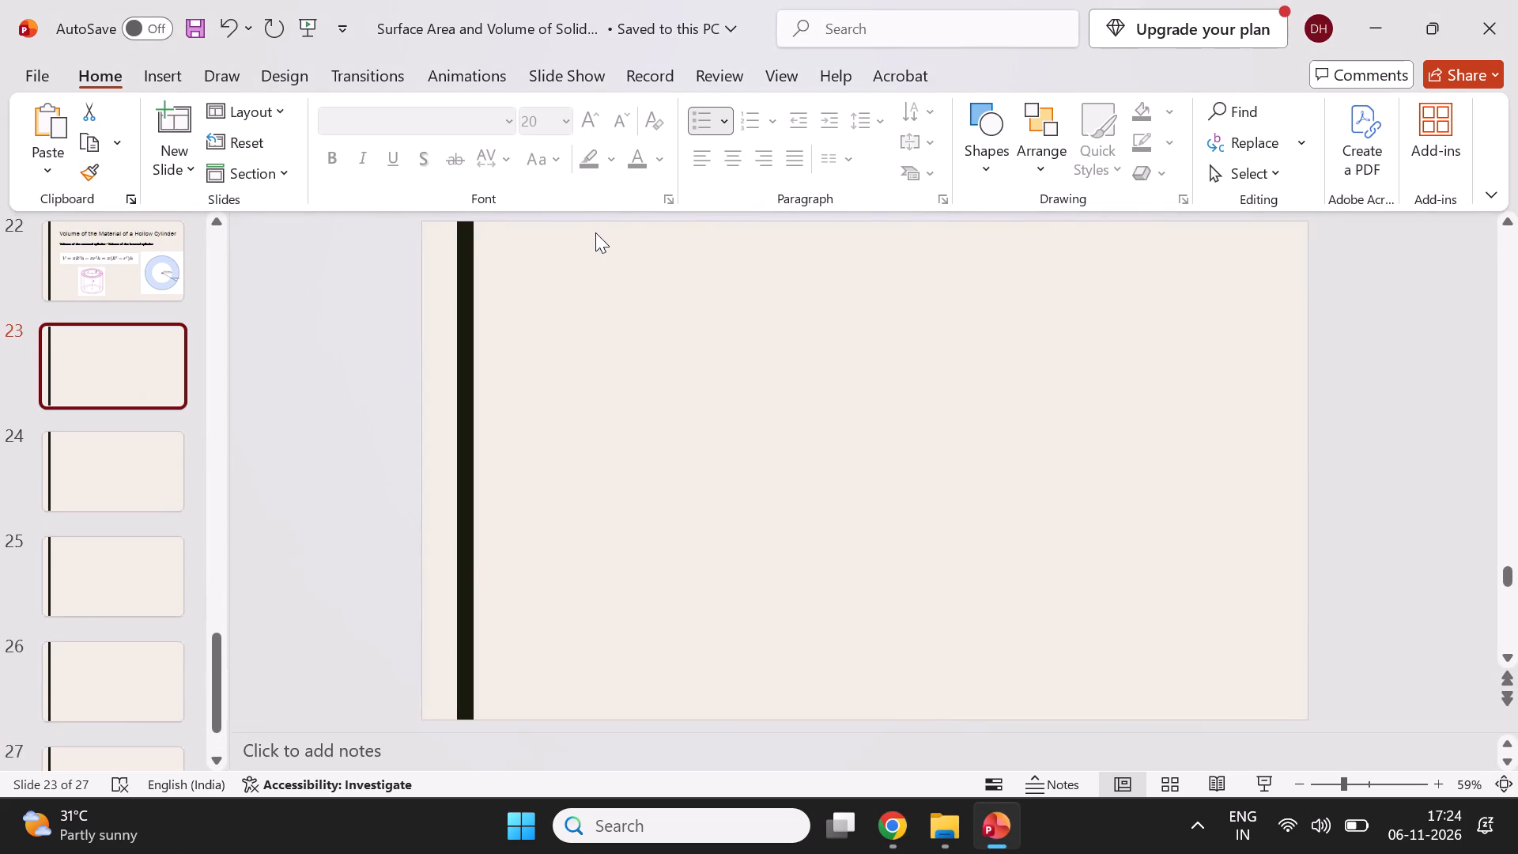
click(175, 79)
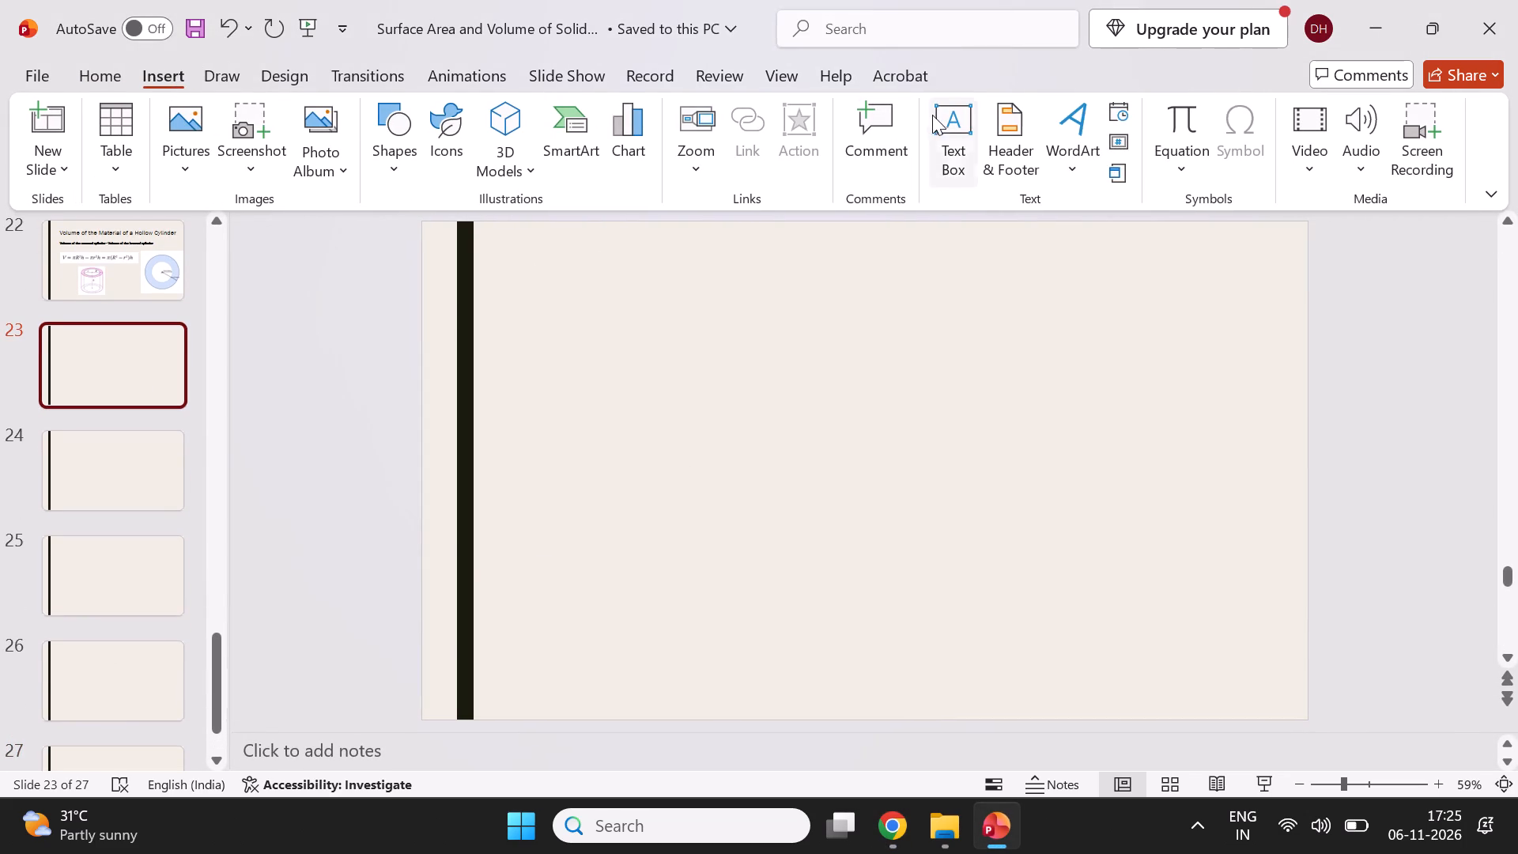
click(937, 119)
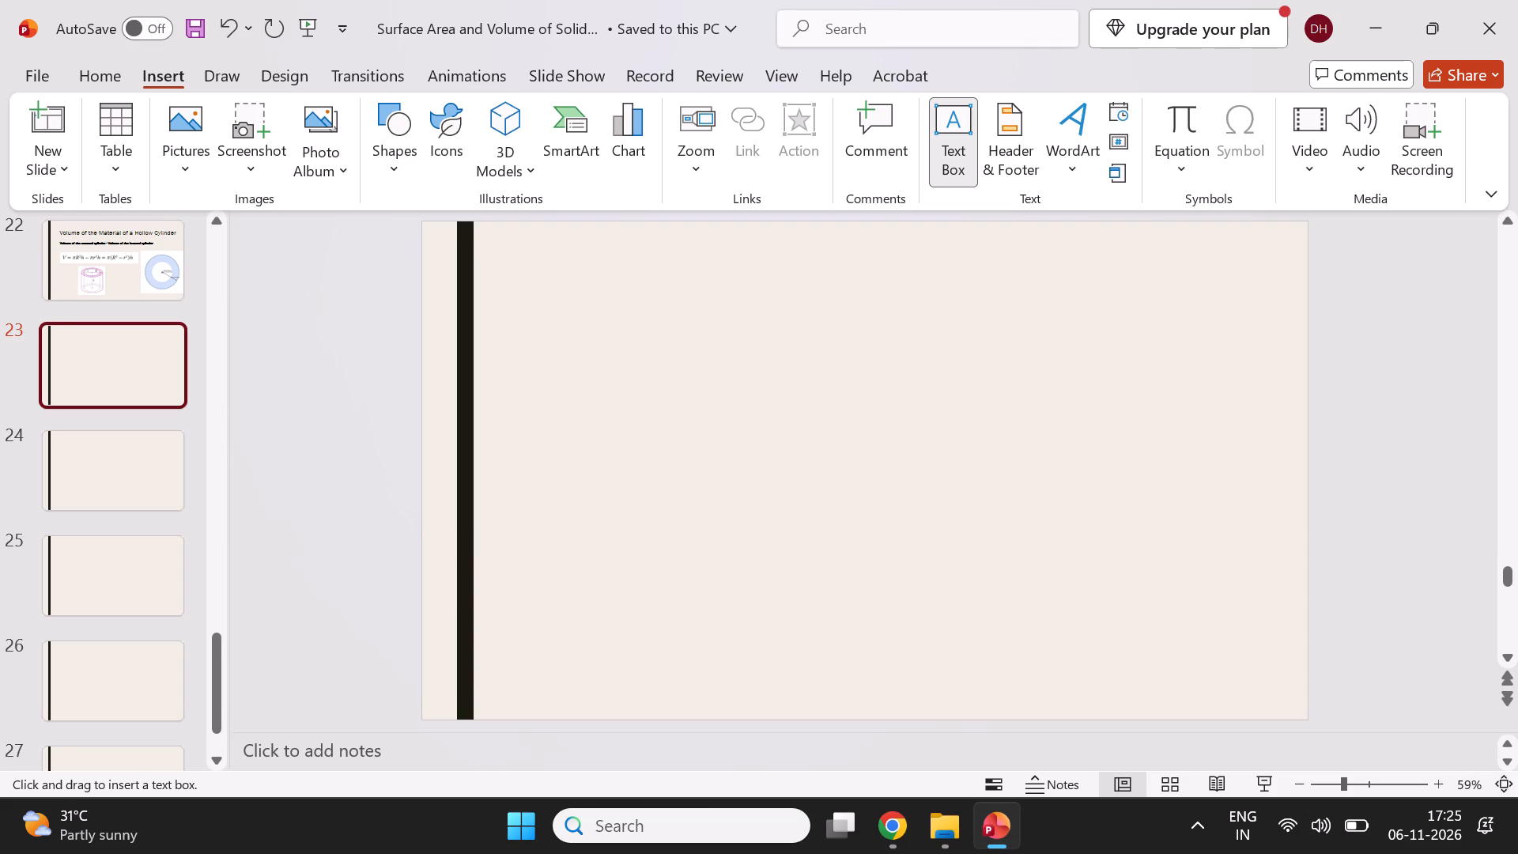
drag(496, 236, 1191, 283)
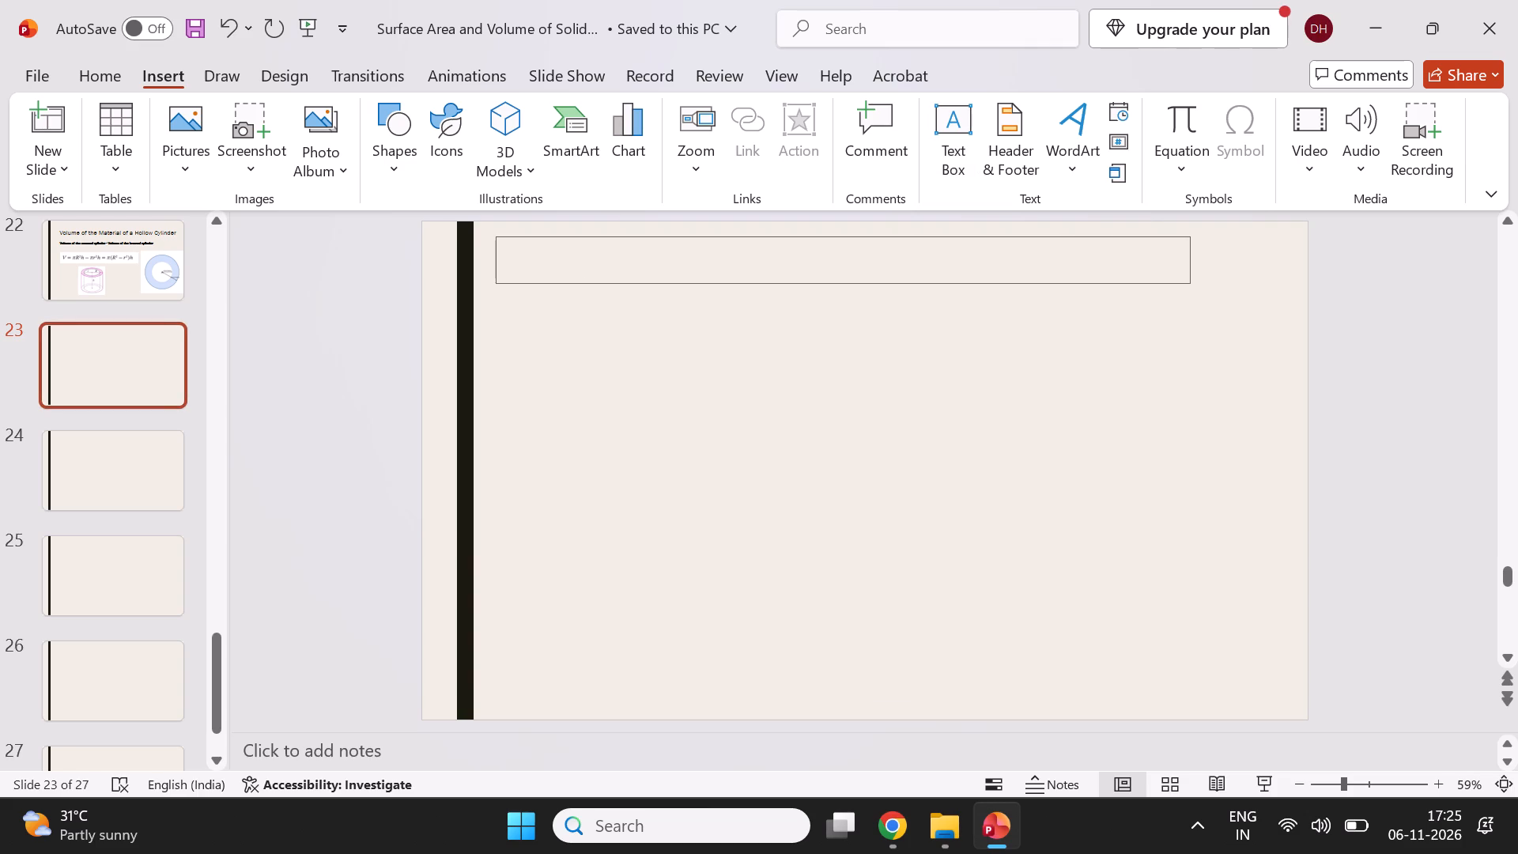
drag(1191, 283, 1271, 298)
key(ctrl+v)
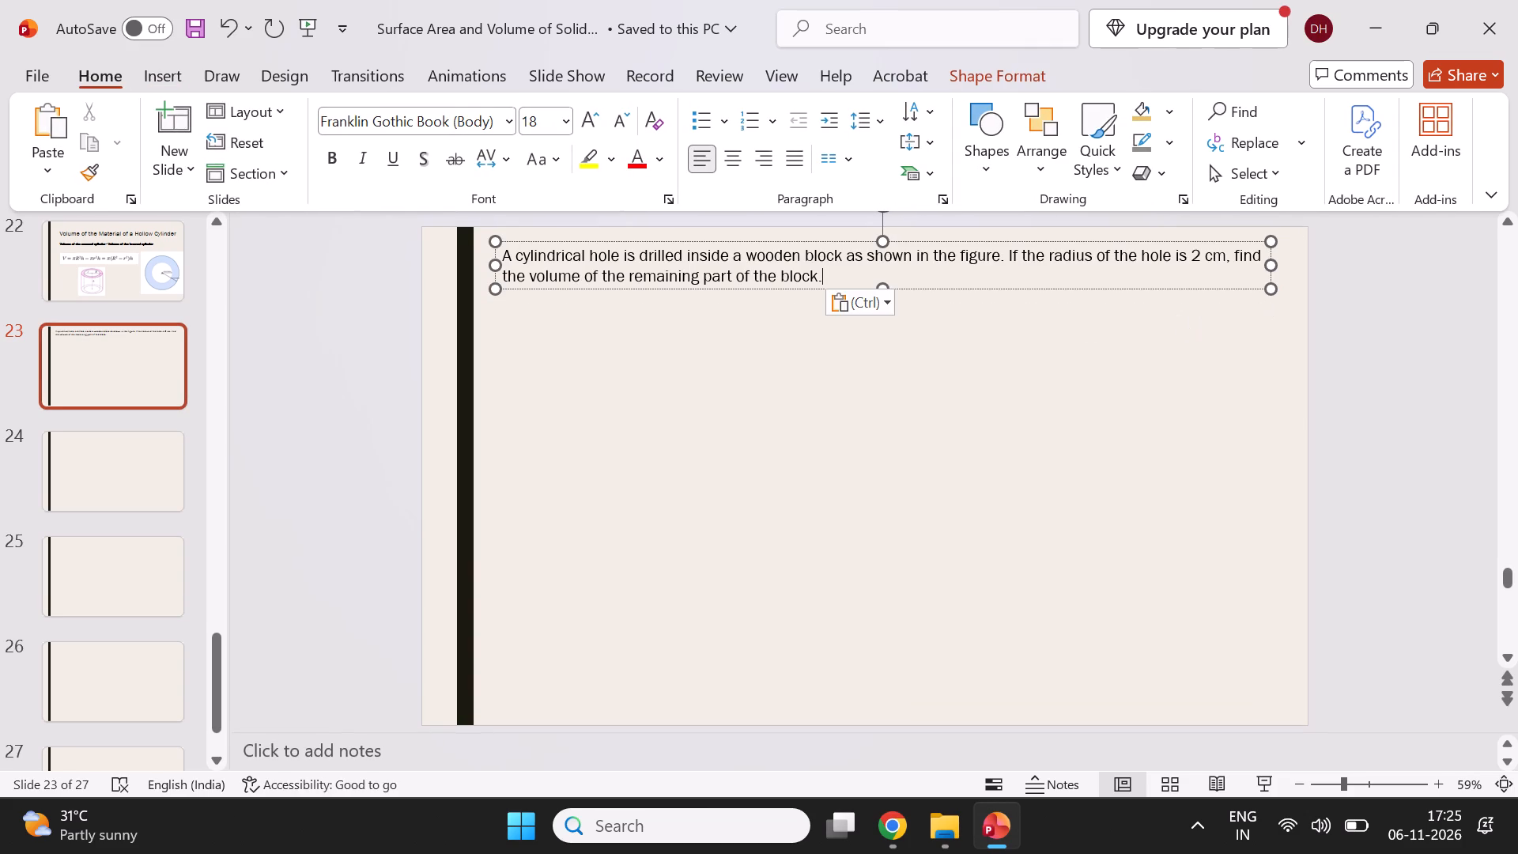
Make the whole cylindrical hole question on slide 23 bold and enlarge its text to size 24.
key(ctrl+a)
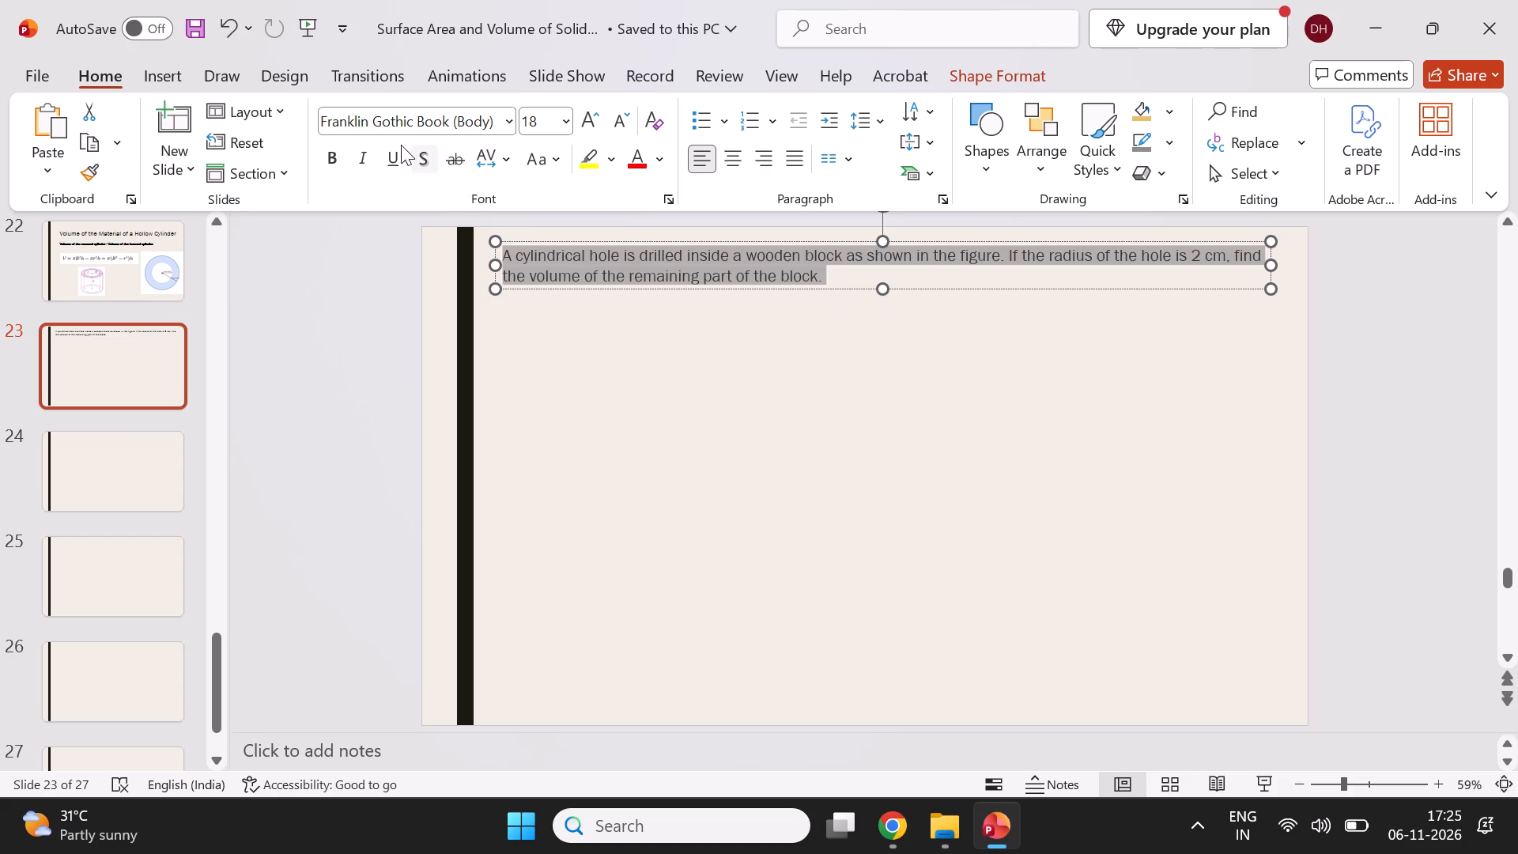
key(ctrl+b)
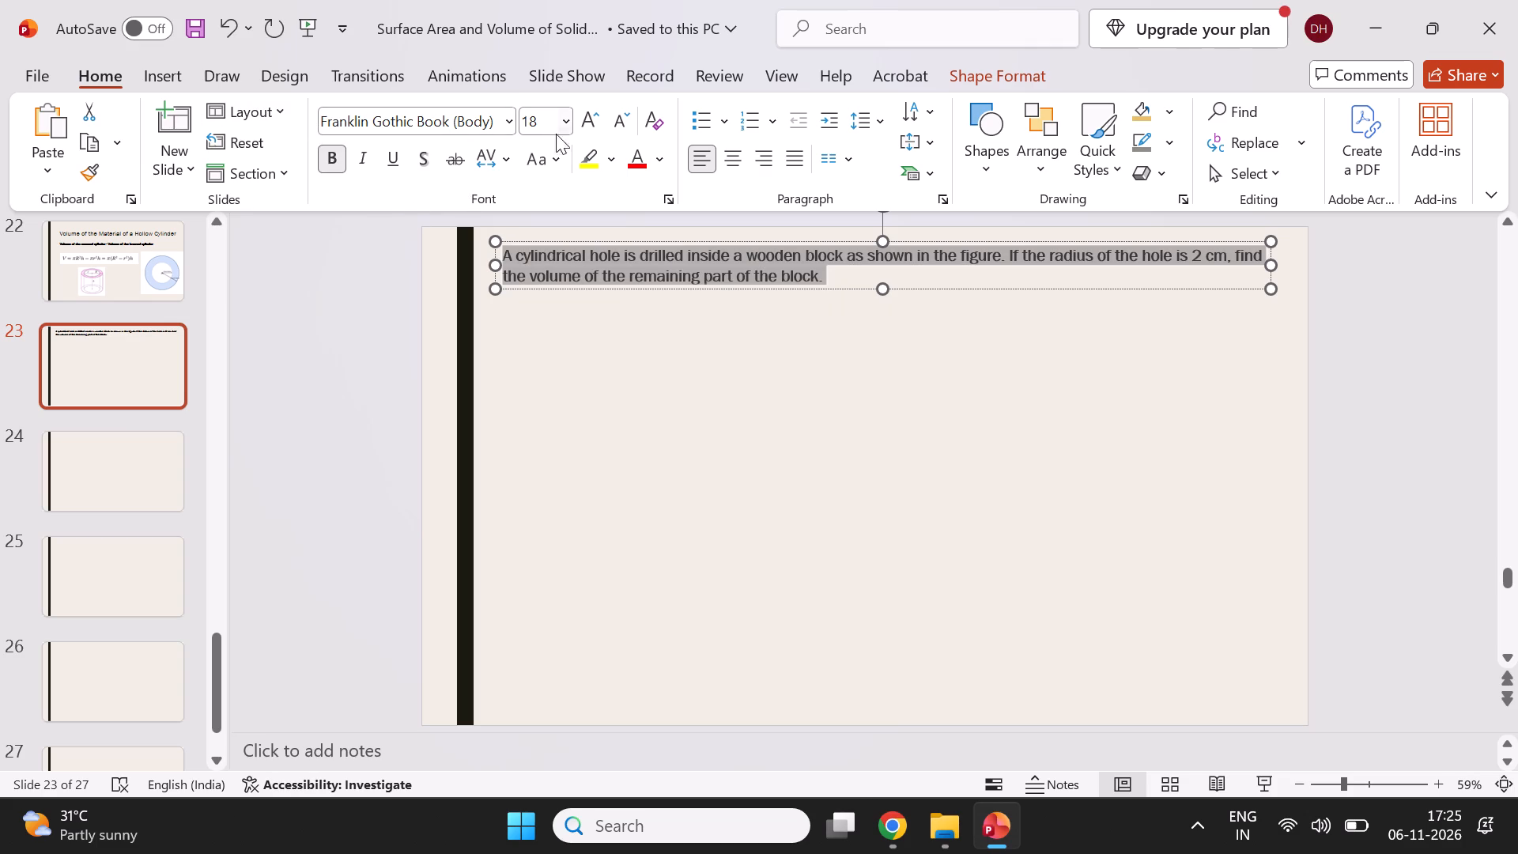
double_click(595, 124)
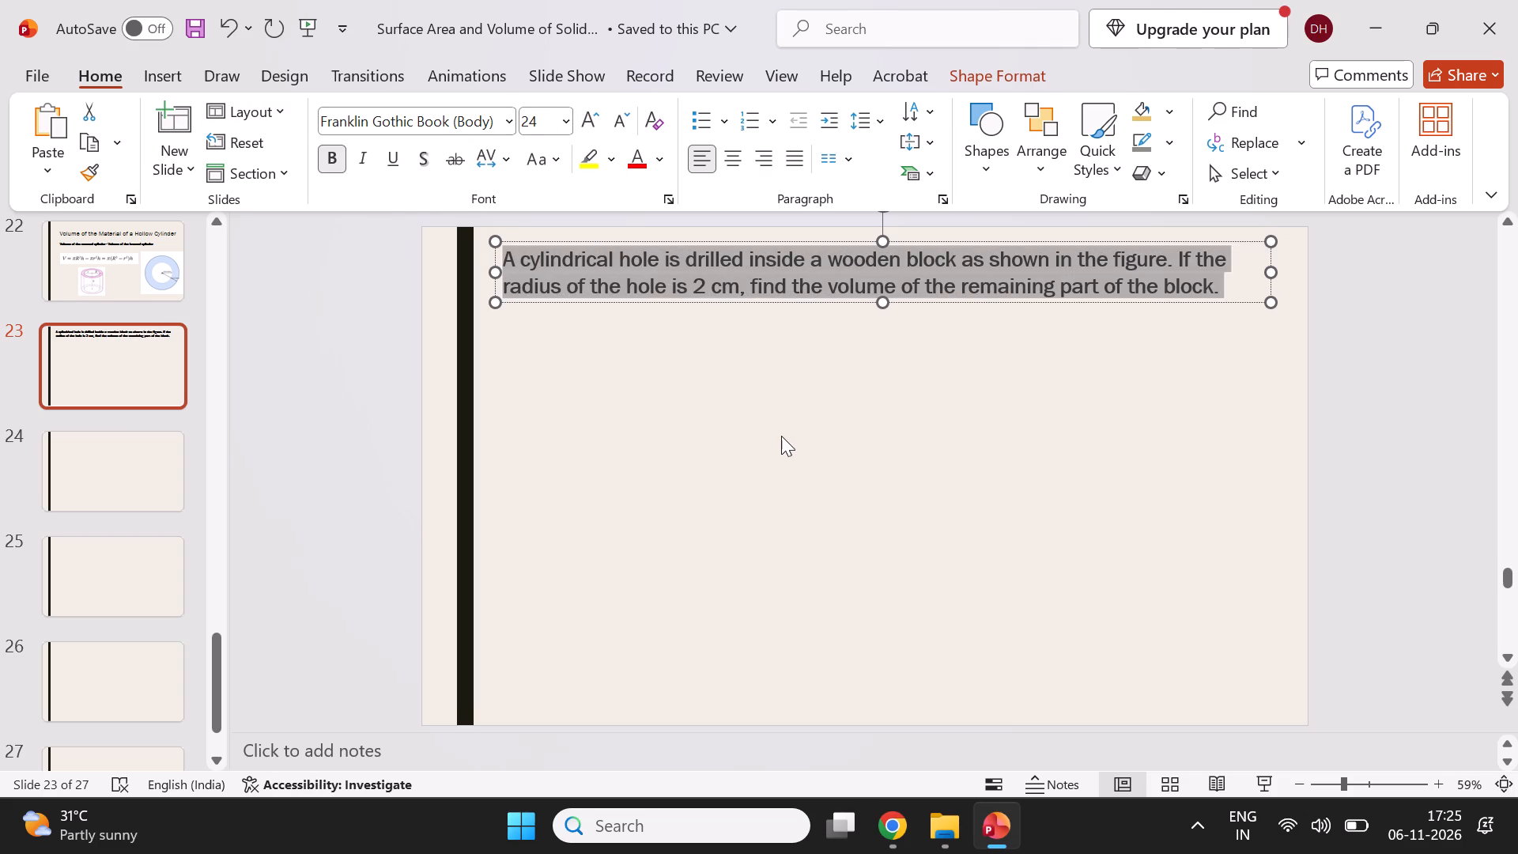
click(781, 436)
Switch to chapter 17.pdf in Chrome and capture a snip of the Example 23 wooden block figure with its dimensions.
key(alt+Tab)
click(926, 554)
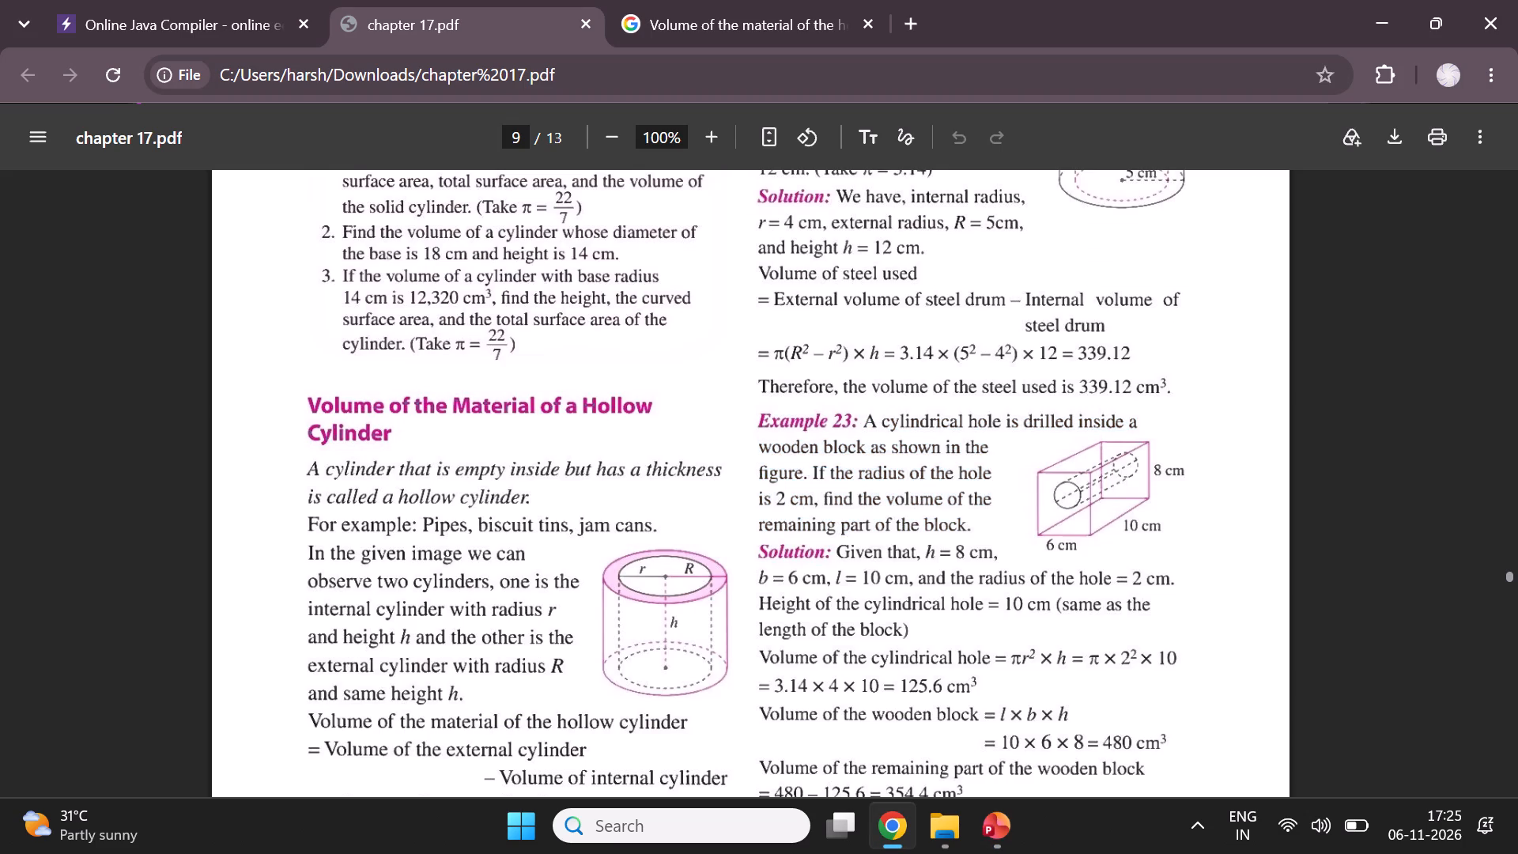
scroll(1182, 536, left, 1)
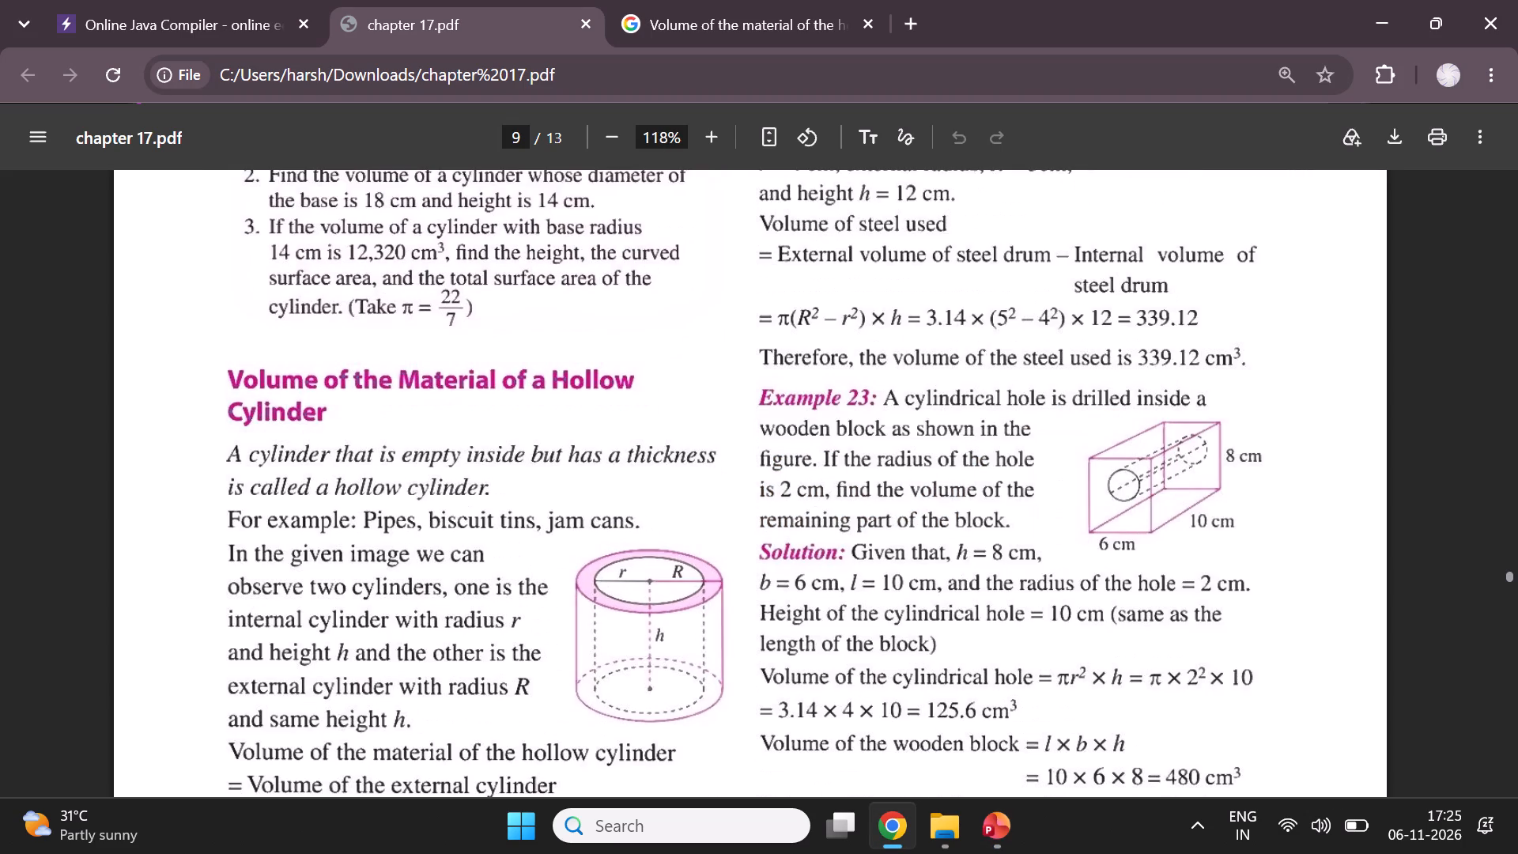
scroll(1182, 536, left, 1)
key(shift+super+s)
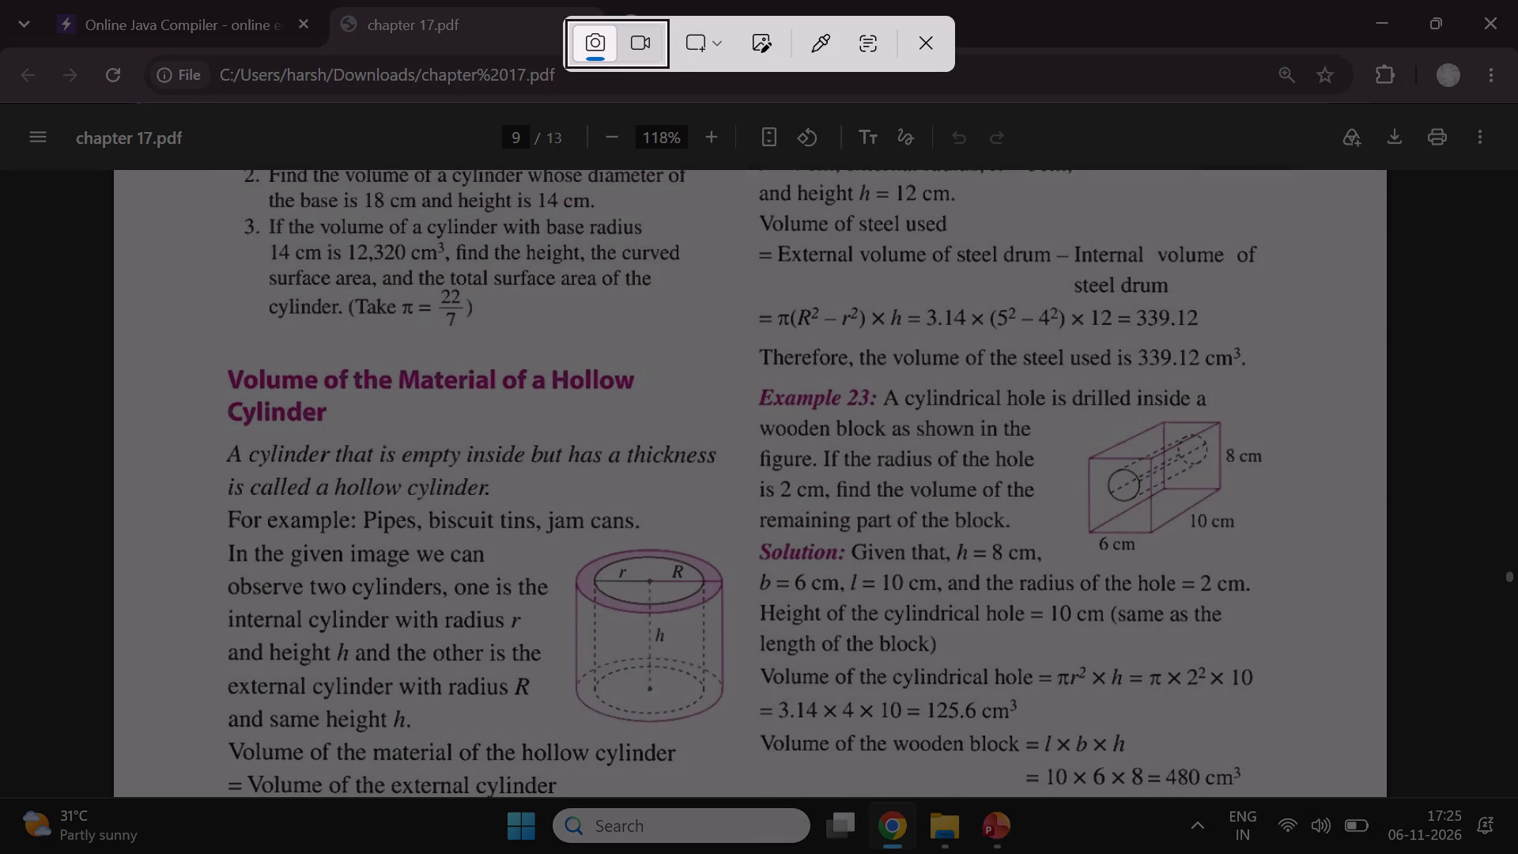
drag(1066, 414, 1255, 561)
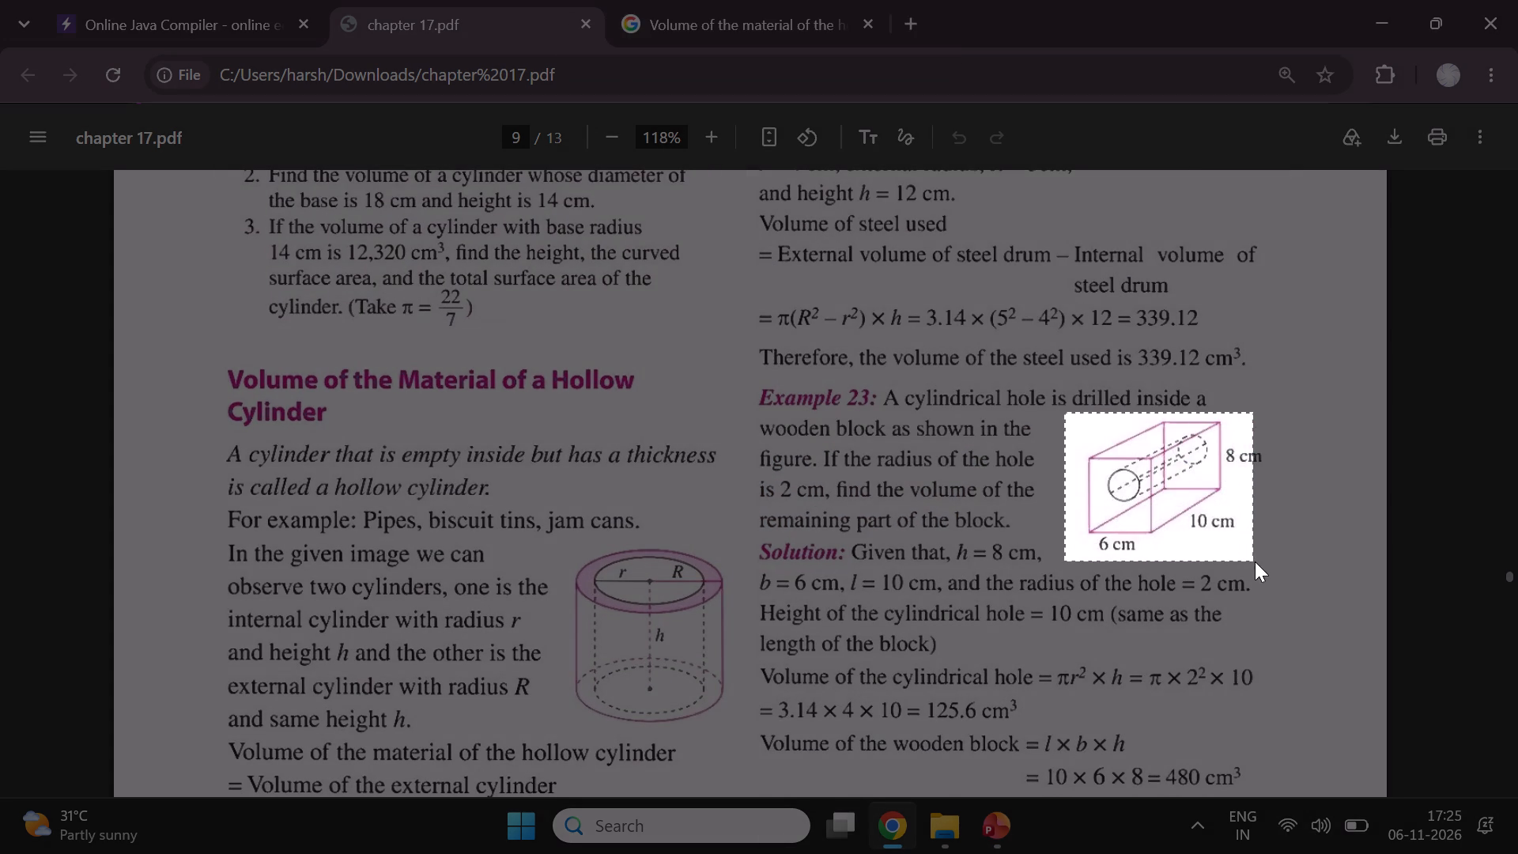
drag(1255, 561, 1273, 561)
Paste the block figure onto slide 23 in PowerPoint, sized about 9.2 × 6.5 cm beneath the start of the question, and save the presentation.
key(alt+Tab)
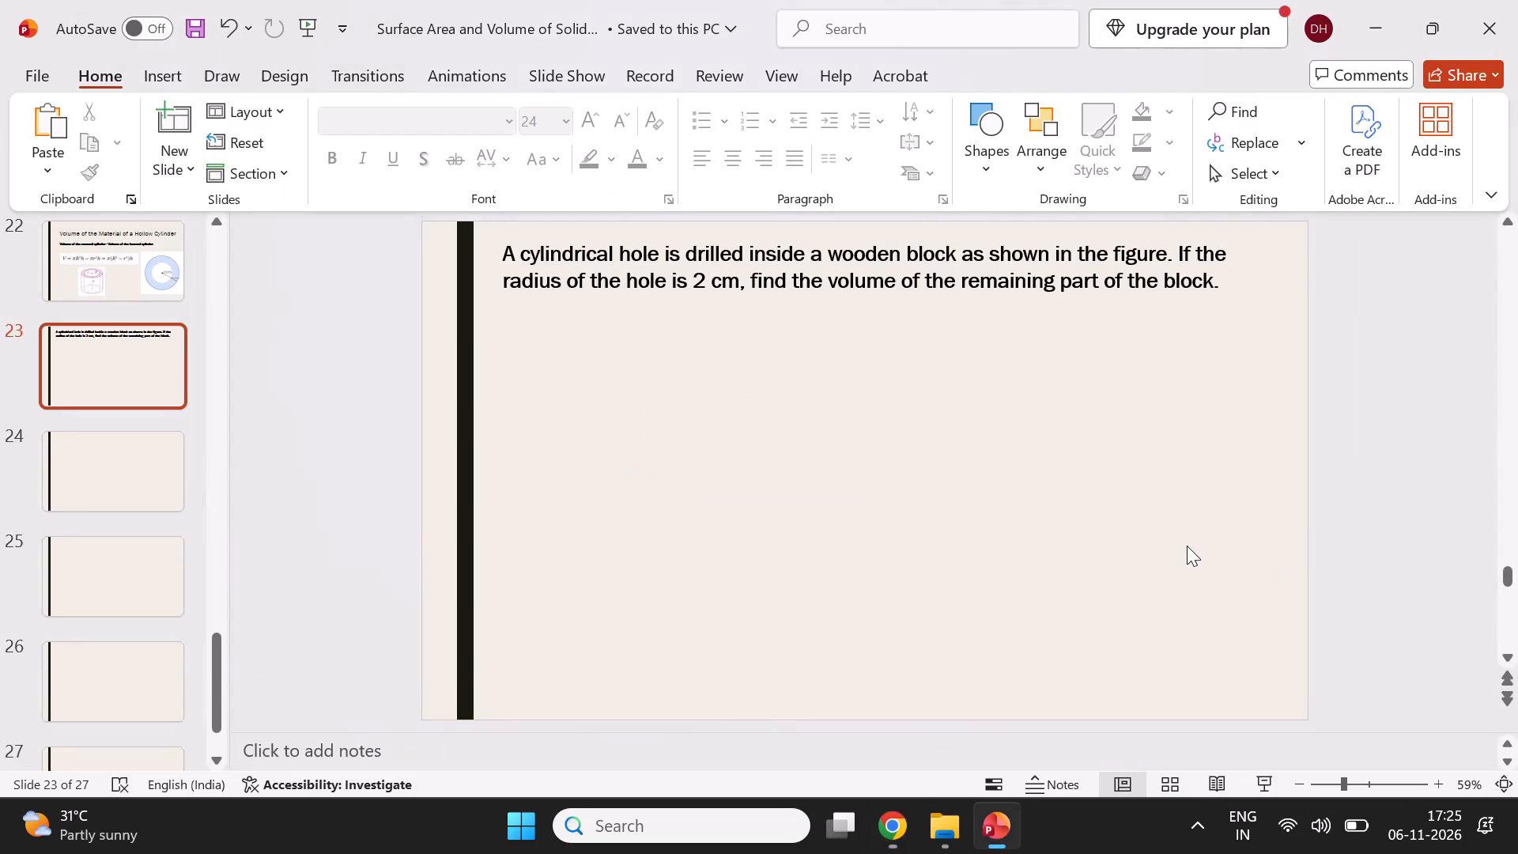
click(768, 410)
key(ctrl+v)
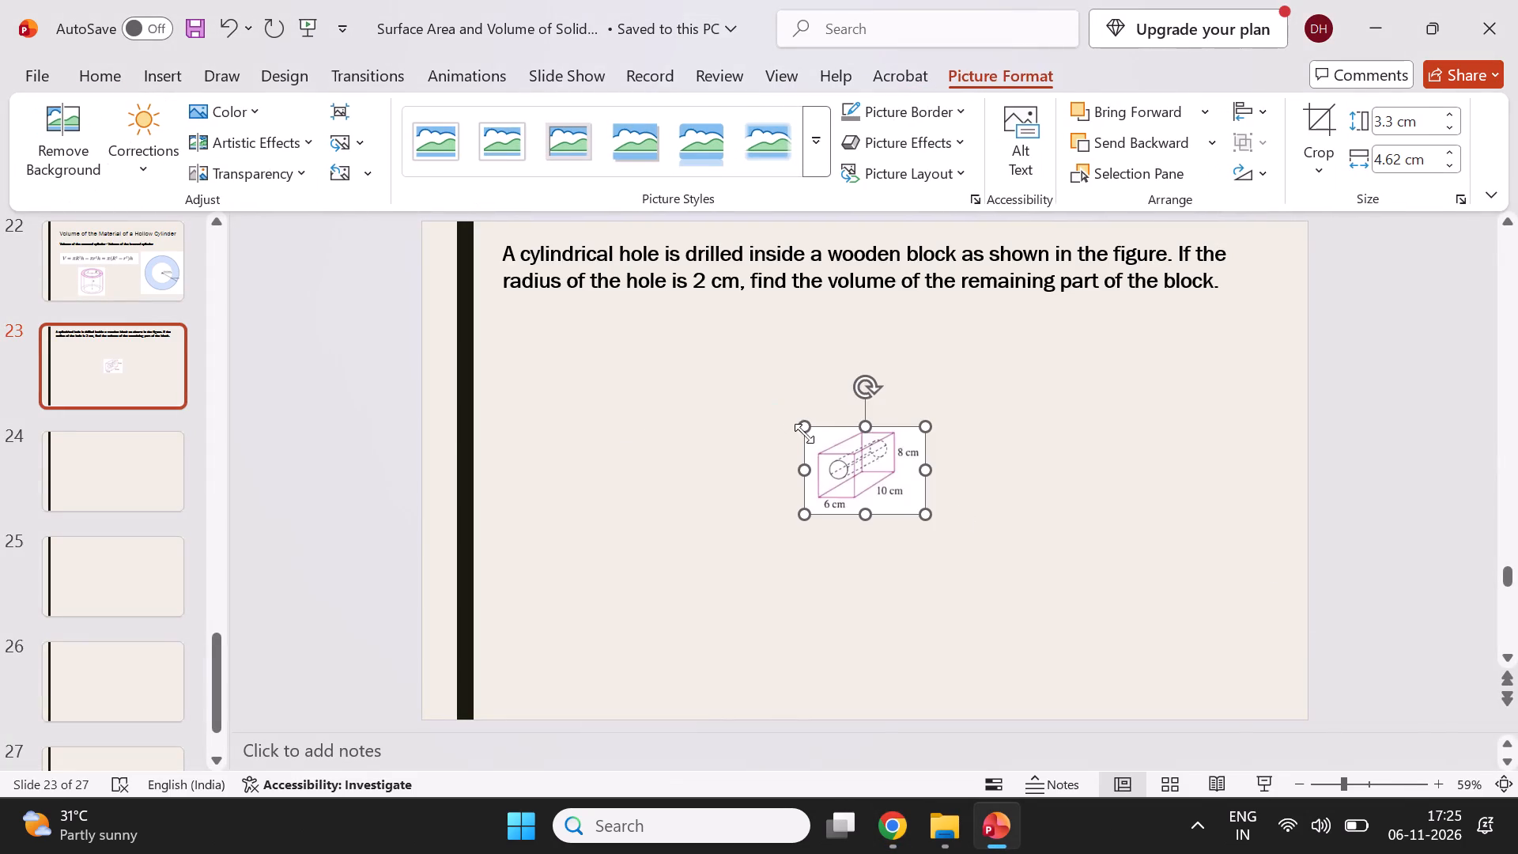
drag(802, 428, 687, 347)
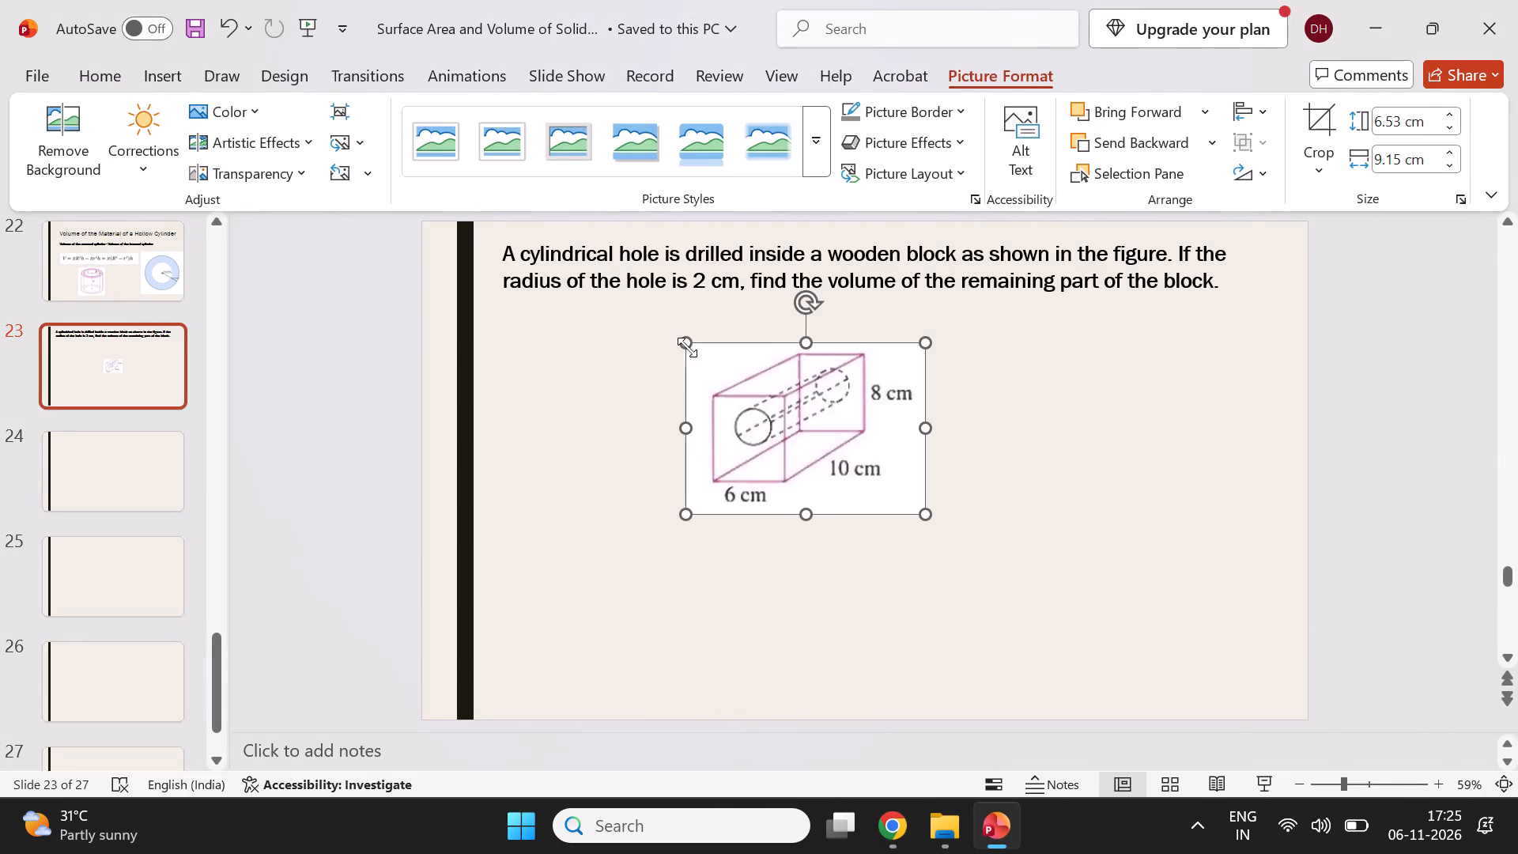
drag(804, 415, 604, 410)
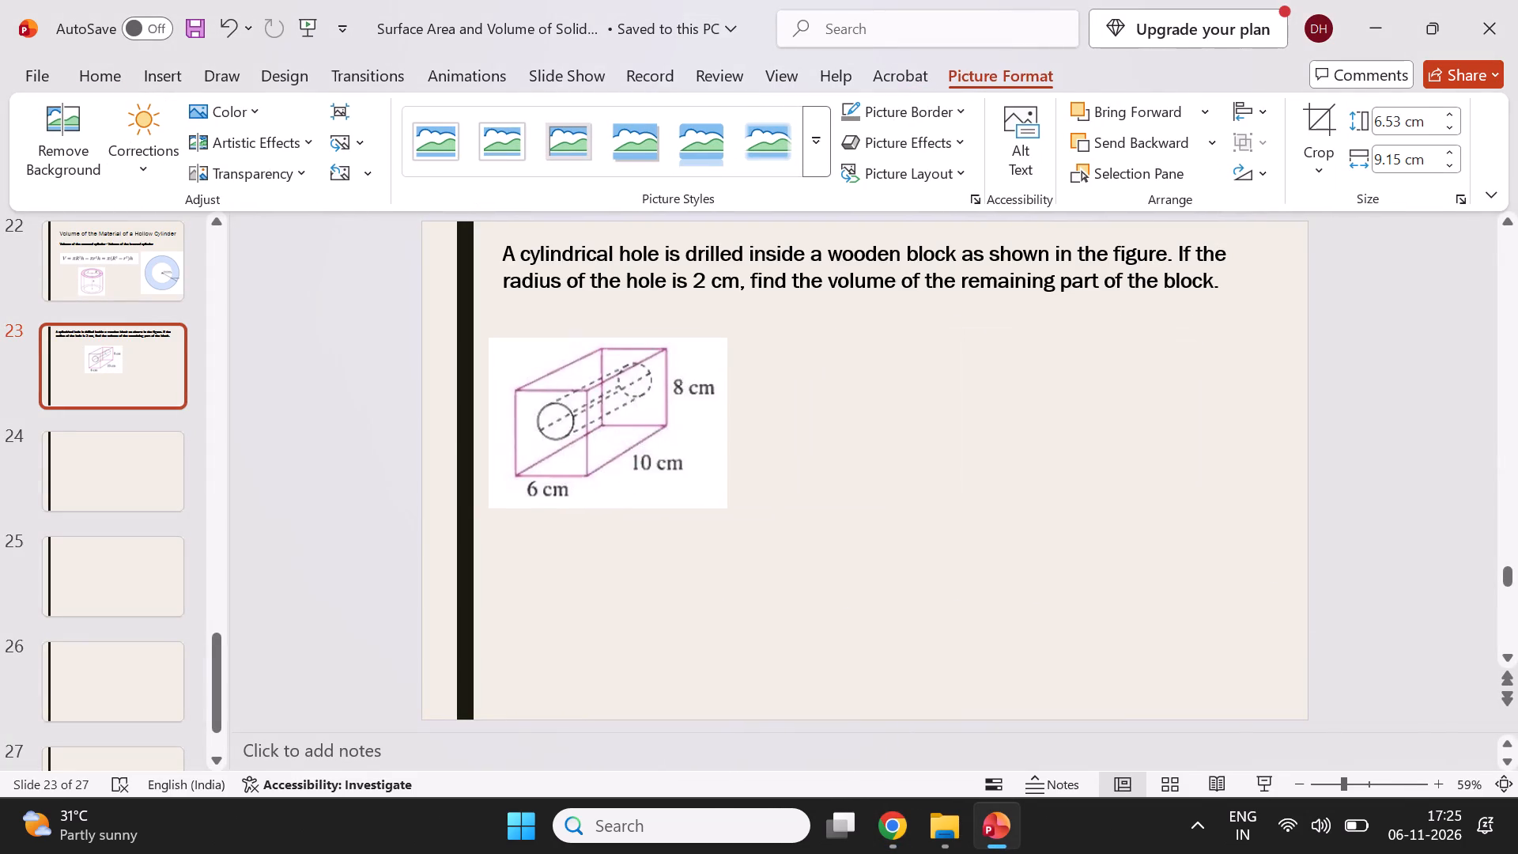
drag(604, 410, 636, 392)
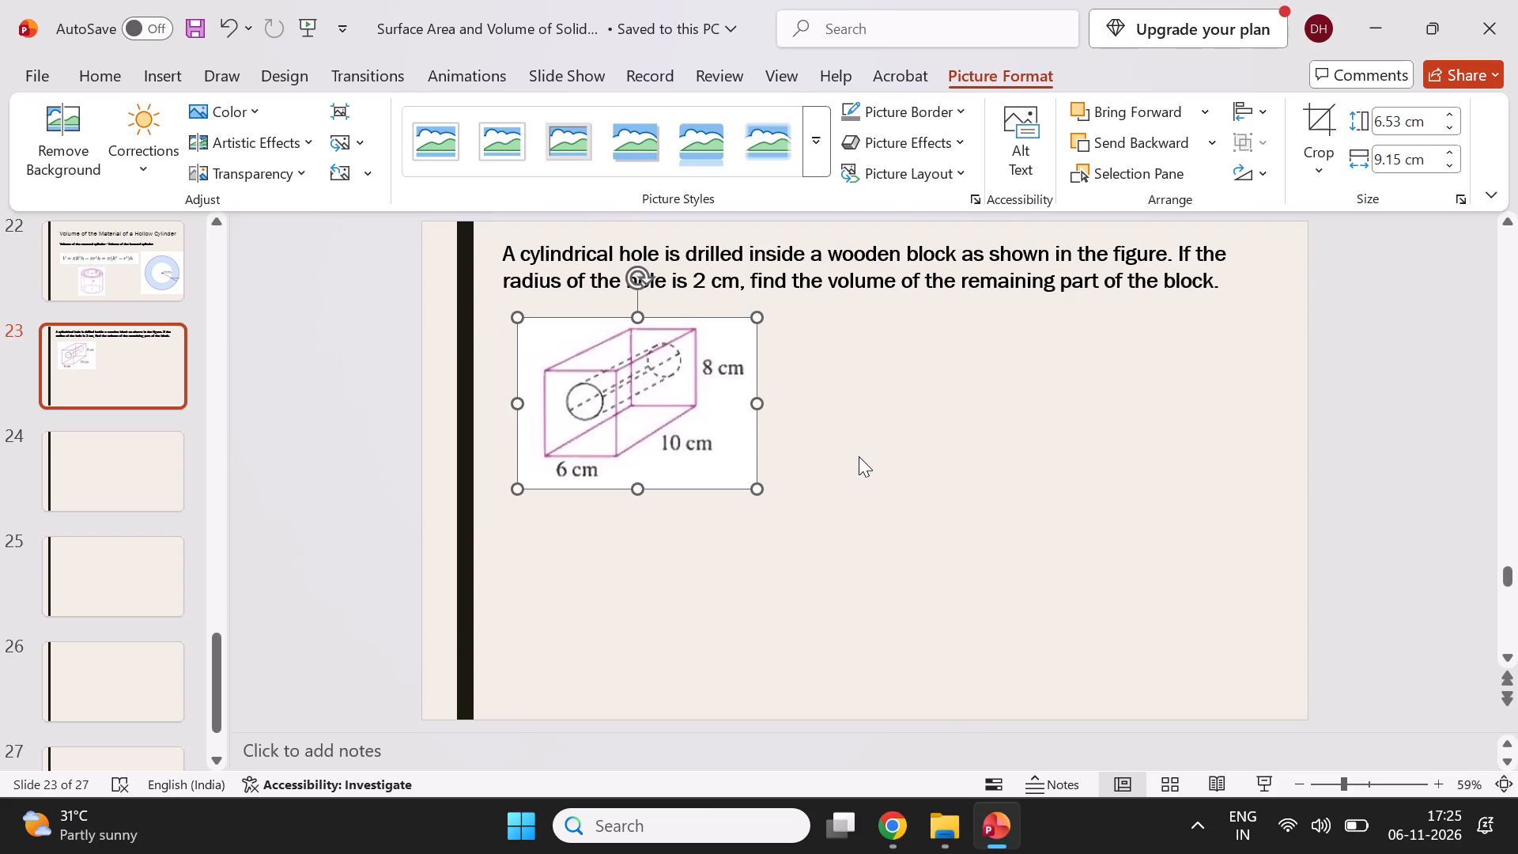
key(ctrl+s)
click(859, 456)
Return to chapter 17.pdf in Chrome and look through the worked examples on page 9 for another question to use.
key(alt+Tab)
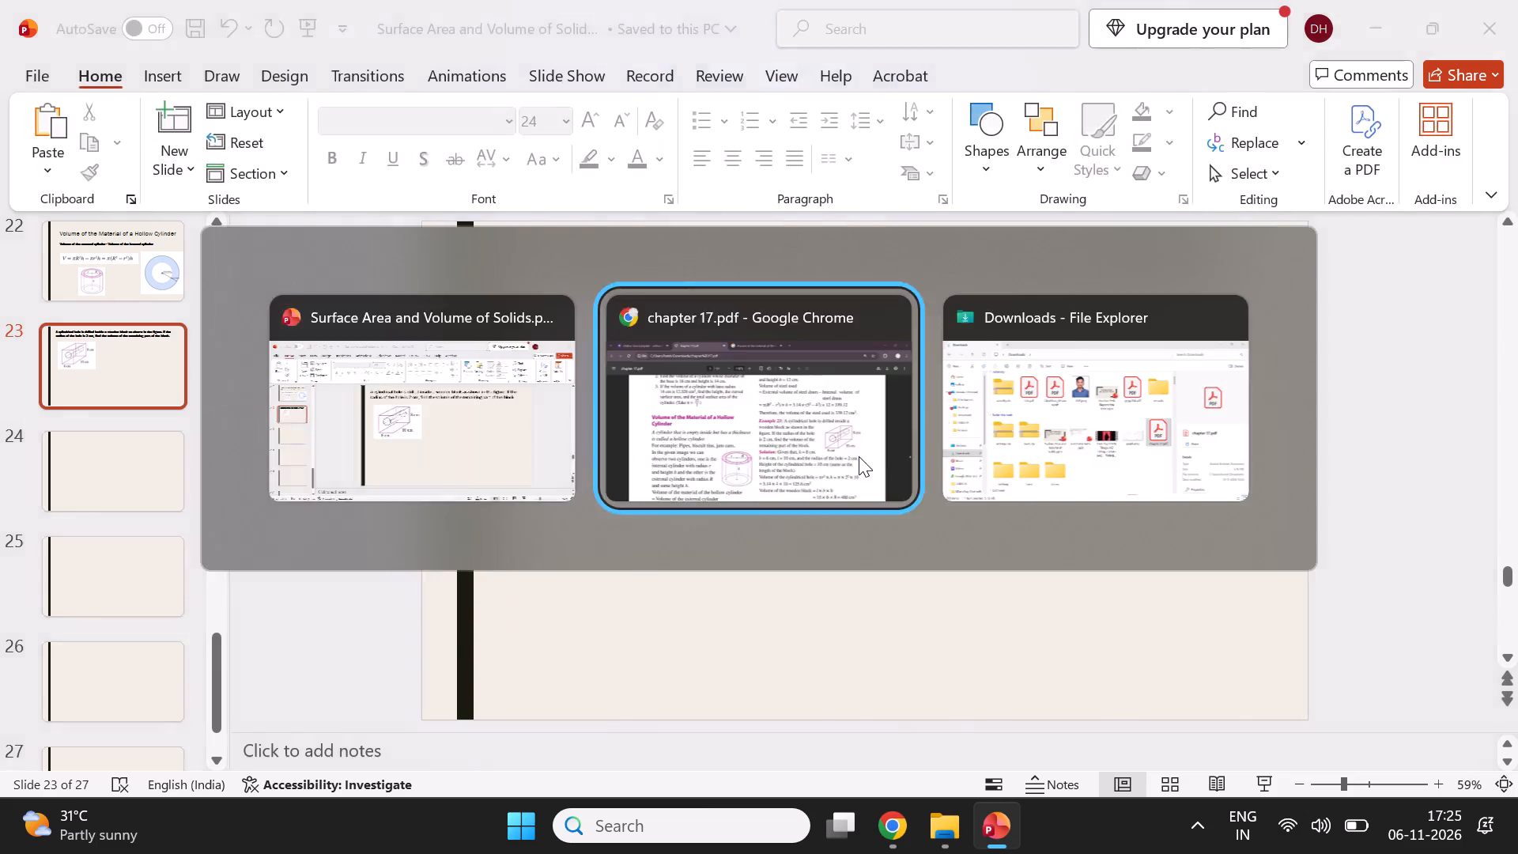
scroll(741, 575, down, 2)
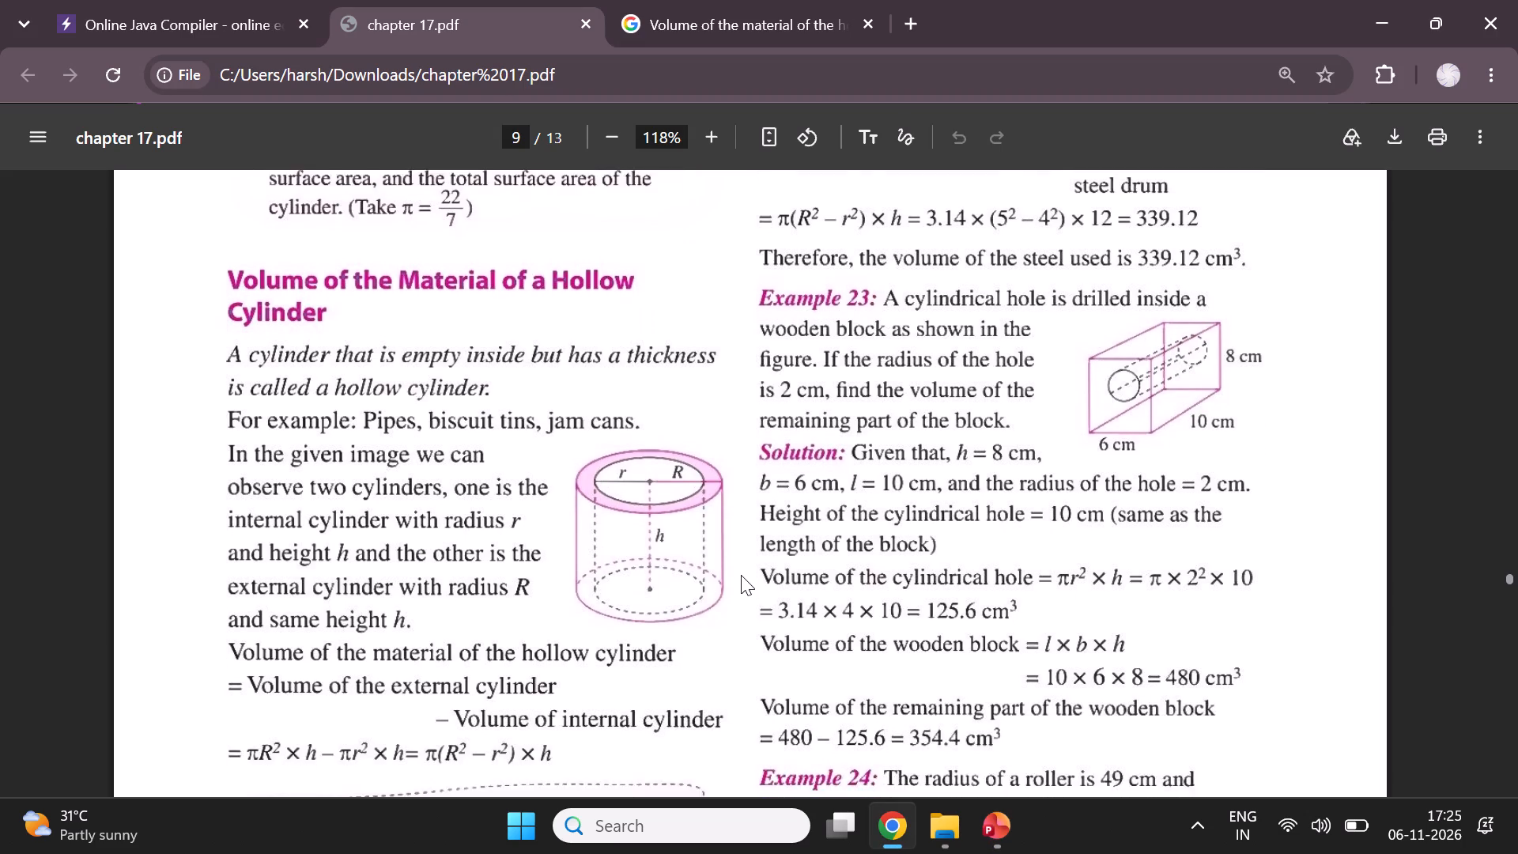
scroll(741, 575, down, 1)
scroll(741, 575, up, 1)
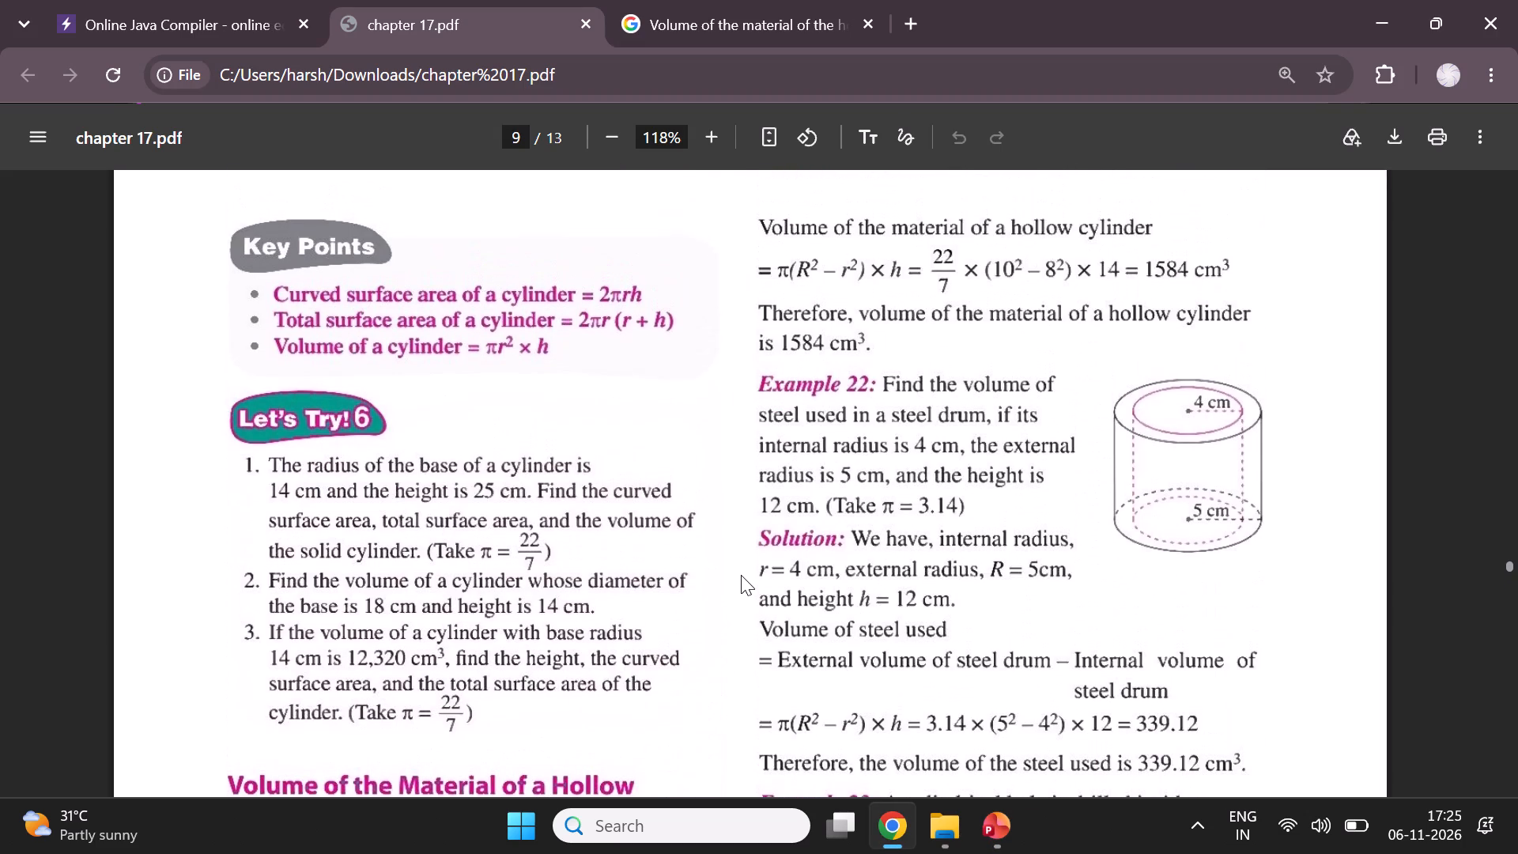
scroll(741, 575, up, 1)
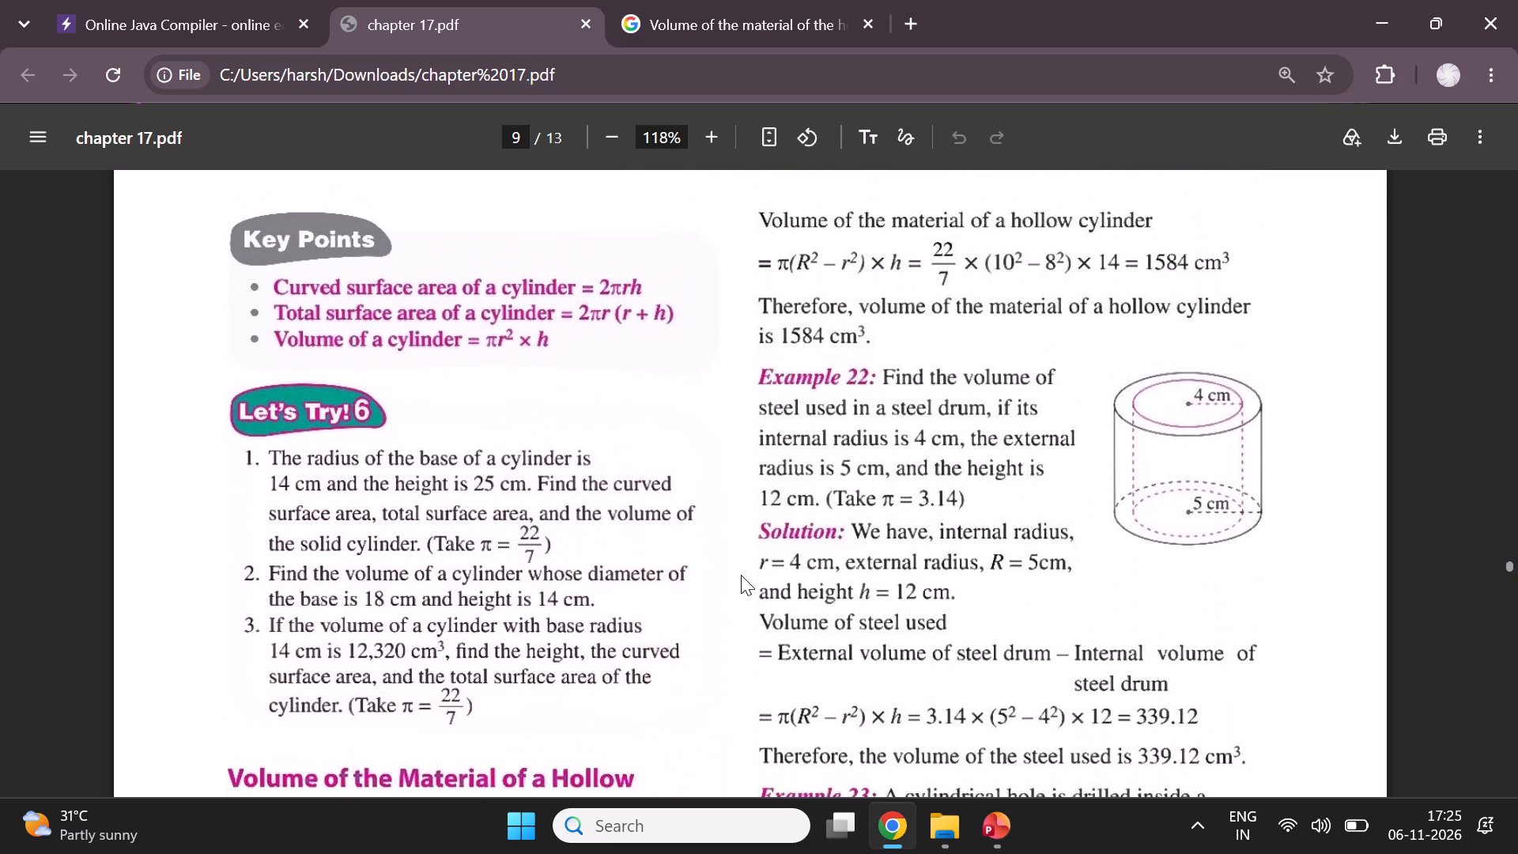
scroll(741, 575, up, 2)
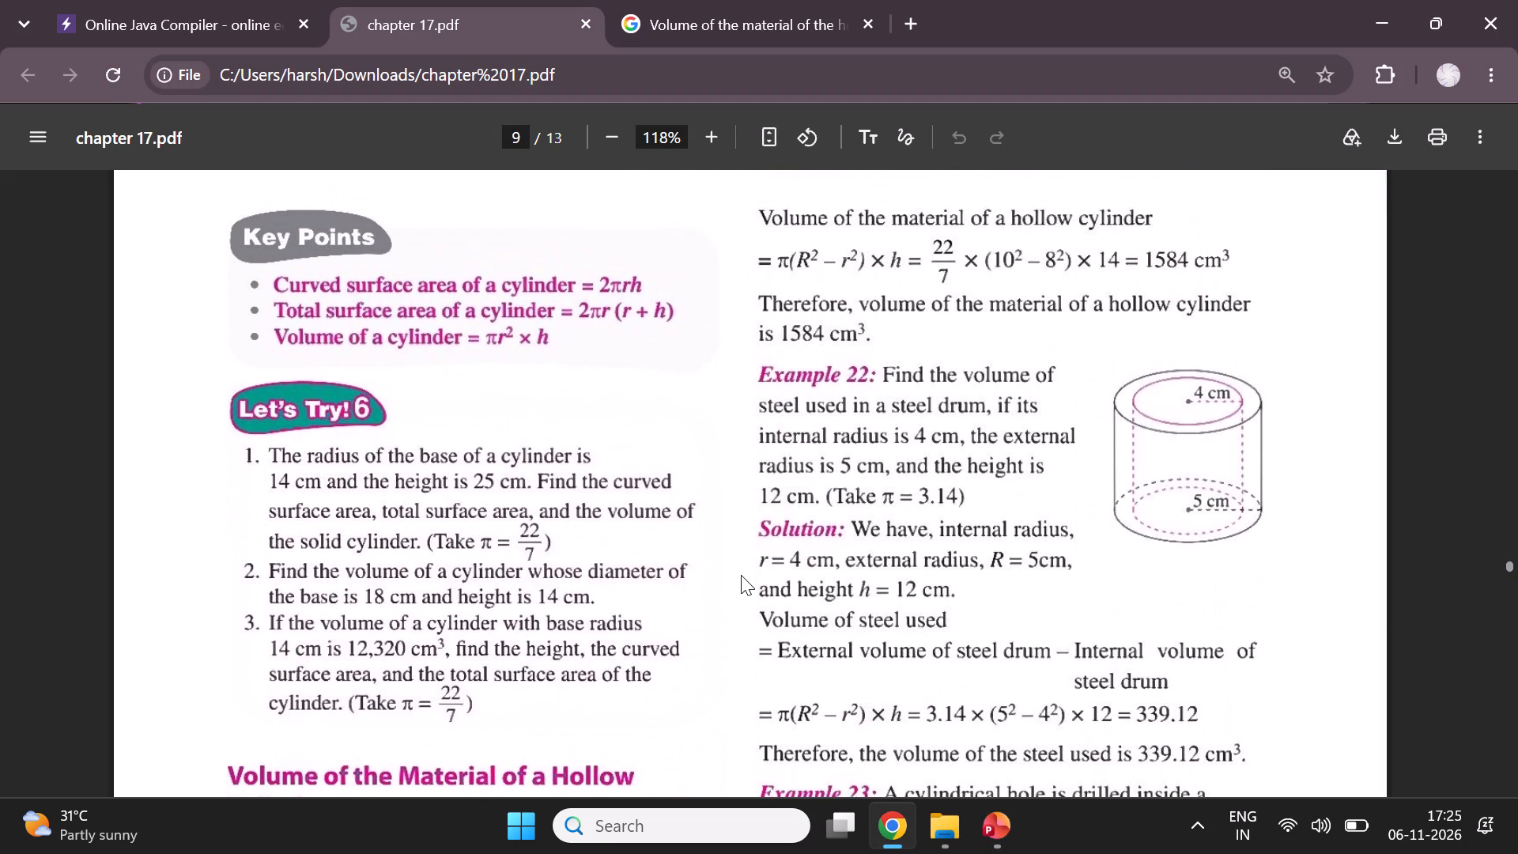
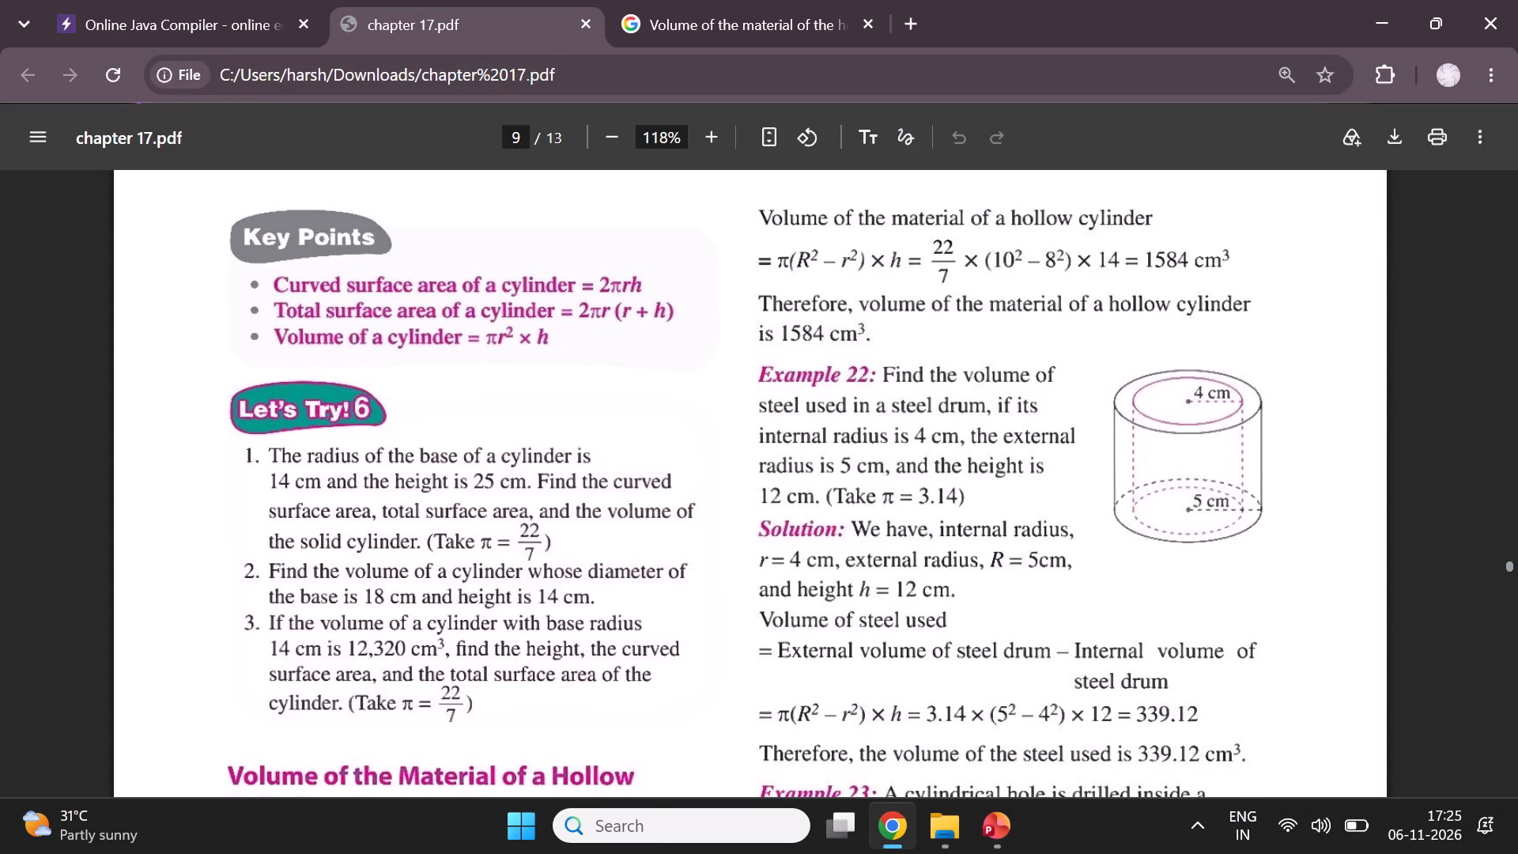
Copy the Example 22 steel drum question from chapter 17.pdf and paste it into a wide text box atop slide 24 in PowerPoint.
drag(969, 492, 885, 378)
key(ctrl+c)
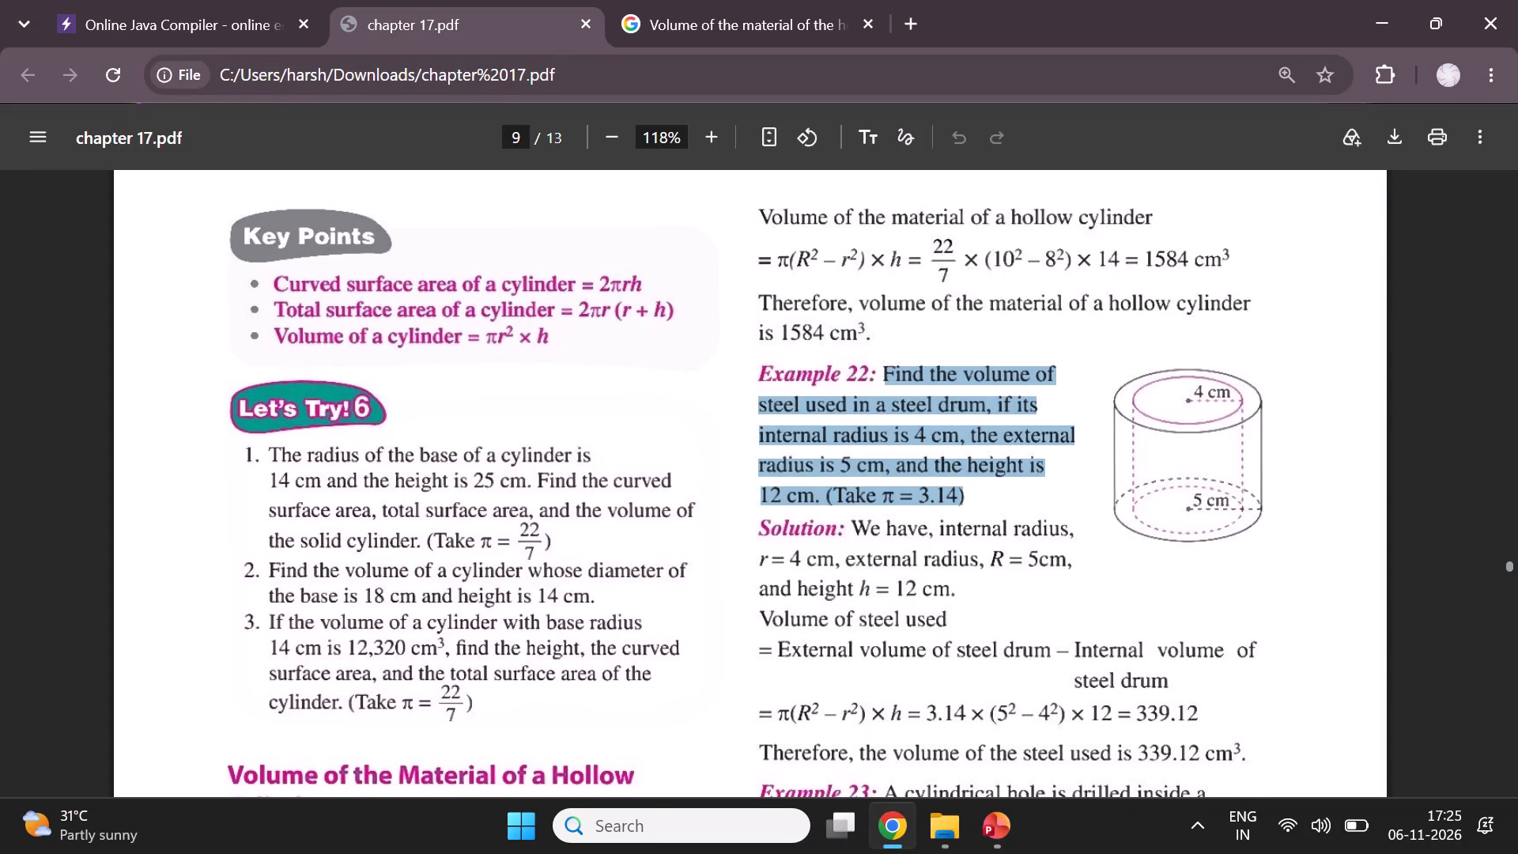
key(alt+Tab)
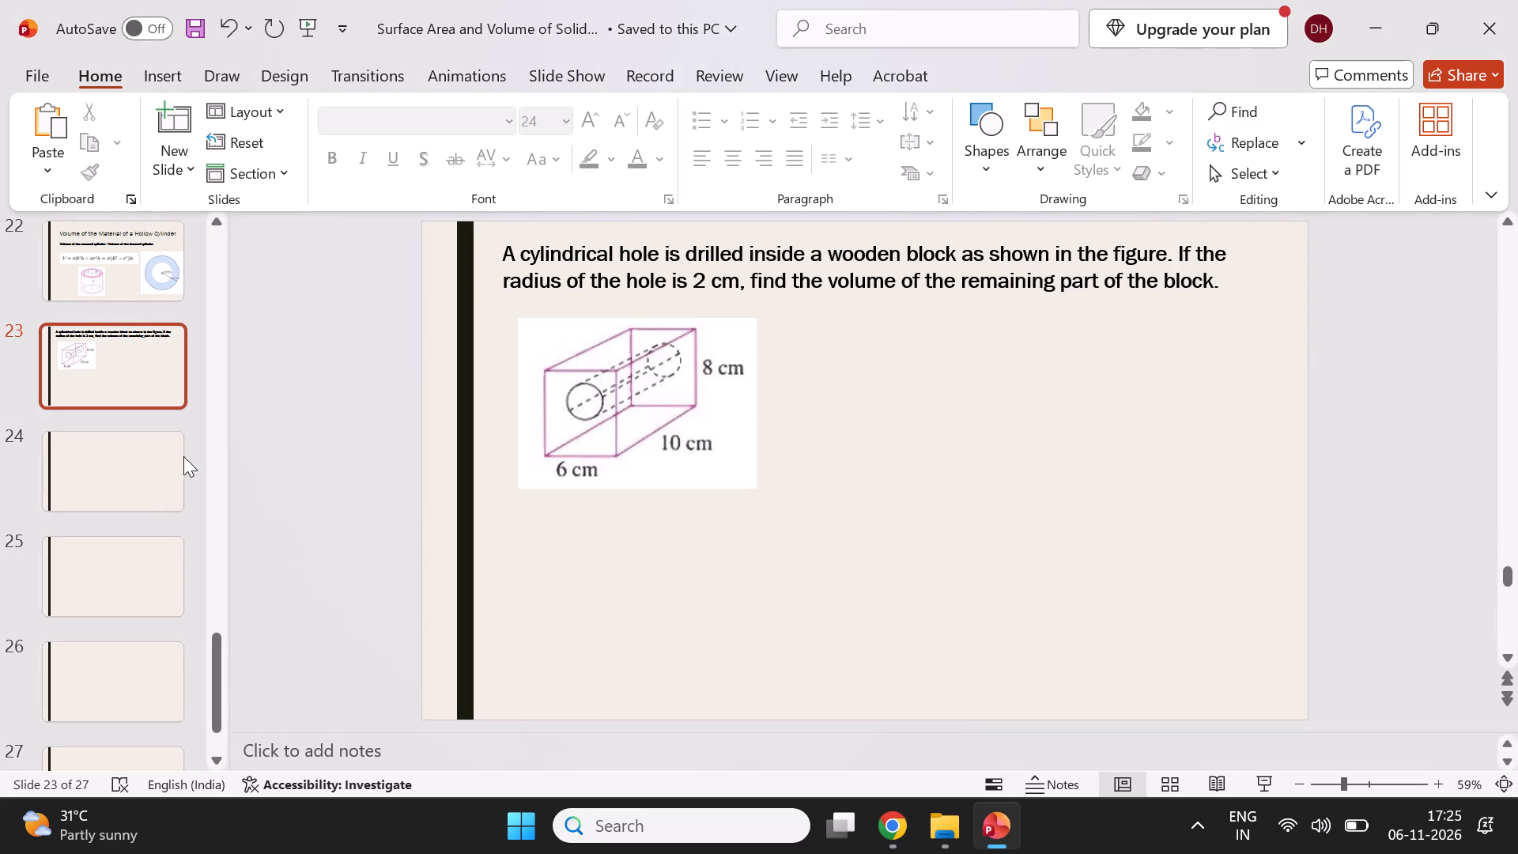
click(130, 474)
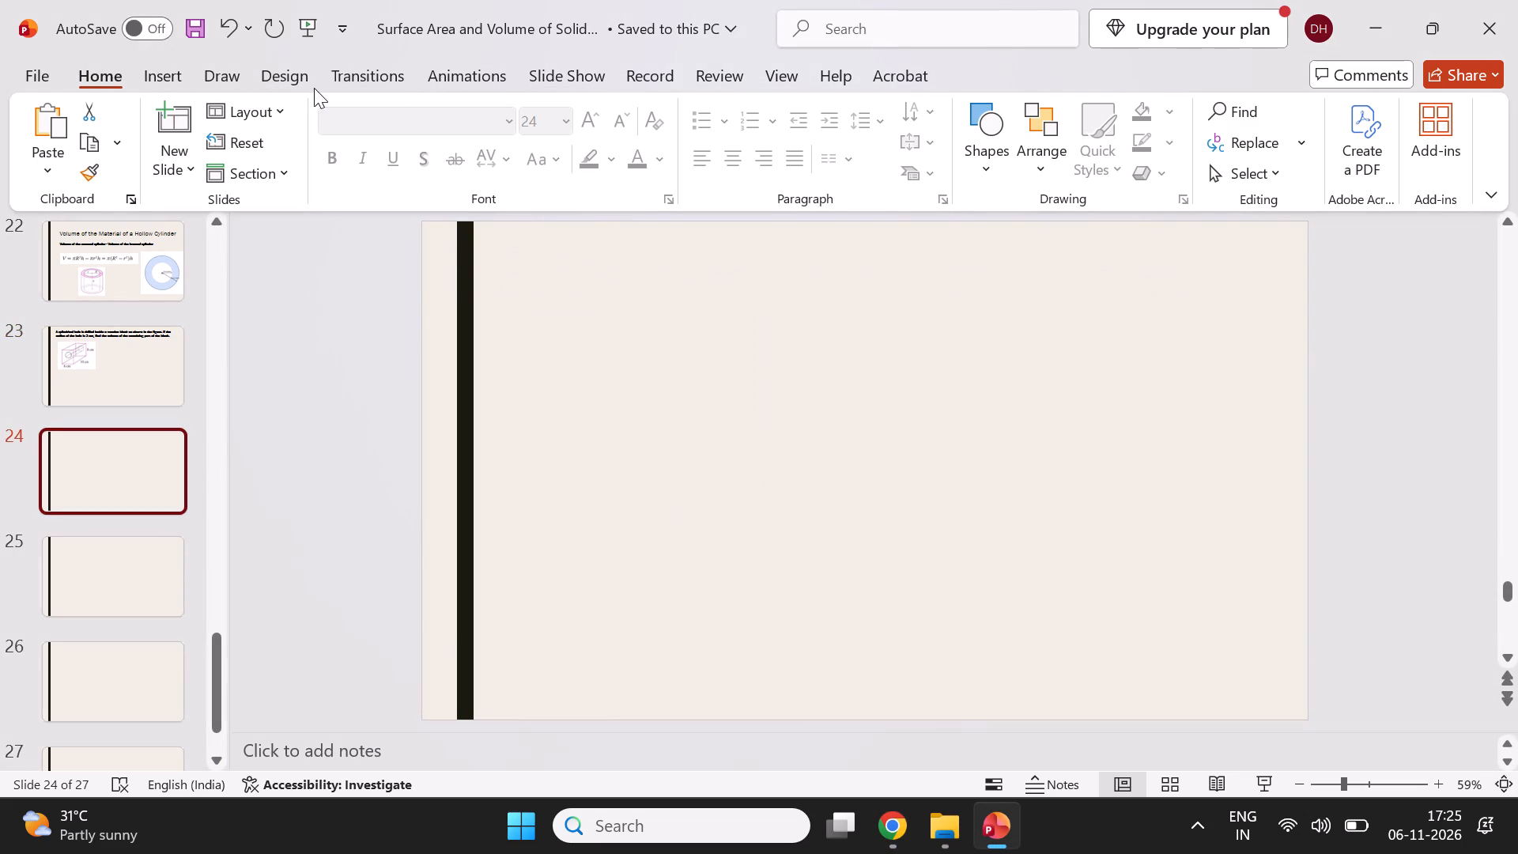
click(164, 84)
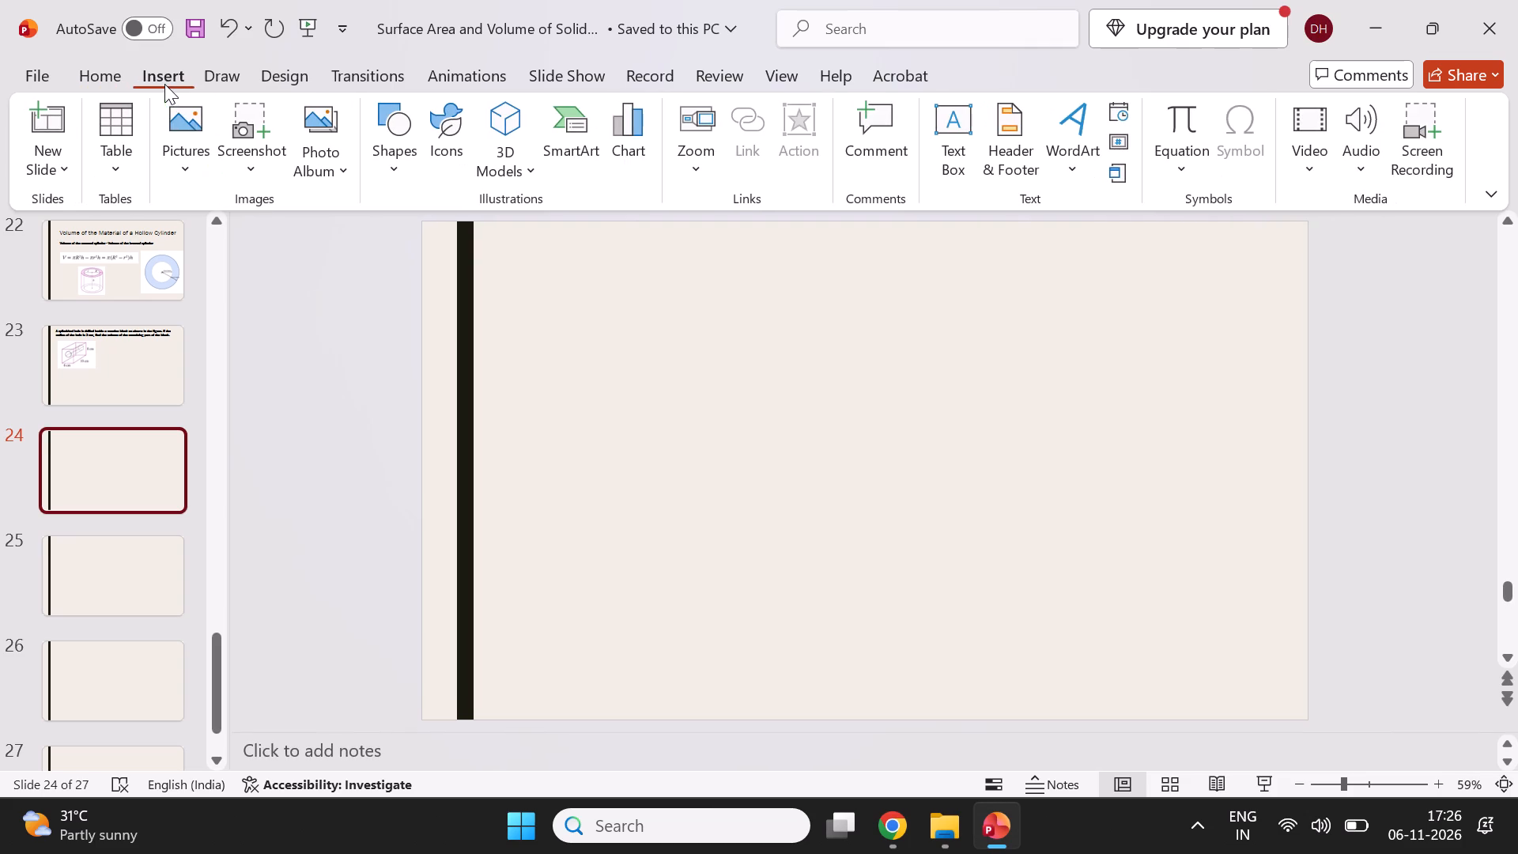
click(929, 142)
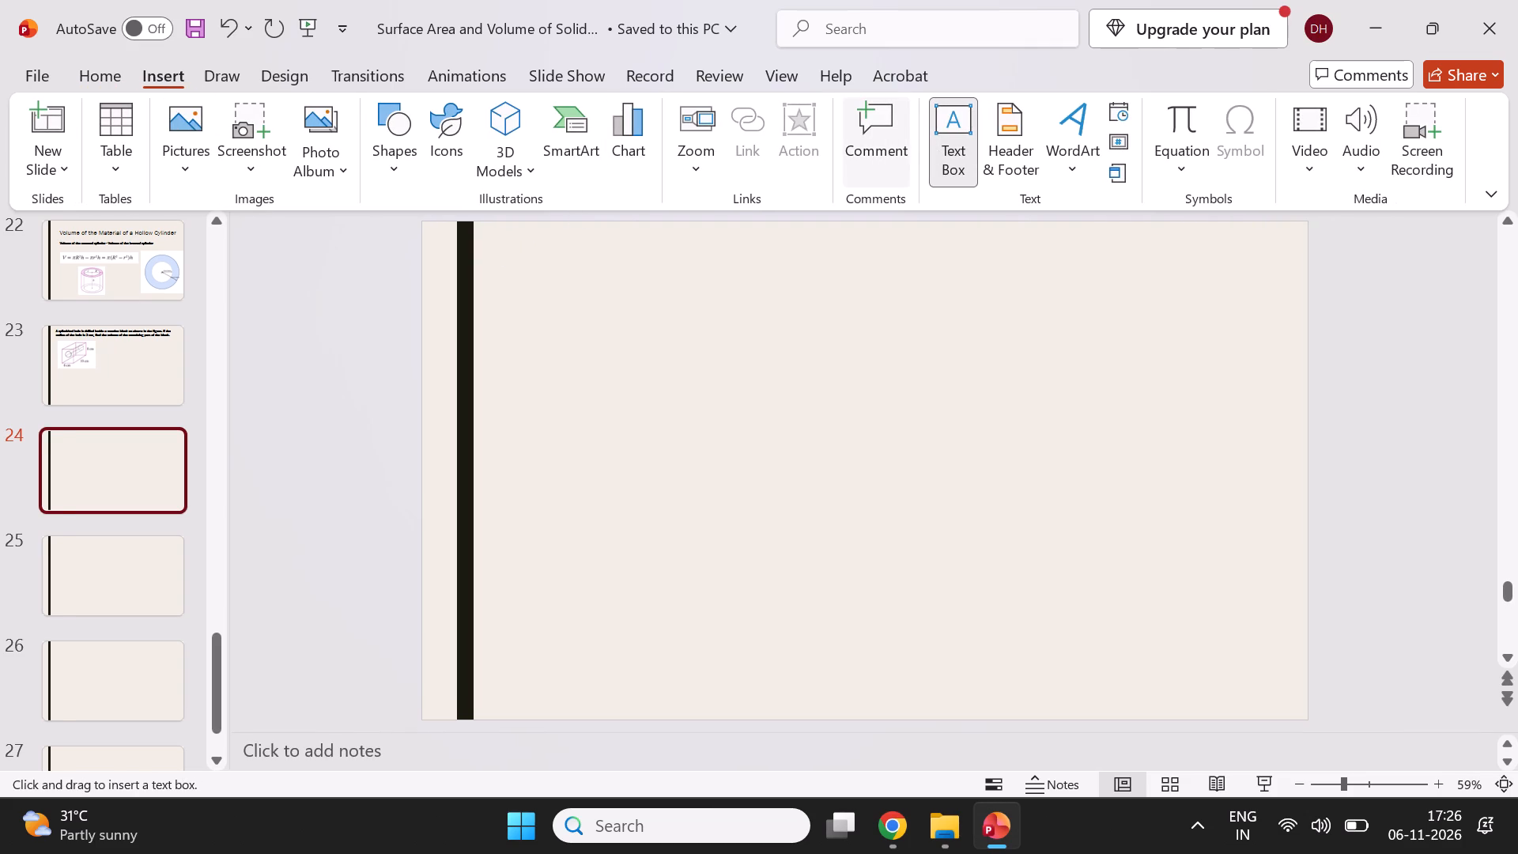
drag(500, 240, 1287, 300)
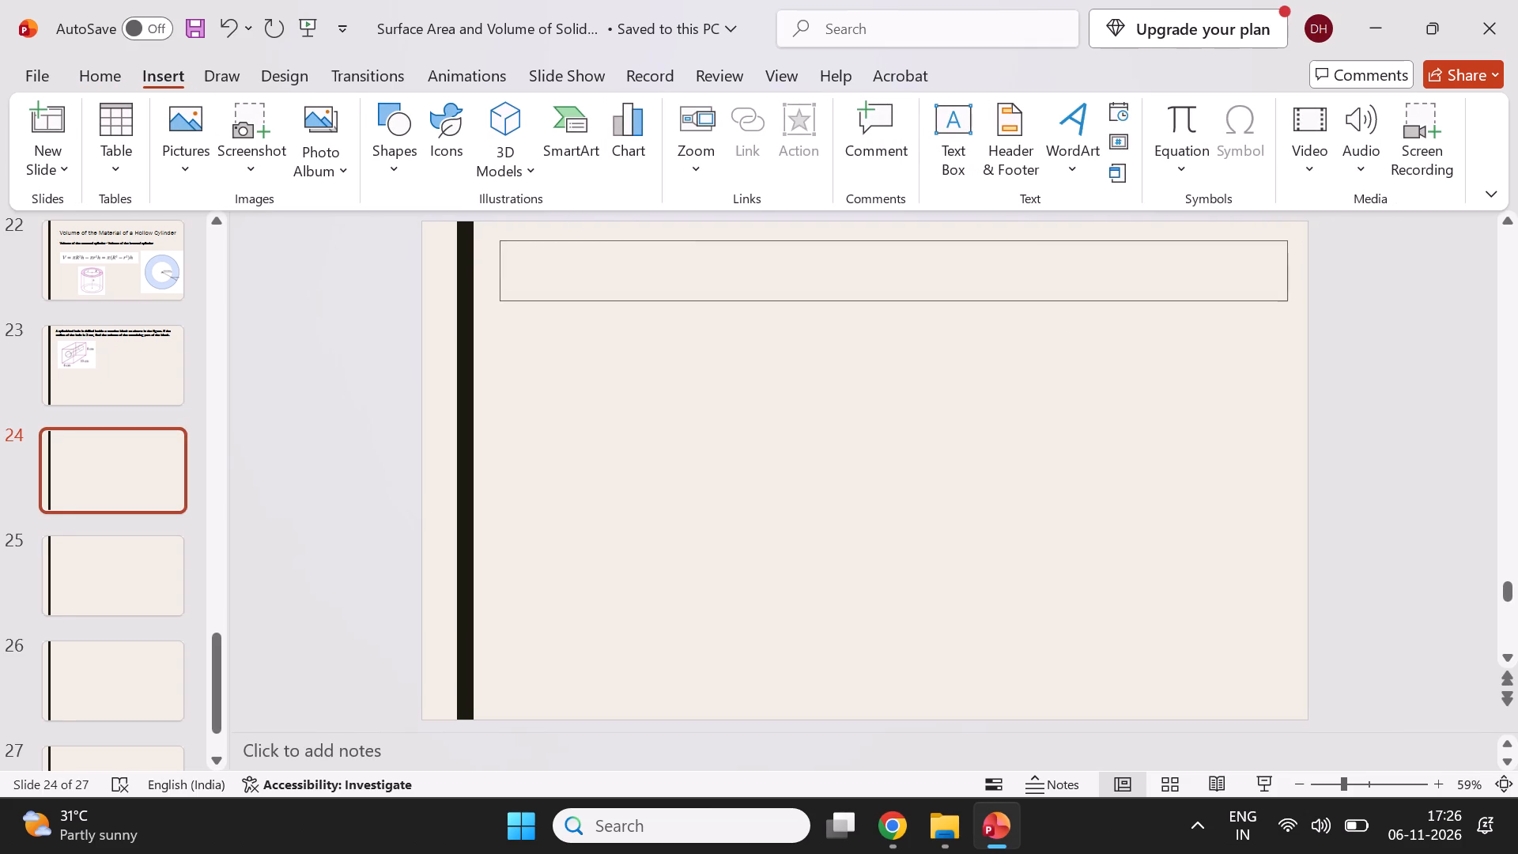
drag(1287, 300, 1284, 300)
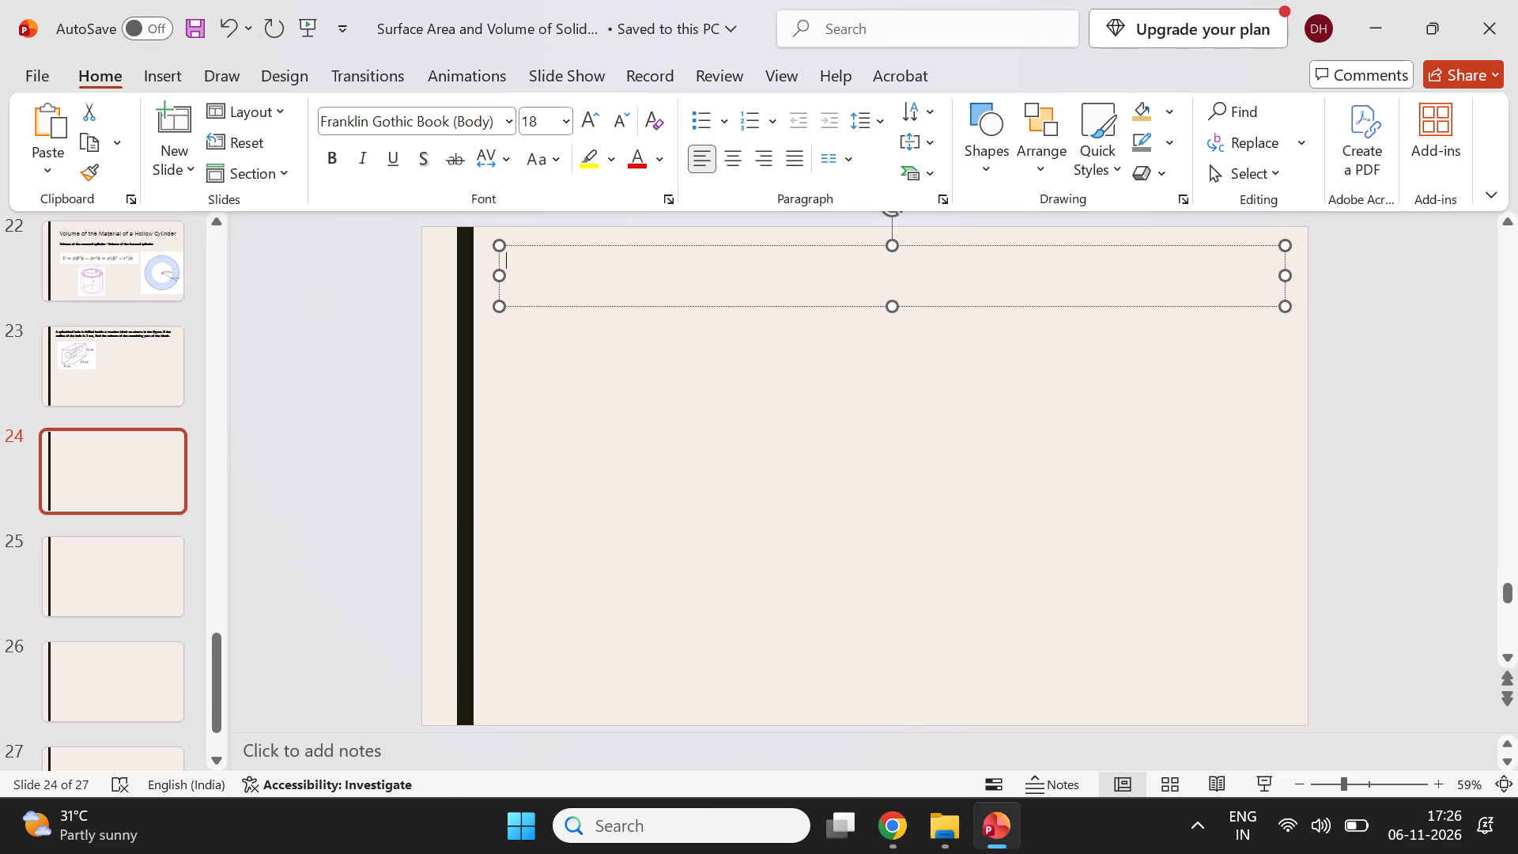
key(ctrl+v)
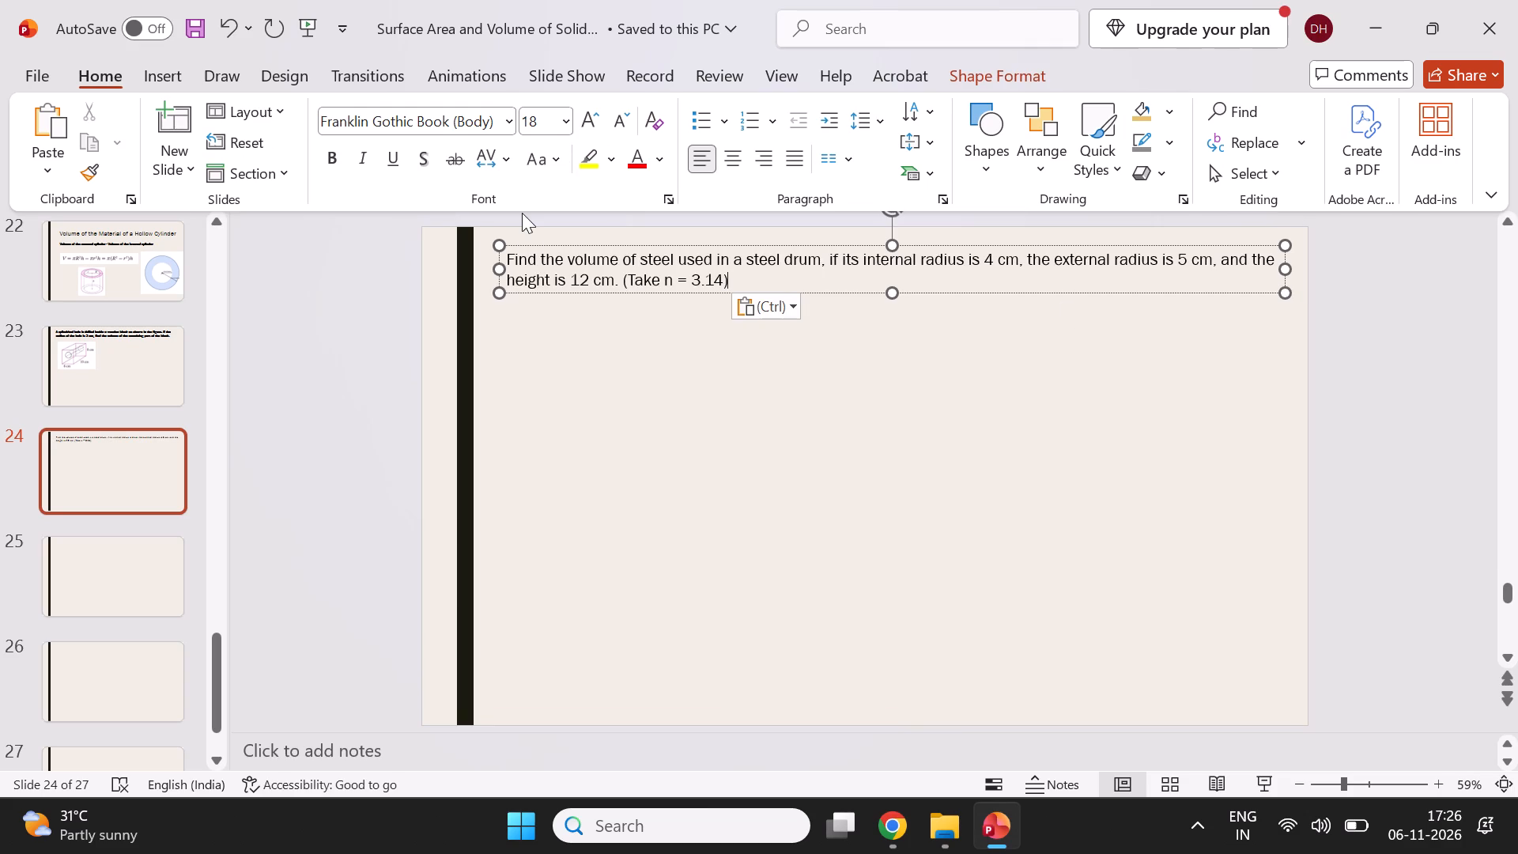
Make the whole steel drum question on slide 24 bold and enlarge its text to size 24.
key(ctrl+a)
key(ctrl+b)
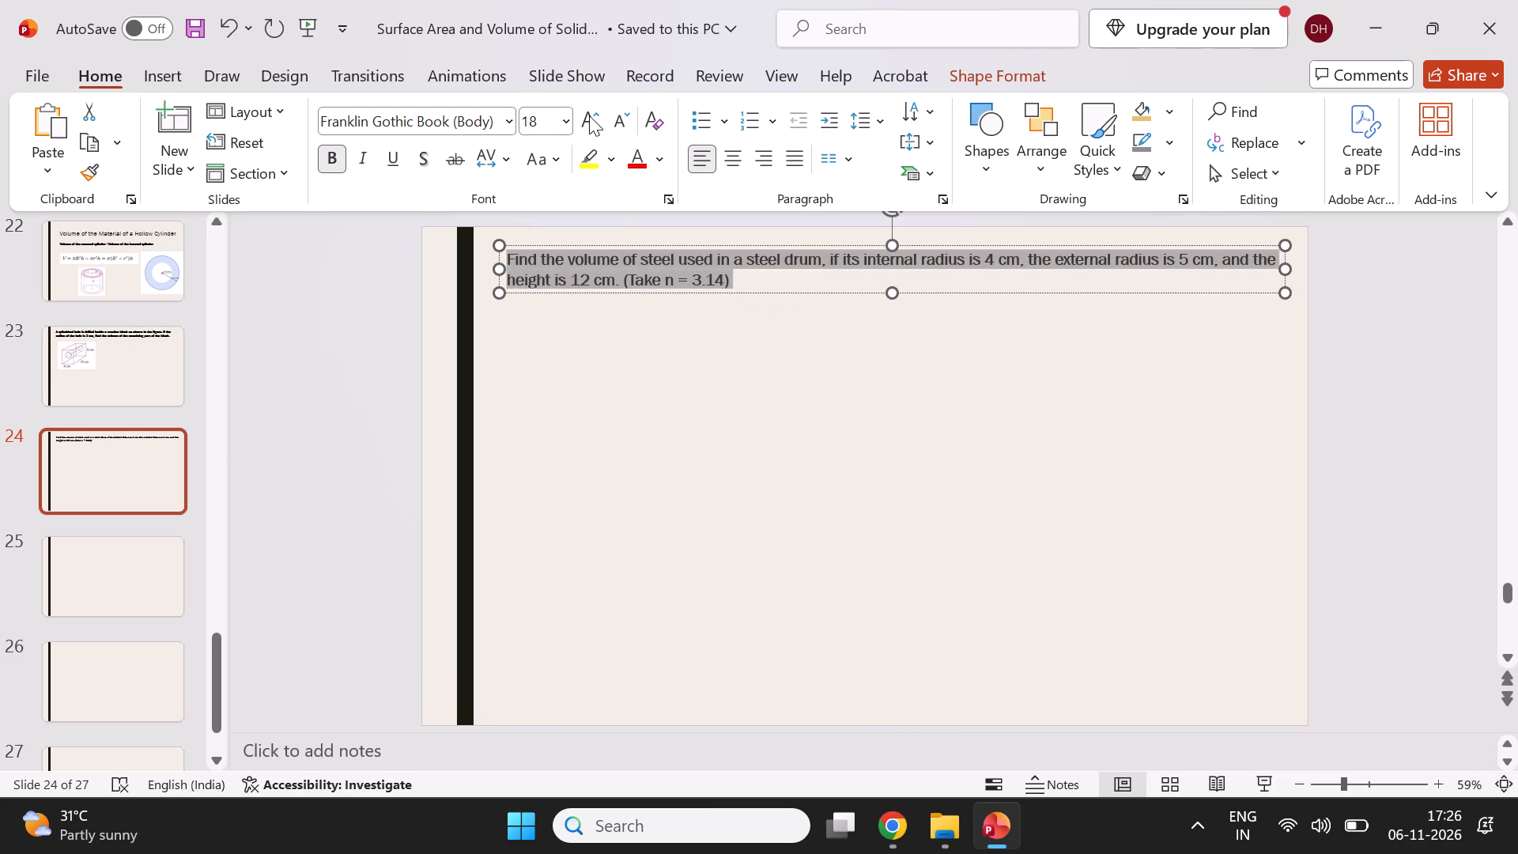
double_click(589, 115)
click(776, 419)
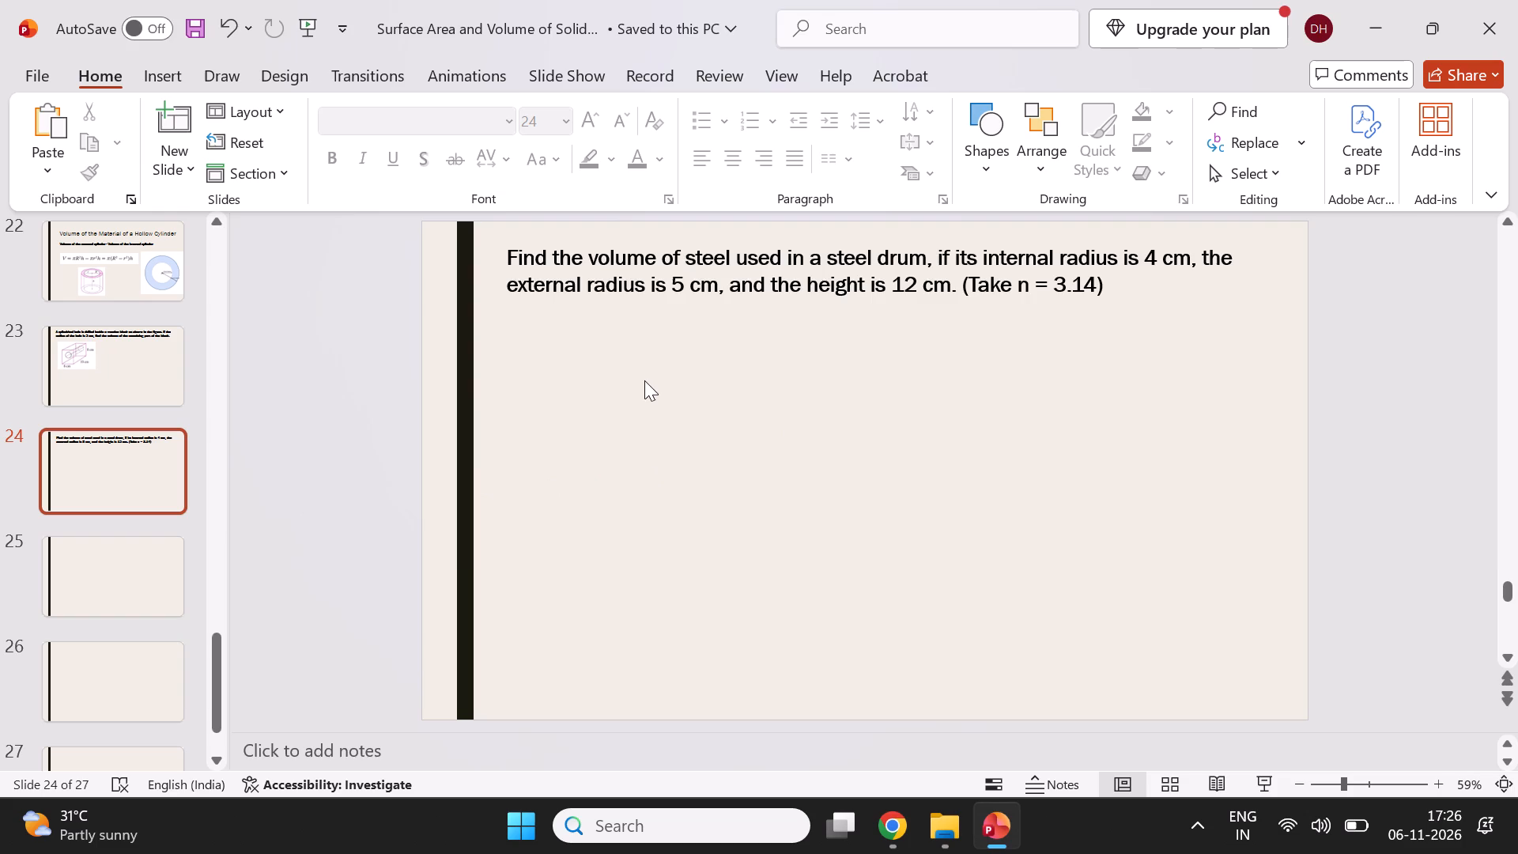
Switch to chapter 17.pdf in Chrome and capture a snip of the Example 22 hollow drum figure with its radius labels.
key(alt+Tab)
click(1235, 415)
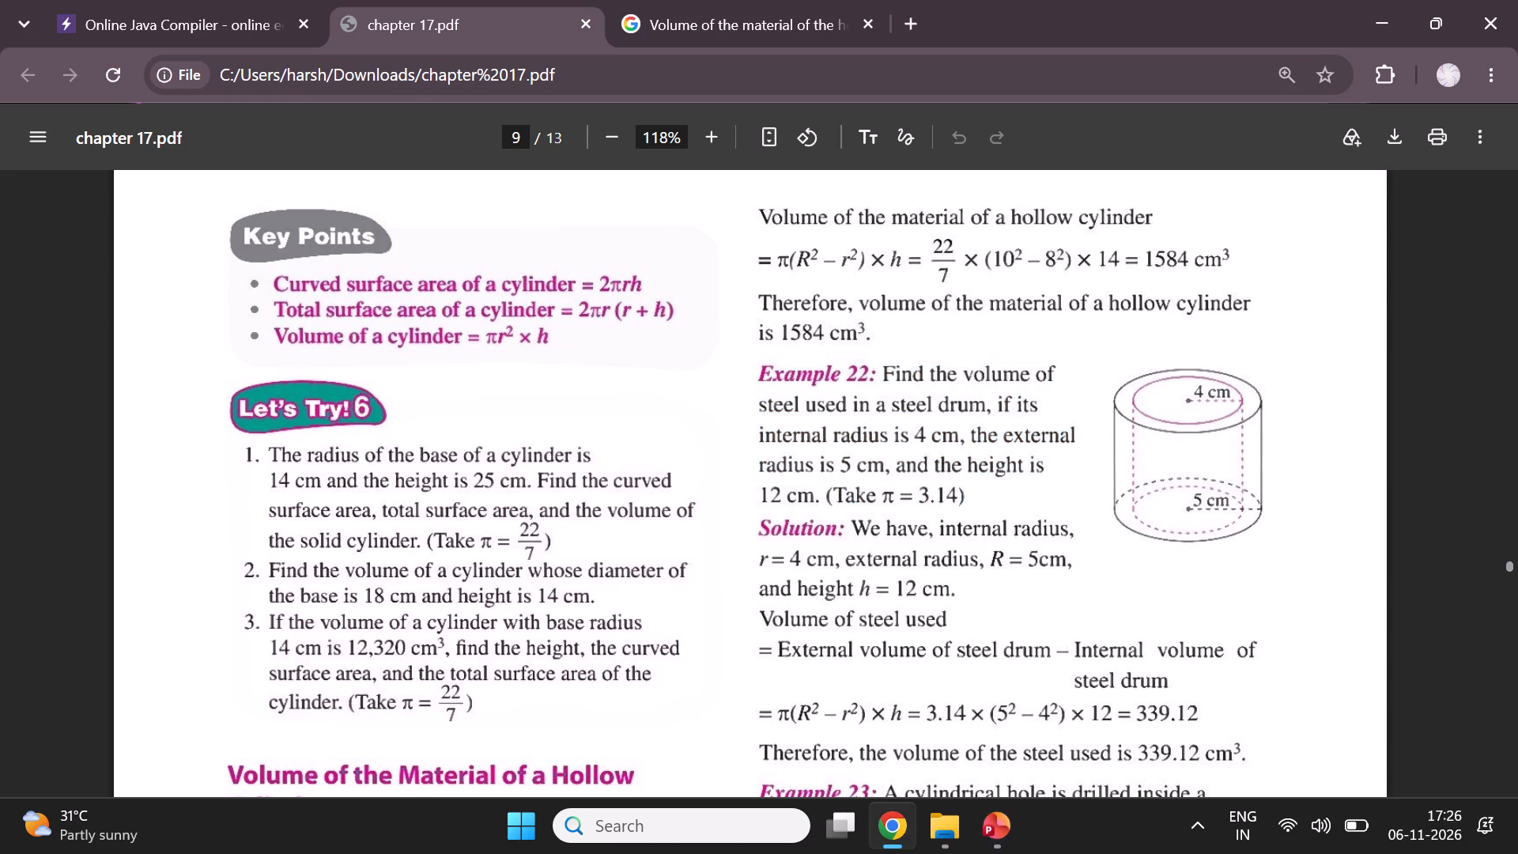
key(shift+super+s)
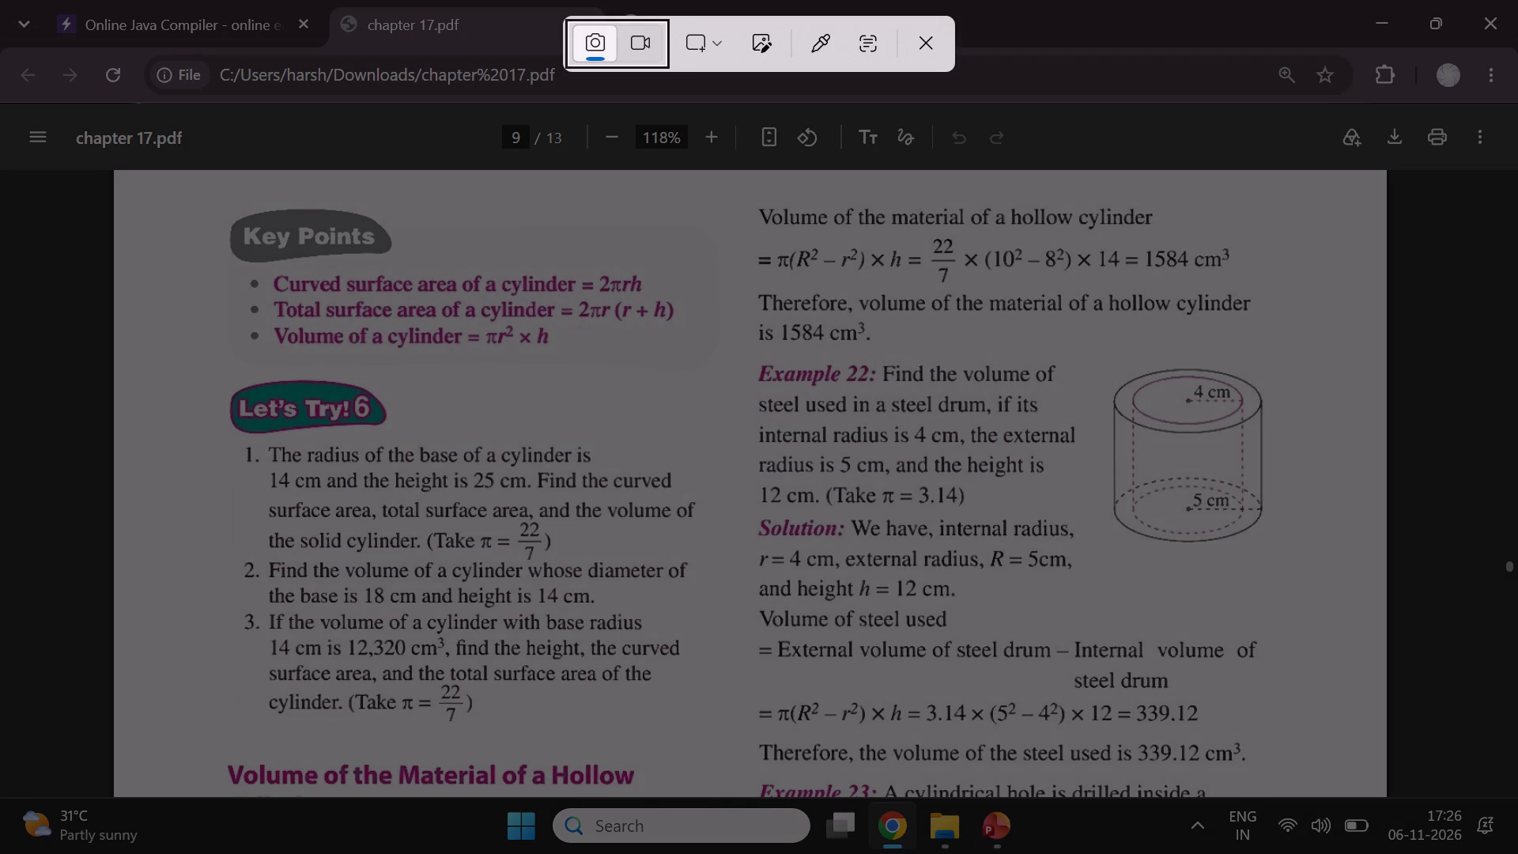
drag(1096, 362, 1281, 561)
Paste the drum figure onto slide 24 in PowerPoint, sized about 6.8 × 7.3 cm beneath the start of the question, and save the presentation.
key(alt+Tab)
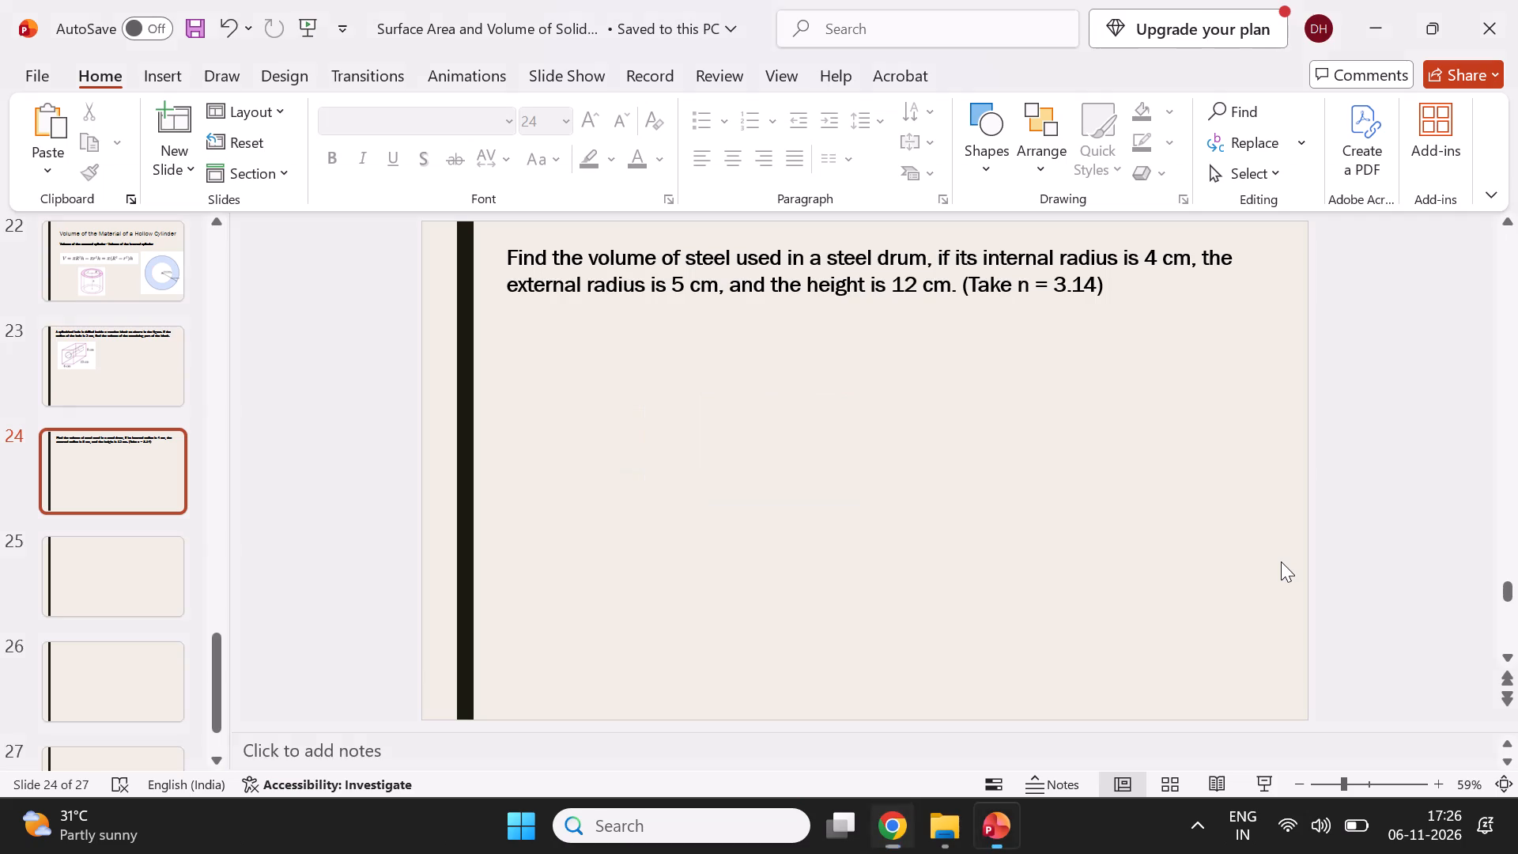
click(935, 425)
key(ctrl+v)
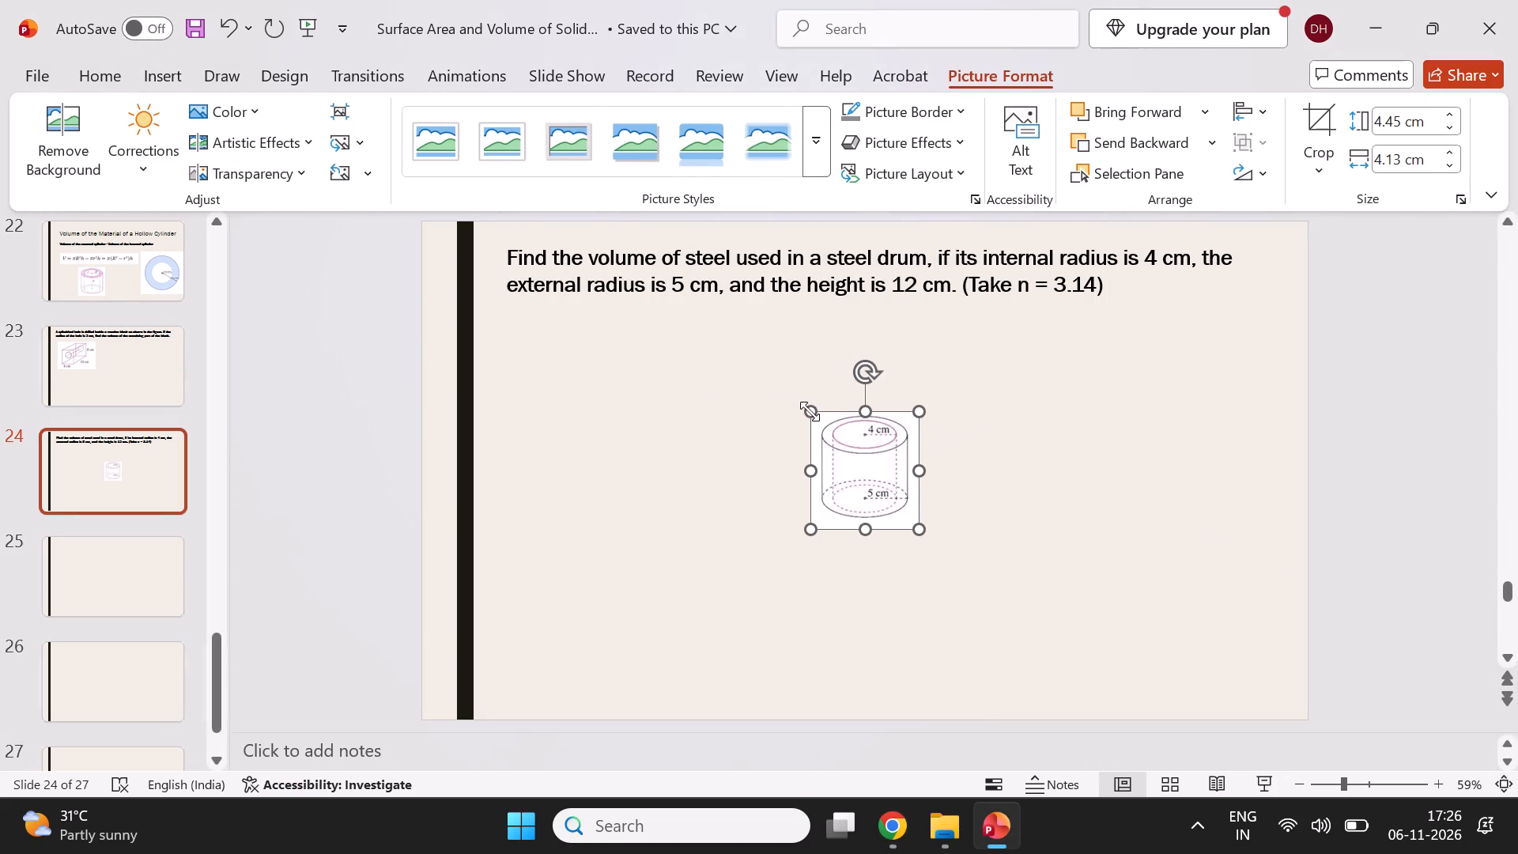
drag(810, 411, 742, 374)
drag(814, 423, 655, 421)
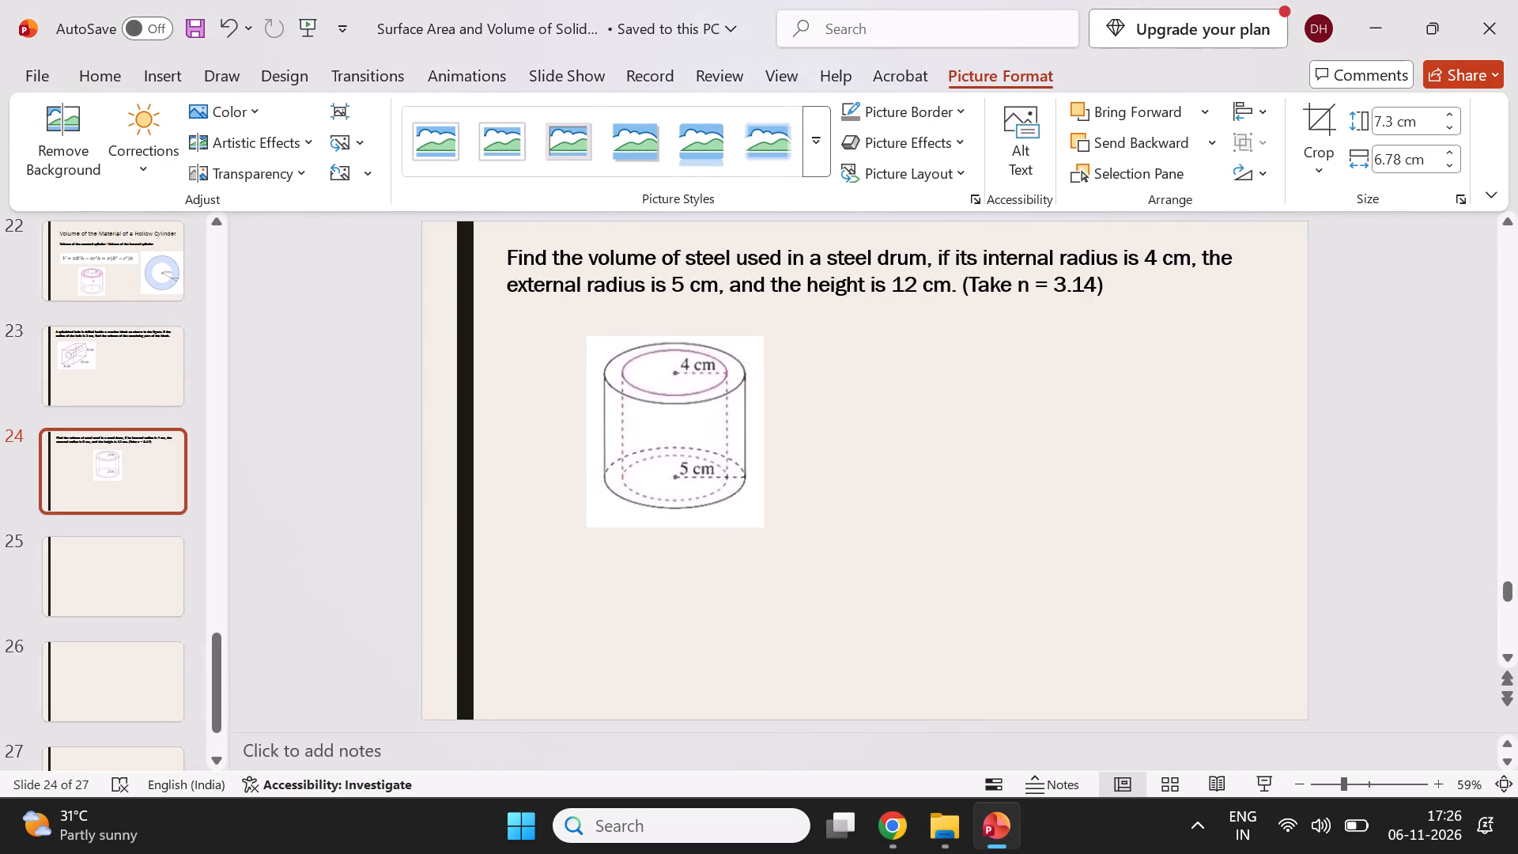
drag(655, 421, 595, 414)
key(ctrl+s)
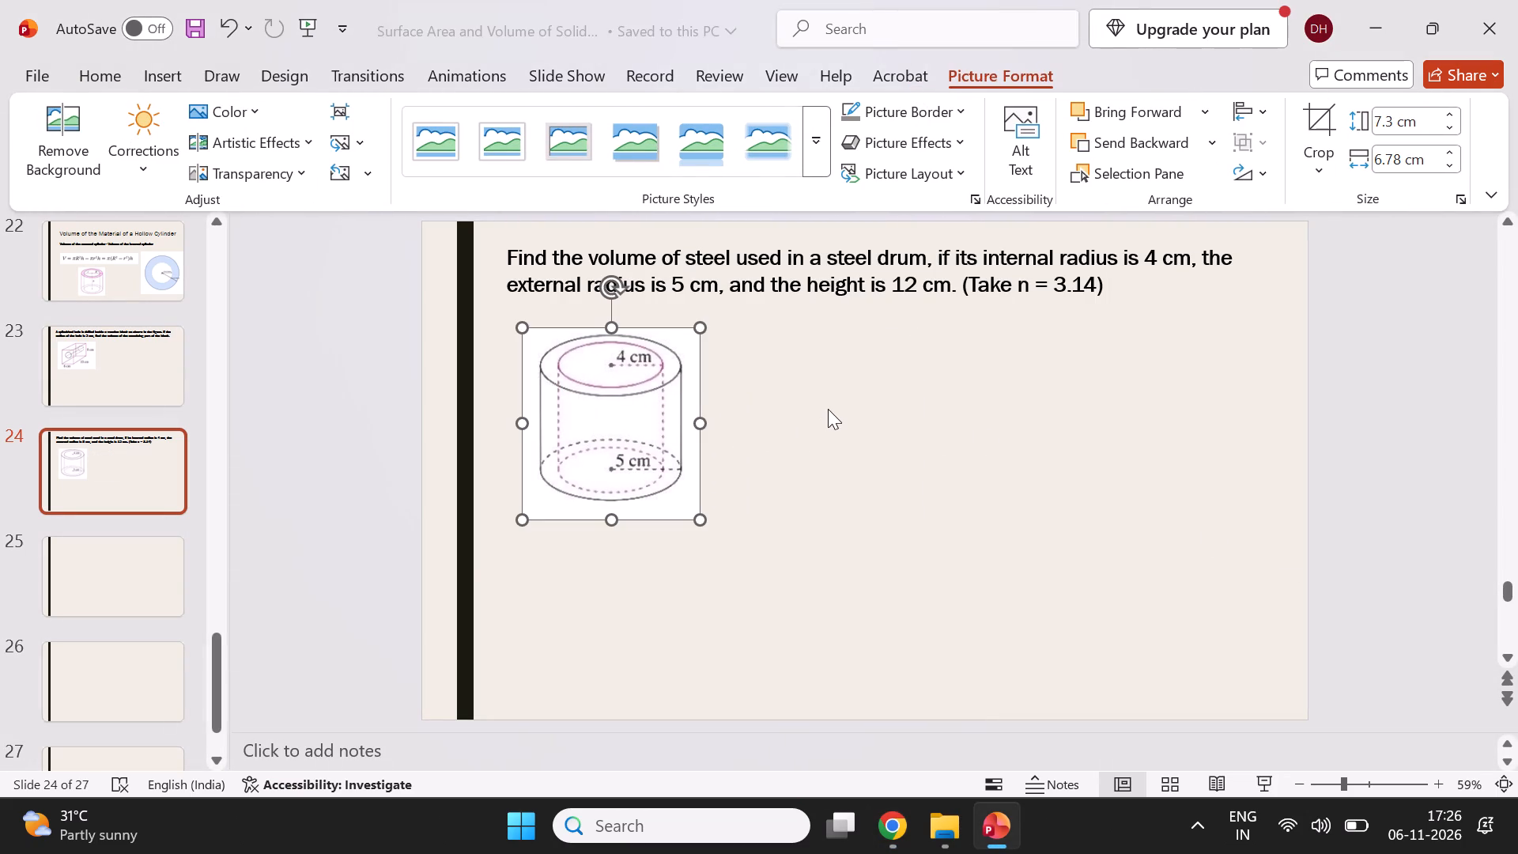
Return to chapter 17.pdf in Chrome and look through the exercise questions on page 10 for another cylinder question to use.
key(alt+Tab)
scroll(730, 513, down, 4)
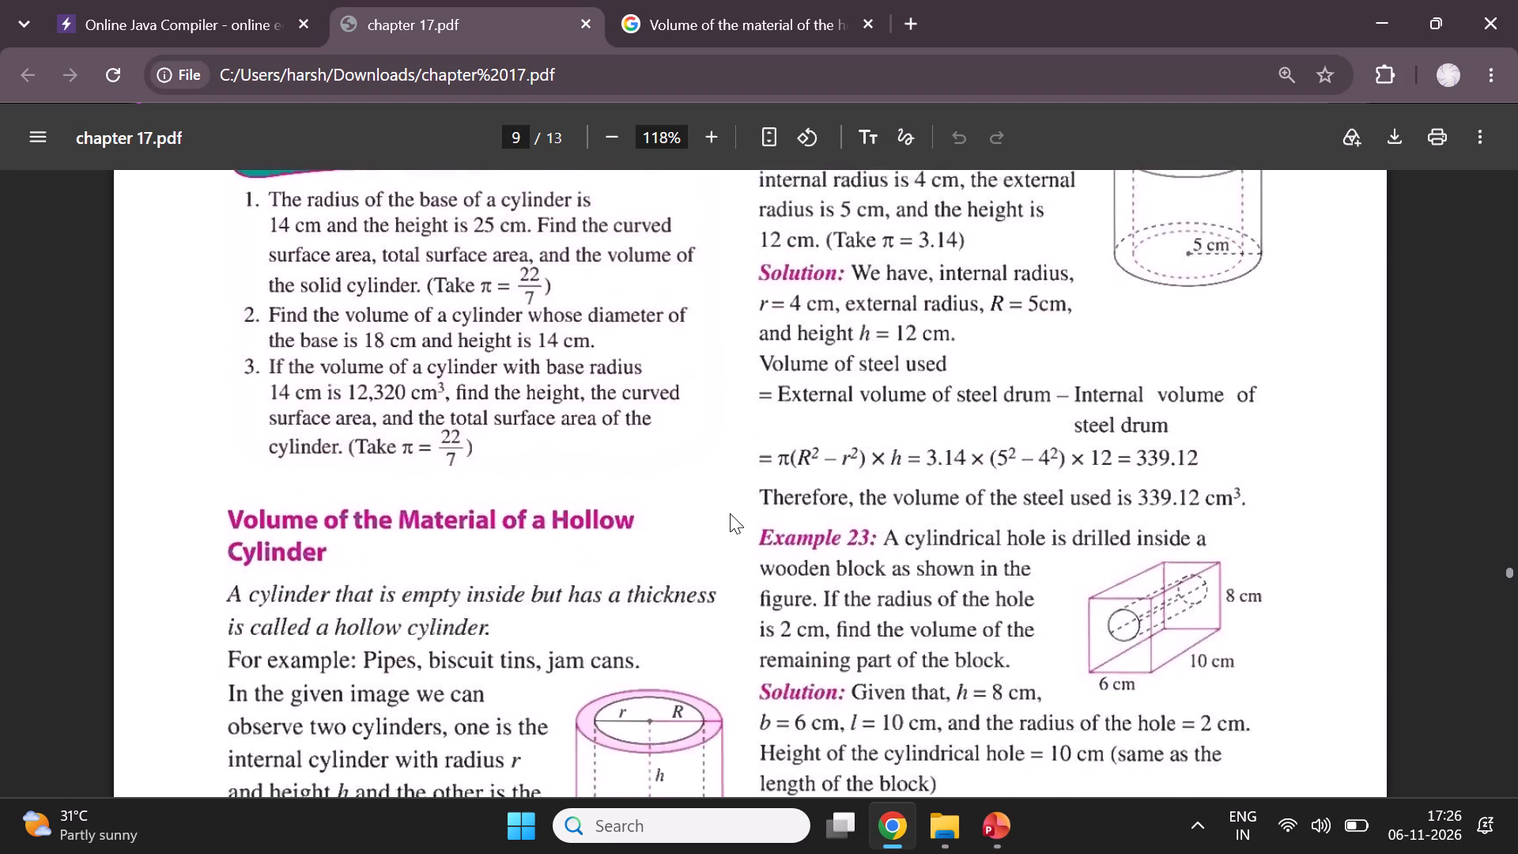
scroll(730, 513, down, 1)
scroll(730, 513, up, 2)
scroll(730, 513, down, 2)
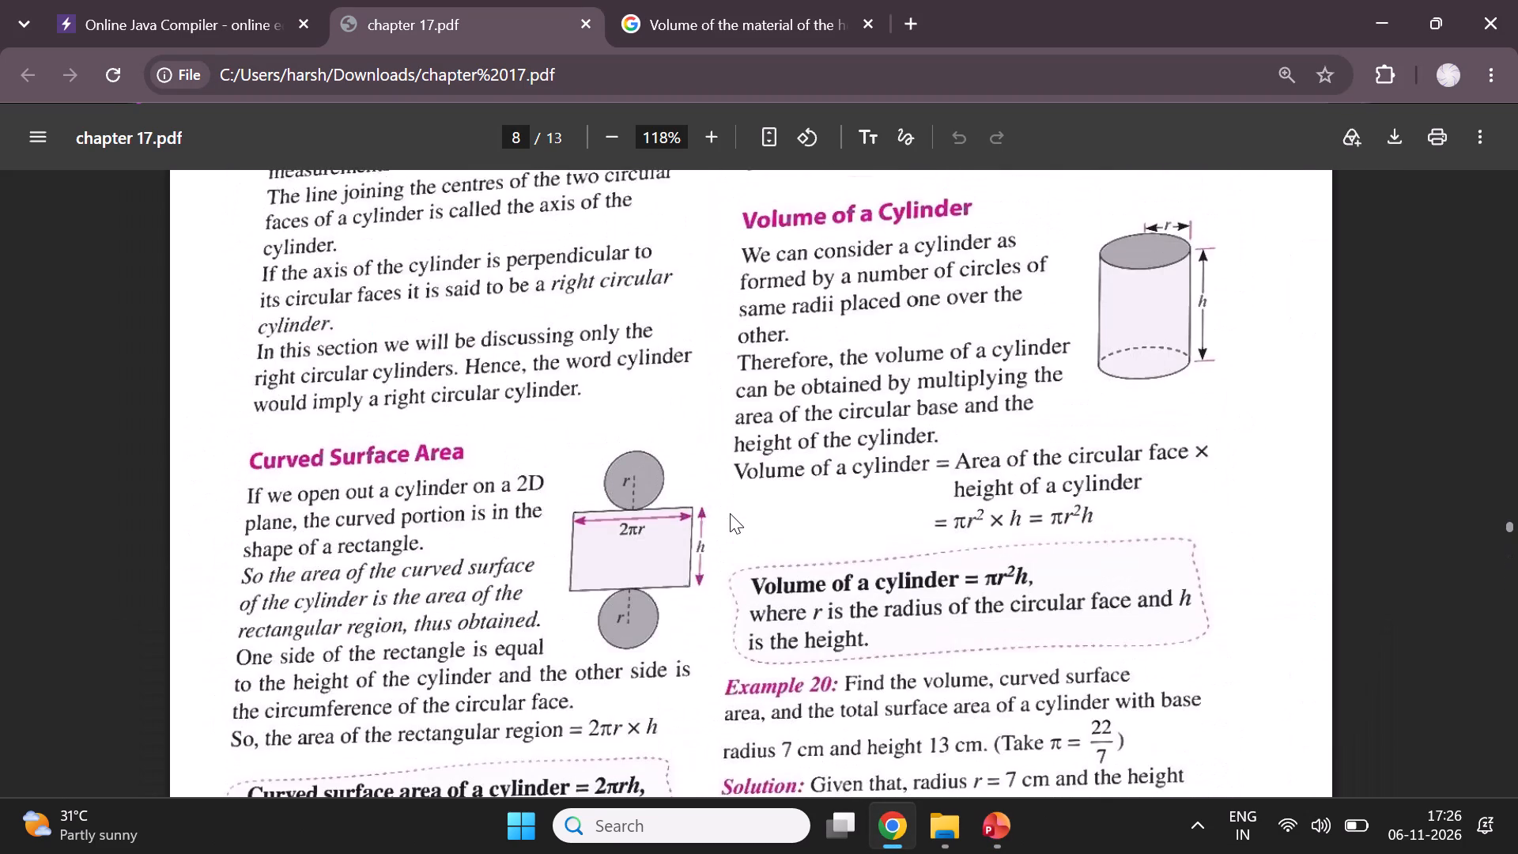
scroll(730, 513, down, 3)
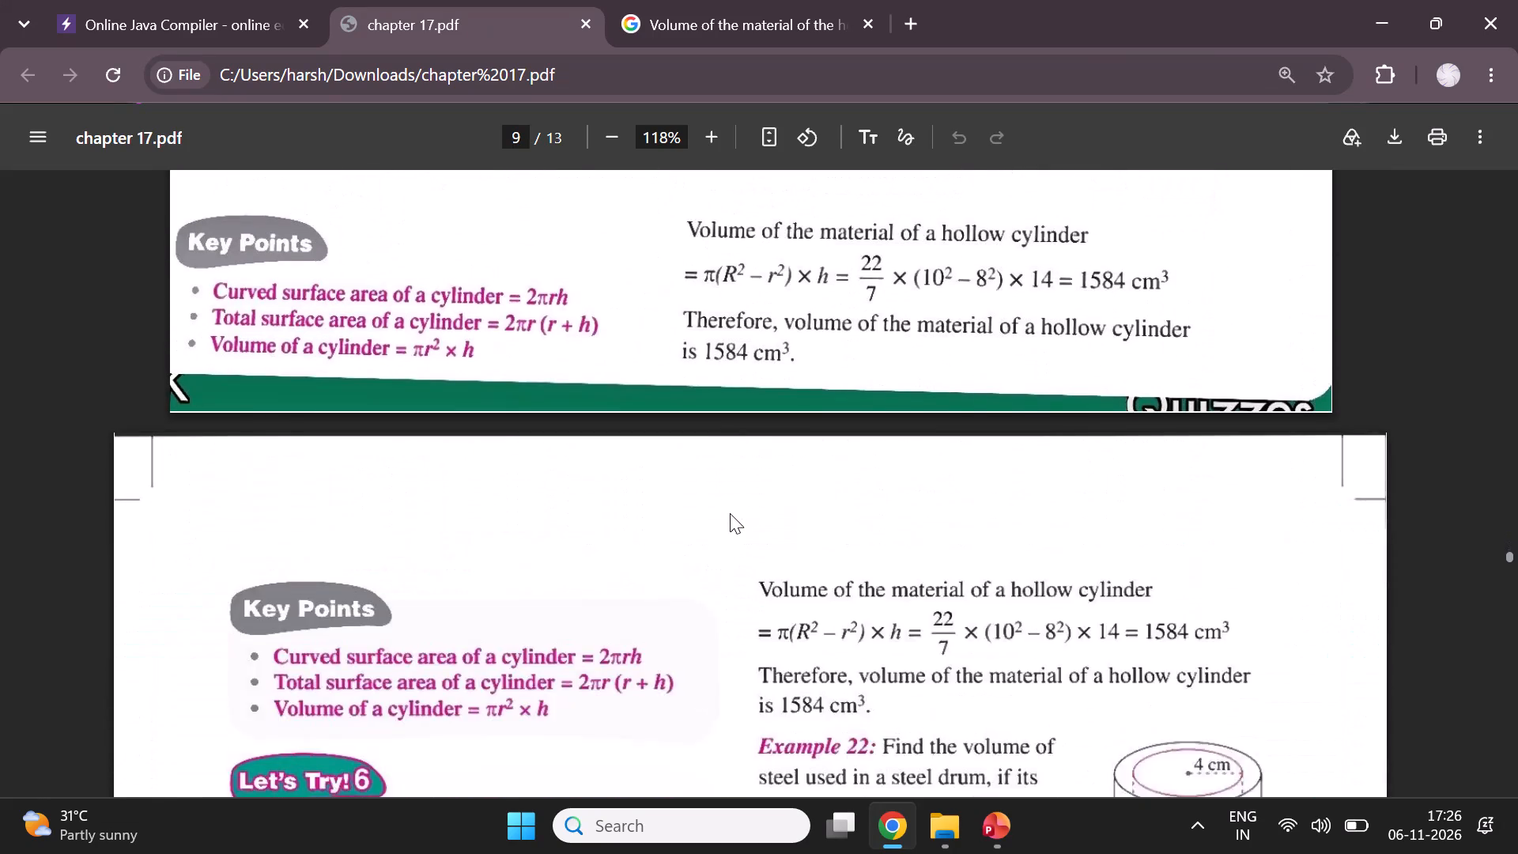
scroll(730, 513, down, 3)
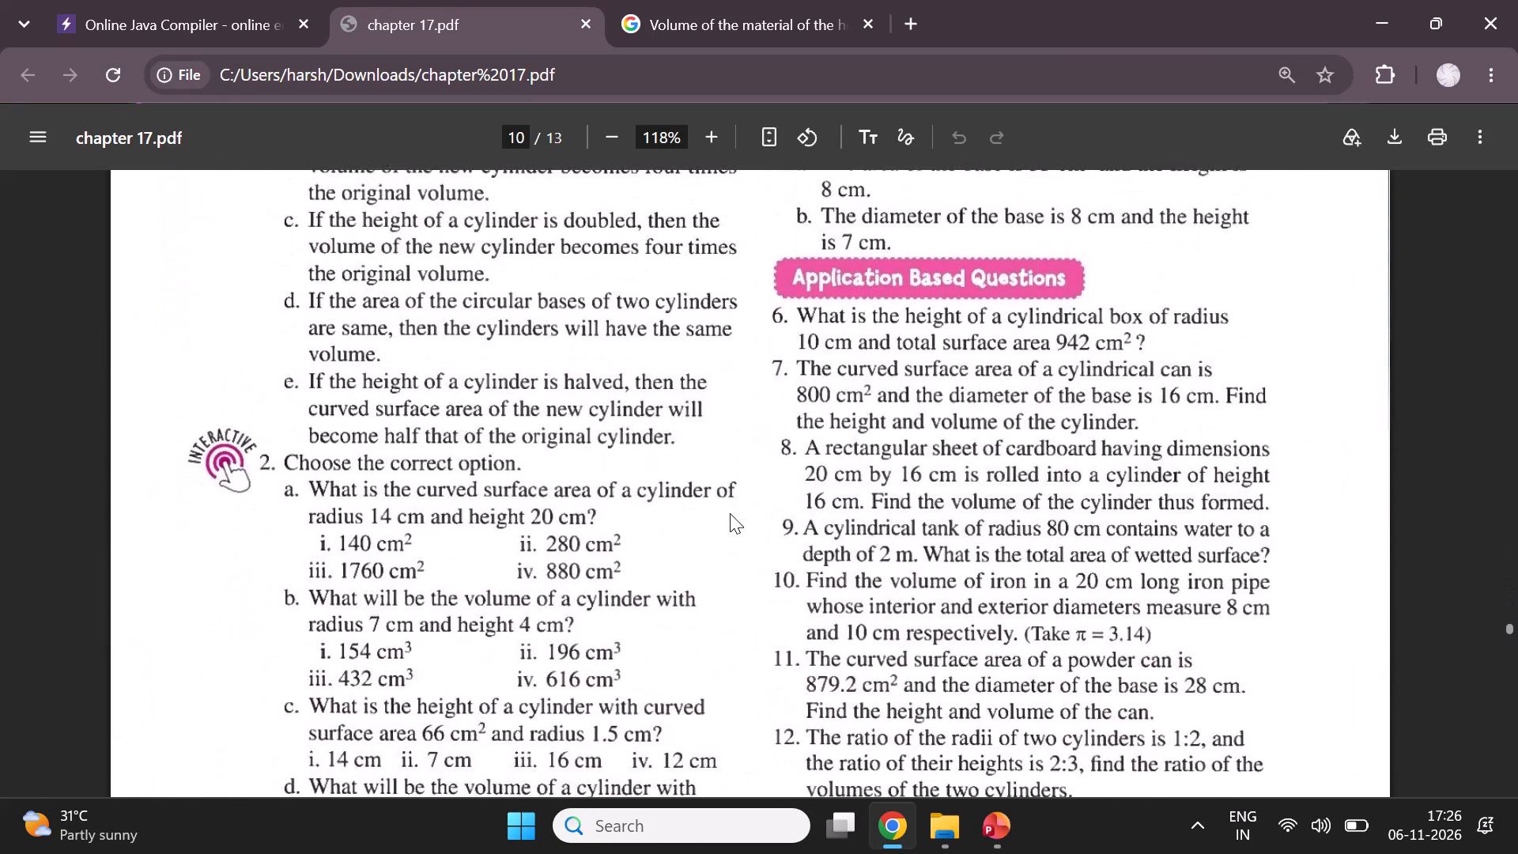
scroll(730, 513, down, 4)
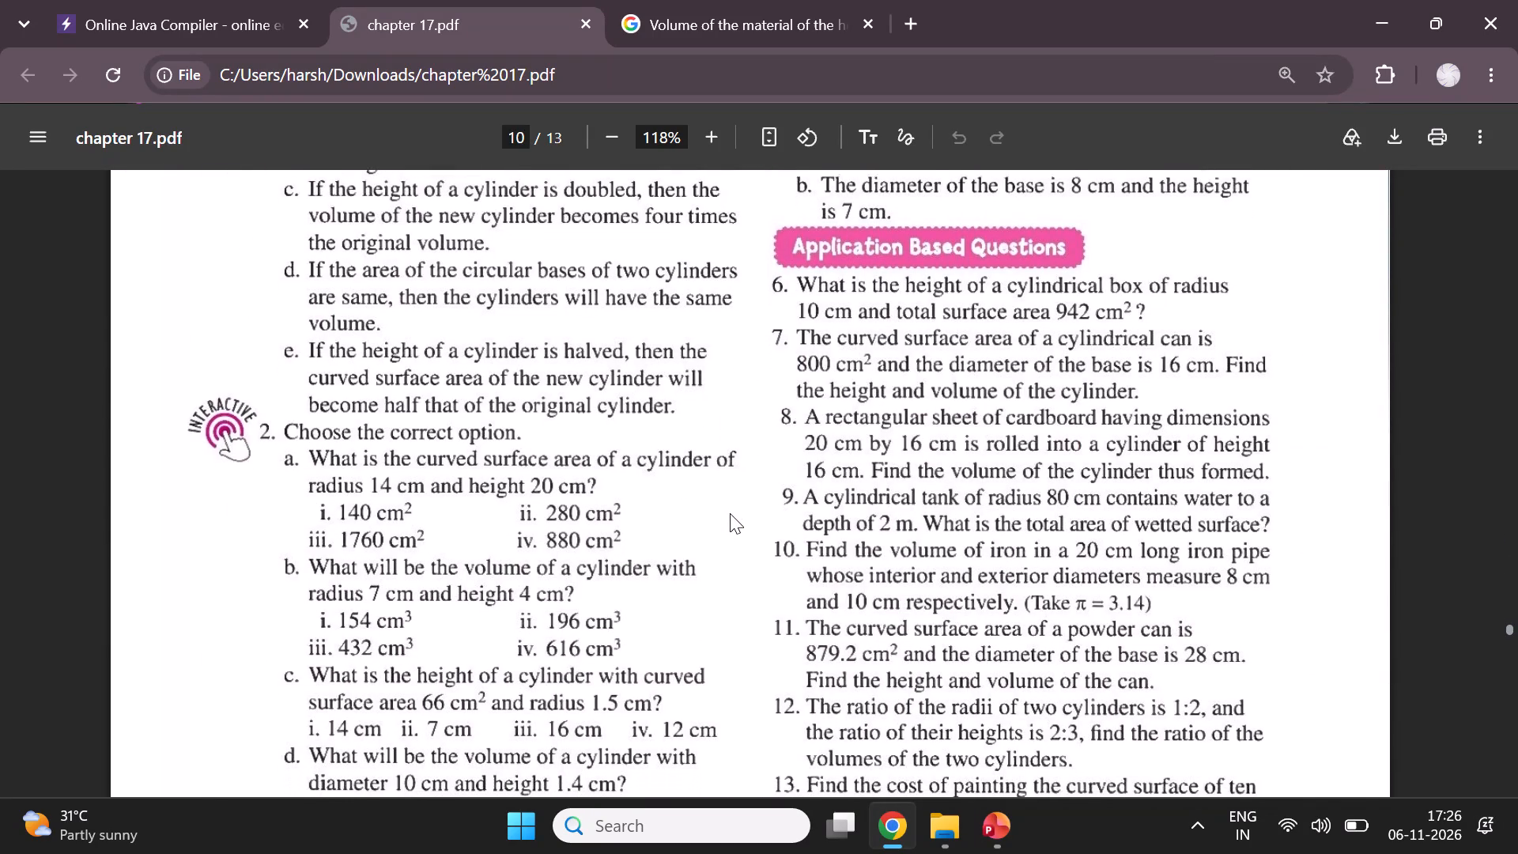
scroll(730, 513, down, 2)
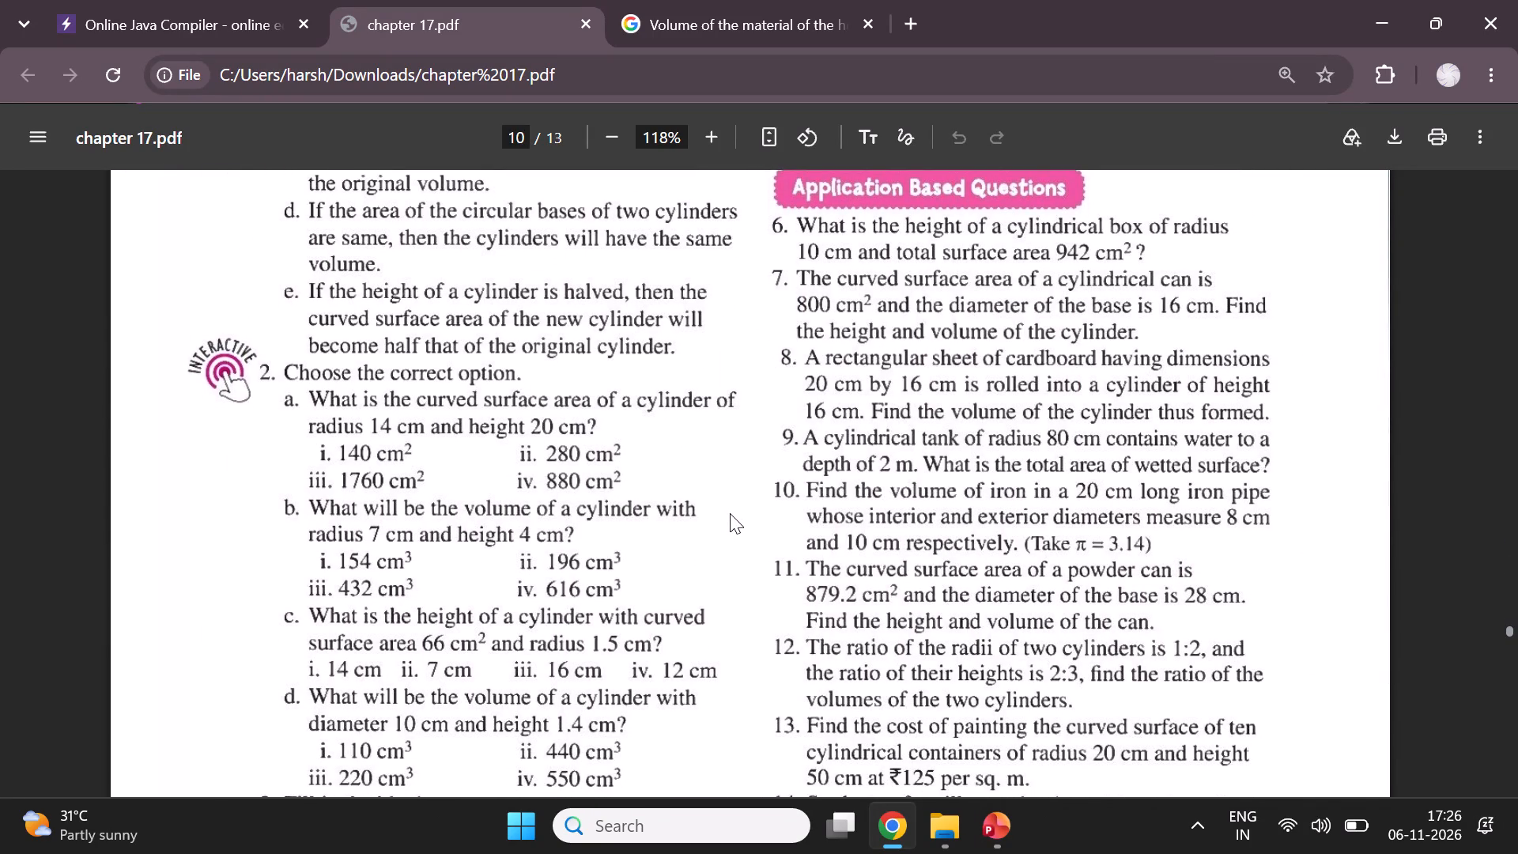
scroll(730, 513, down, 4)
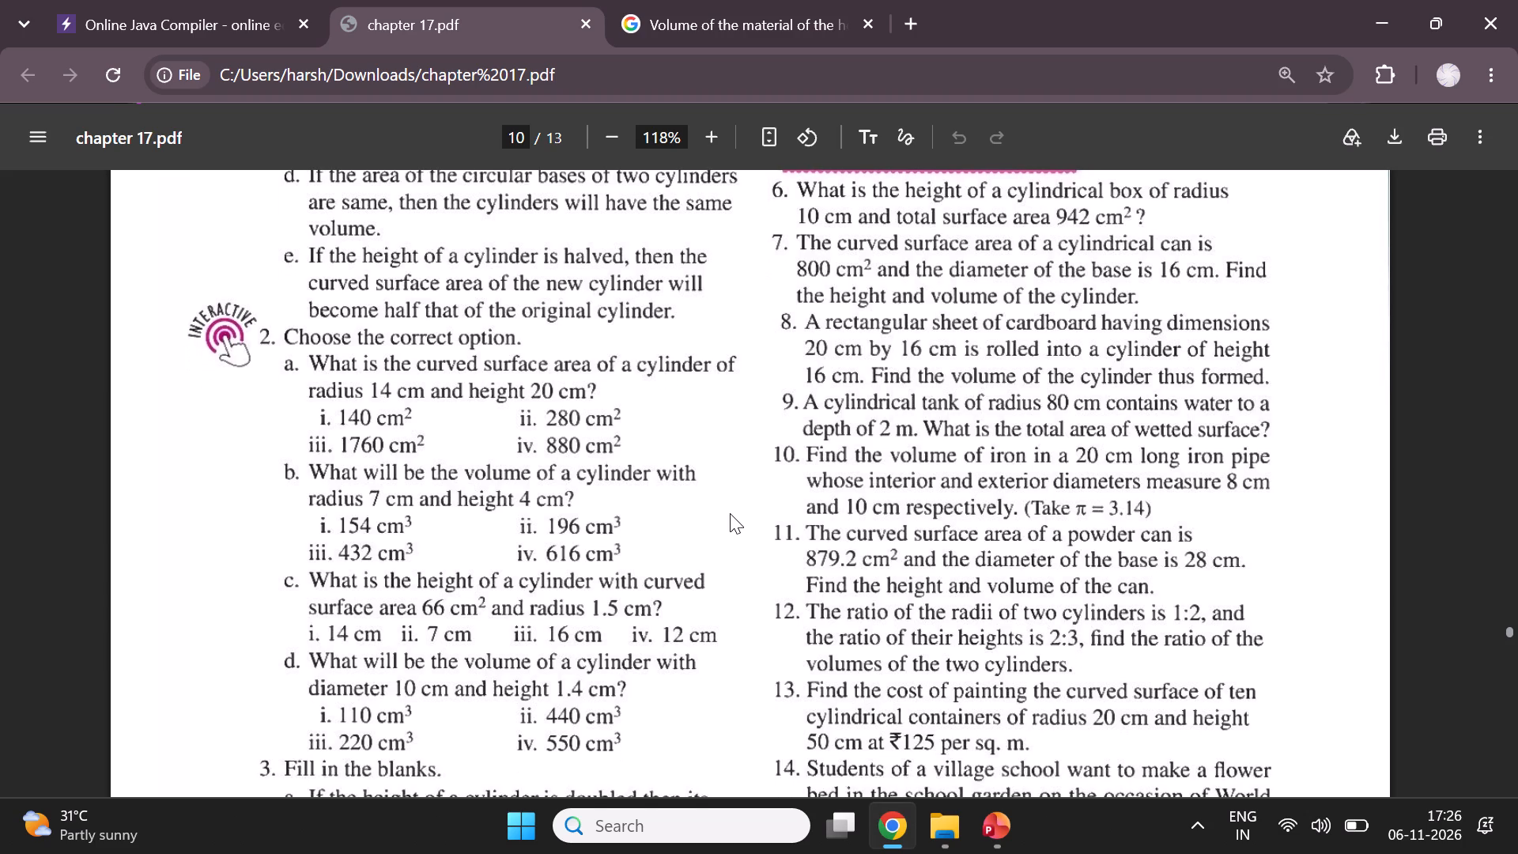
scroll(730, 513, down, 1)
scroll(895, 618, down, 1)
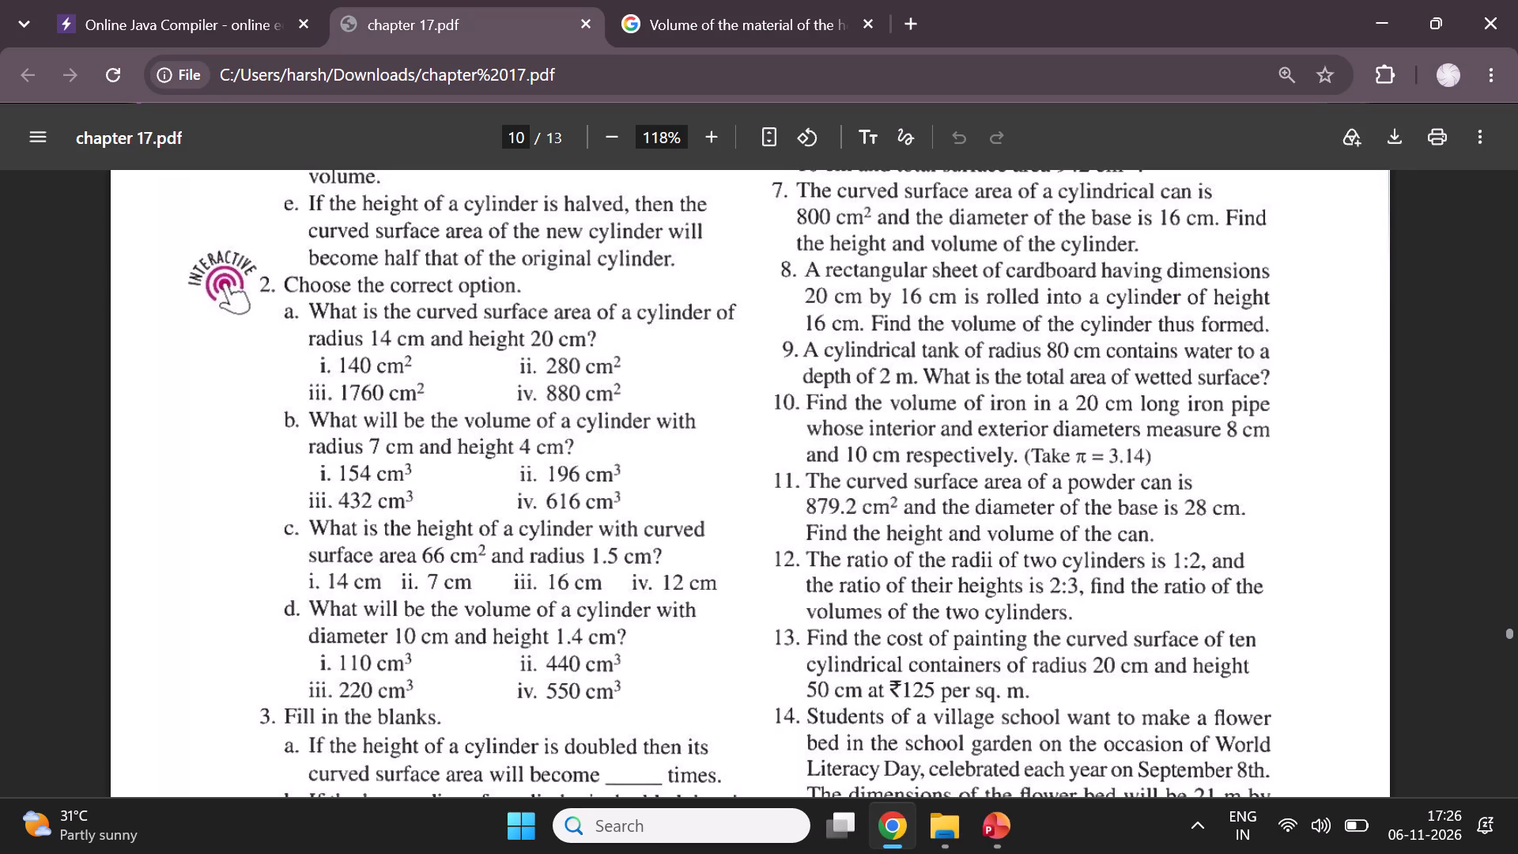
Copy question 12 on the ratio of two cylinders' volumes from chapter 17.pdf into a new wide text box atop slide 25 in PowerPoint.
drag(806, 557, 1012, 571)
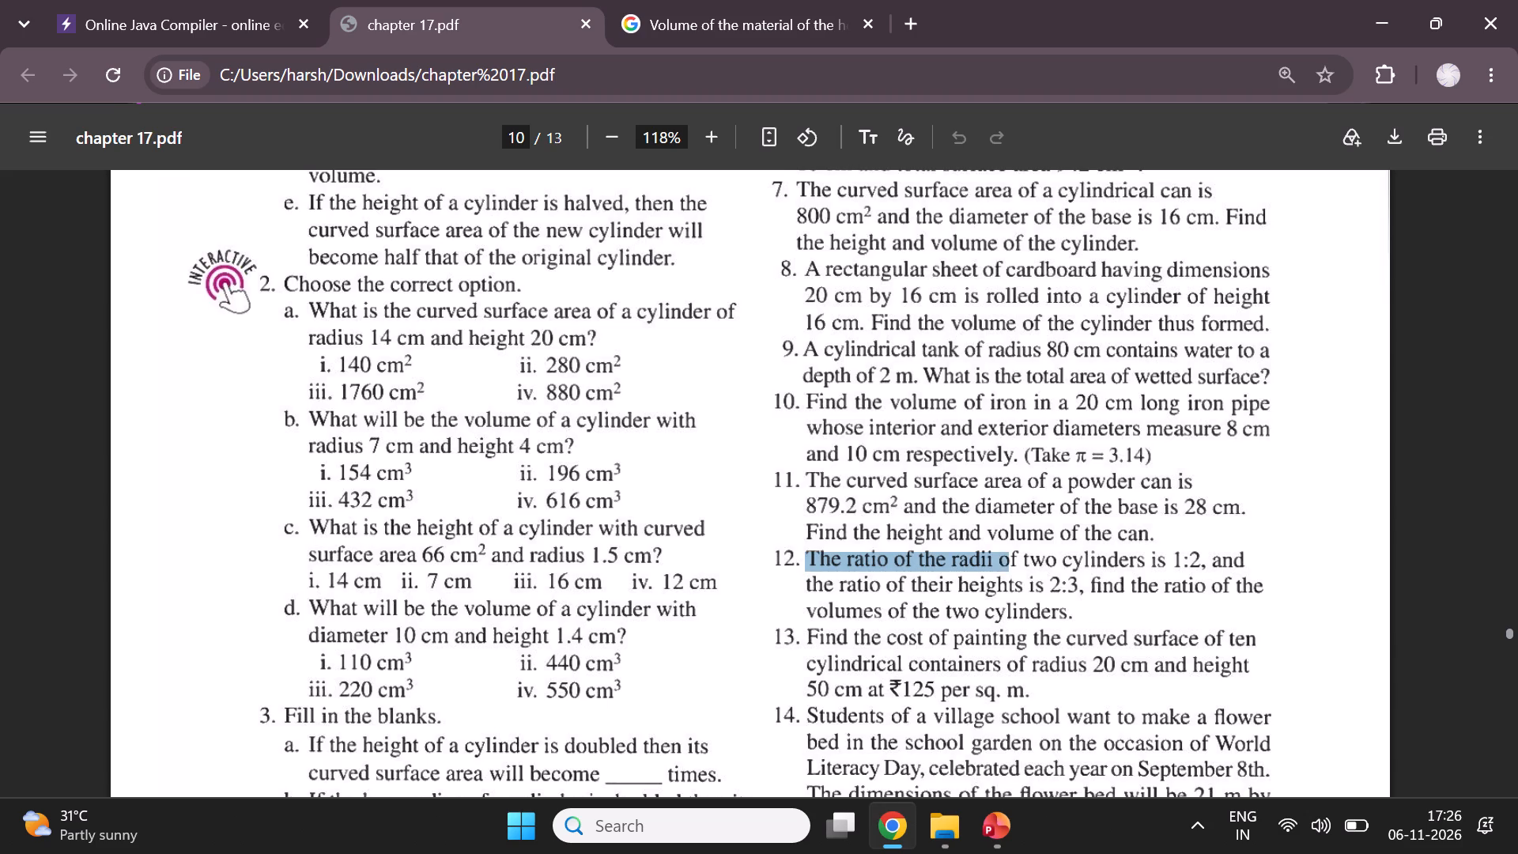
drag(1012, 571, 1042, 586)
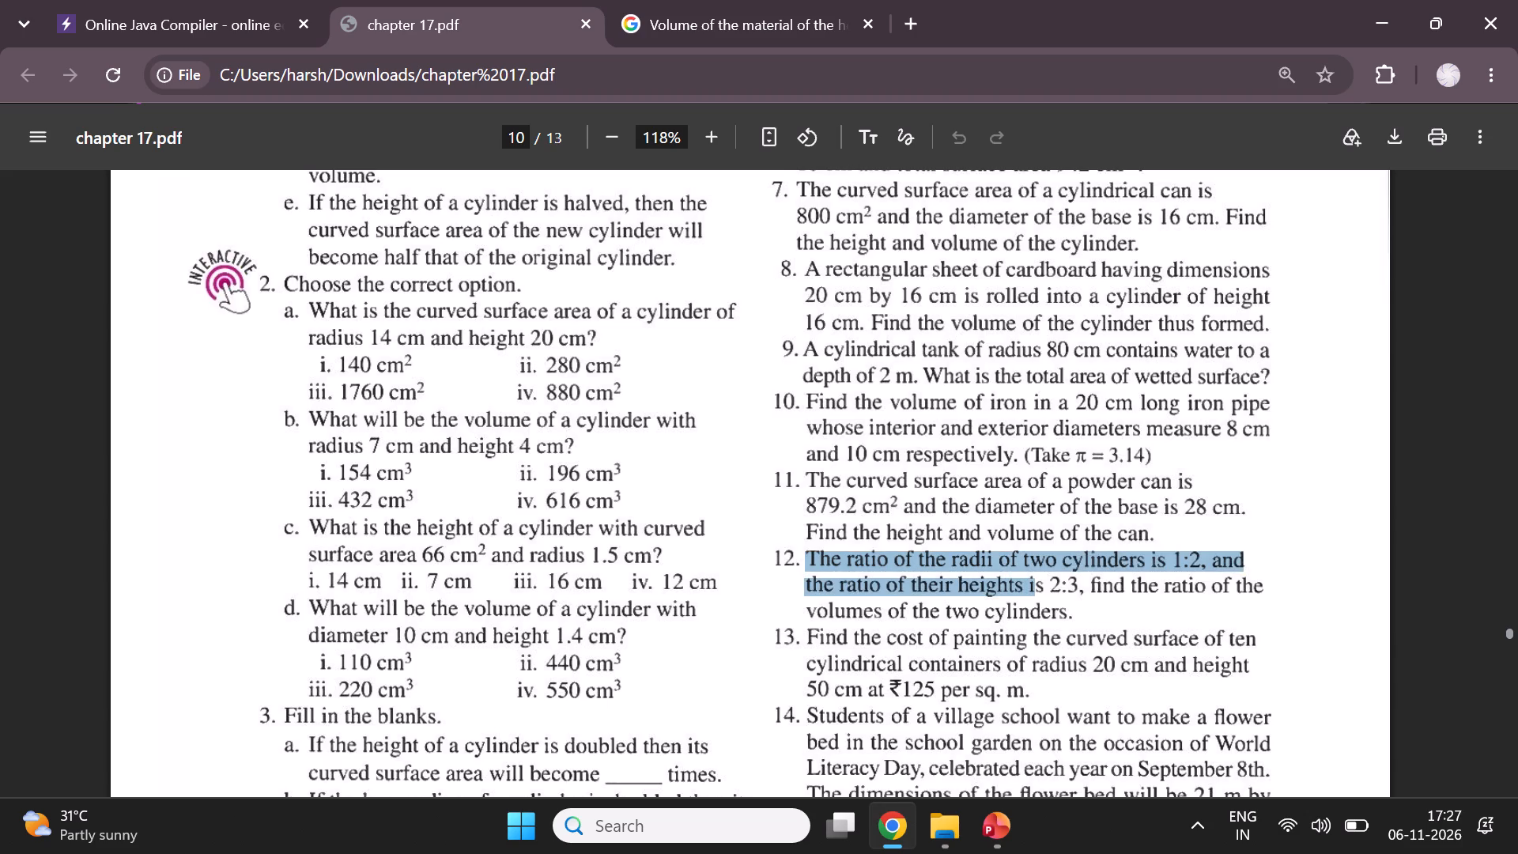
drag(1042, 586, 1082, 614)
key(ctrl+c)
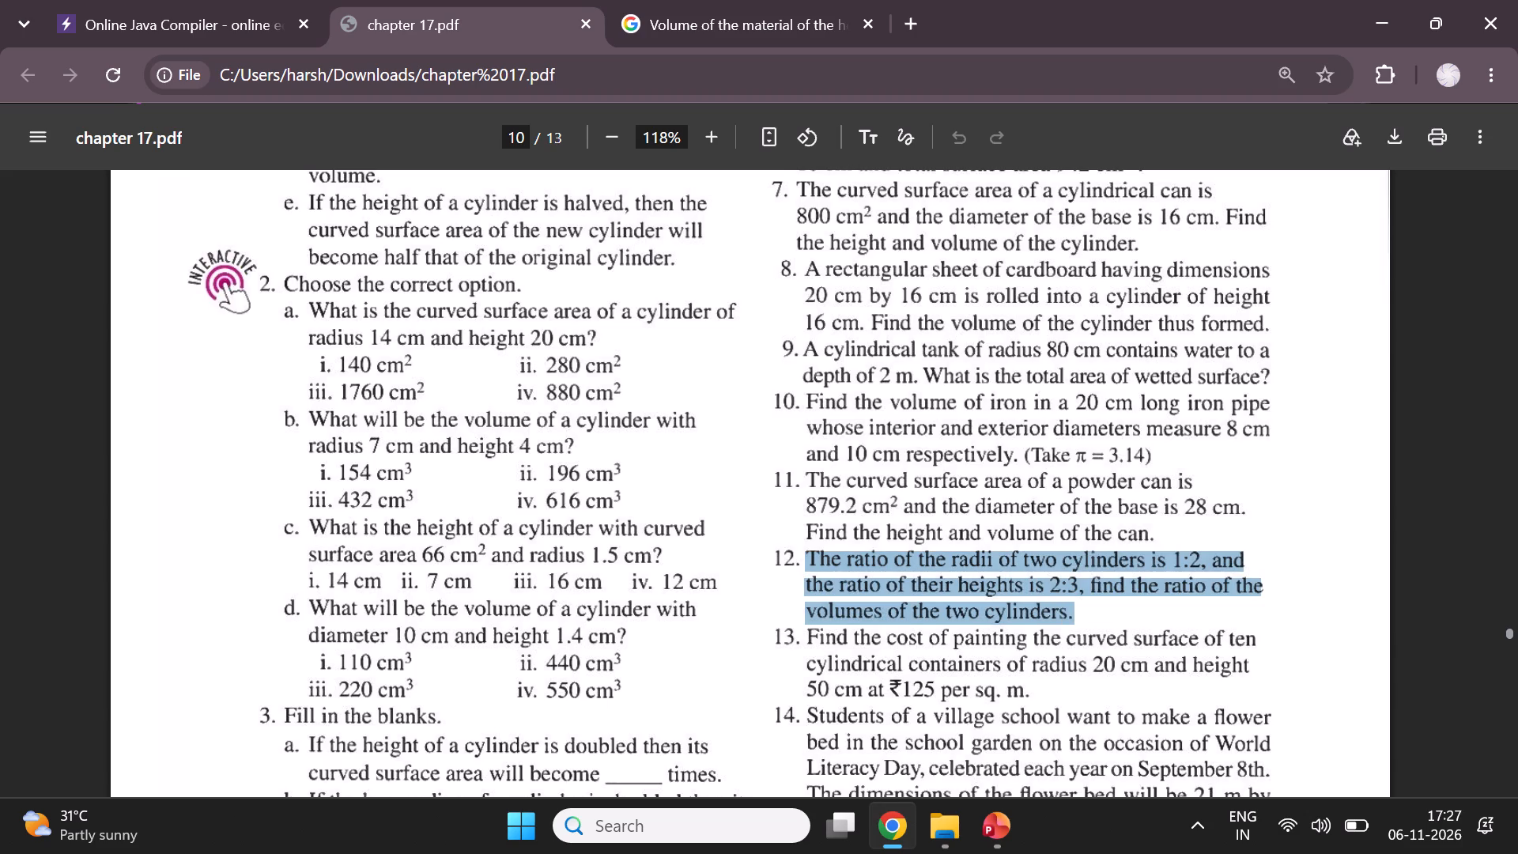
click(998, 821)
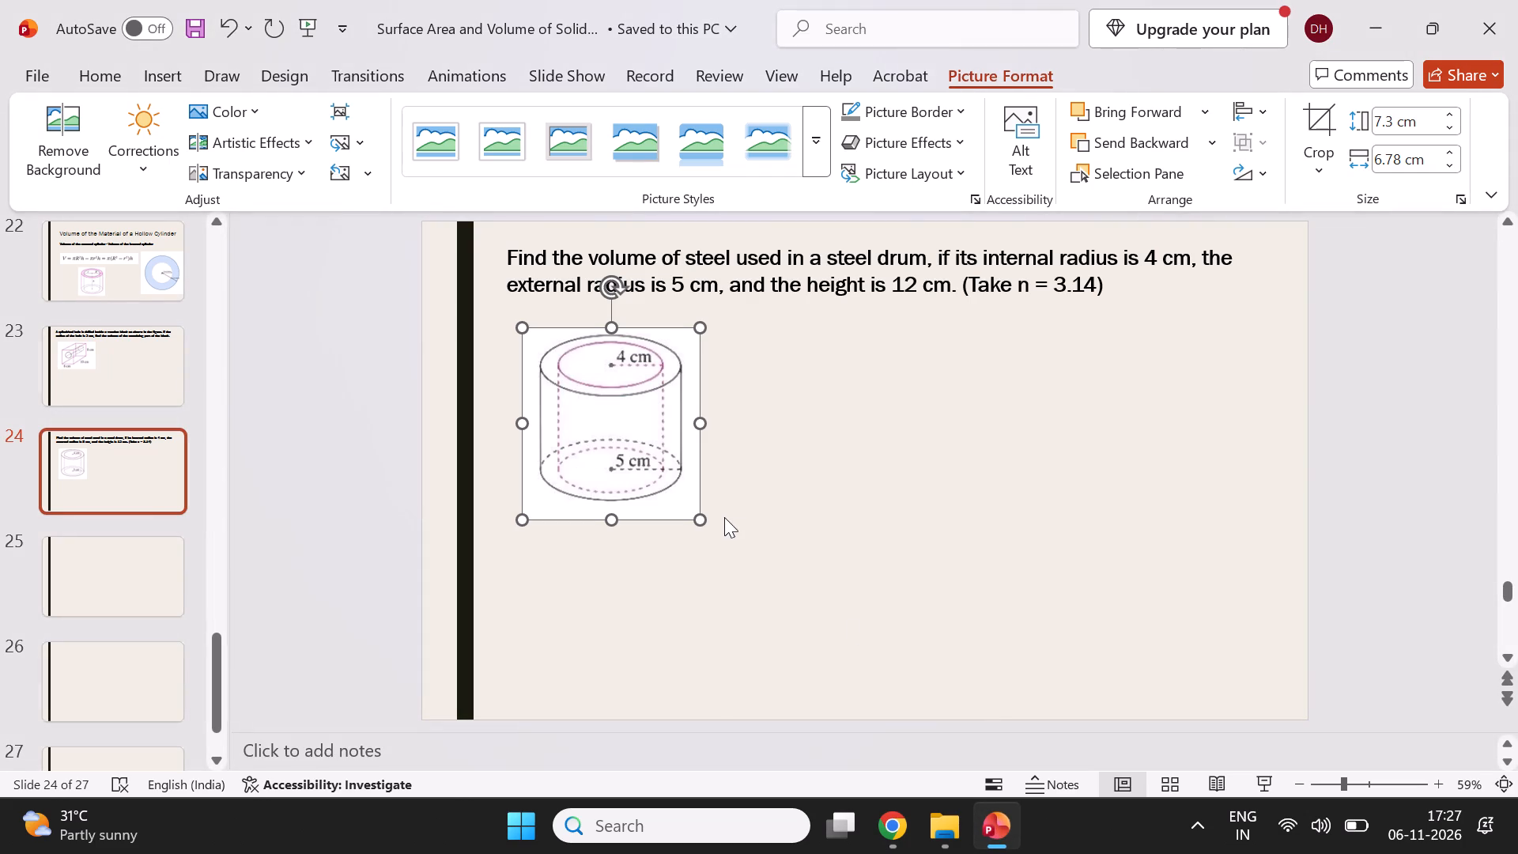
click(100, 531)
click(104, 545)
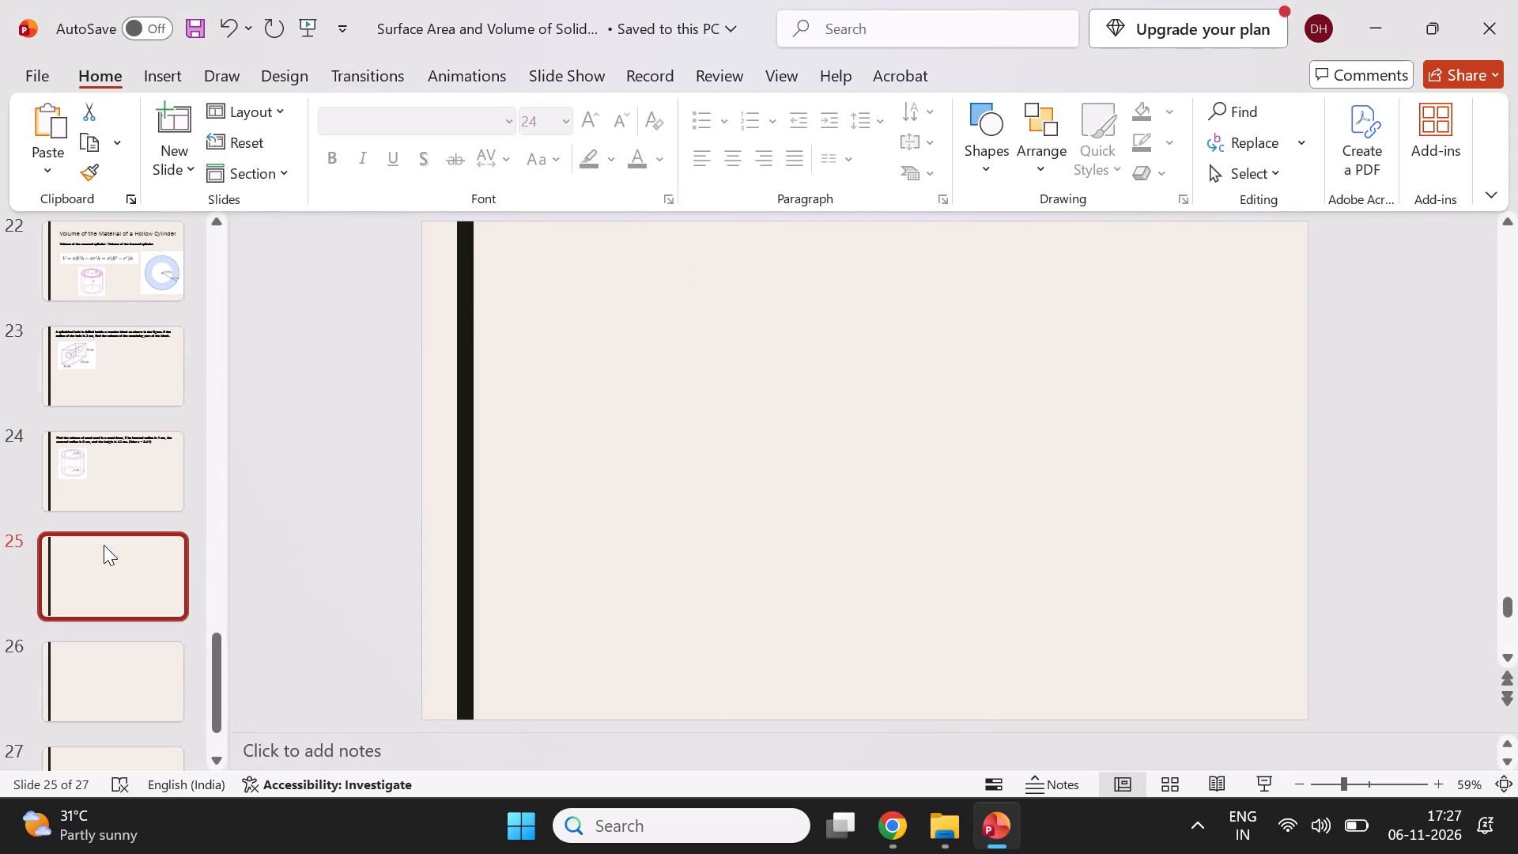
click(168, 72)
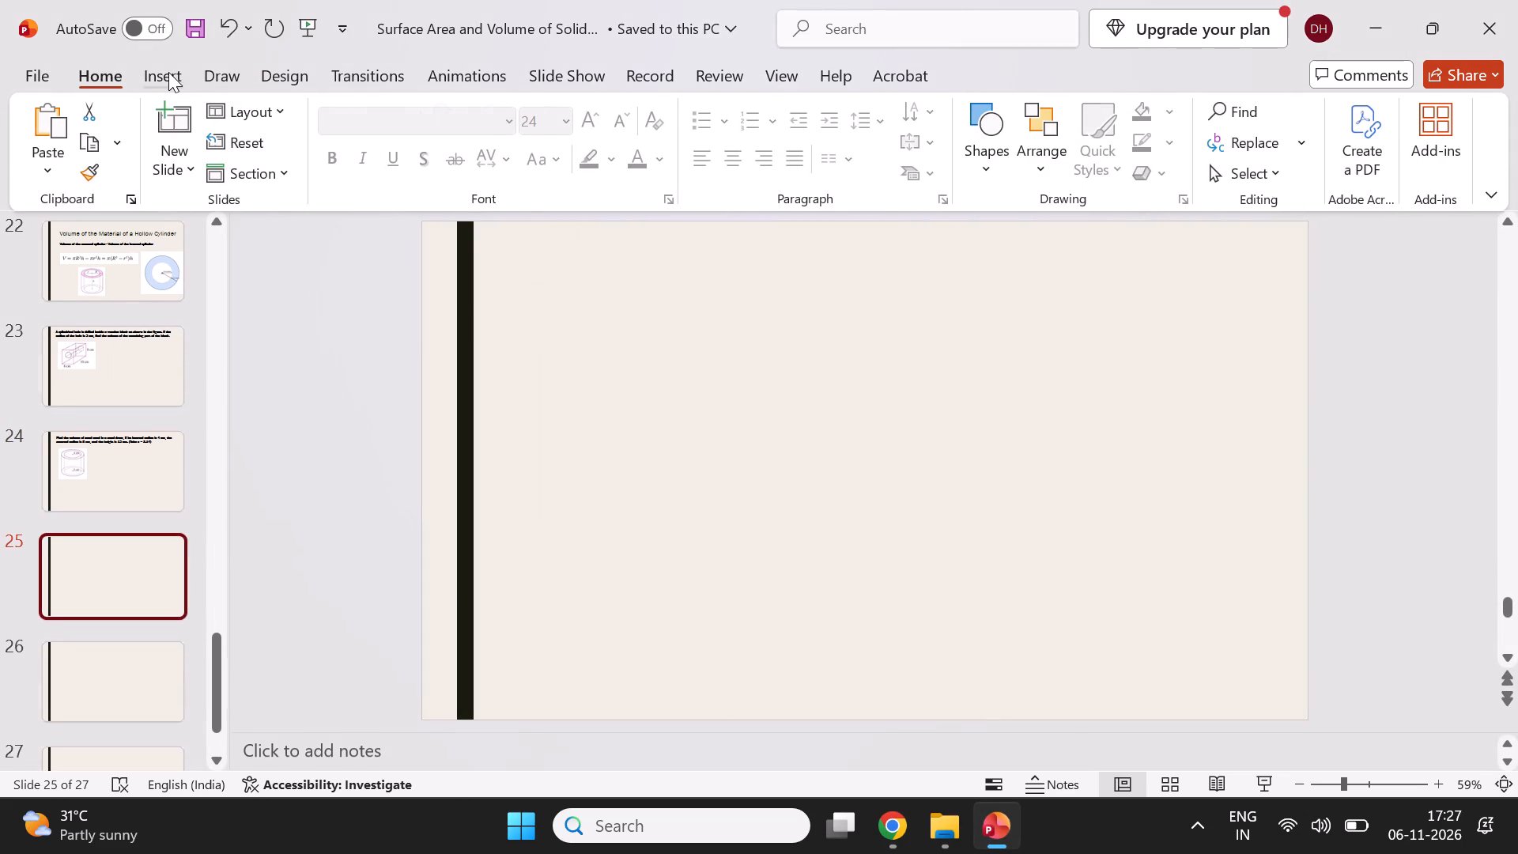
click(966, 121)
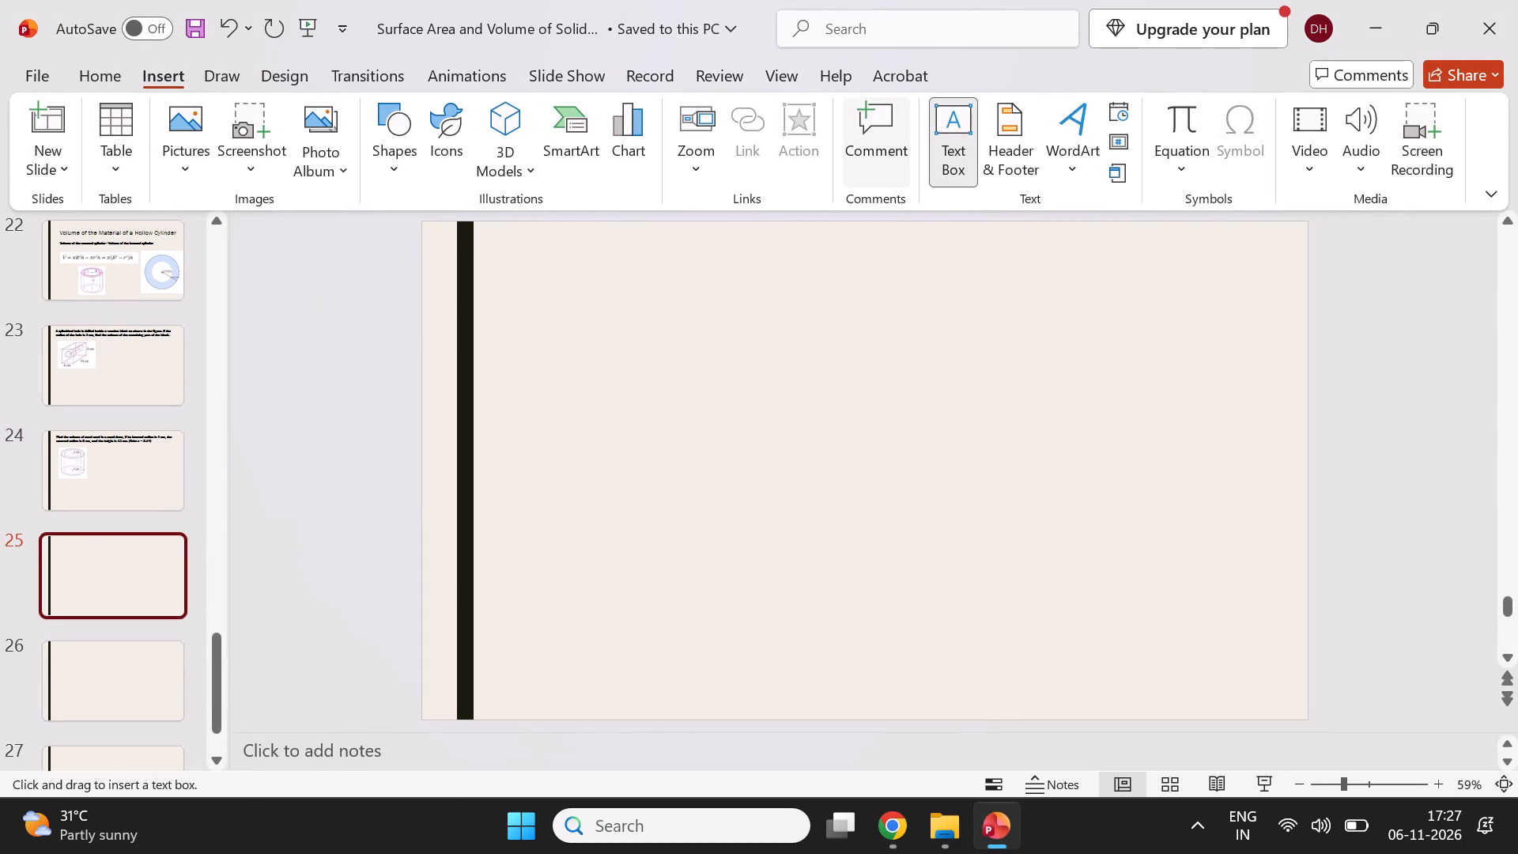
drag(492, 235, 1167, 297)
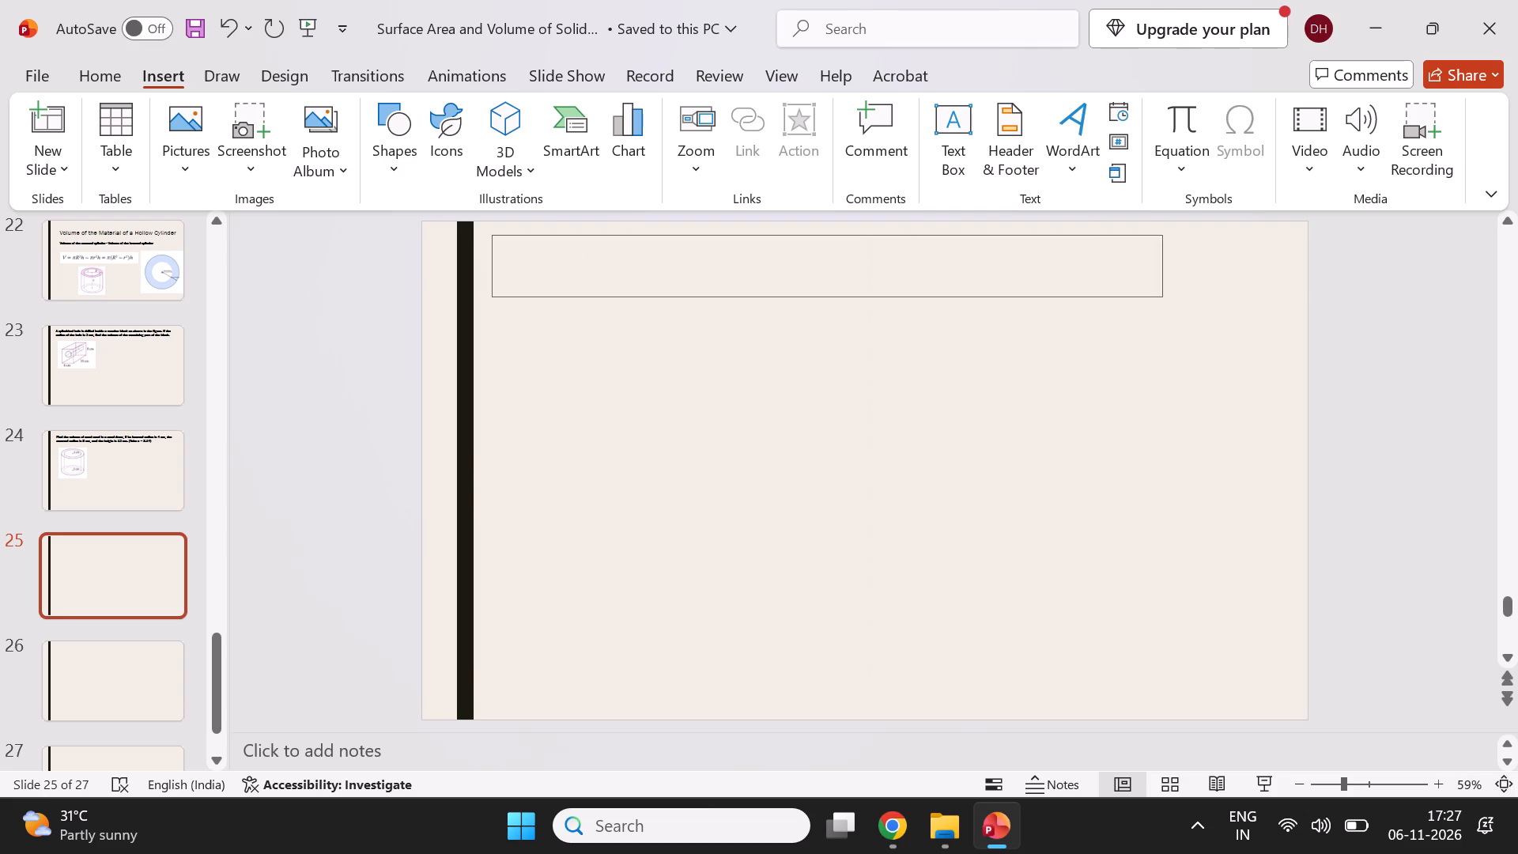
drag(1167, 297, 1265, 306)
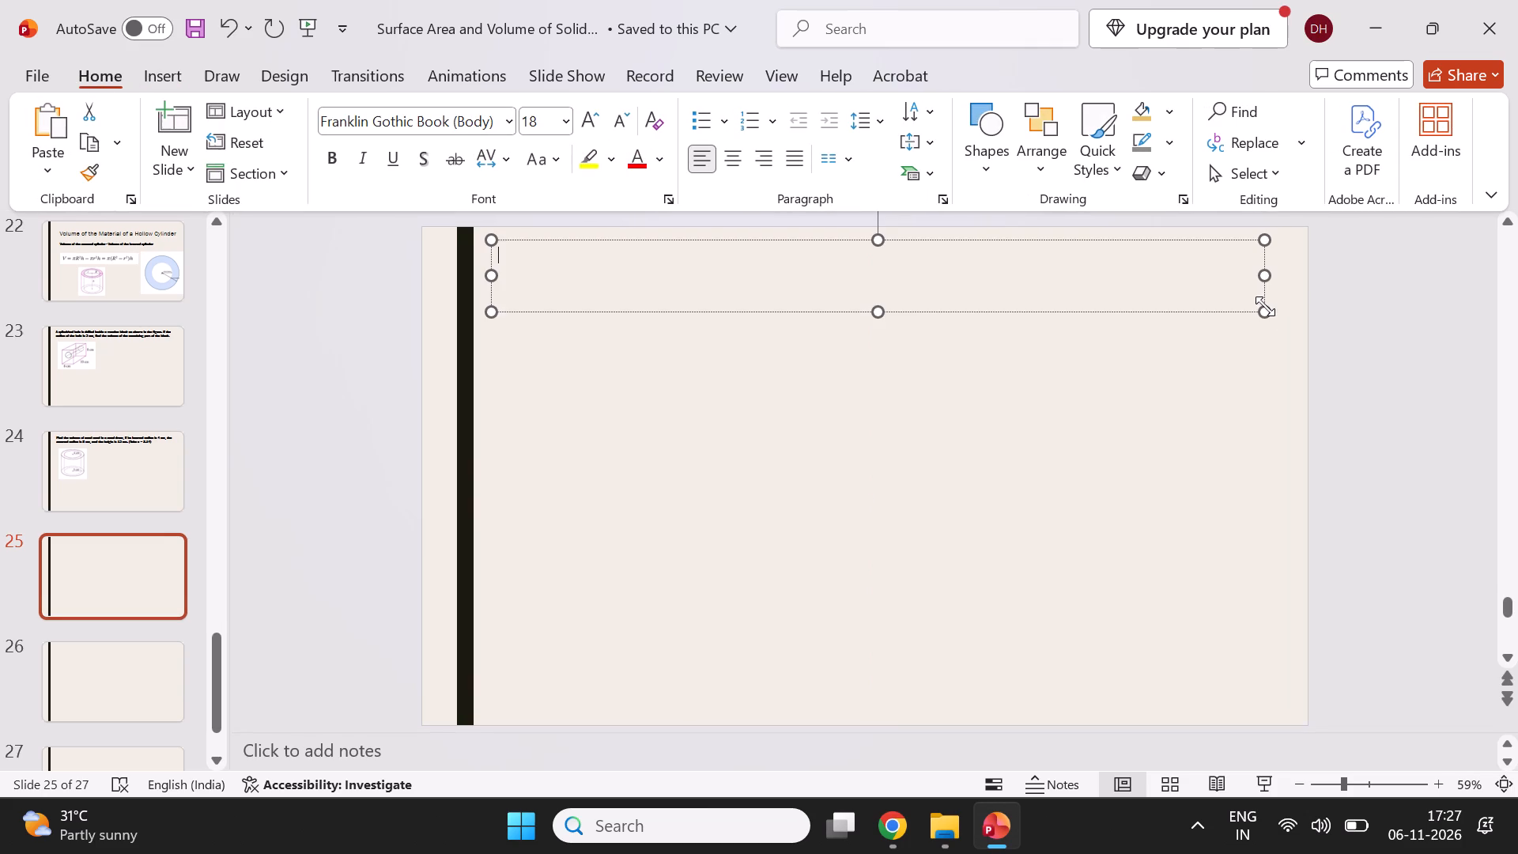
key(ctrl+v)
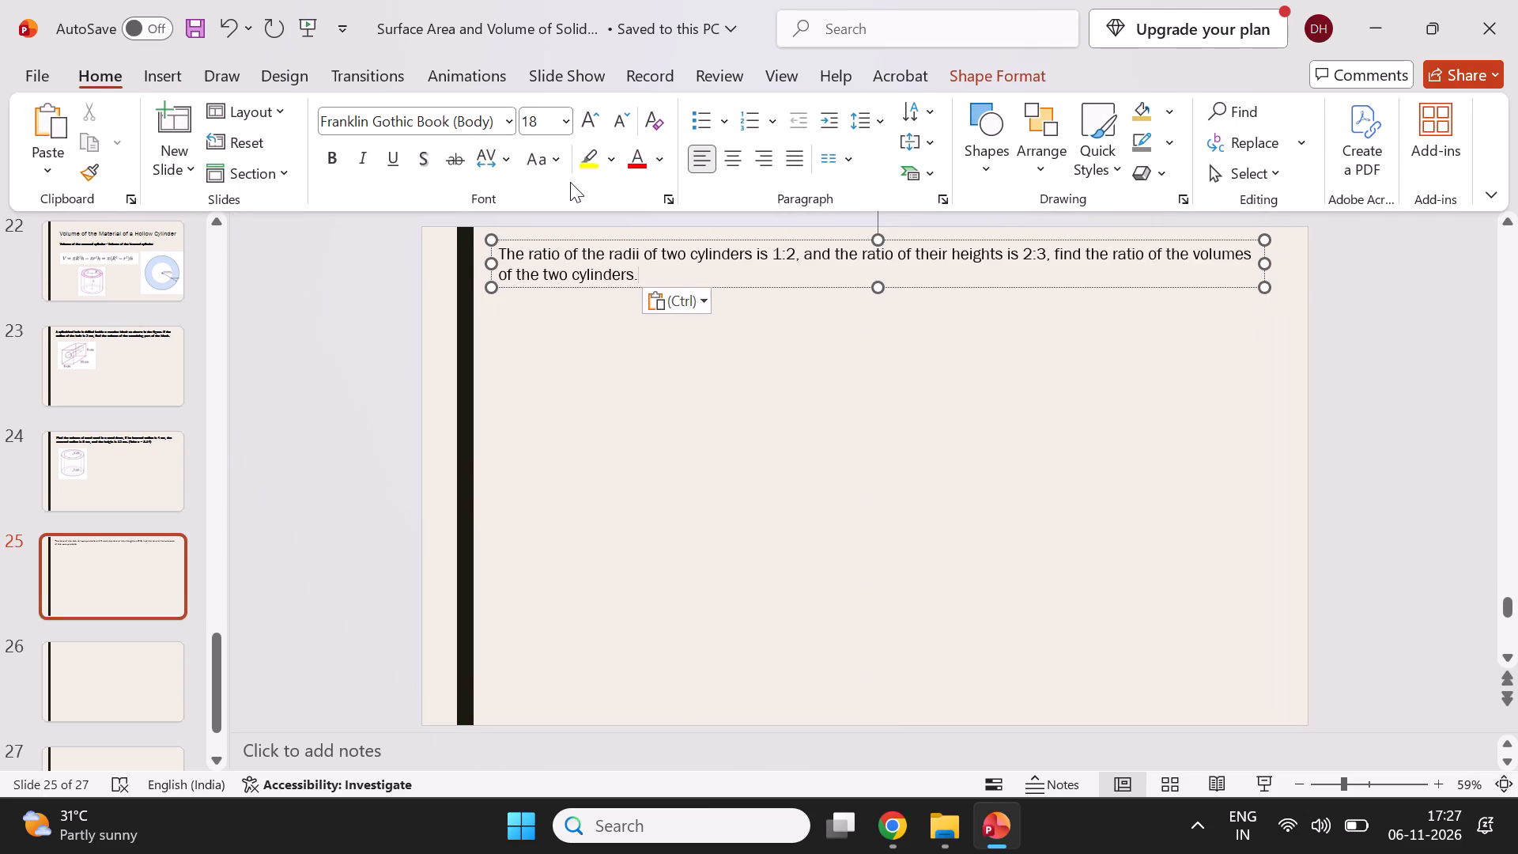
Make the whole cylinder ratio question on slide 25 bold, enlarge its text to size 28, and save the presentation.
key(ctrl+a)
key(ctrl+b)
triple_click(583, 118)
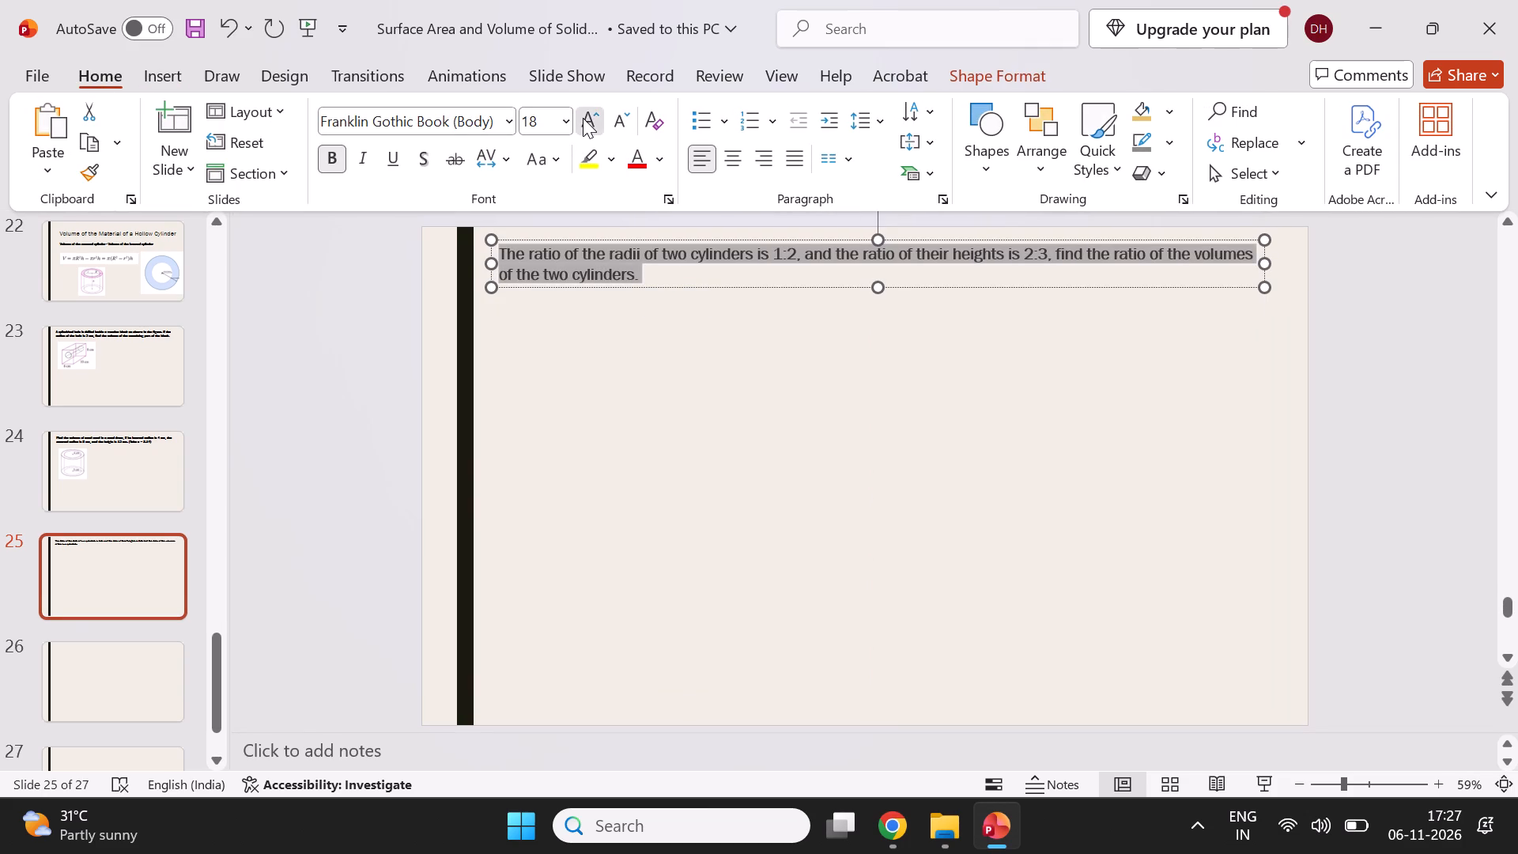
click(919, 526)
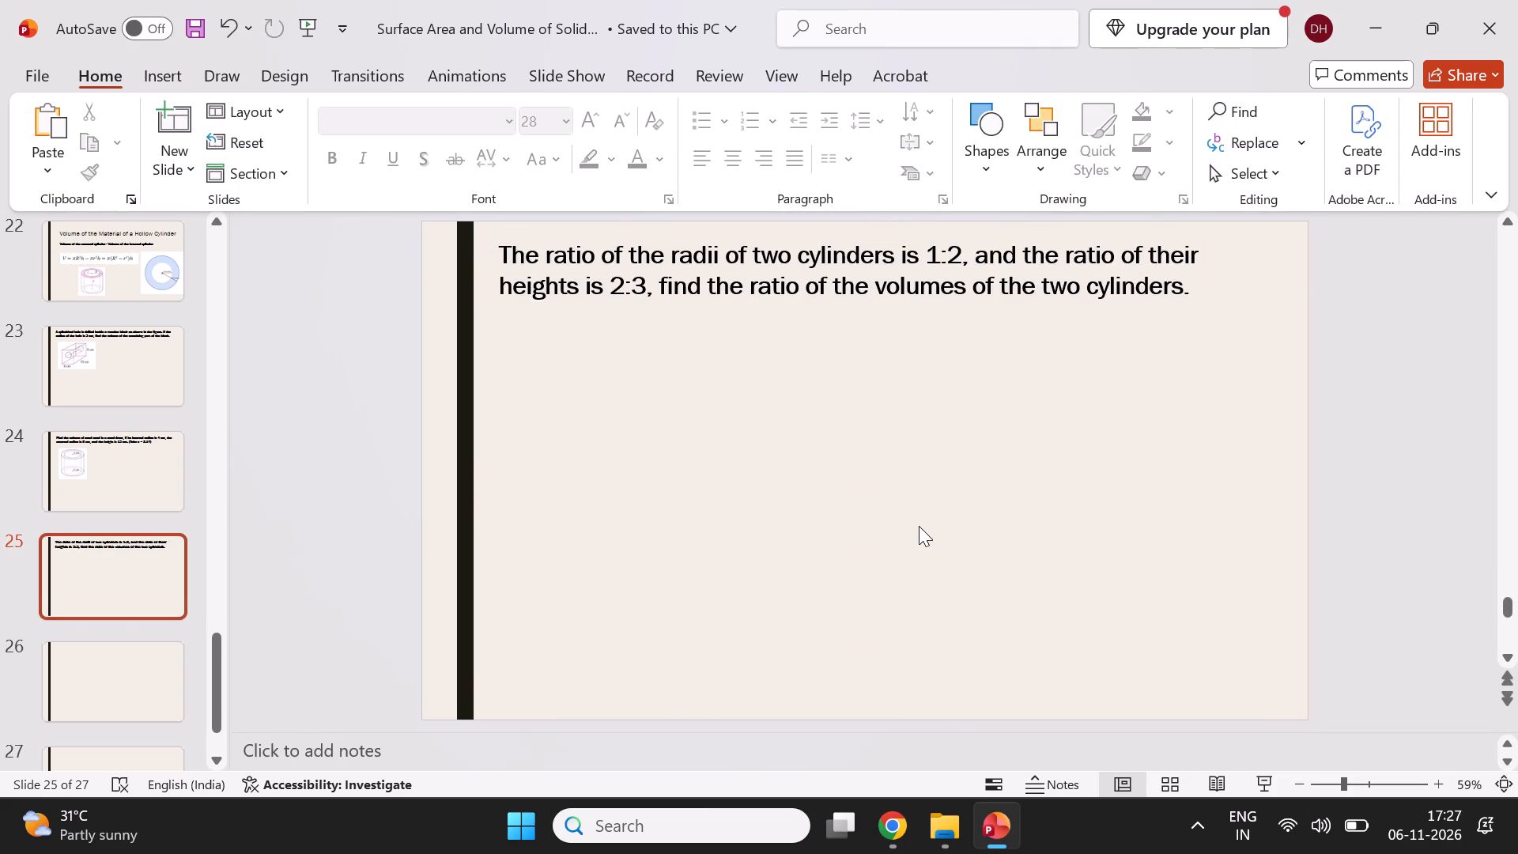
key(ctrl+s)
Return to chapter 17.pdf in Chrome and look through the exercises on pages 10 and 11 for another cylinder question to use.
key(alt+Tab)
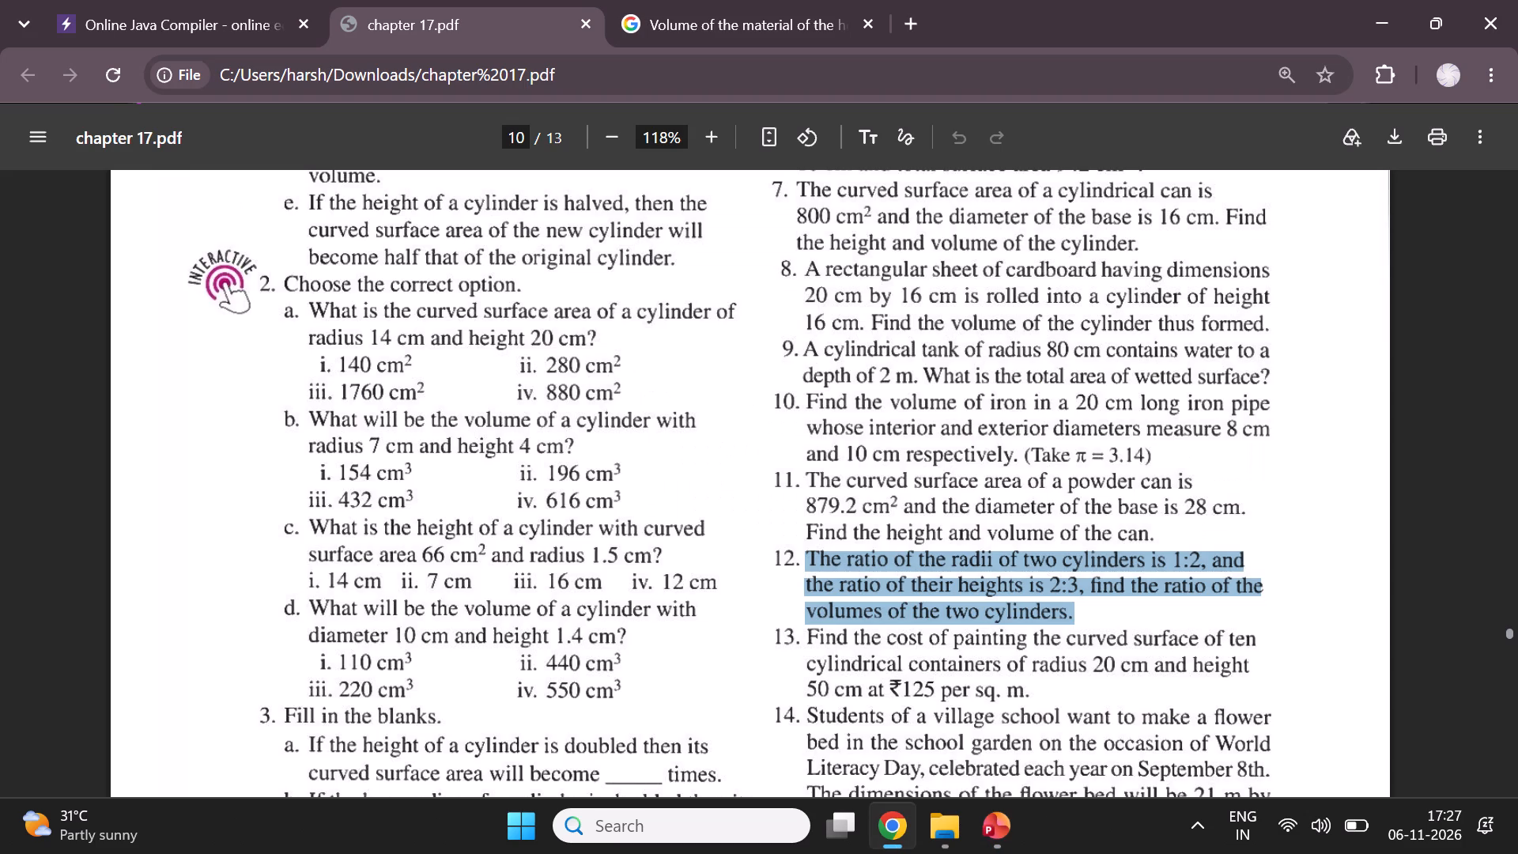
click(757, 427)
scroll(757, 427, down, 1)
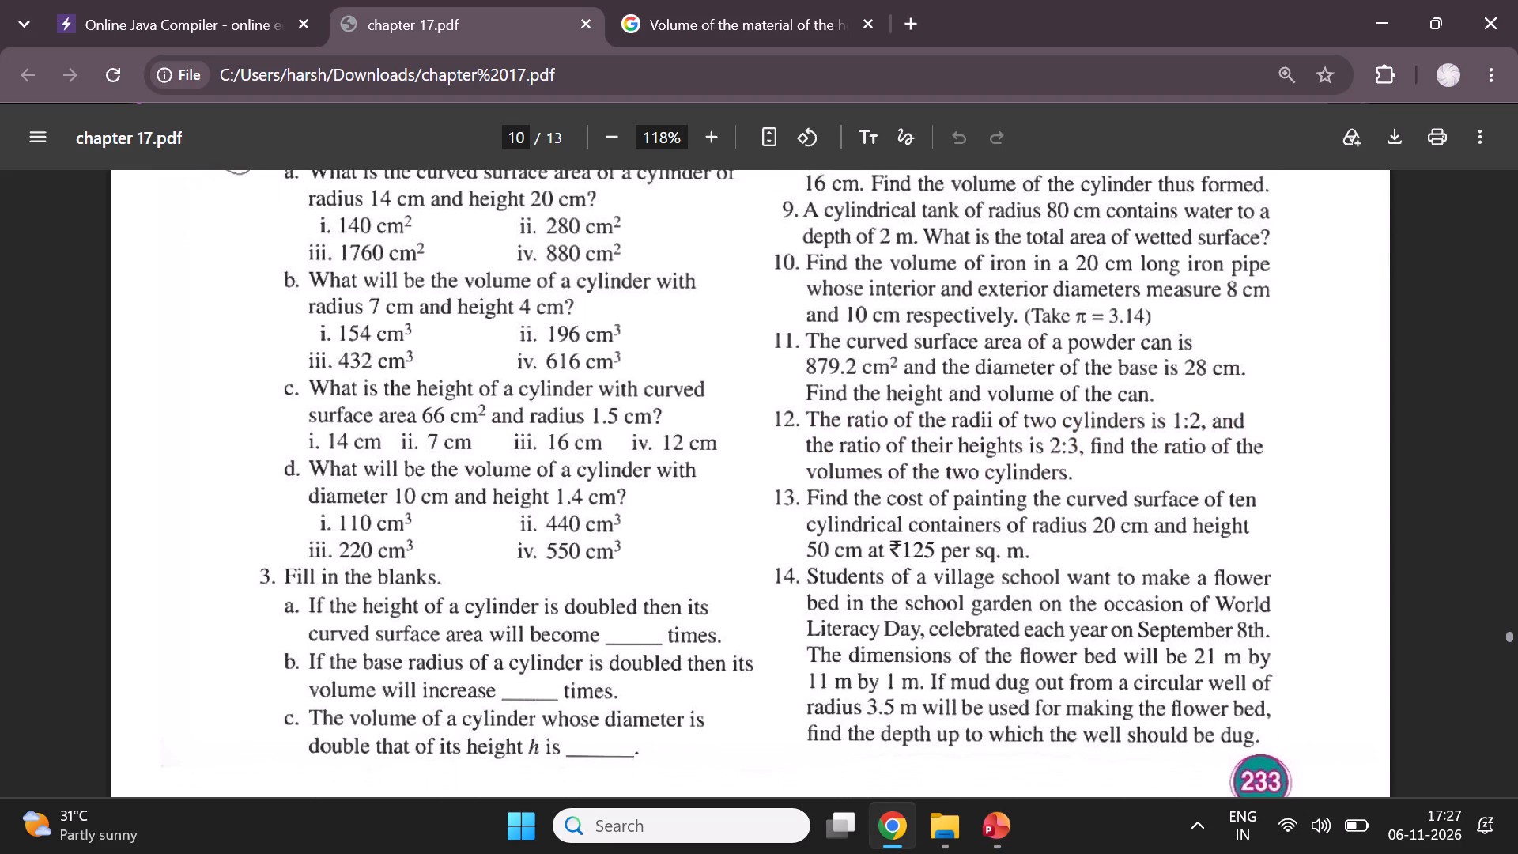
scroll(757, 427, down, 1)
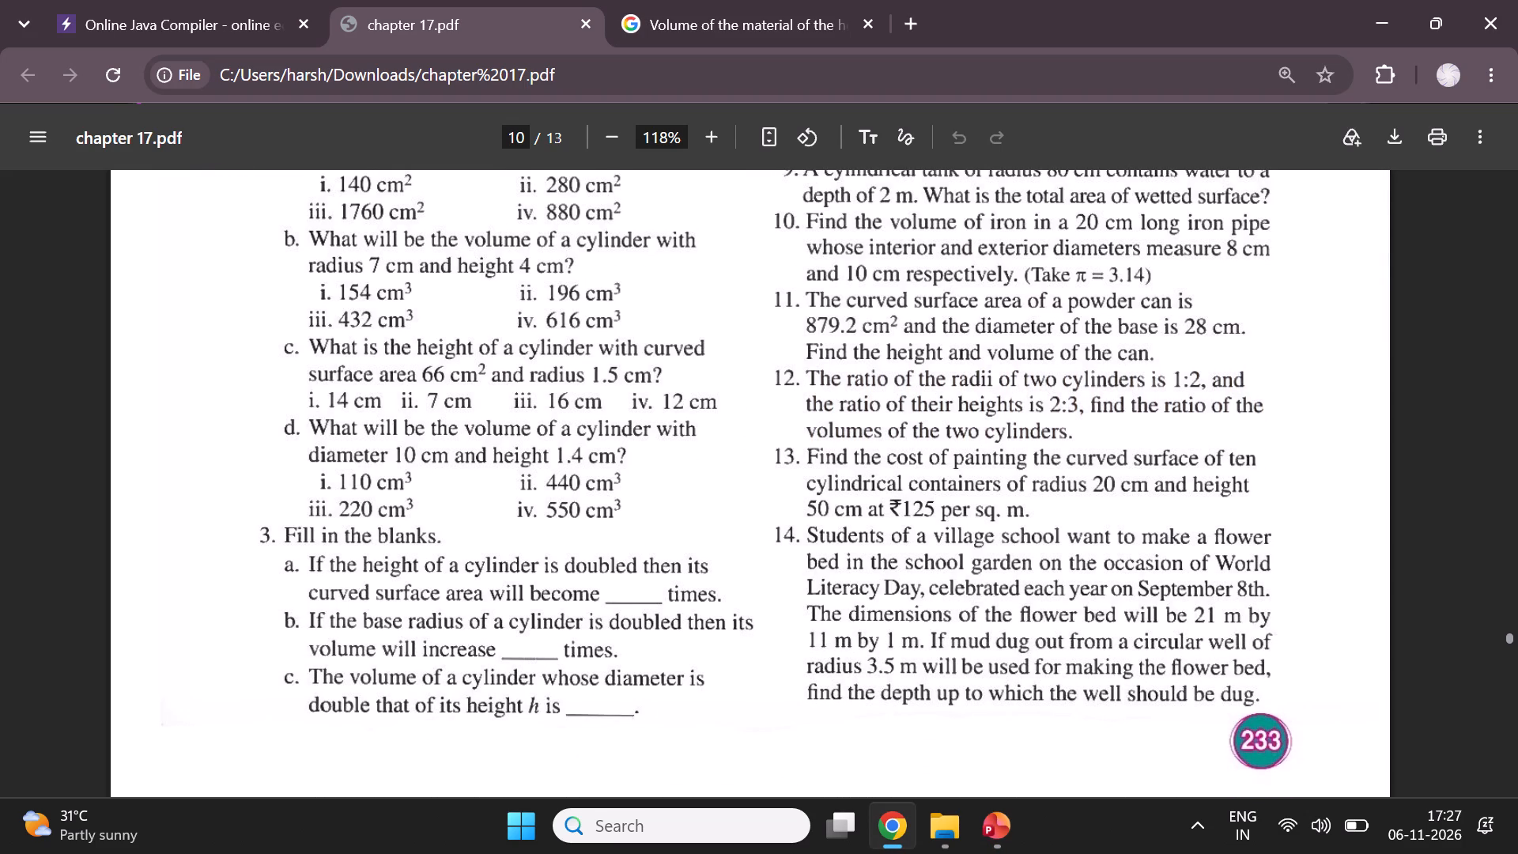
scroll(757, 427, down, 4)
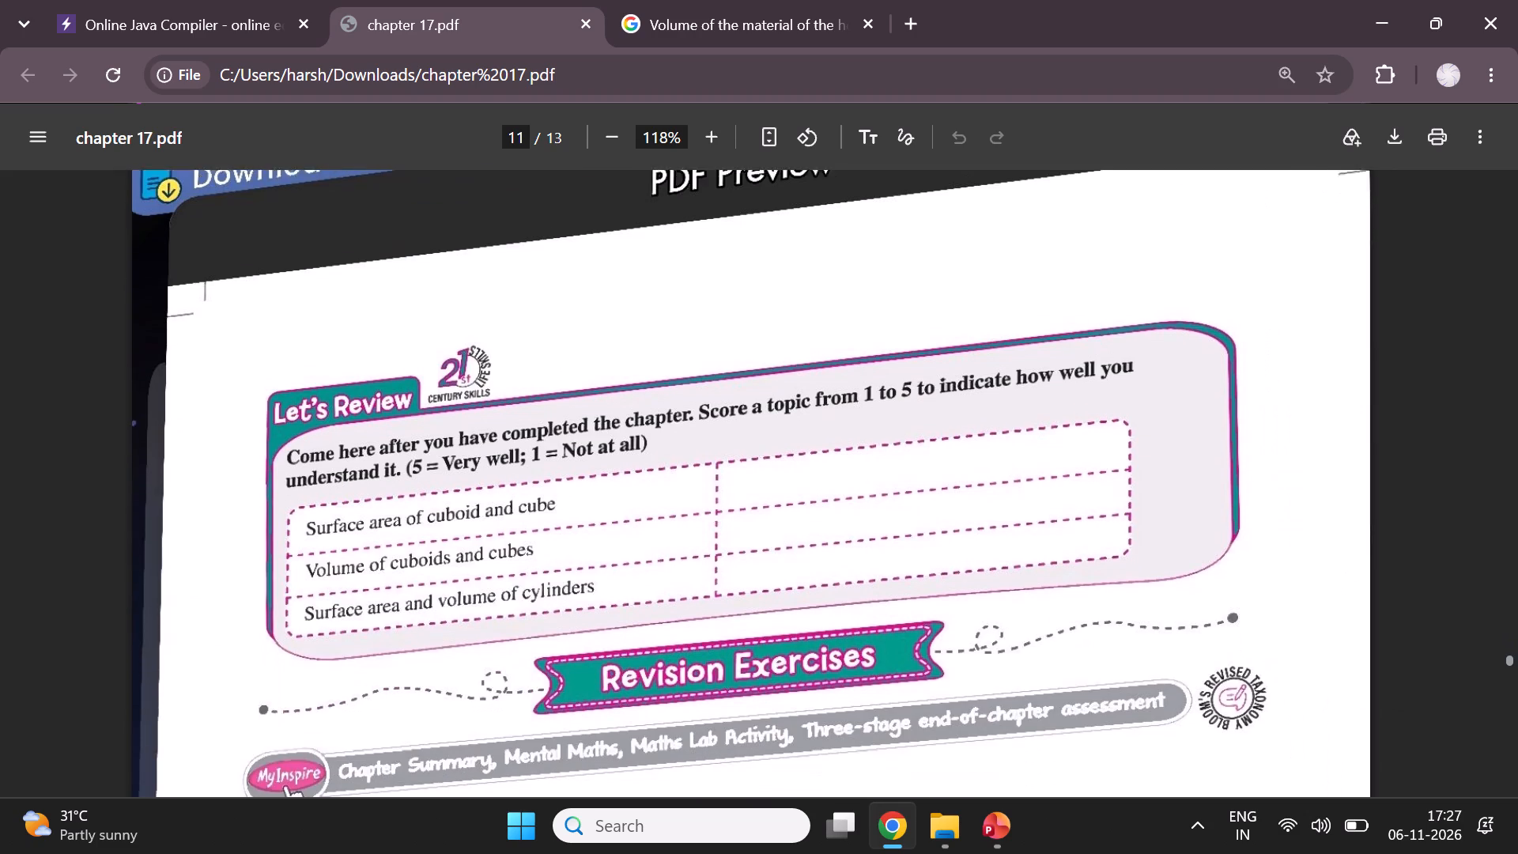
scroll(757, 427, down, 1)
scroll(757, 427, up, 3)
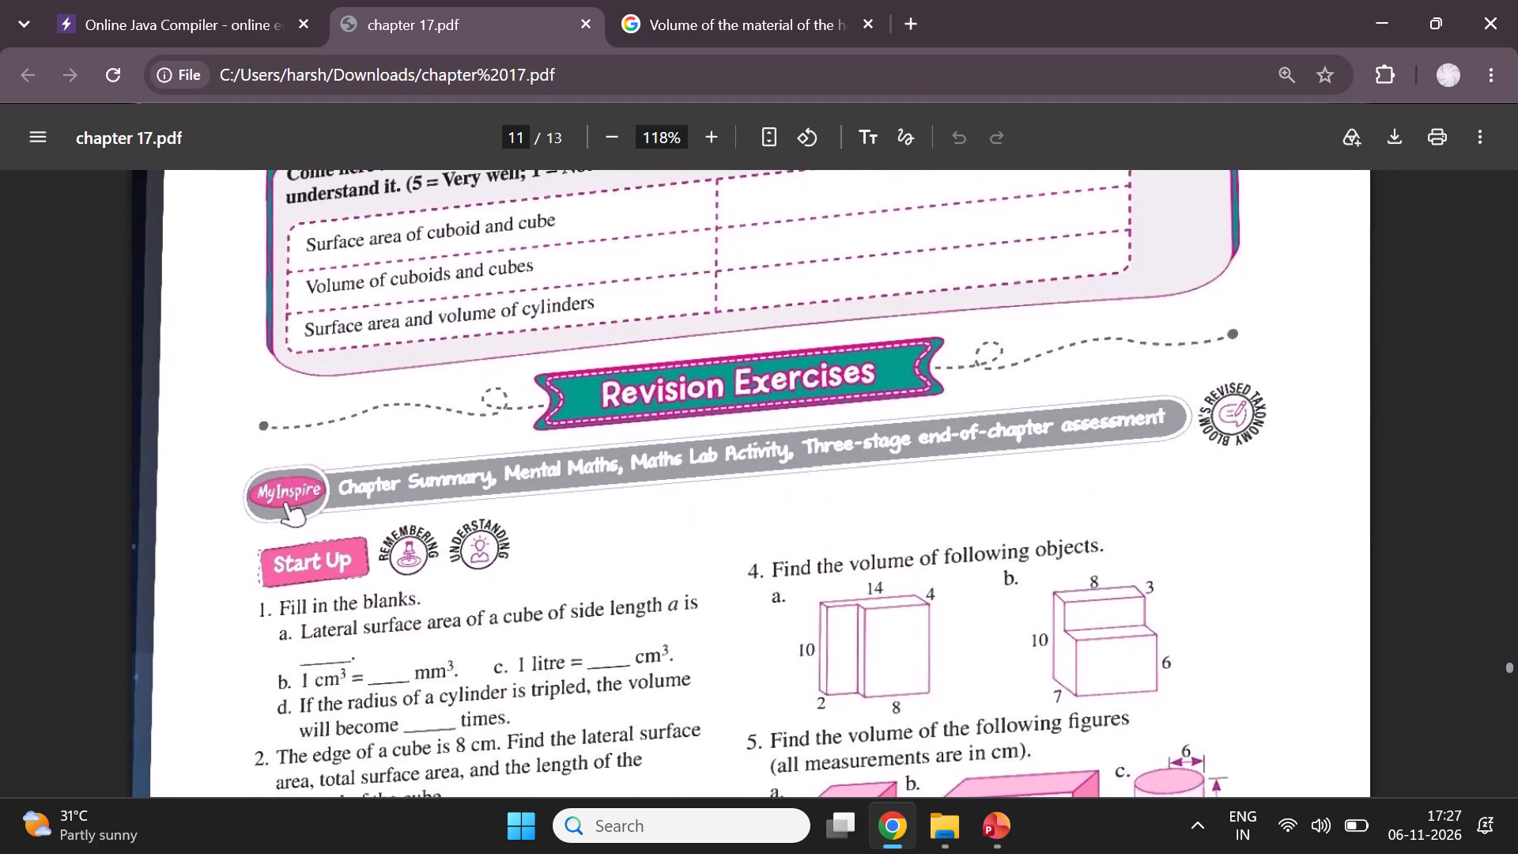
scroll(757, 427, up, 4)
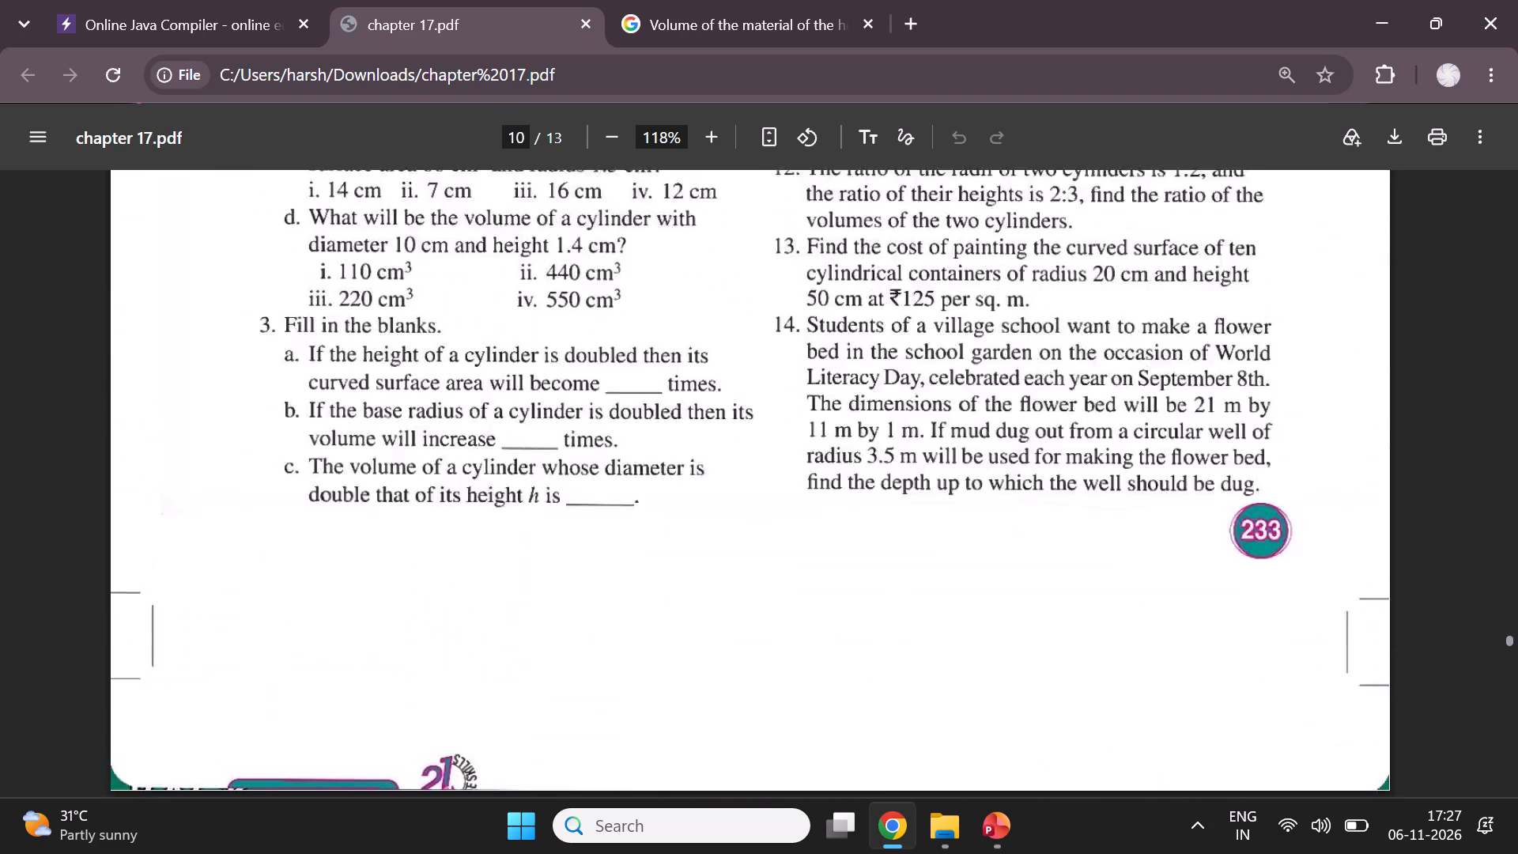
scroll(757, 427, up, 2)
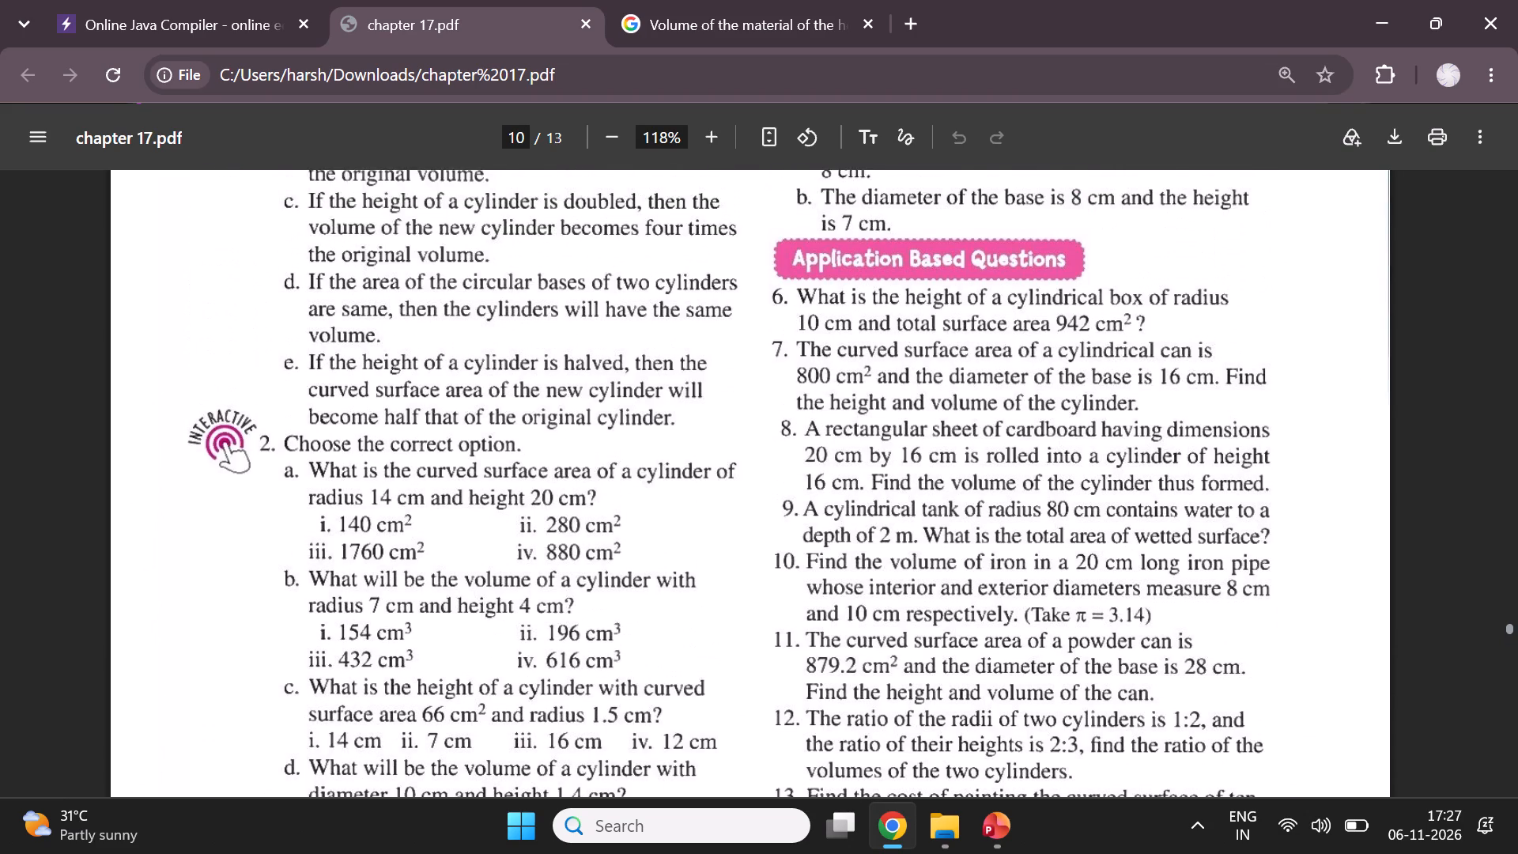
scroll(757, 427, up, 1)
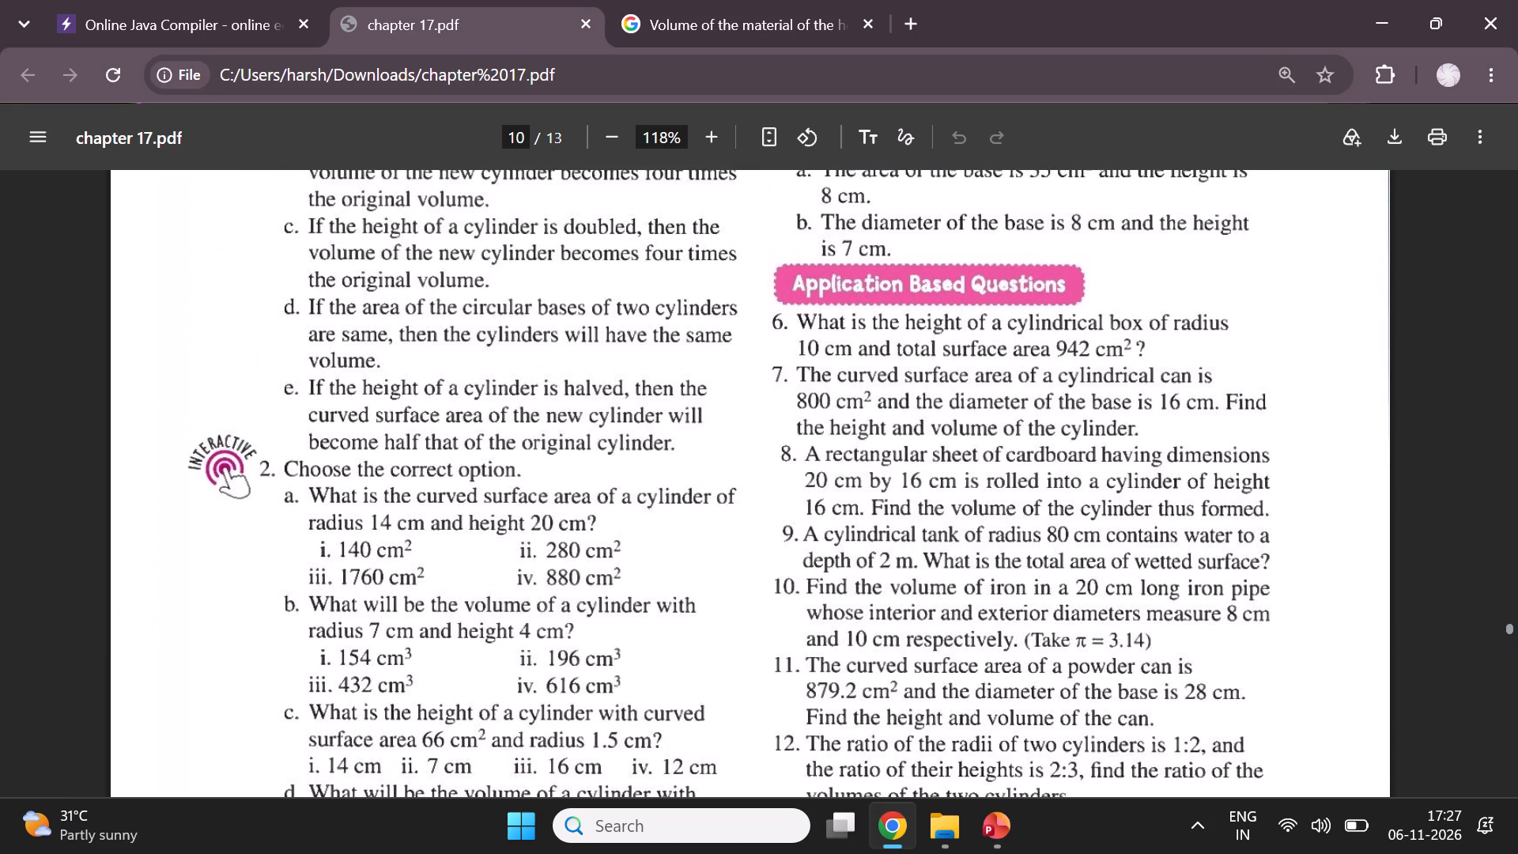
scroll(757, 427, up, 1)
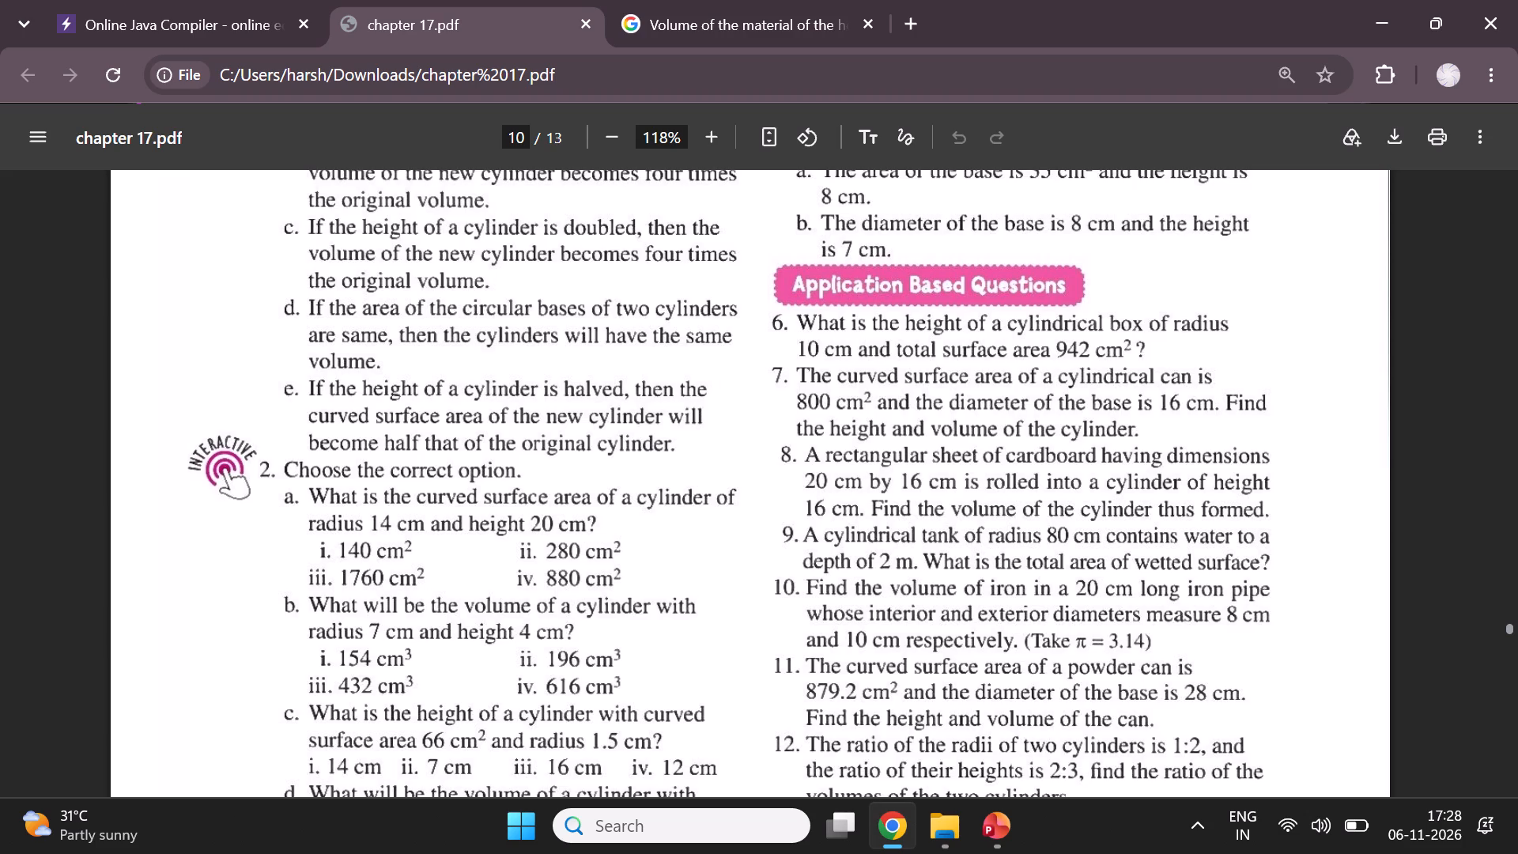
Copy question 8 on the rolled cardboard sheet from the PDF into a new wide text box at the top of slide 26 in PowerPoint.
drag(1272, 511, 1029, 506)
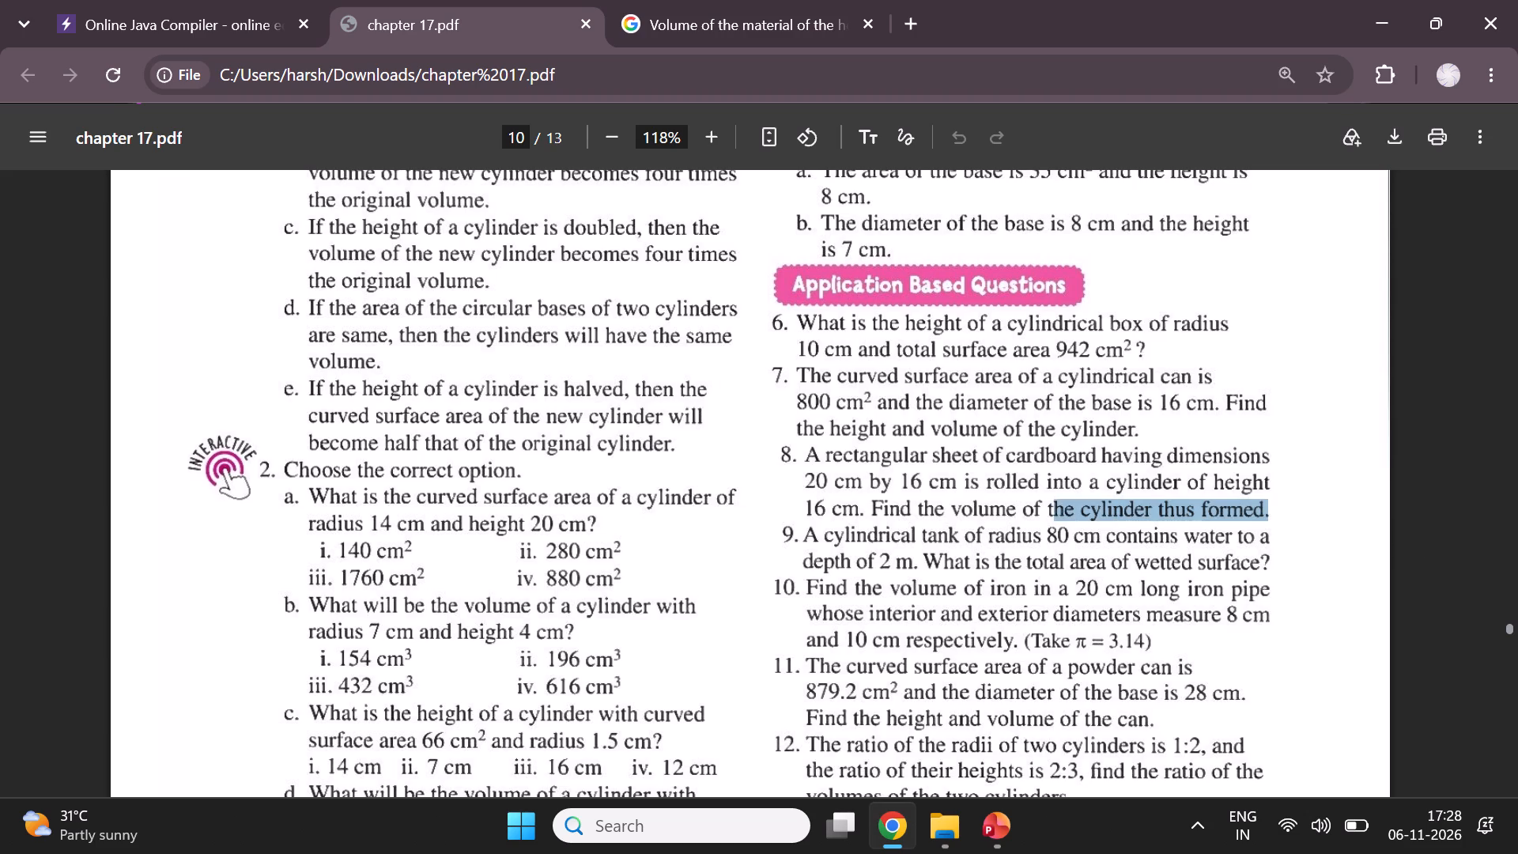
drag(1029, 506, 805, 462)
key(ctrl+c)
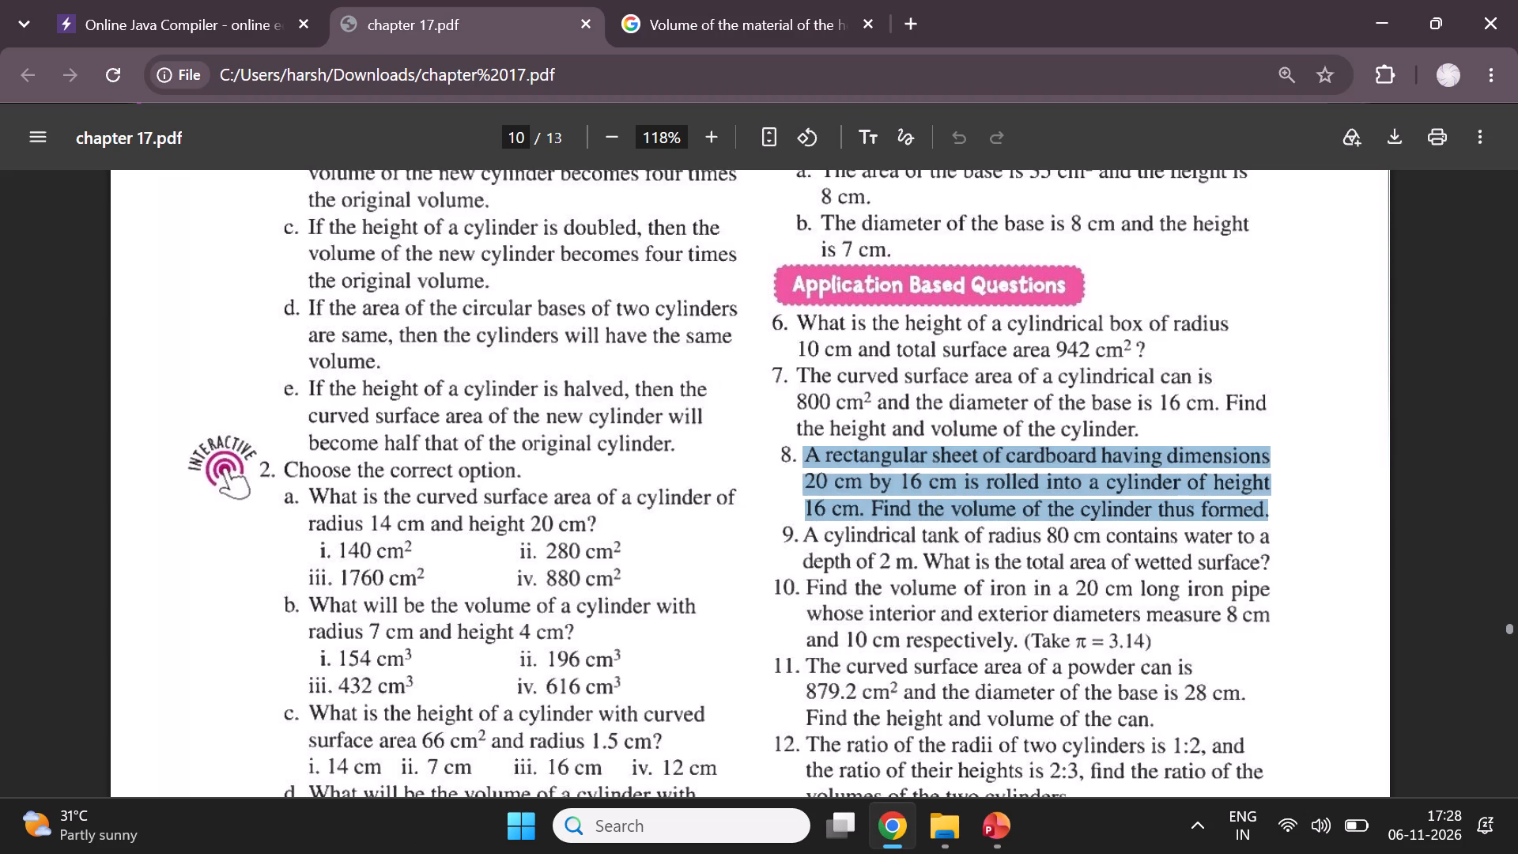
key(alt+Tab)
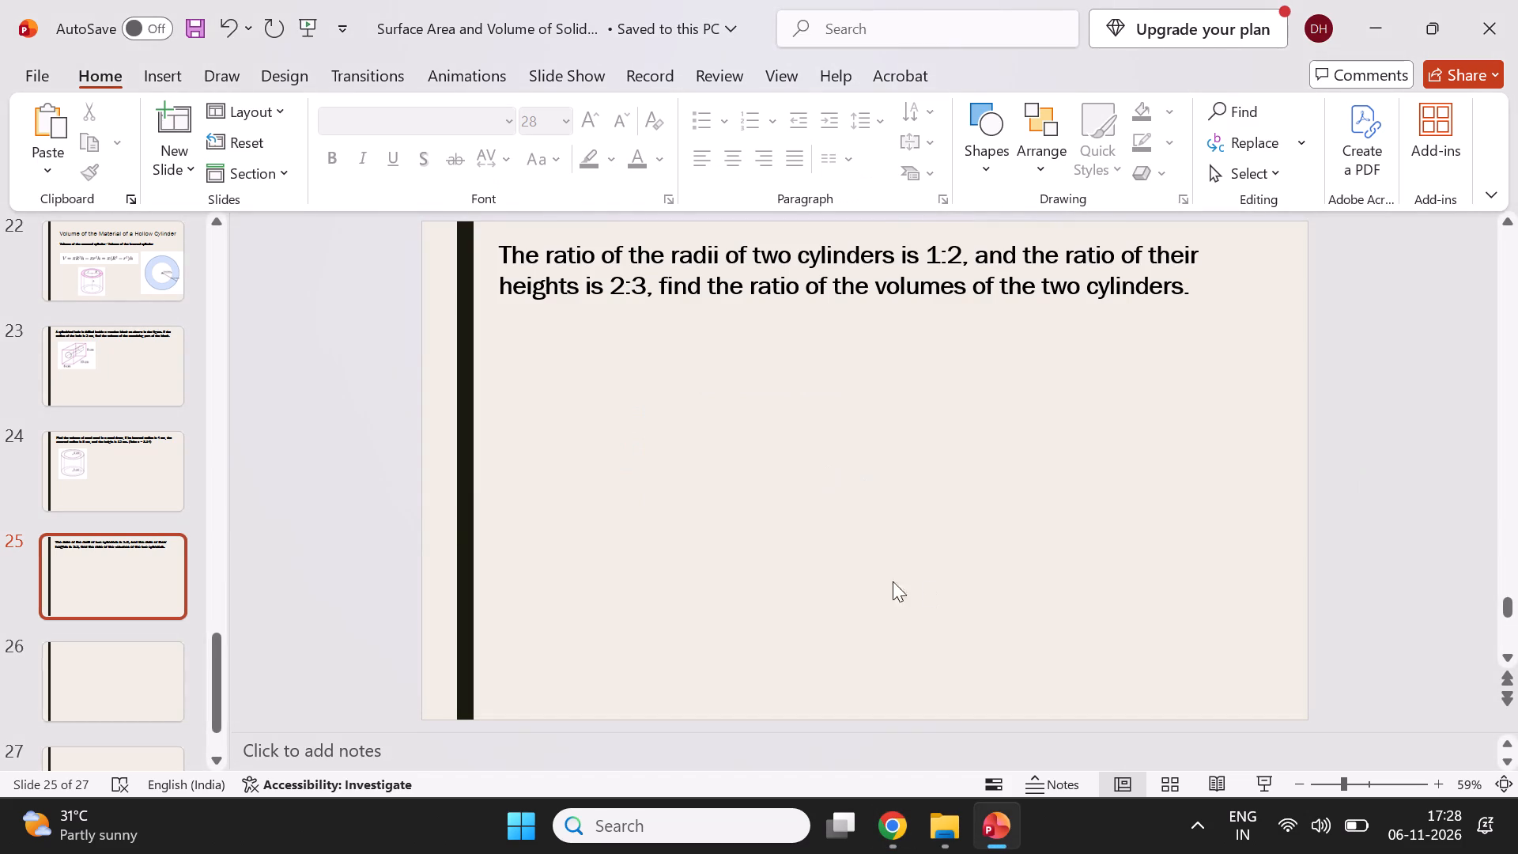
click(111, 657)
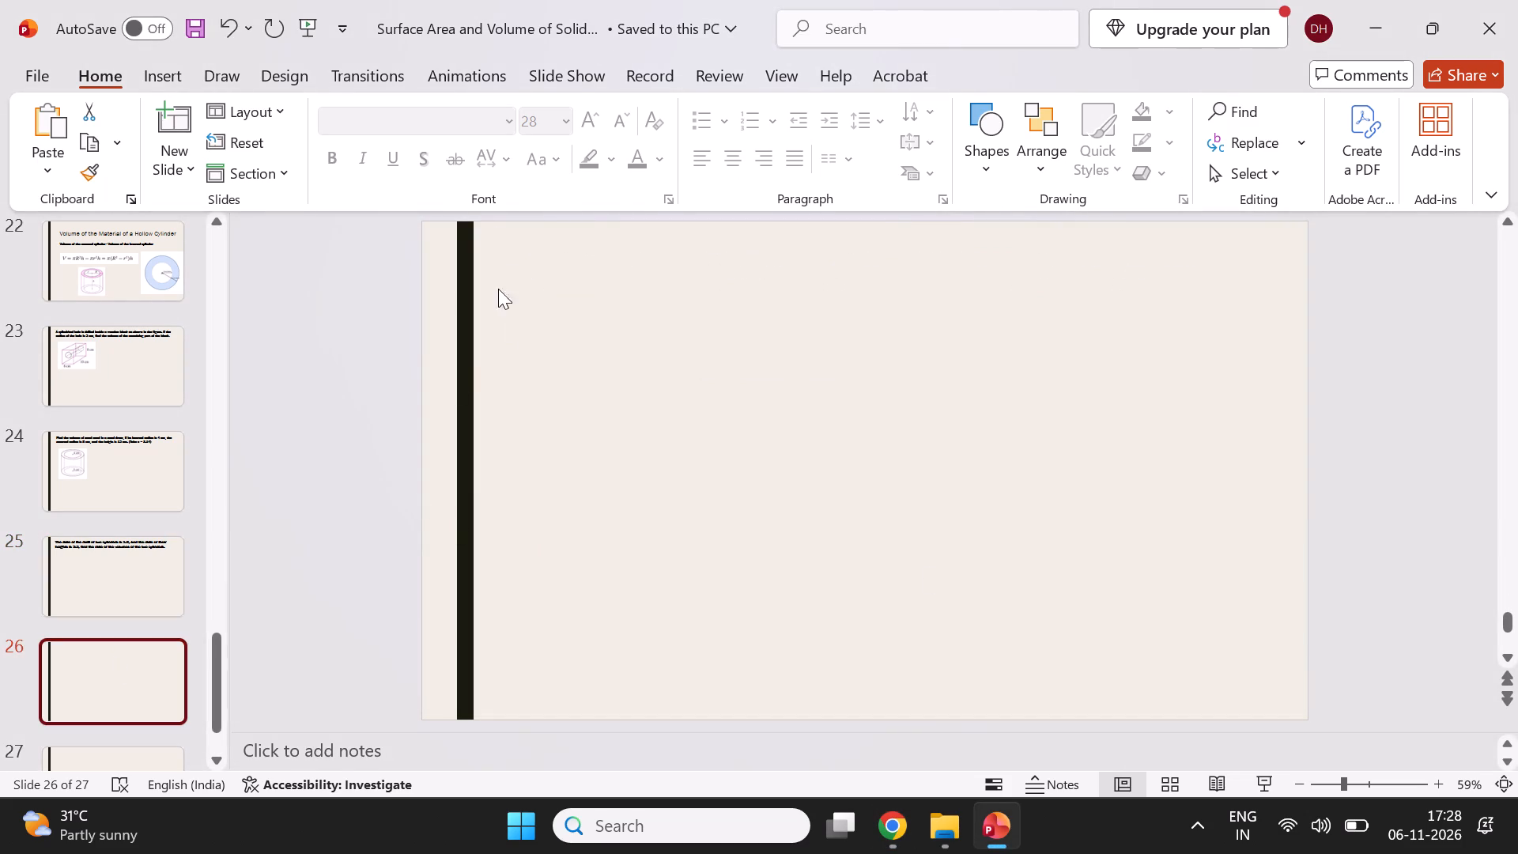
click(164, 68)
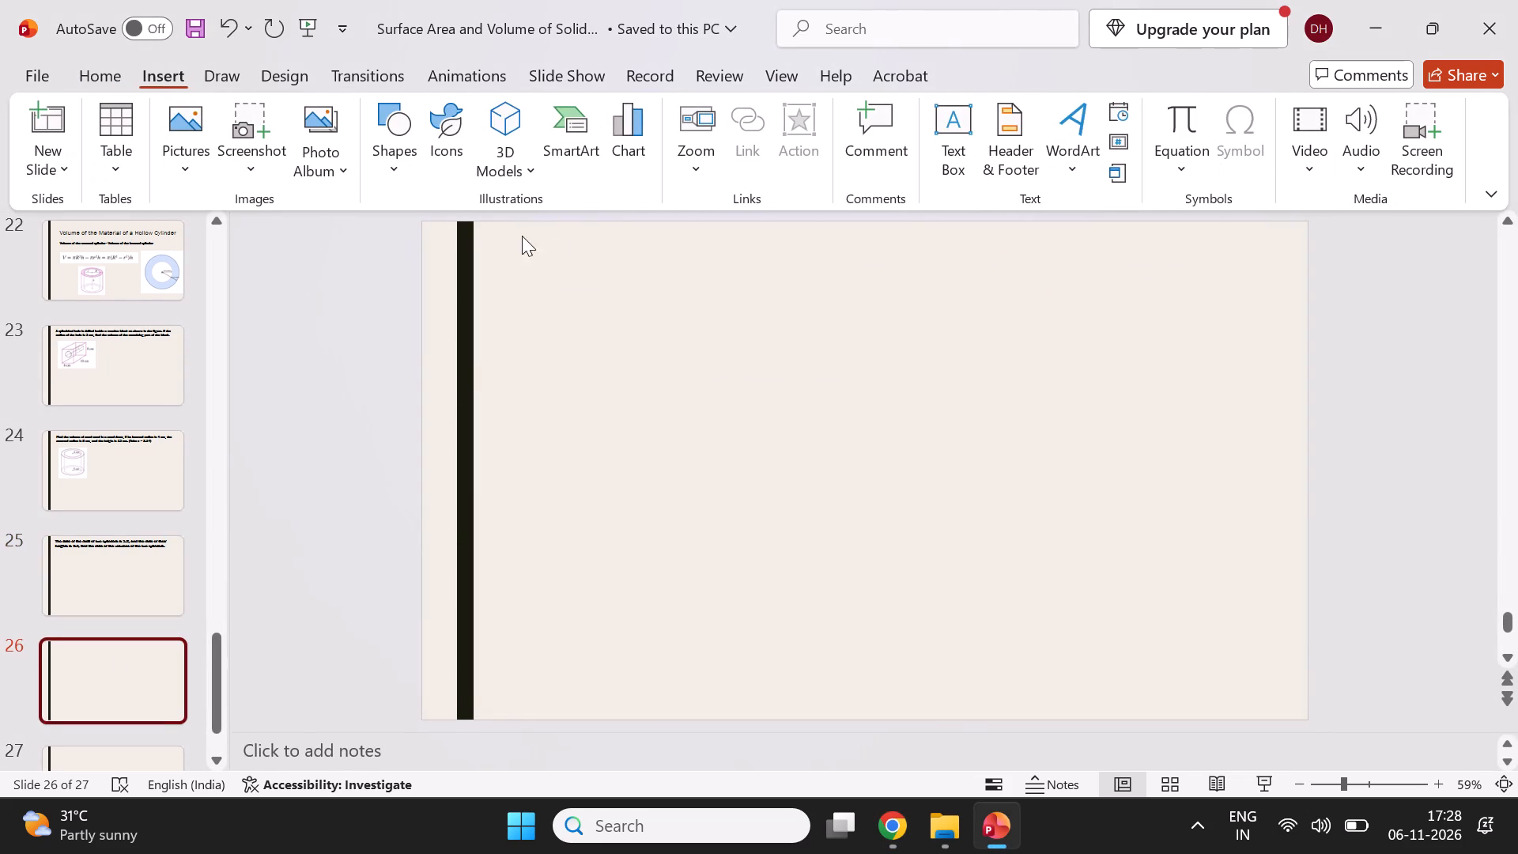
click(963, 140)
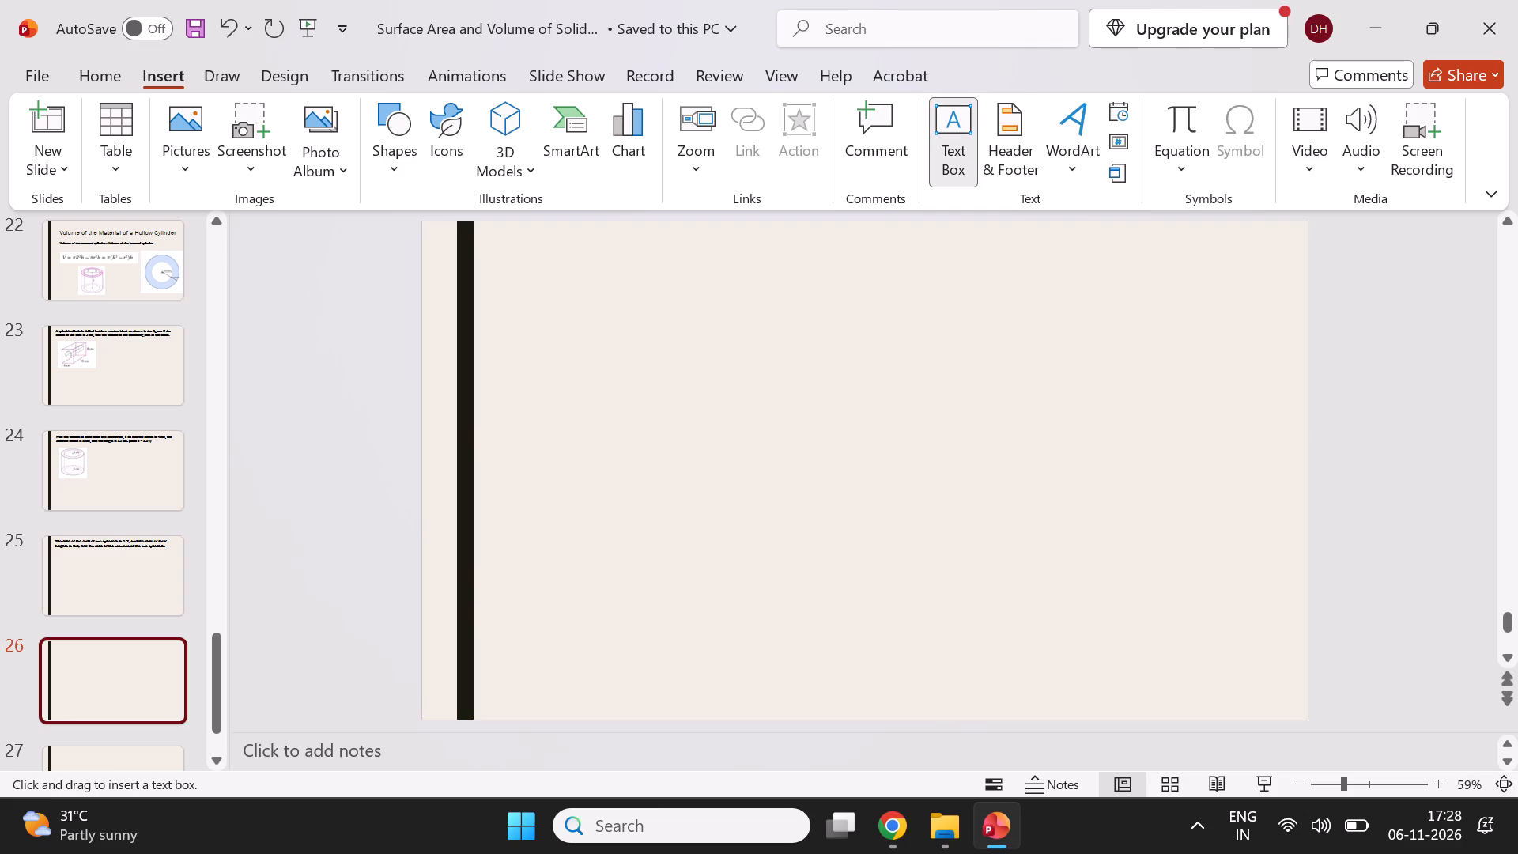
drag(485, 235, 899, 341)
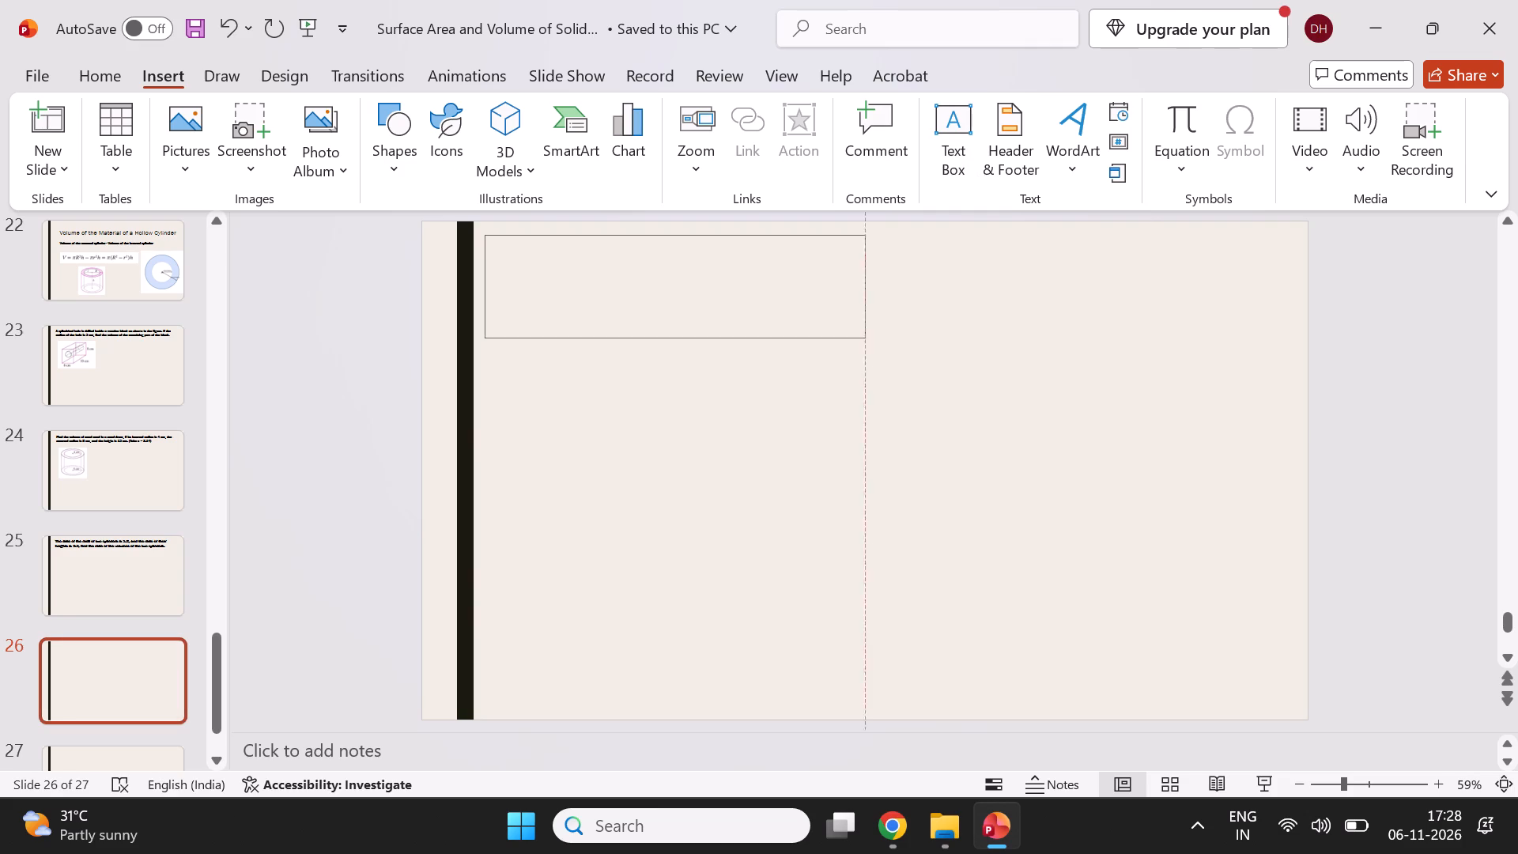
drag(899, 341, 1271, 299)
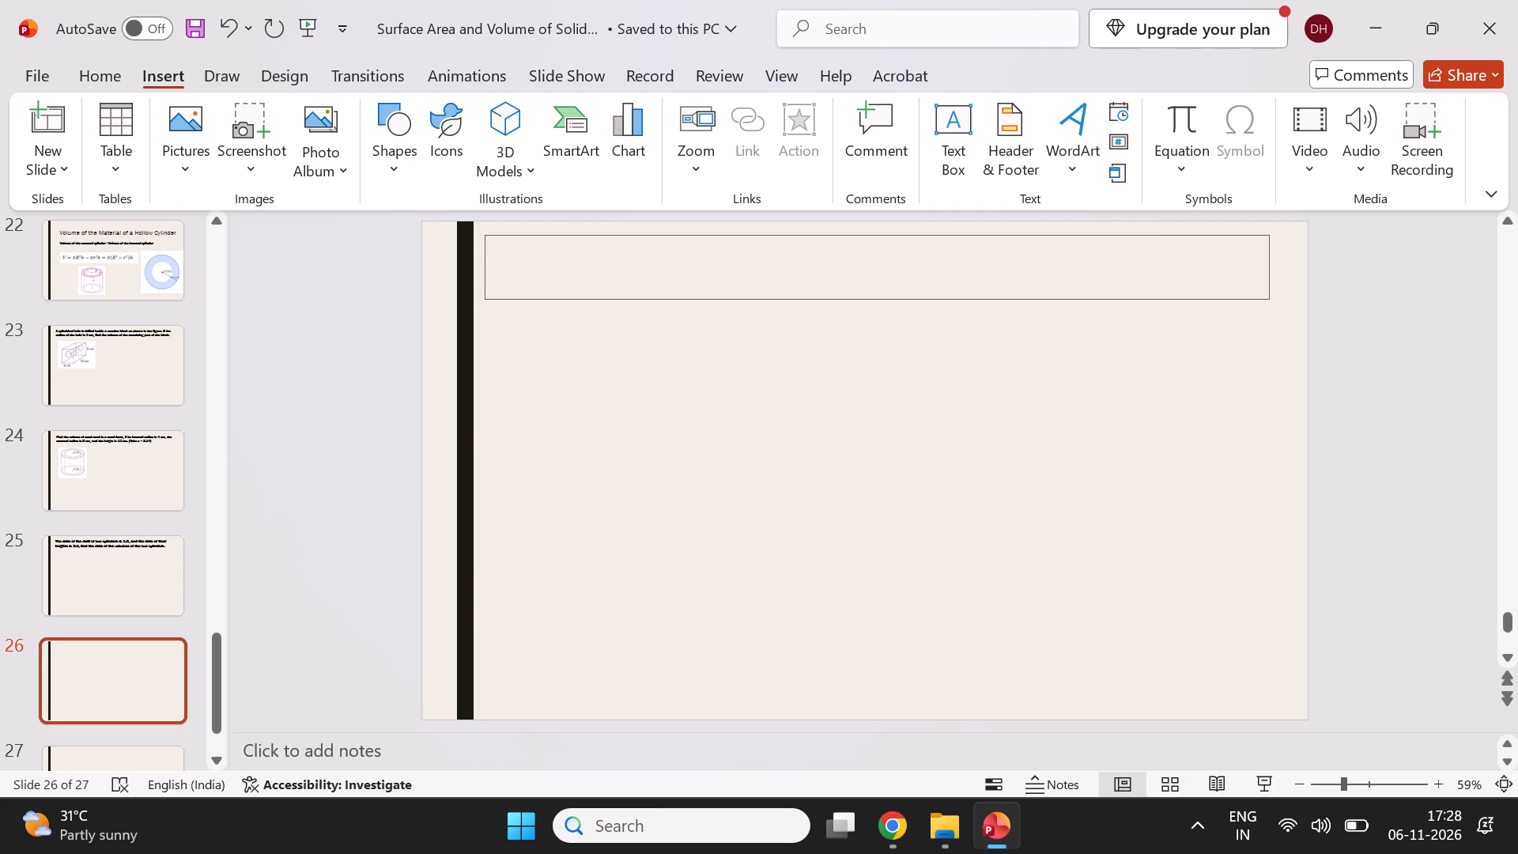
drag(1271, 299, 1275, 299)
key(ctrl+v)
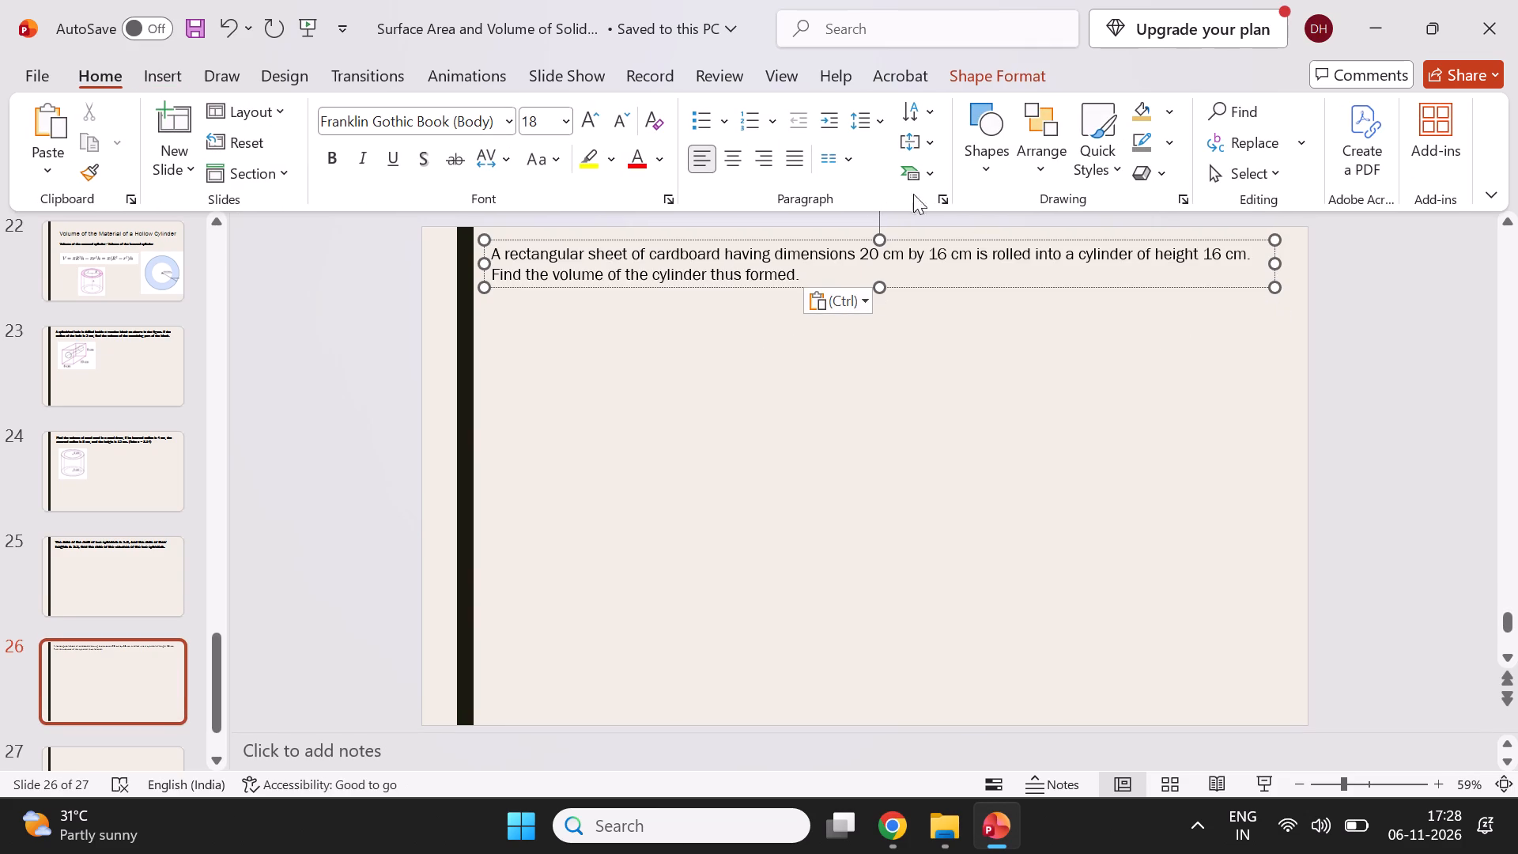
Make the whole cardboard sheet question on slide 26 bold, enlarge its text to size 28, and save the presentation.
key(ctrl+a)
key(ctrl+b)
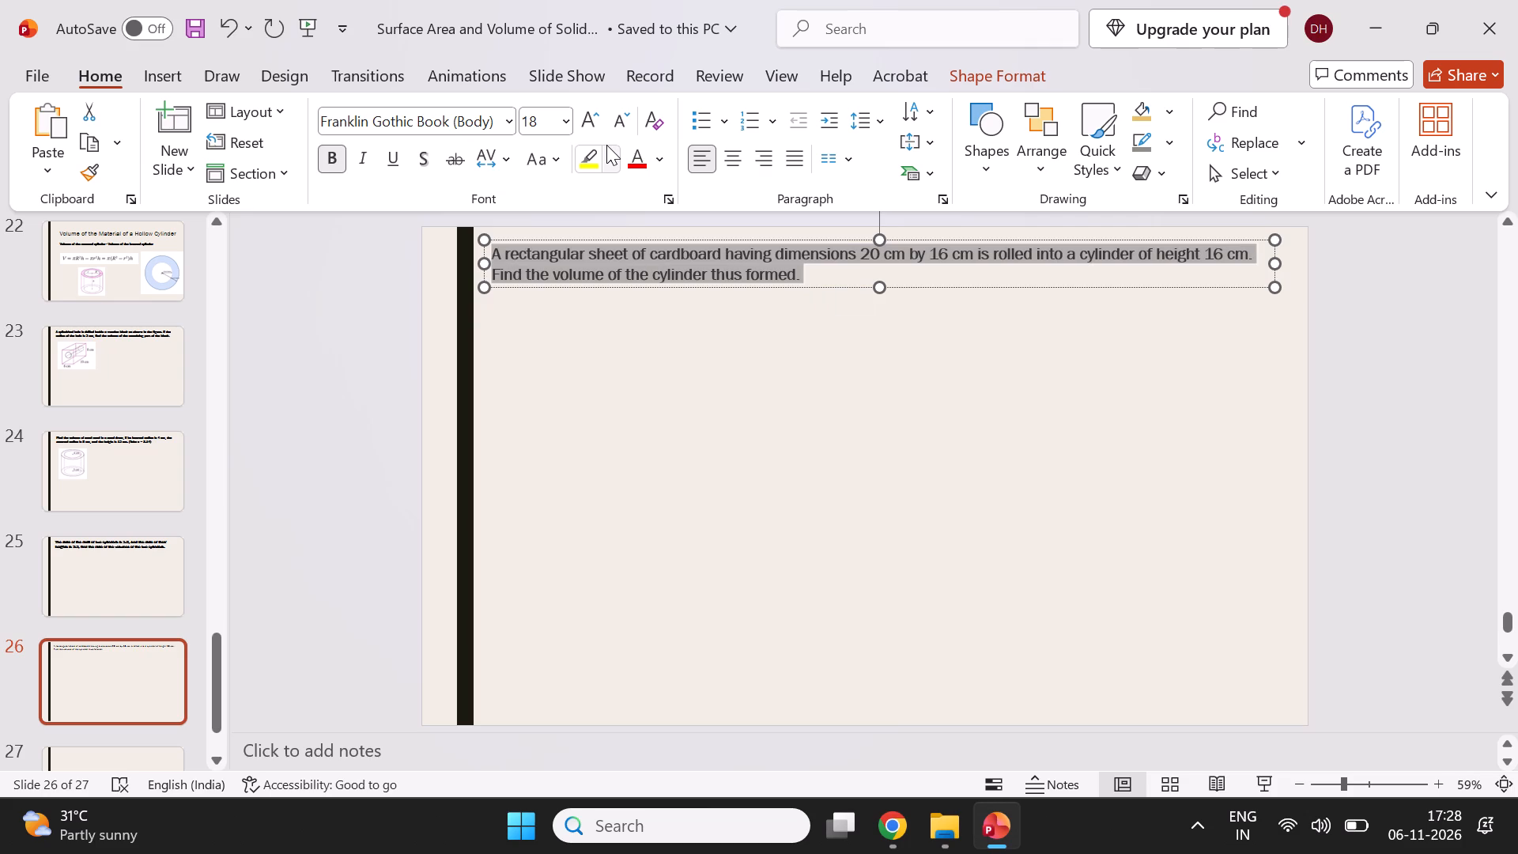
double_click(591, 119)
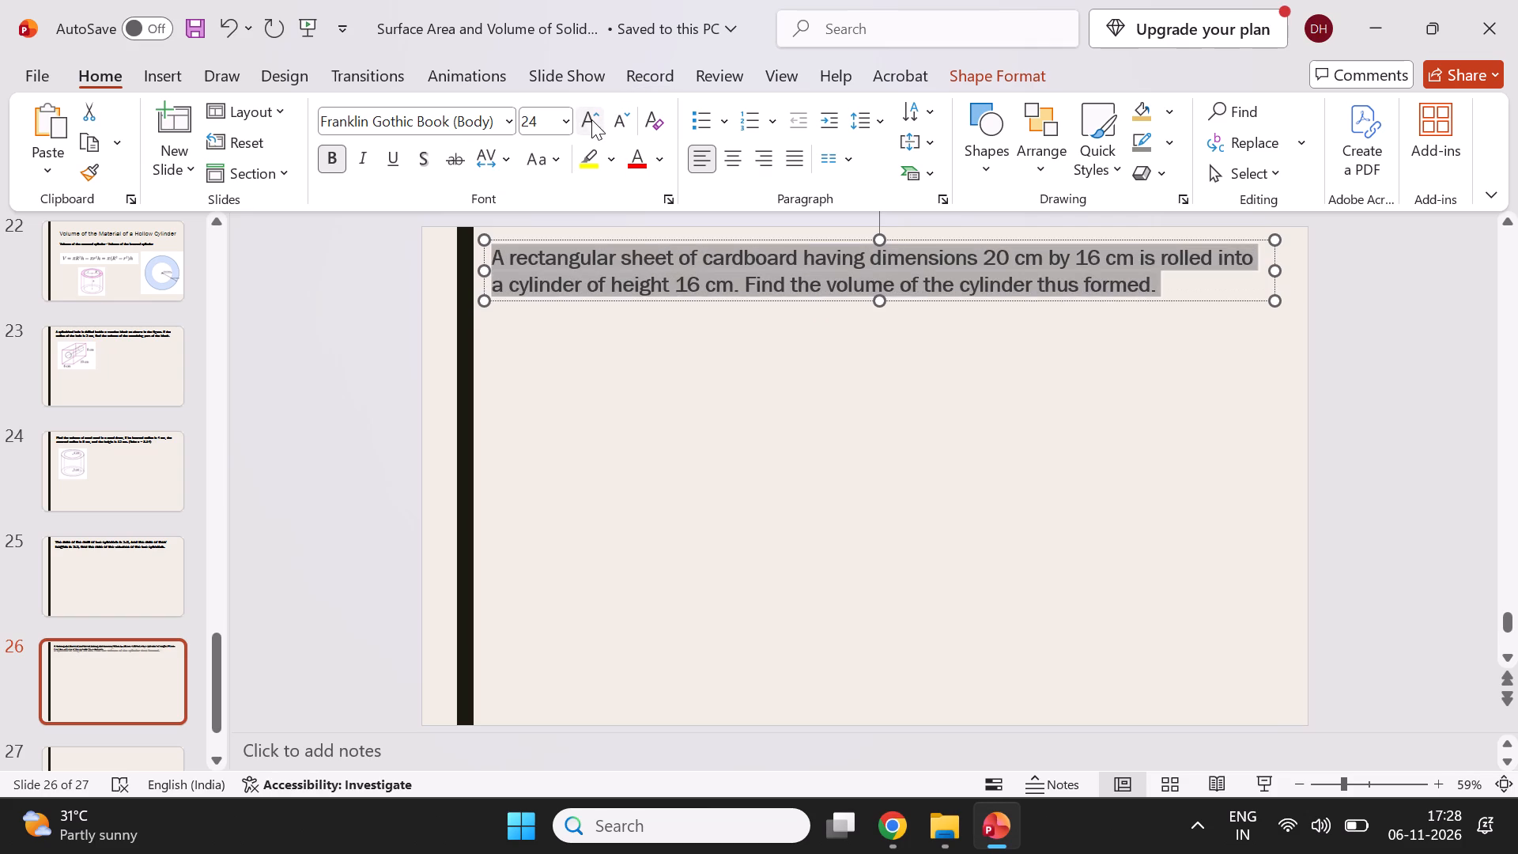
click(591, 119)
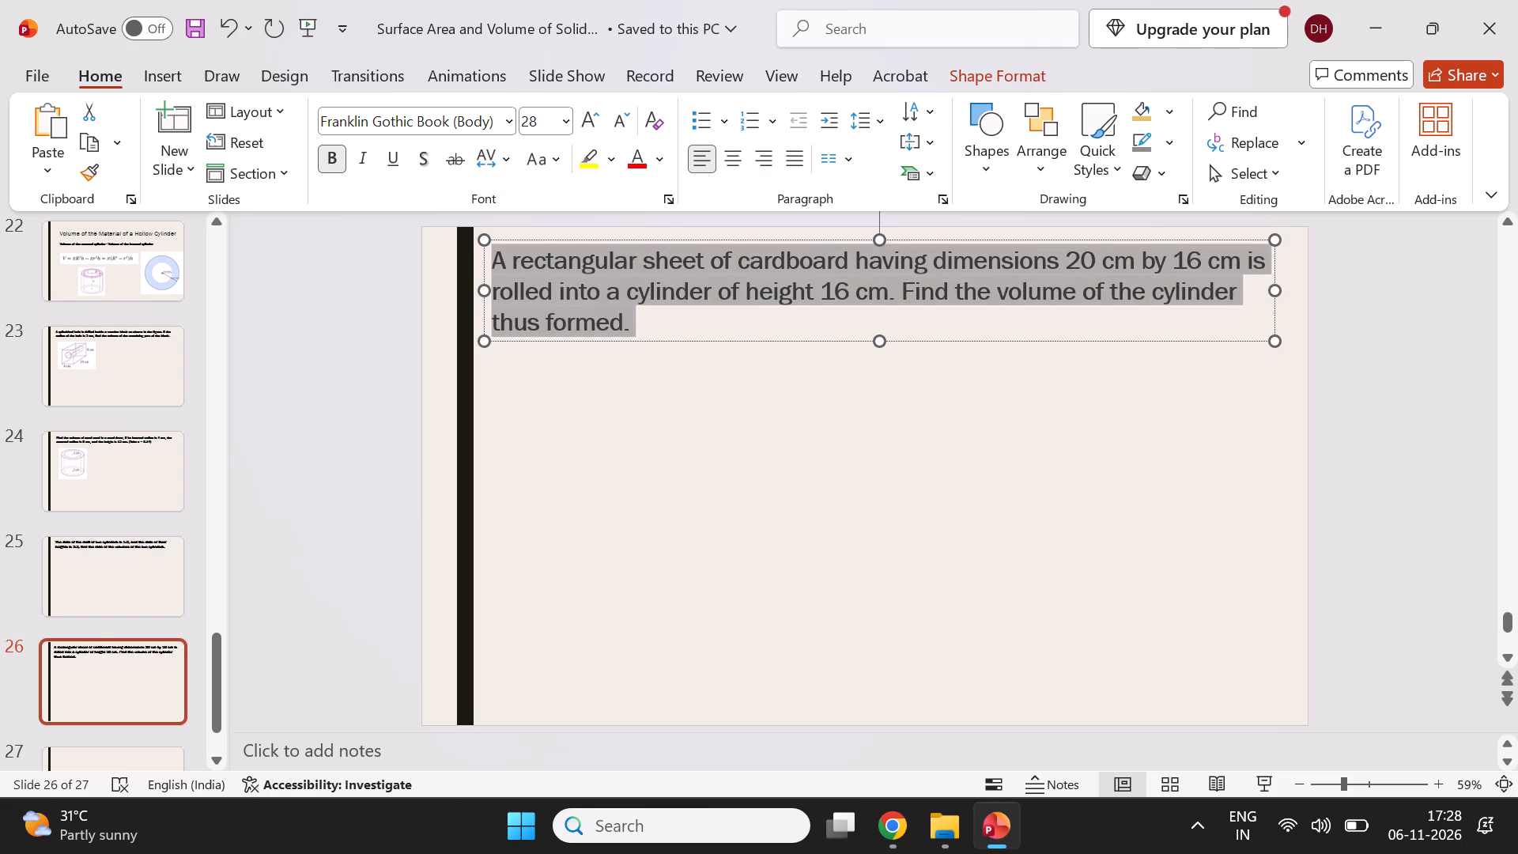
click(1156, 478)
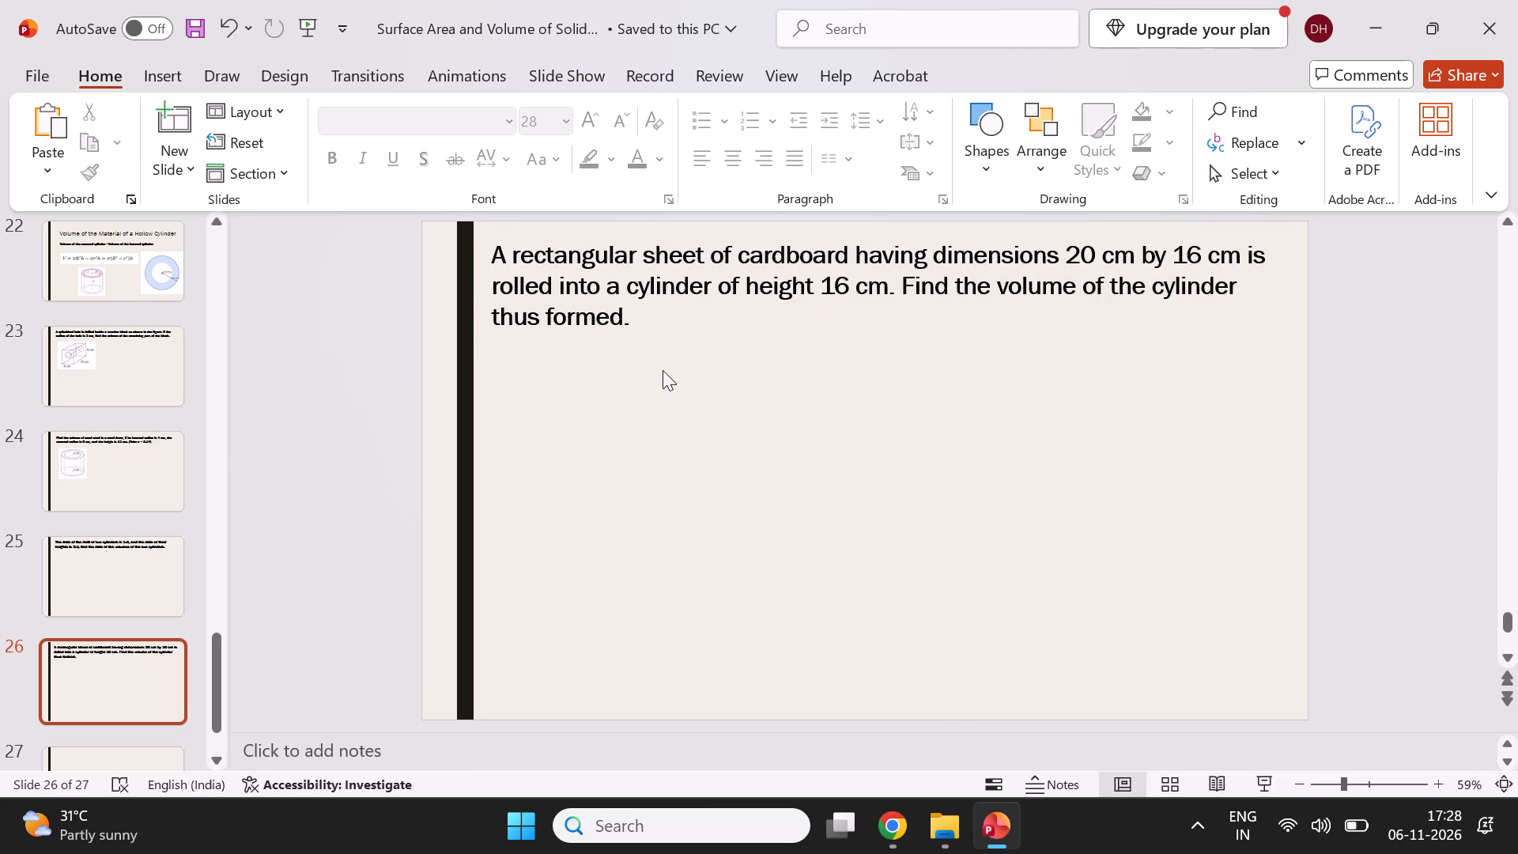
key(ctrl+s)
scroll(108, 644, down, 2)
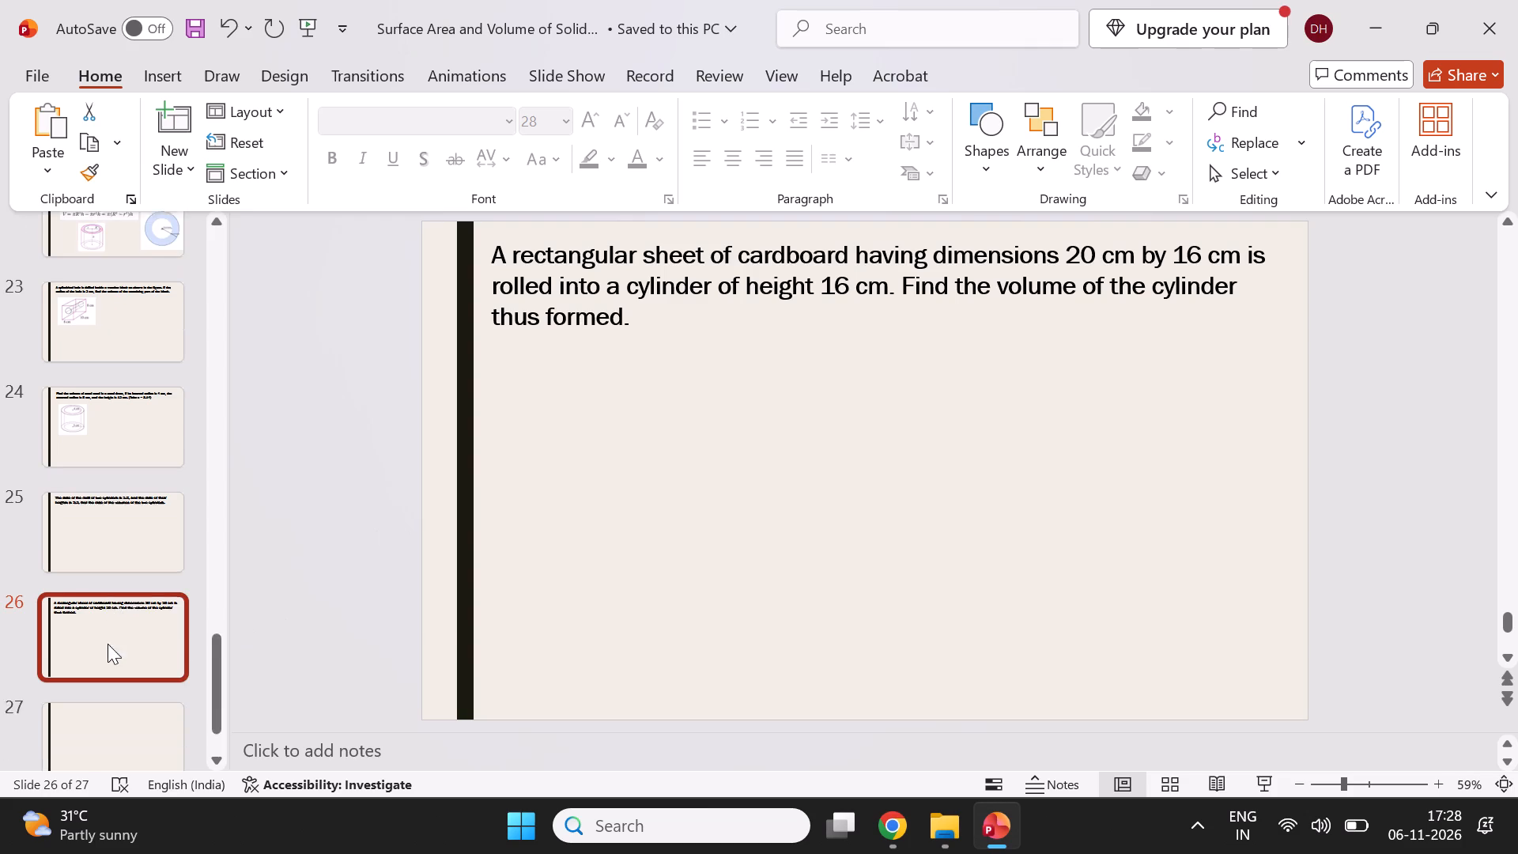
Move the Volume of Cylinder slide to just after the Total Surface Area of Cylinder slide, before the hollow cylinder slide.
scroll(108, 644, down, 1)
scroll(108, 644, up, 4)
scroll(108, 644, down, 4)
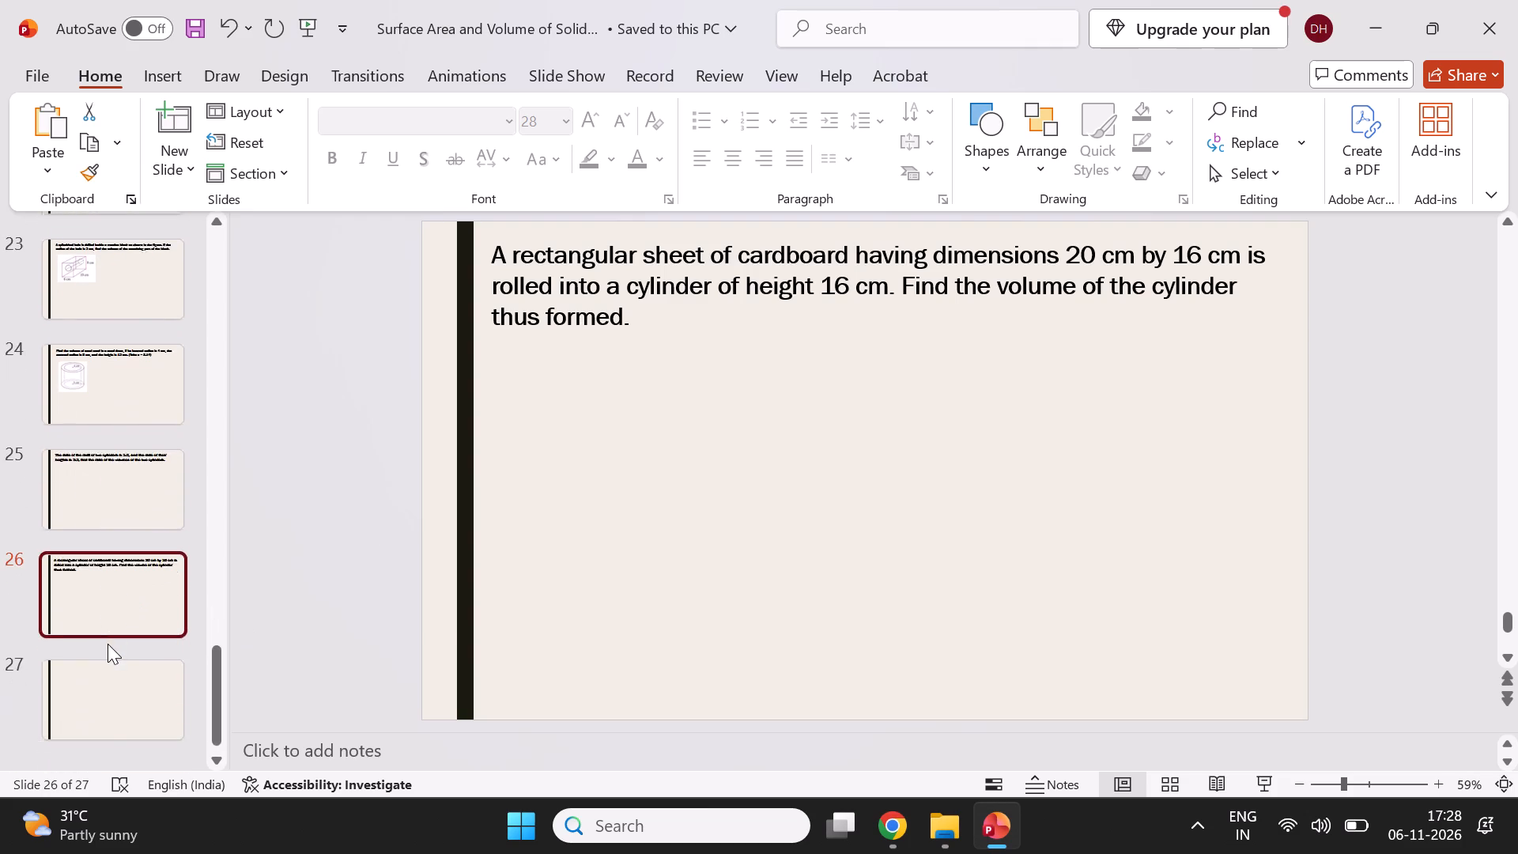
scroll(108, 644, up, 3)
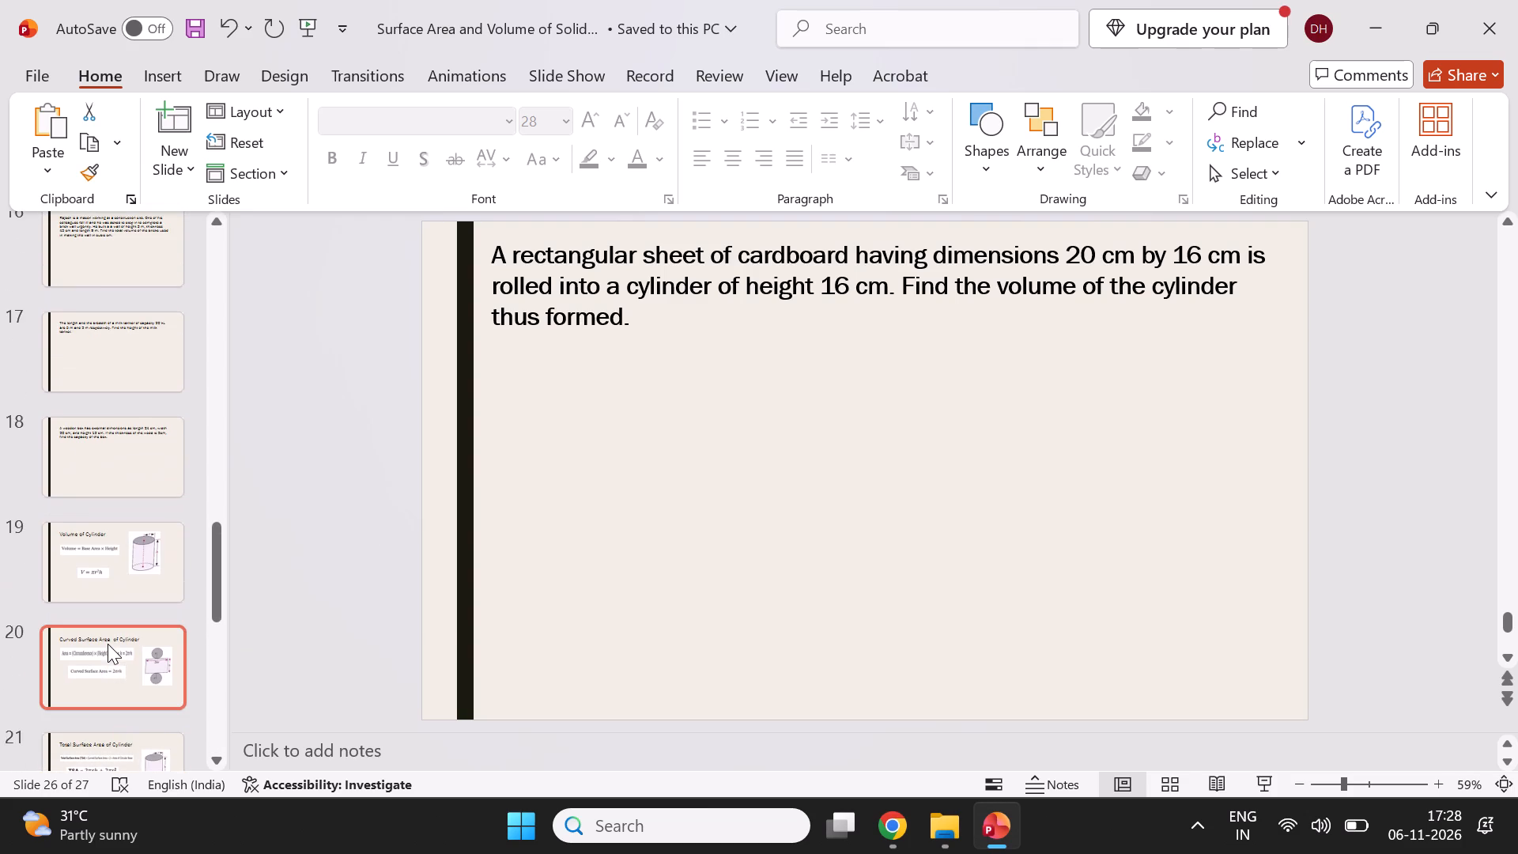
scroll(108, 644, up, 1)
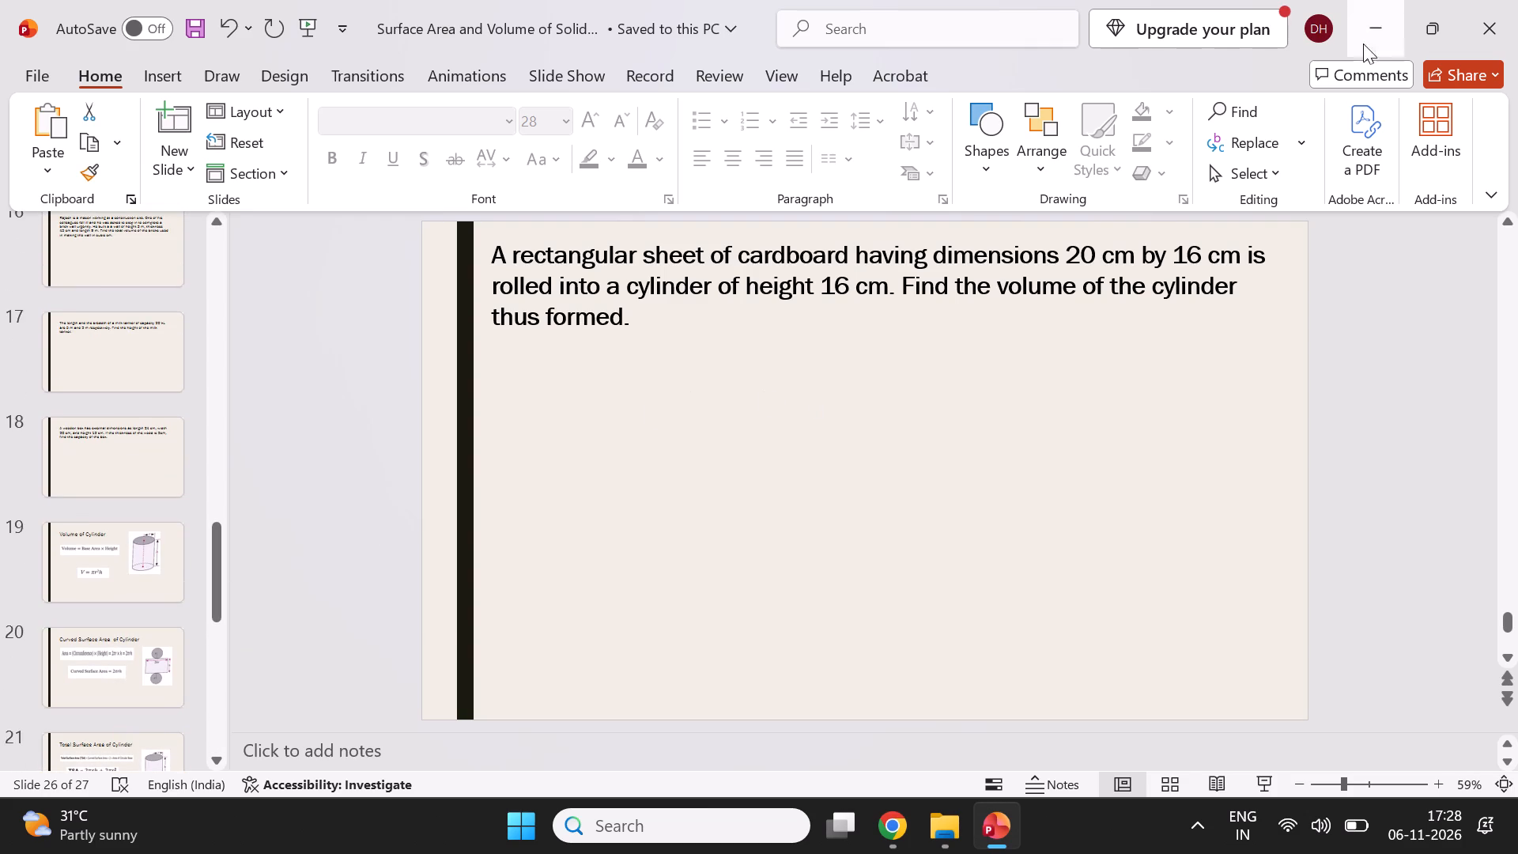
click(105, 528)
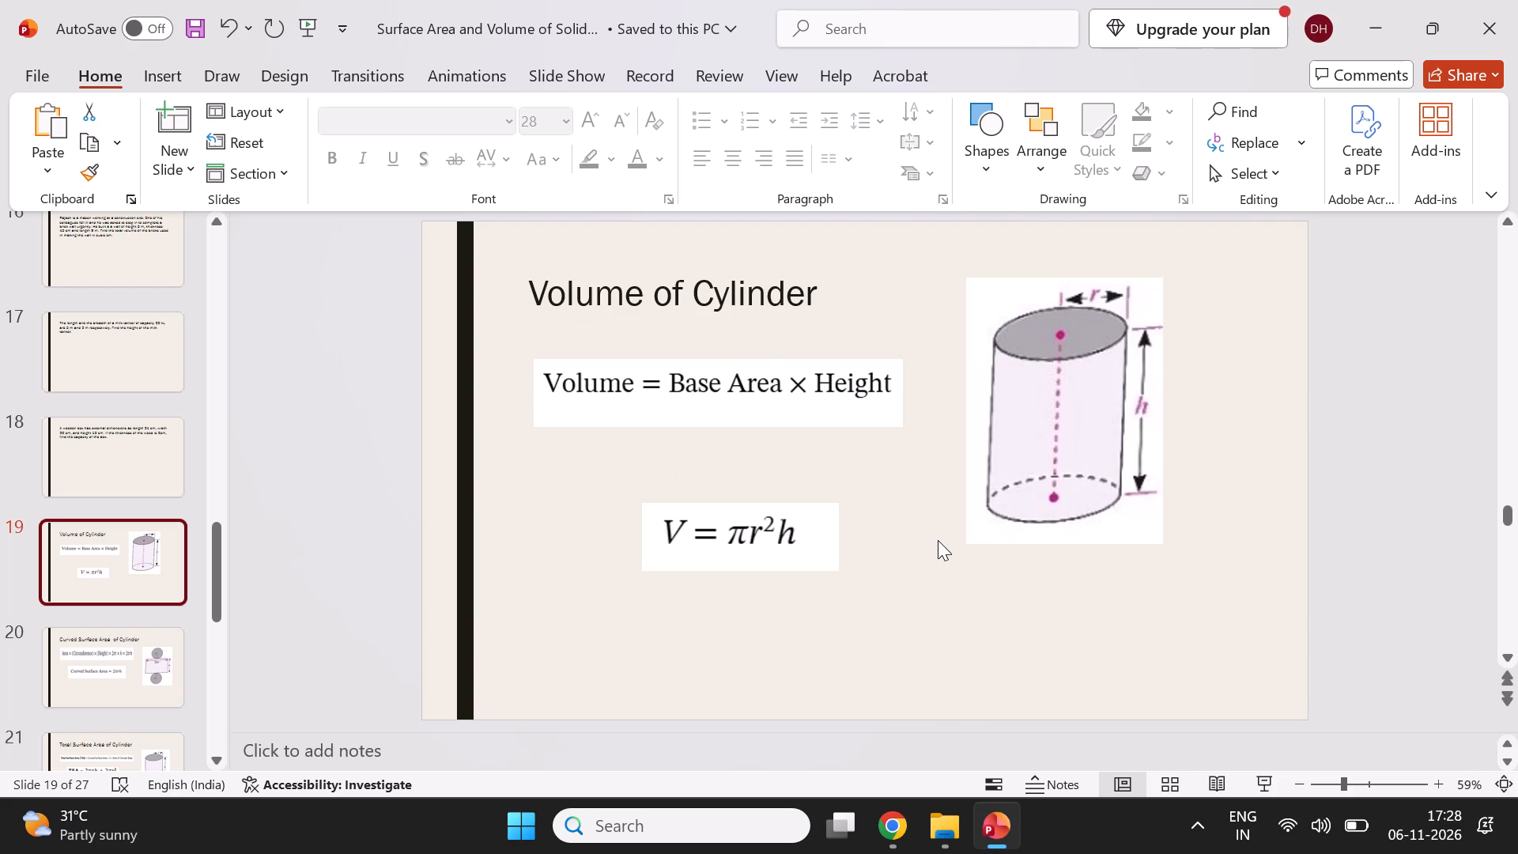
click(123, 581)
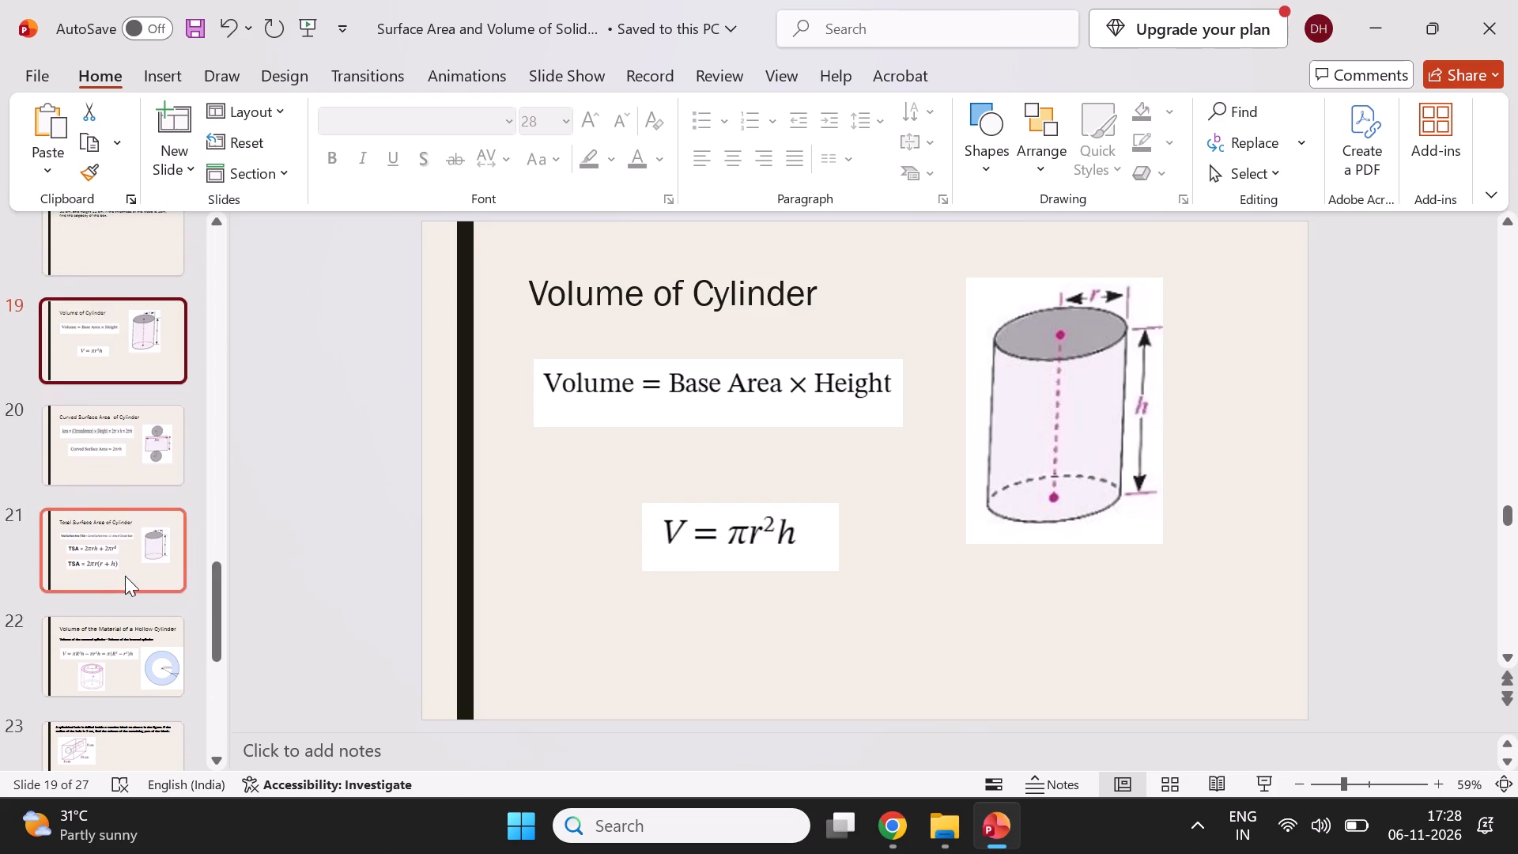
scroll(146, 460, up, 2)
click(116, 433)
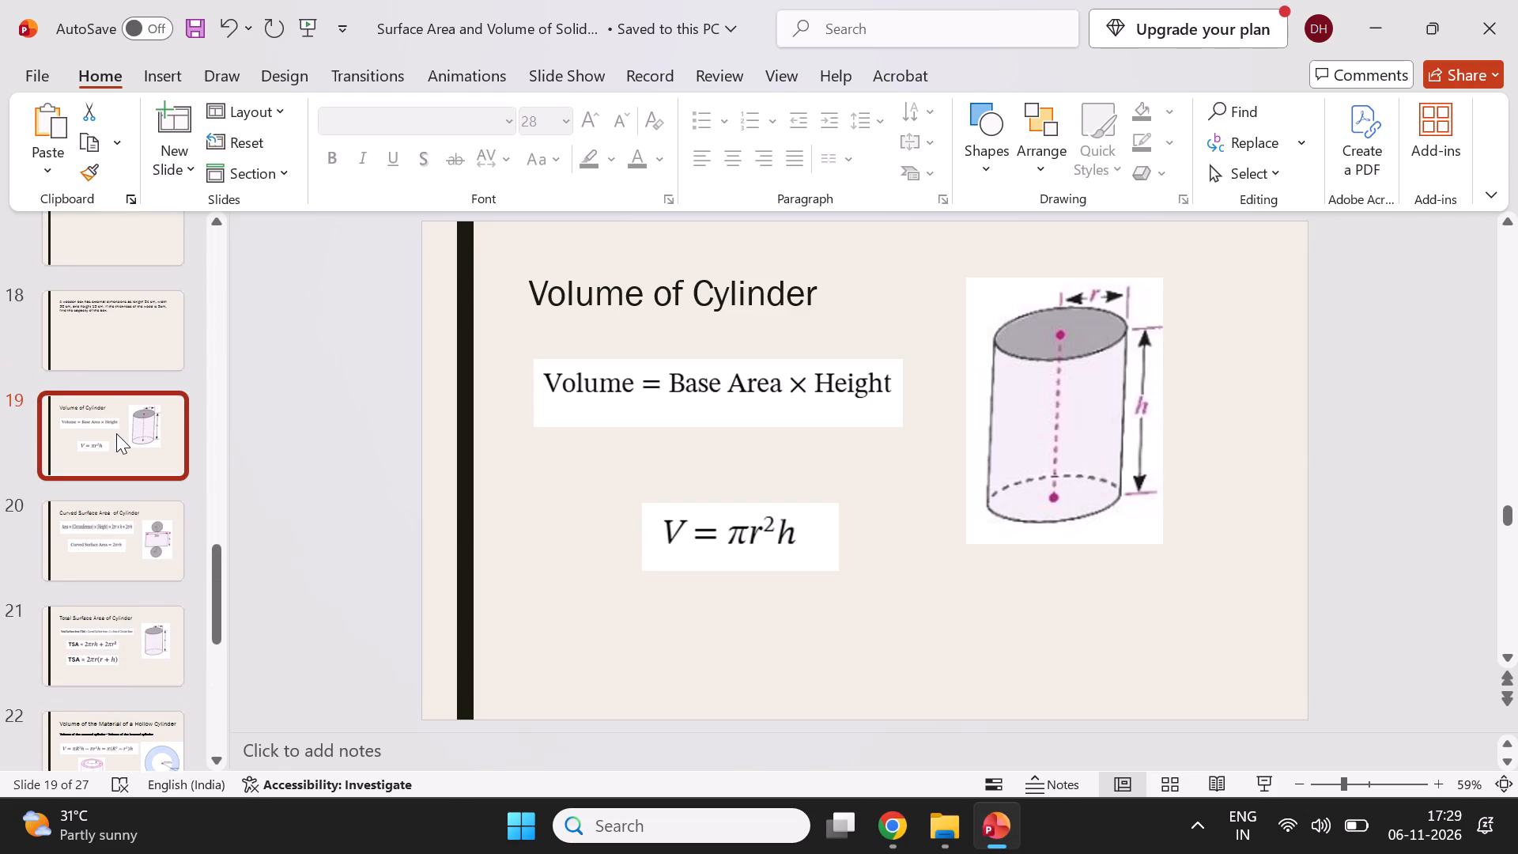
click(116, 433)
drag(116, 433, 115, 667)
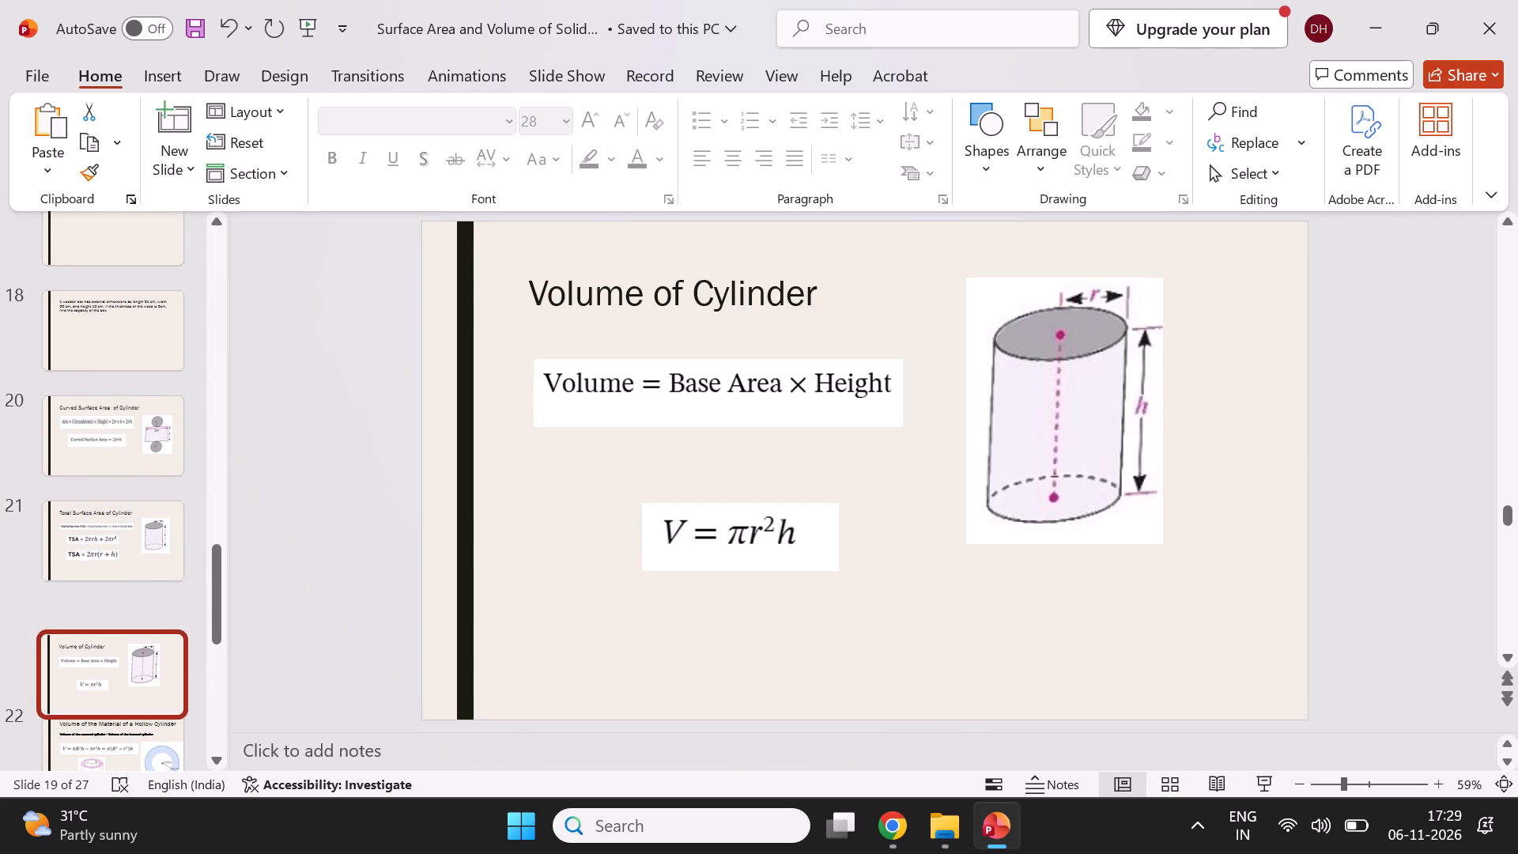
drag(115, 667, 115, 655)
Copy the cylinder figure onto the Curved Surface Area slide, shift the formulas aside, and shrink the figure to about 8.03 by 5.94 cm beside them.
click(123, 425)
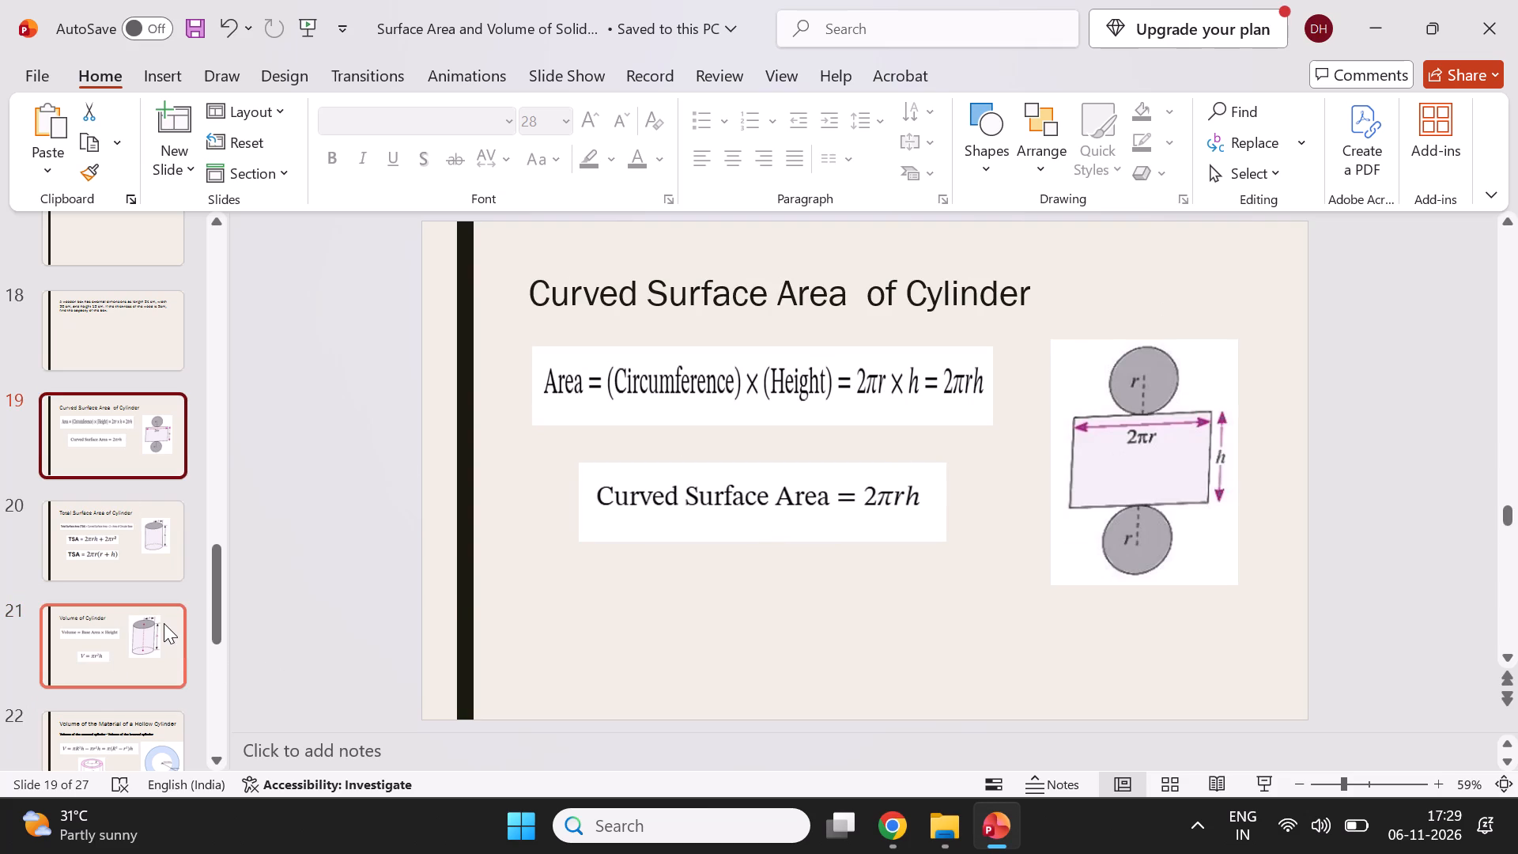
click(127, 663)
click(1112, 436)
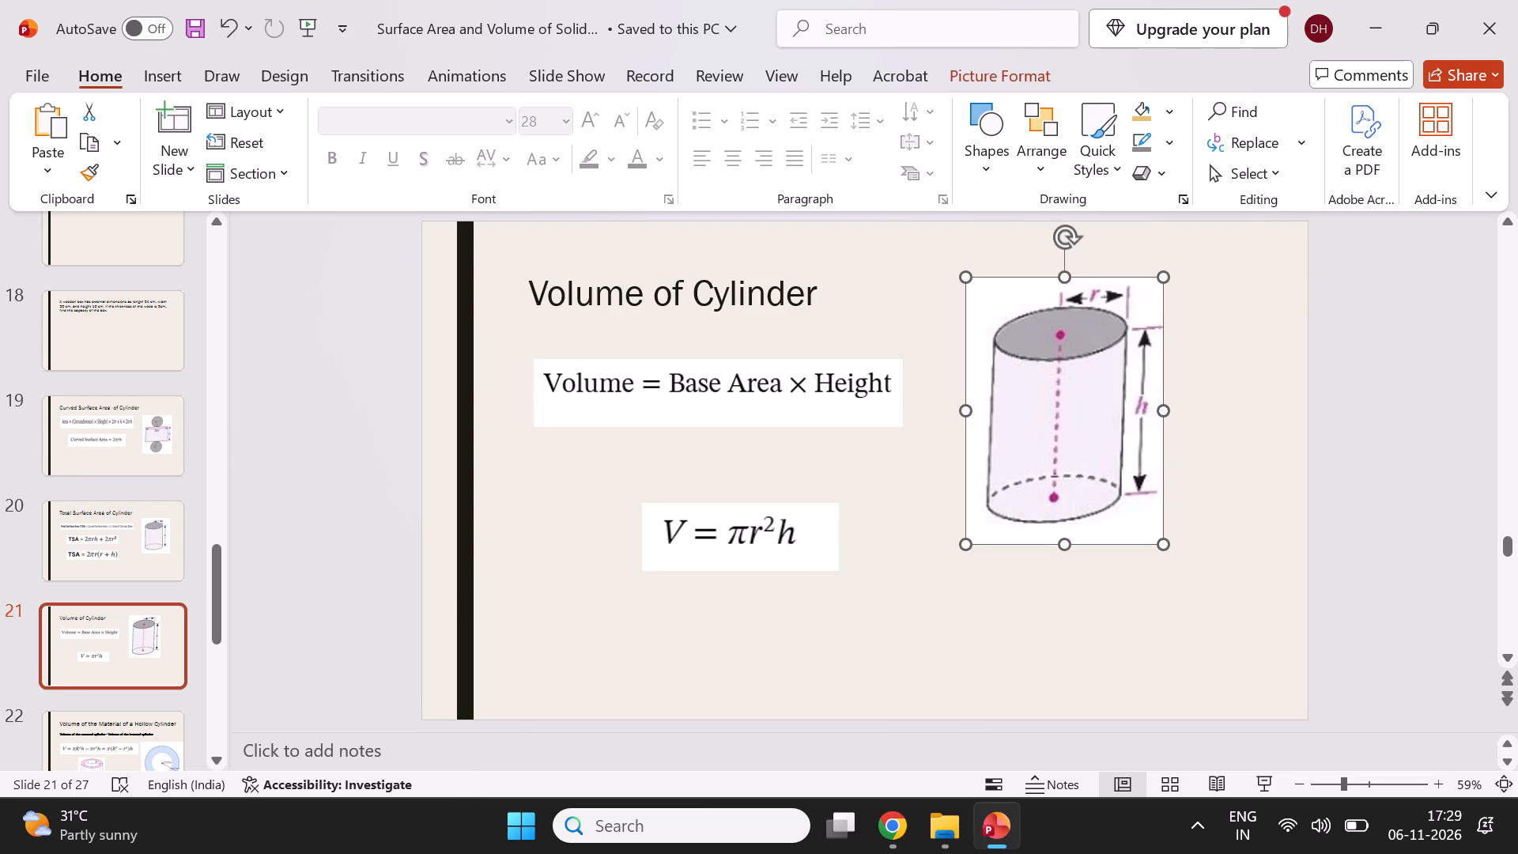
key(ctrl+c)
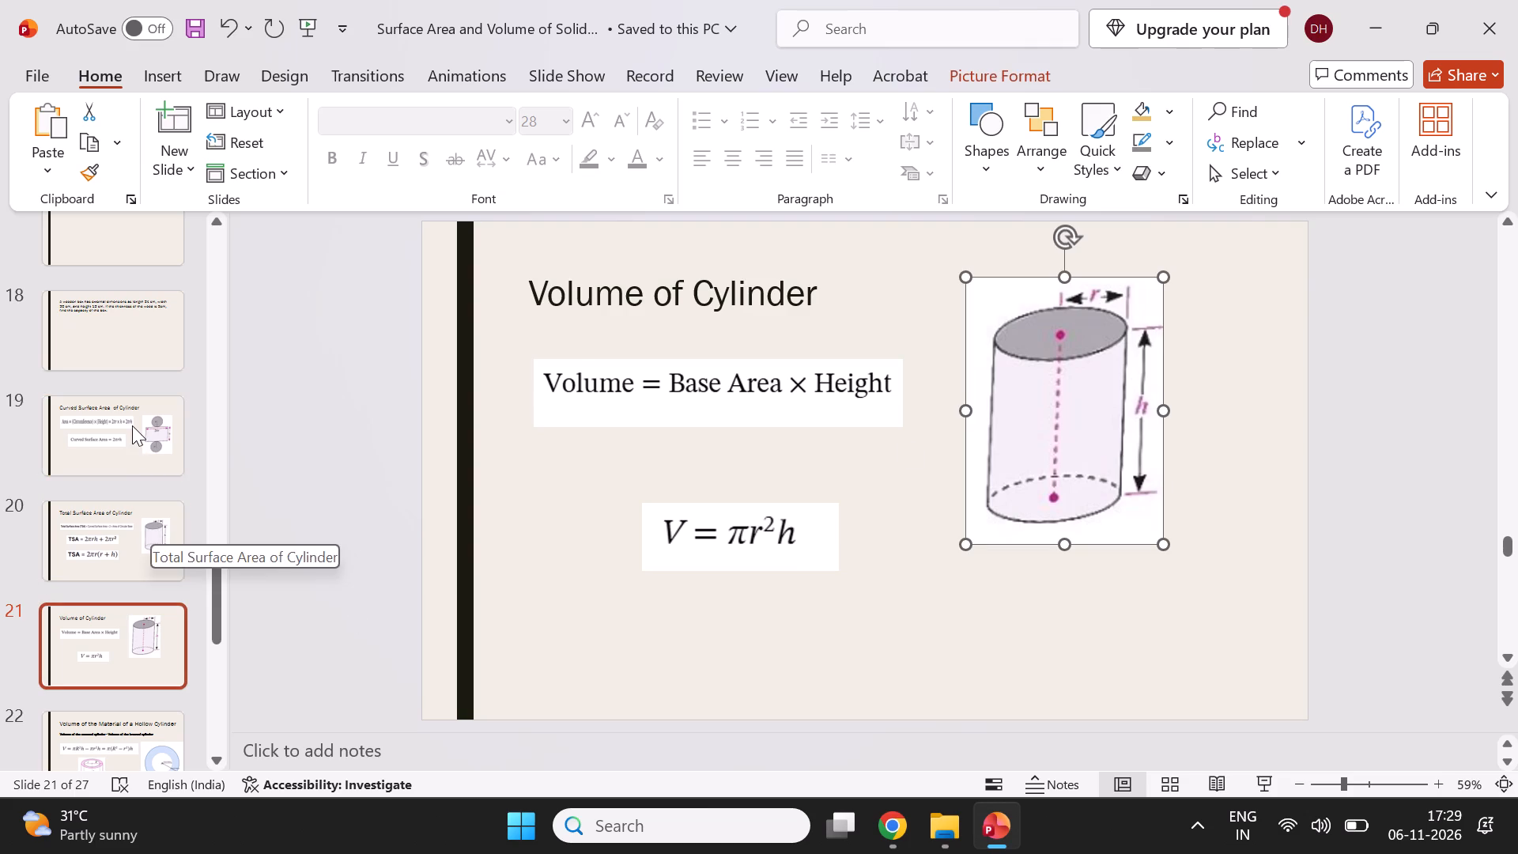
click(132, 425)
drag(789, 506, 718, 534)
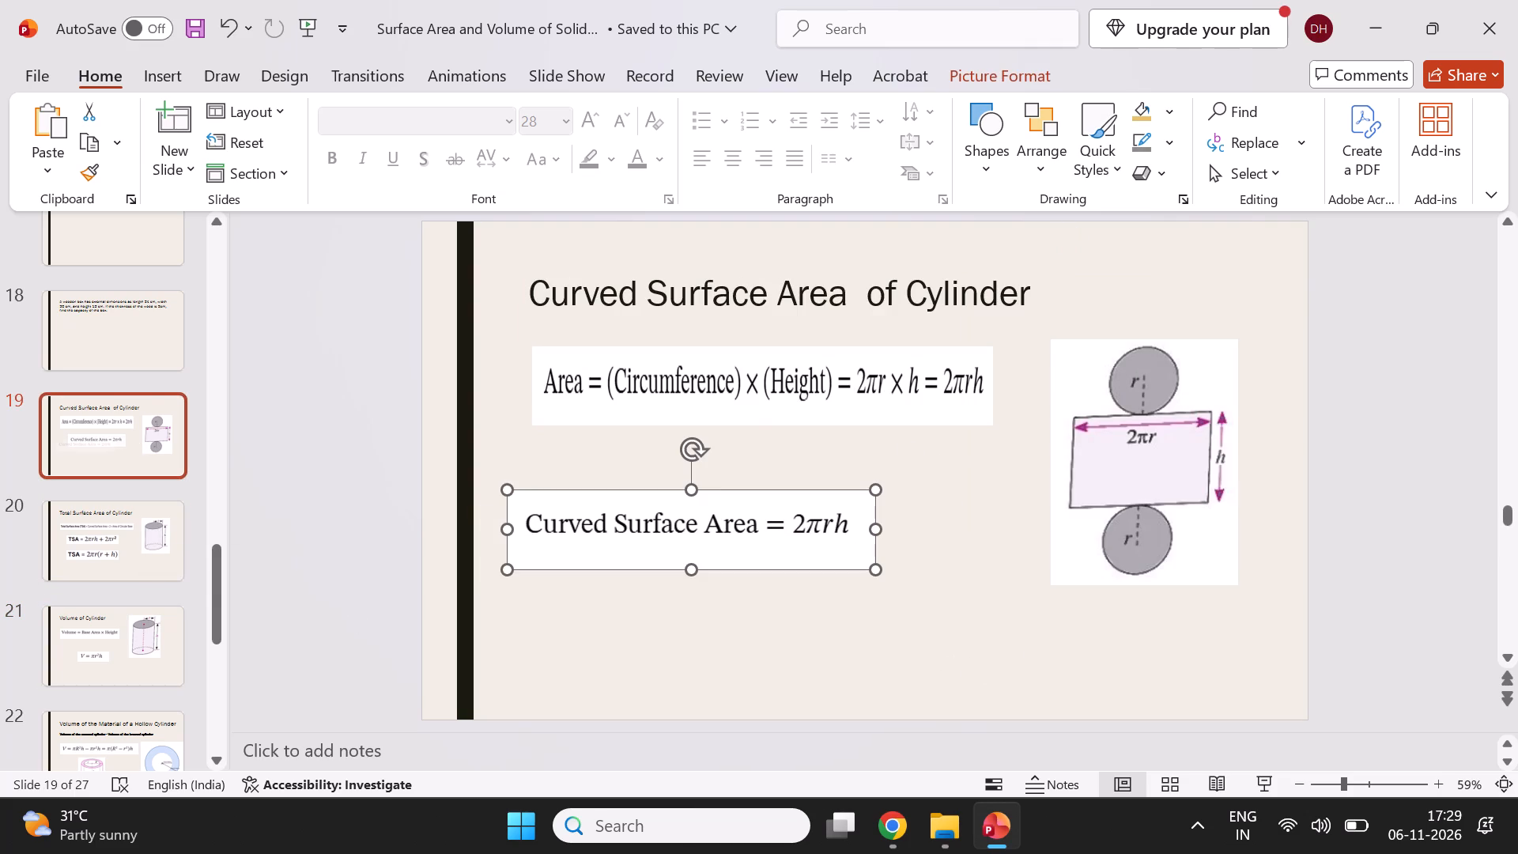
drag(782, 398, 733, 402)
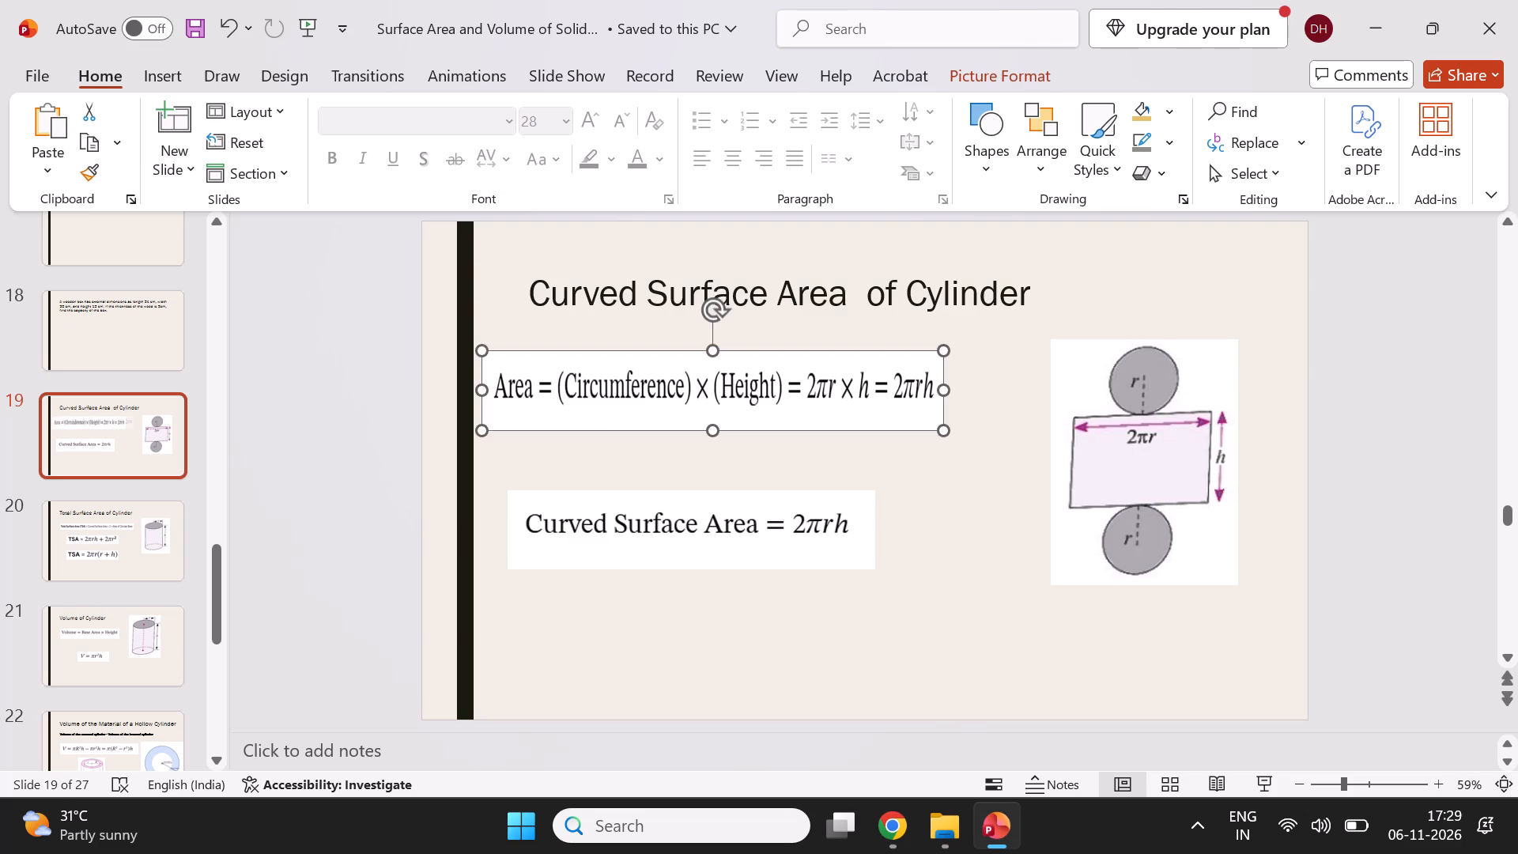
drag(710, 527, 695, 524)
click(961, 640)
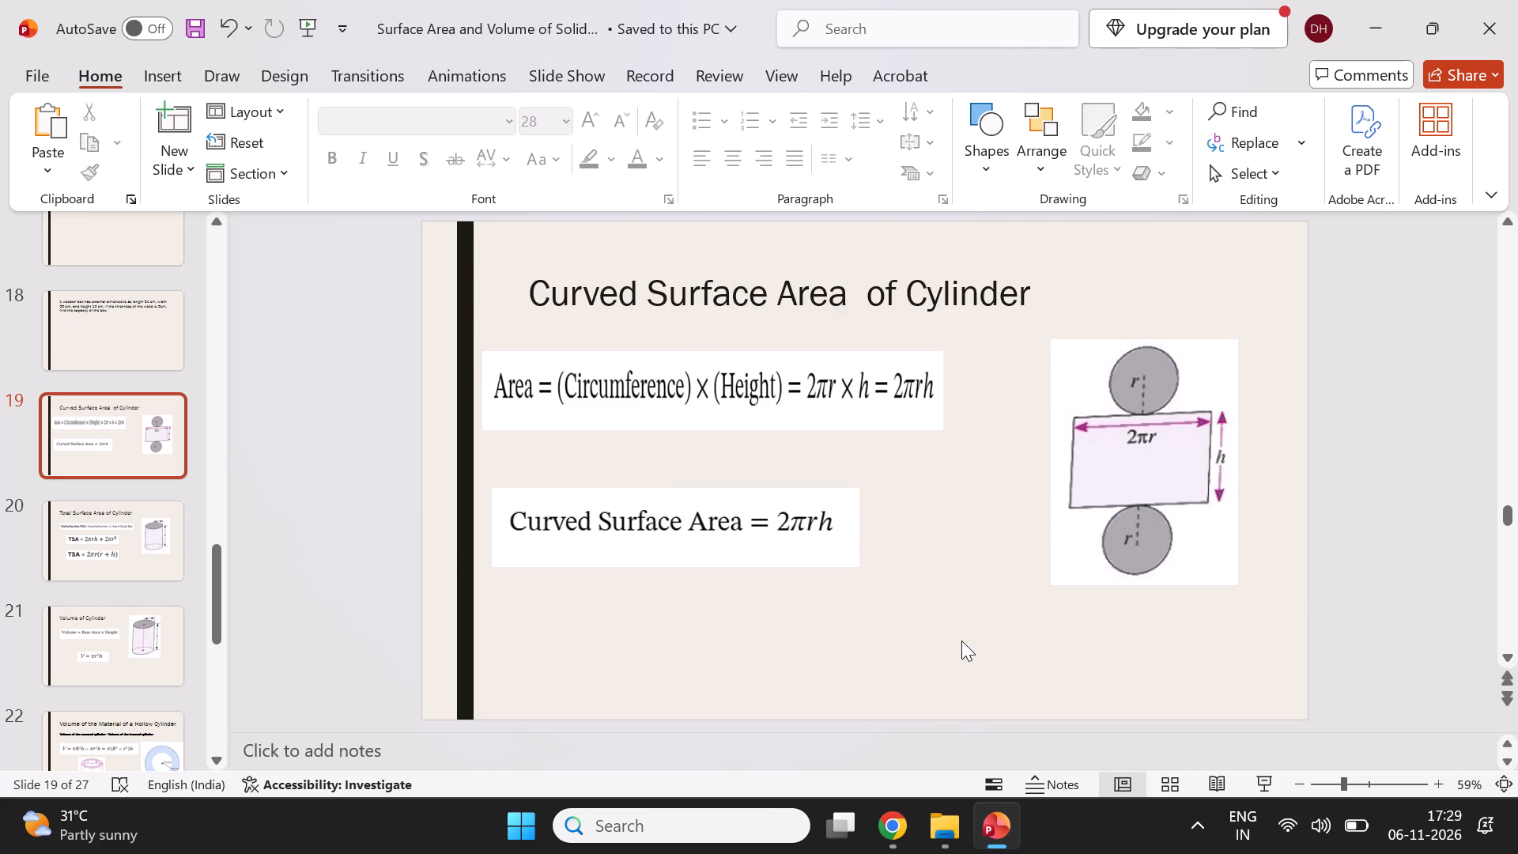
key(ctrl+v)
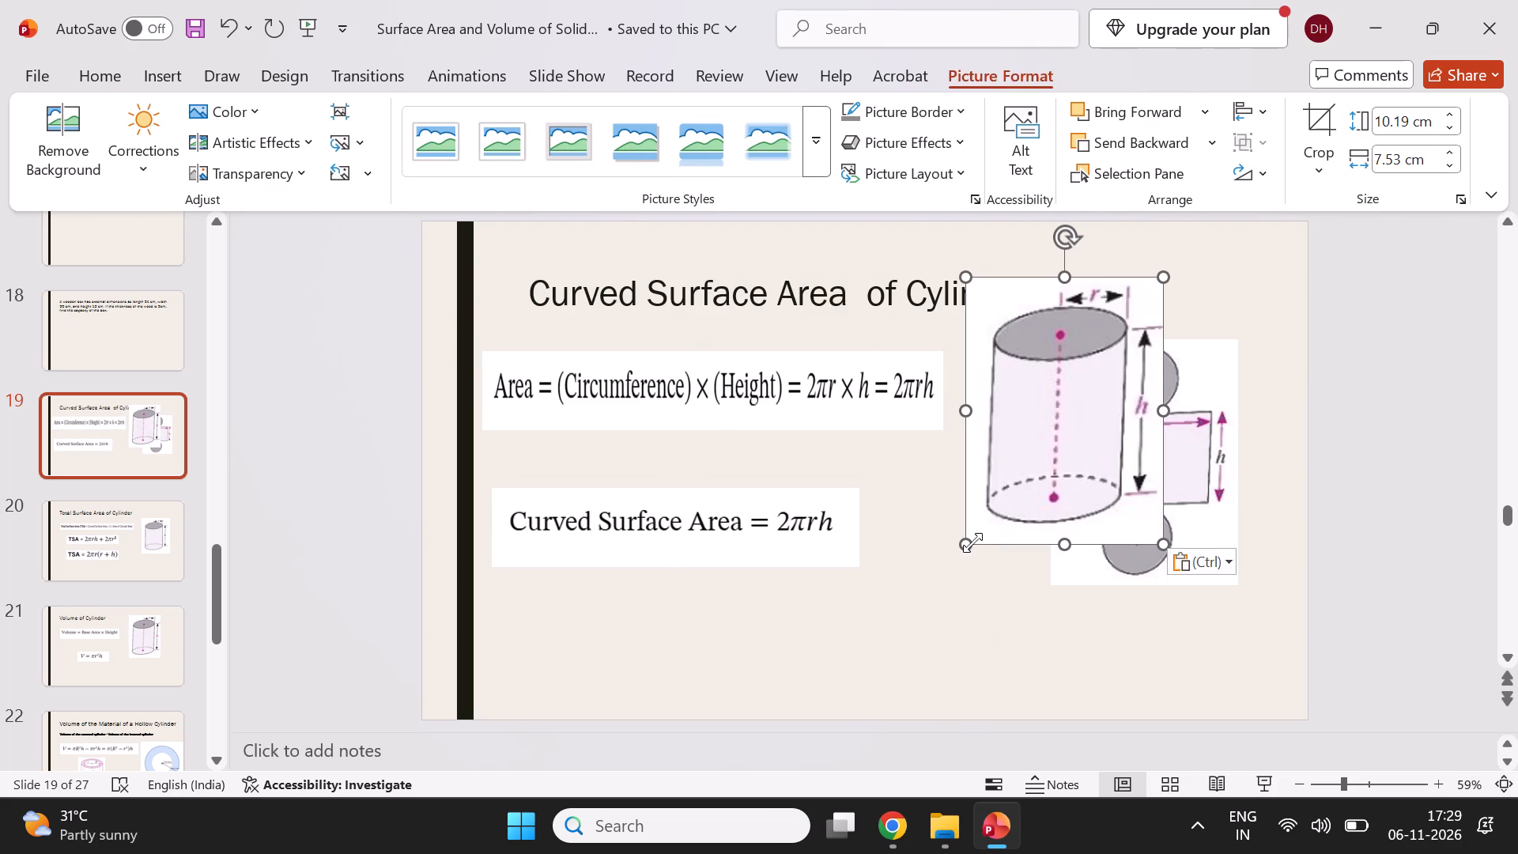
drag(972, 542, 1014, 484)
drag(1064, 424, 965, 596)
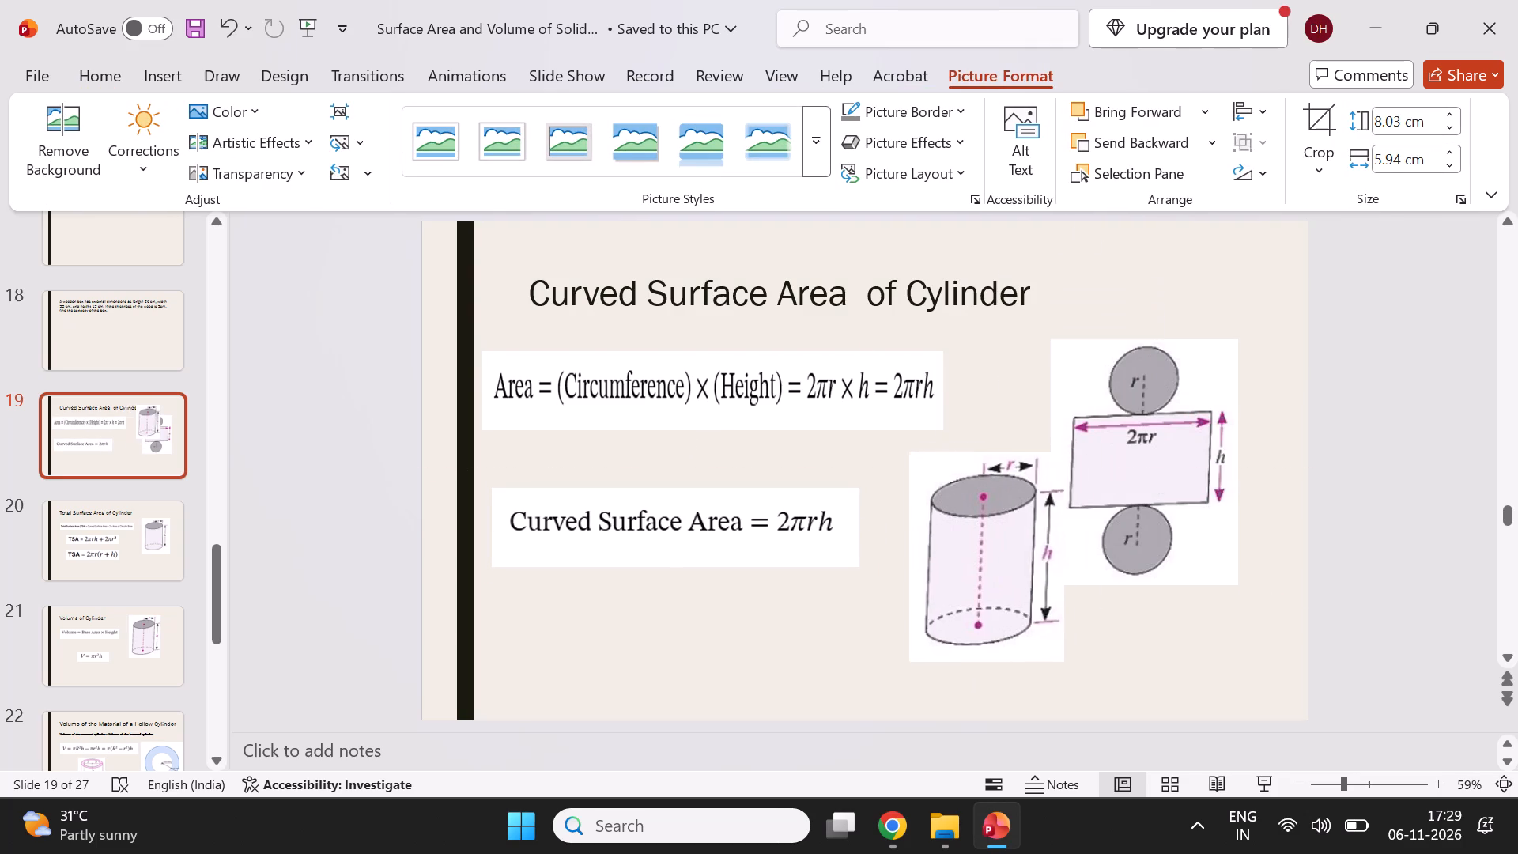
drag(965, 596, 937, 587)
Shrink the cylinder net figure to about 8.14 by 6.19 cm and line it up beside the cylinder figure.
drag(1127, 531, 1143, 556)
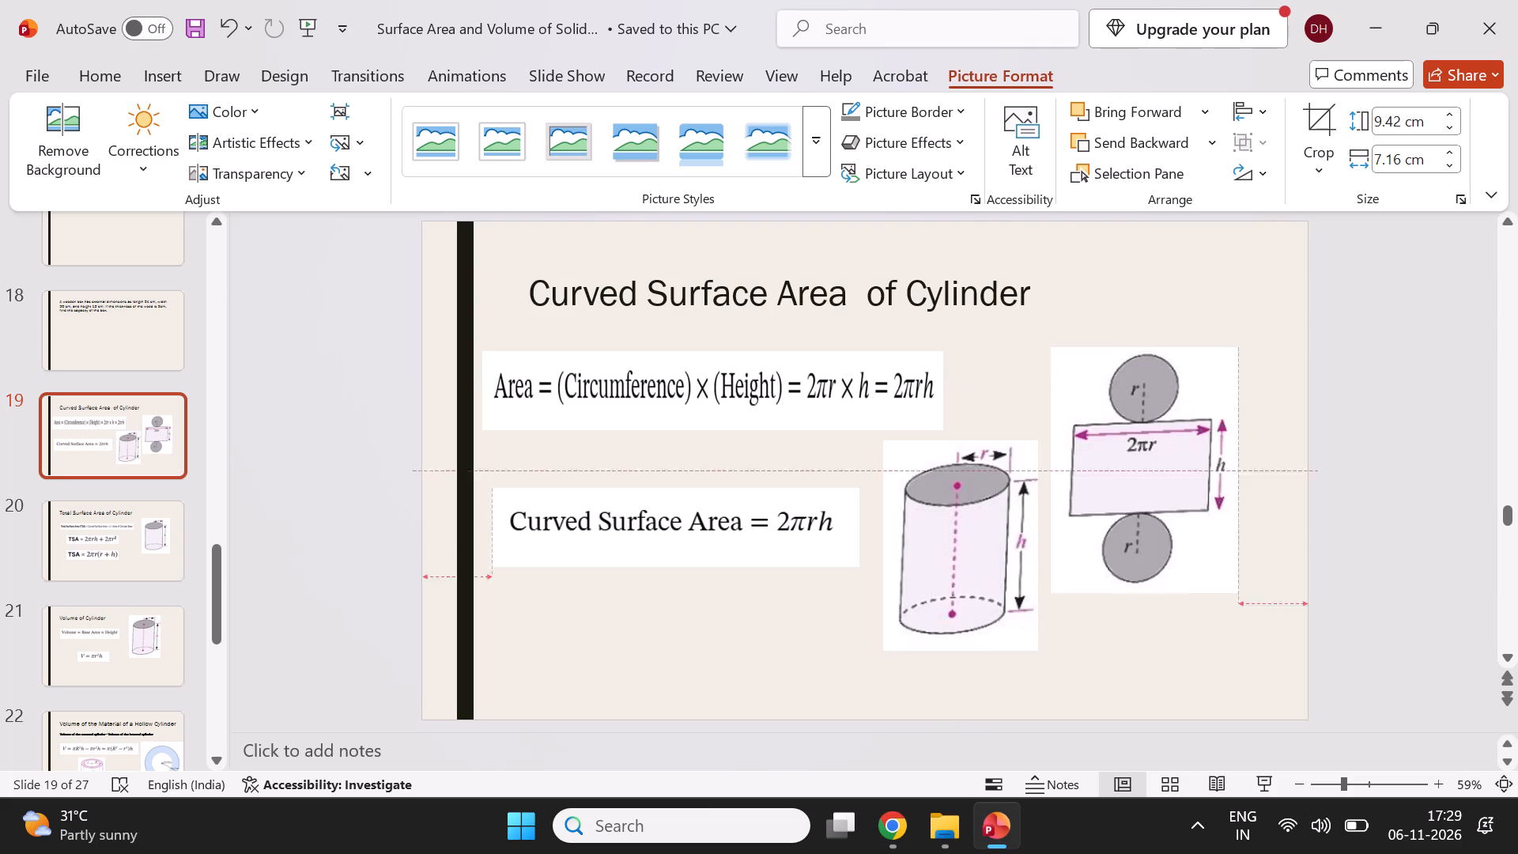
drag(1143, 556, 1162, 617)
drag(1271, 668, 1245, 633)
drag(1183, 565, 1195, 582)
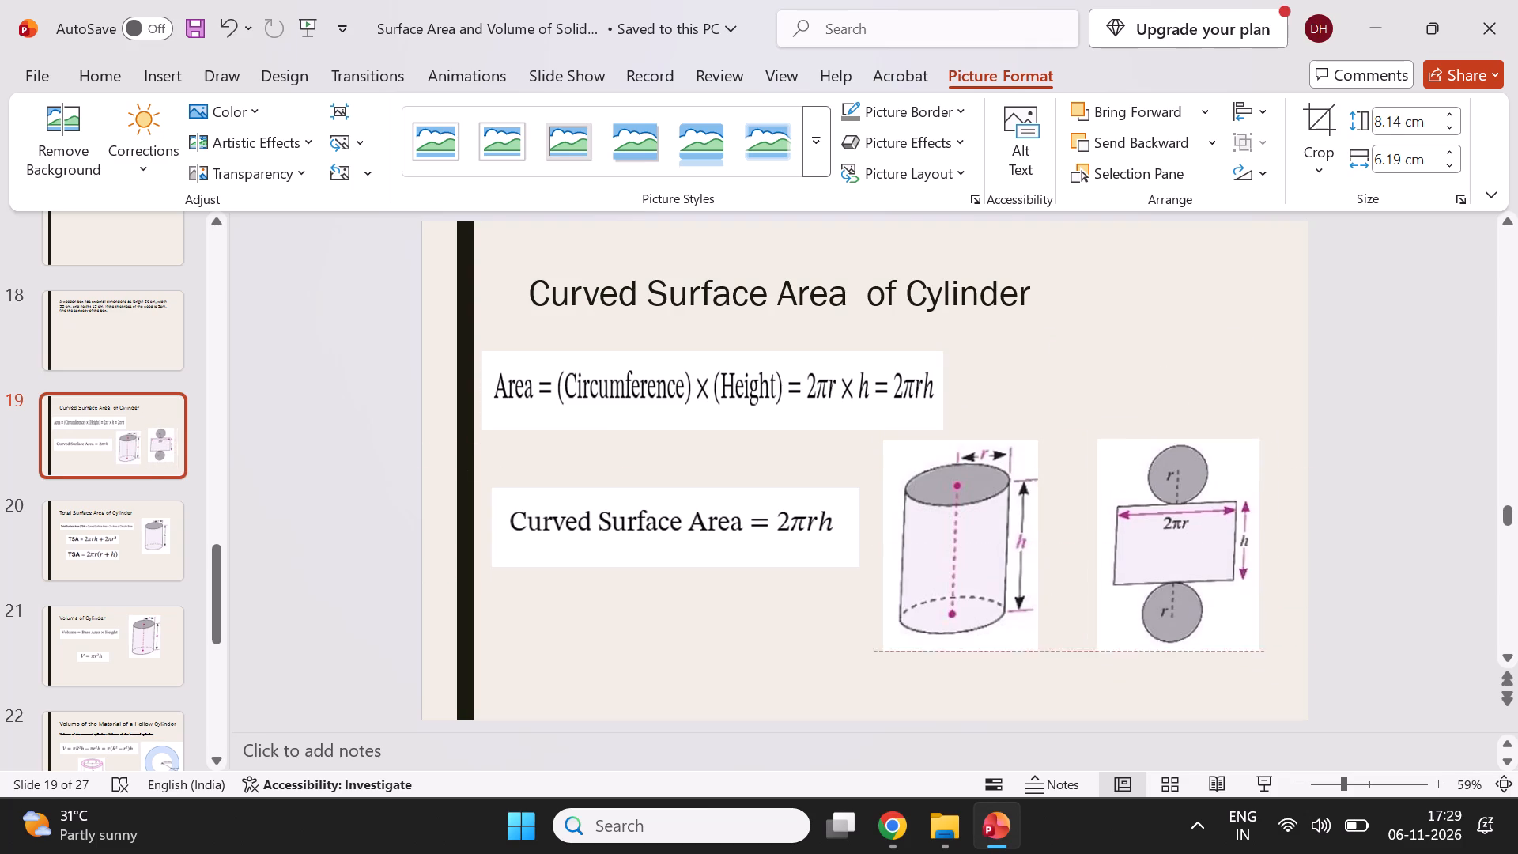
drag(1195, 582, 1212, 575)
click(989, 544)
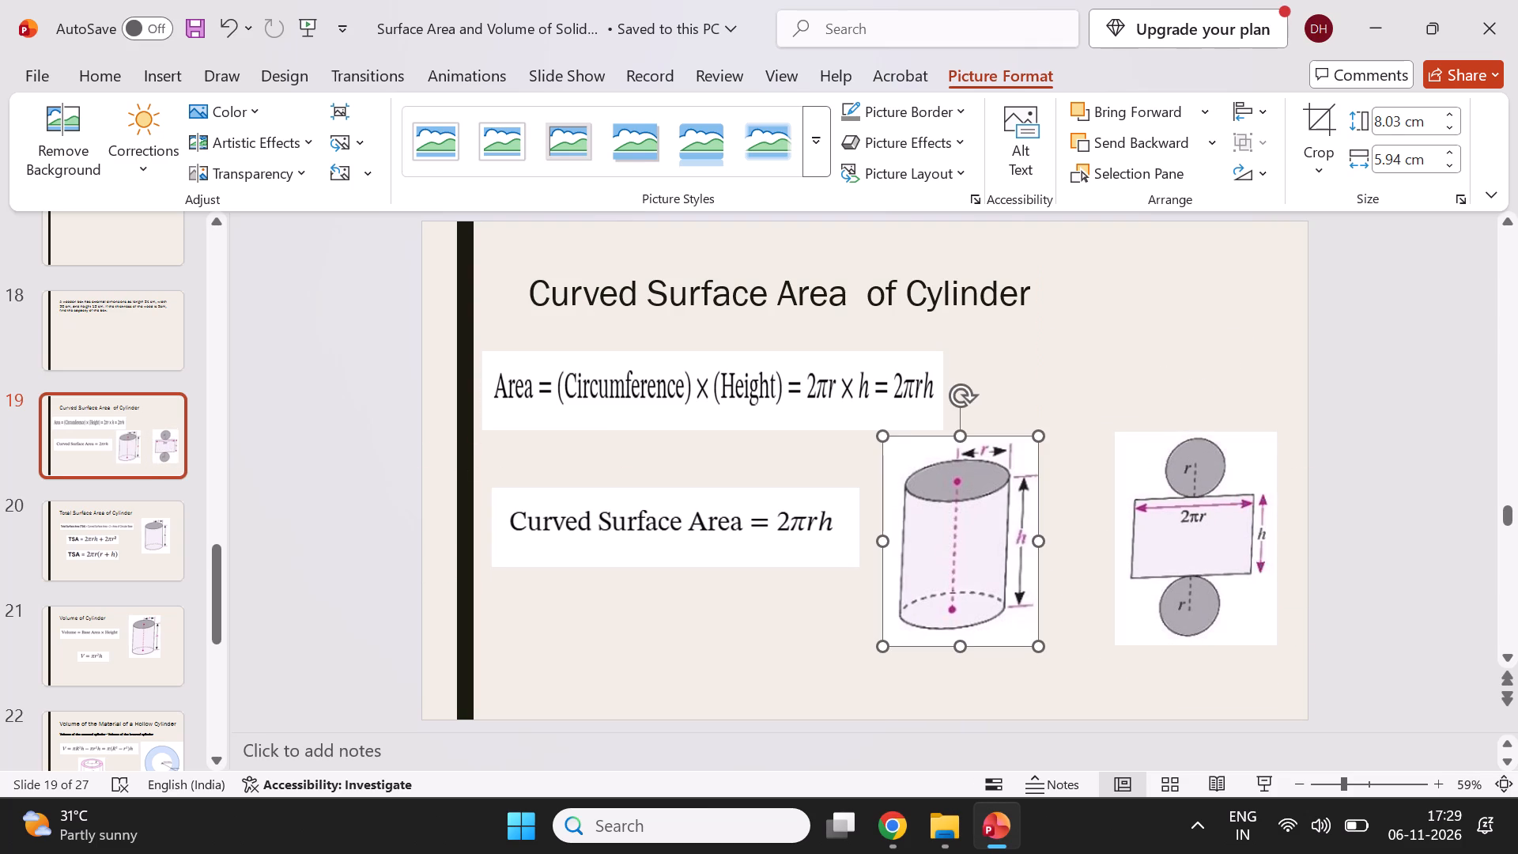
Nudge the circumference-times-height formula and the slide title upward on the Curved Surface Area slide, and save the presentation.
drag(840, 391, 848, 377)
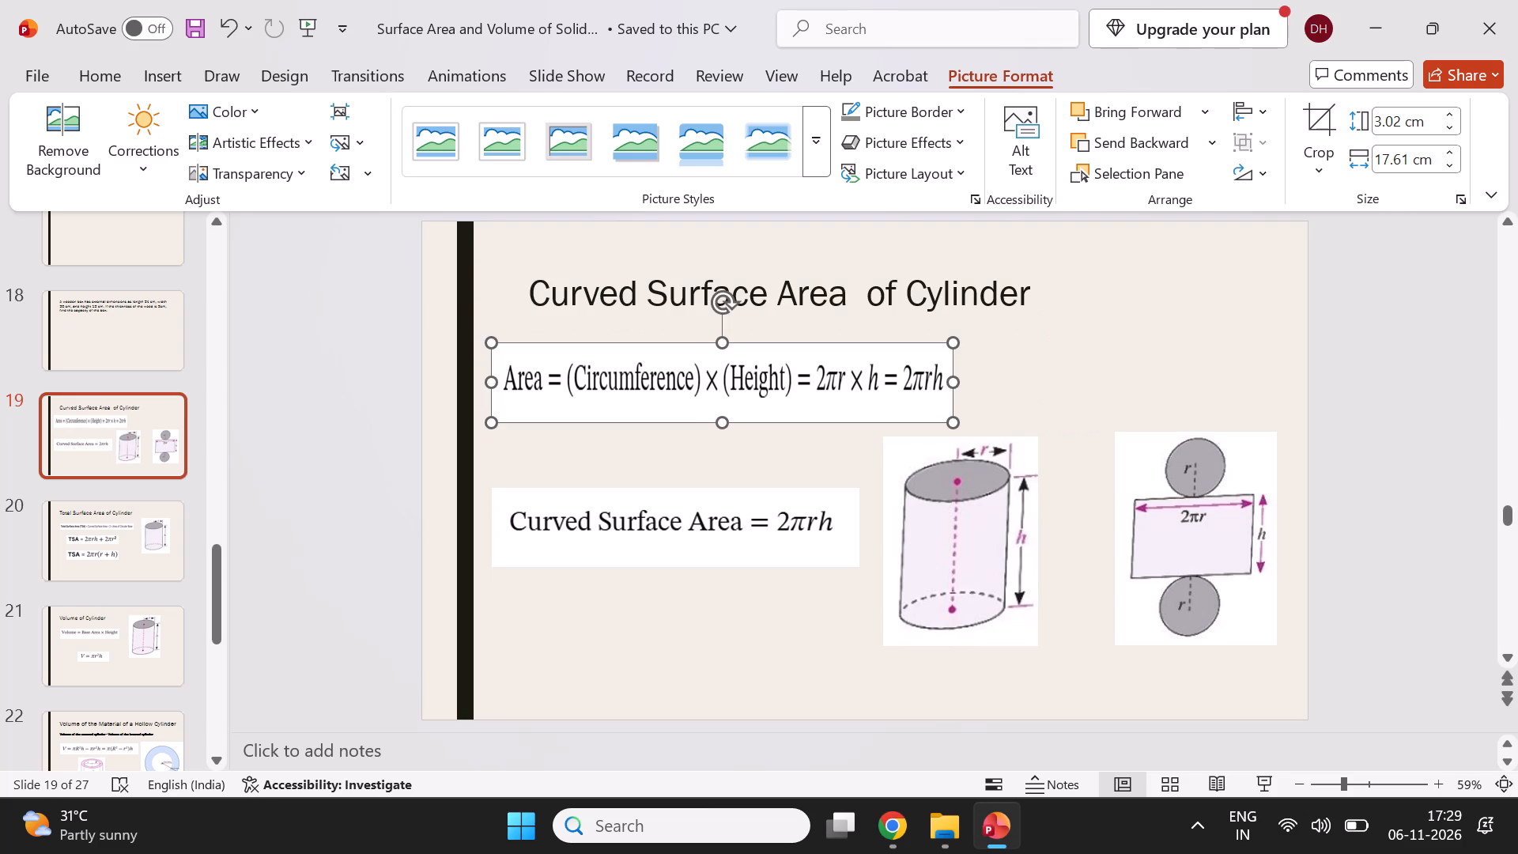
click(817, 294)
drag(808, 273, 798, 256)
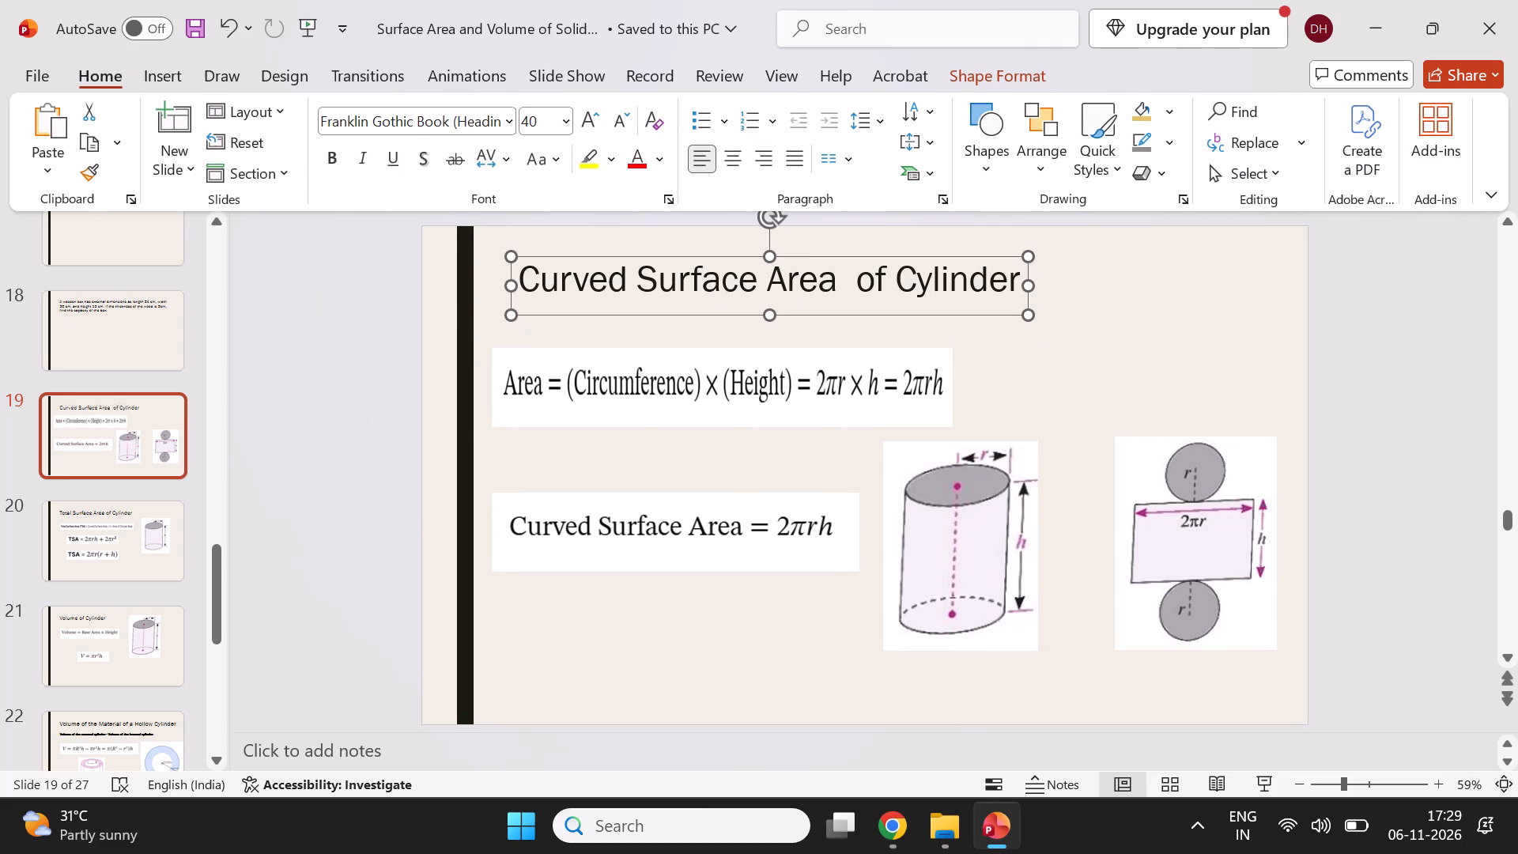
key(ctrl+s)
click(1149, 331)
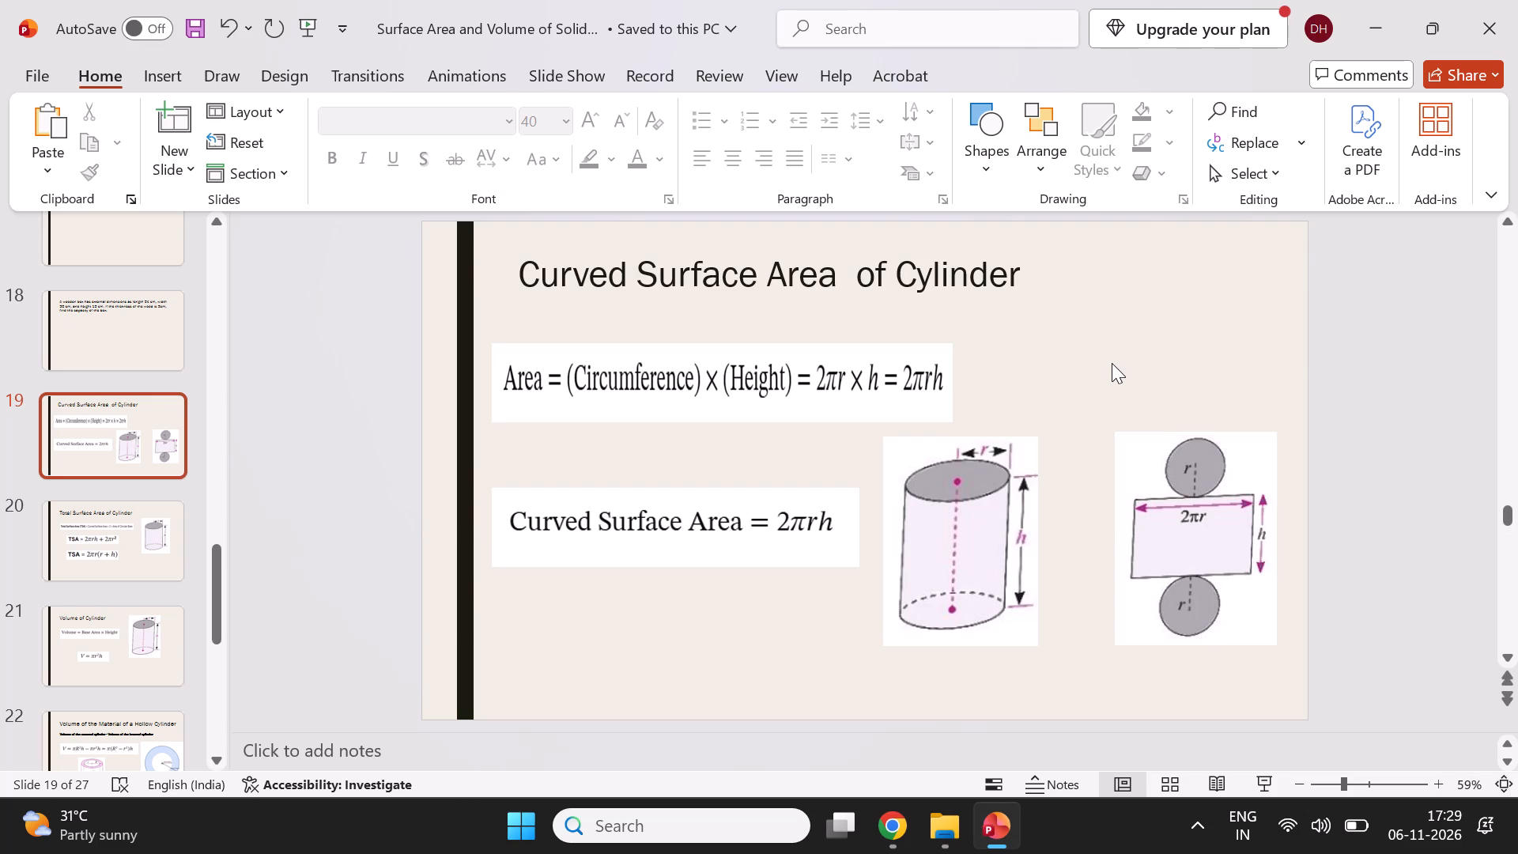
Switch to Chrome and open teacher.infinitylearn.com in place of the Online Java Compiler page, leaving its unsaved code.
click(1365, 51)
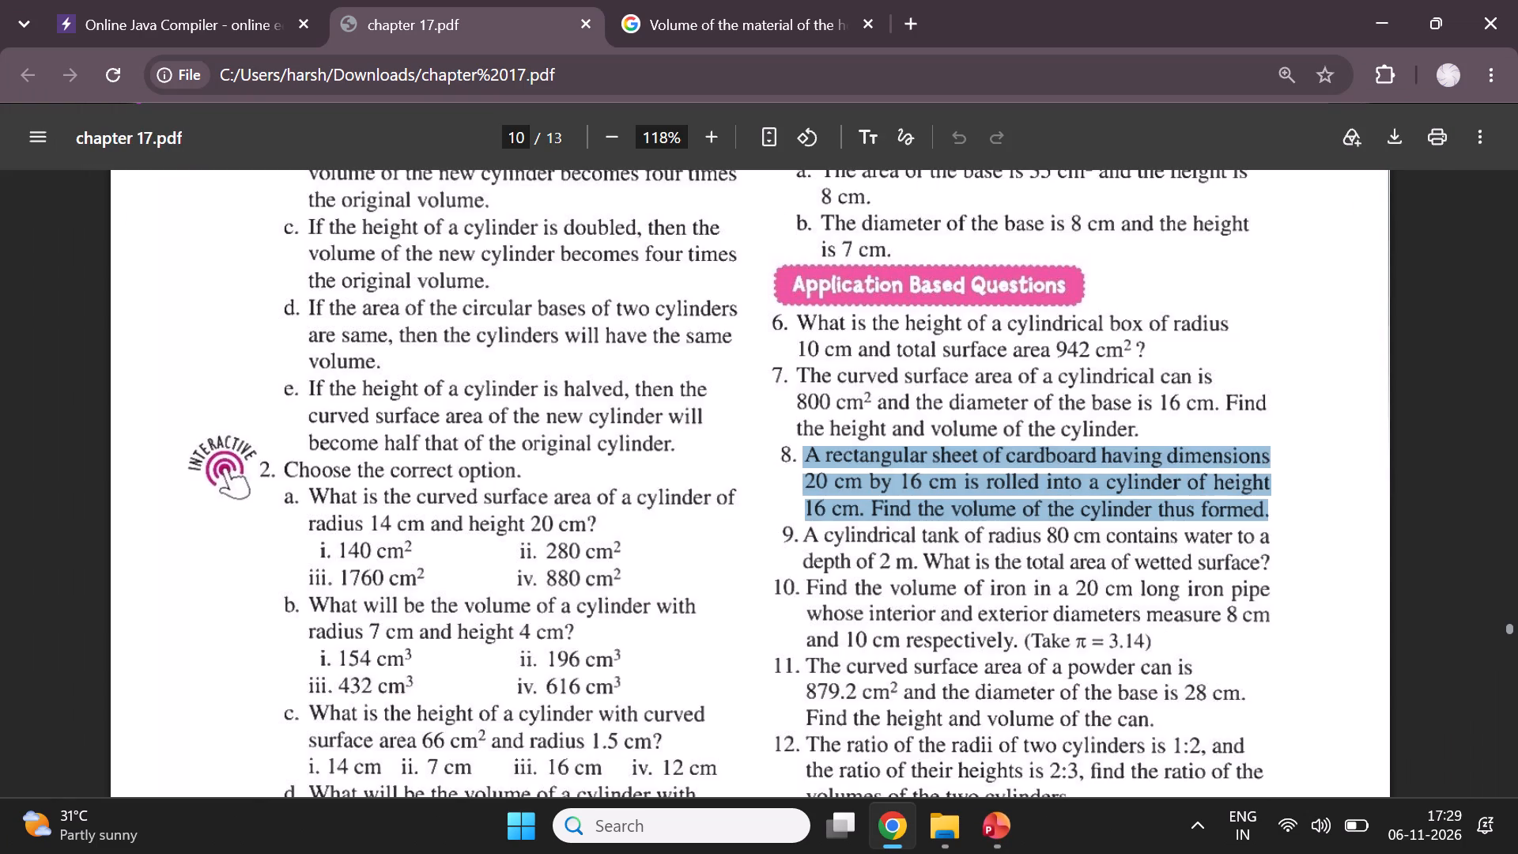
click(963, 546)
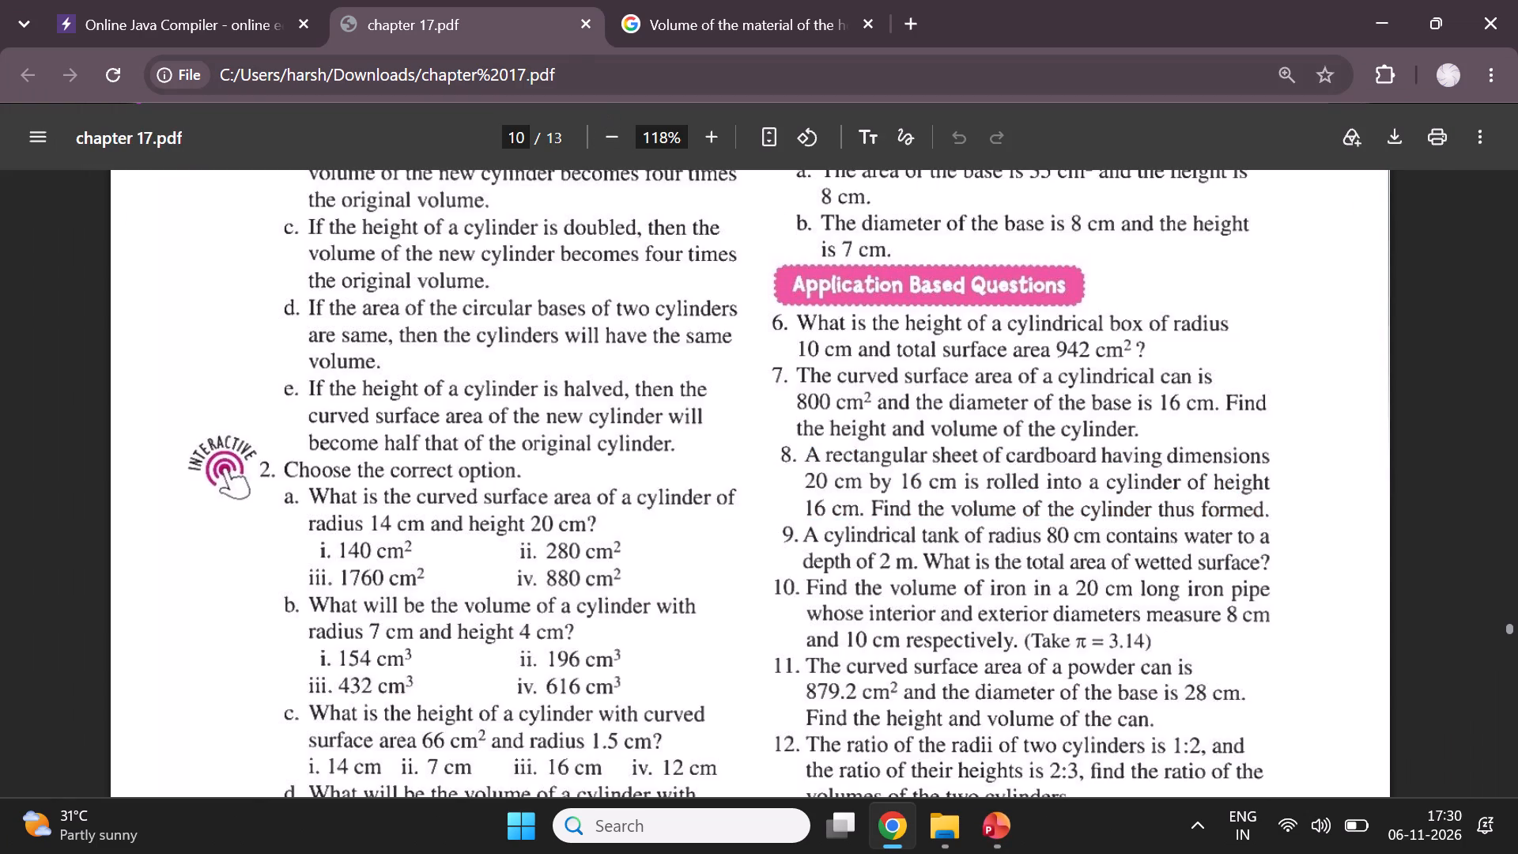
click(246, 13)
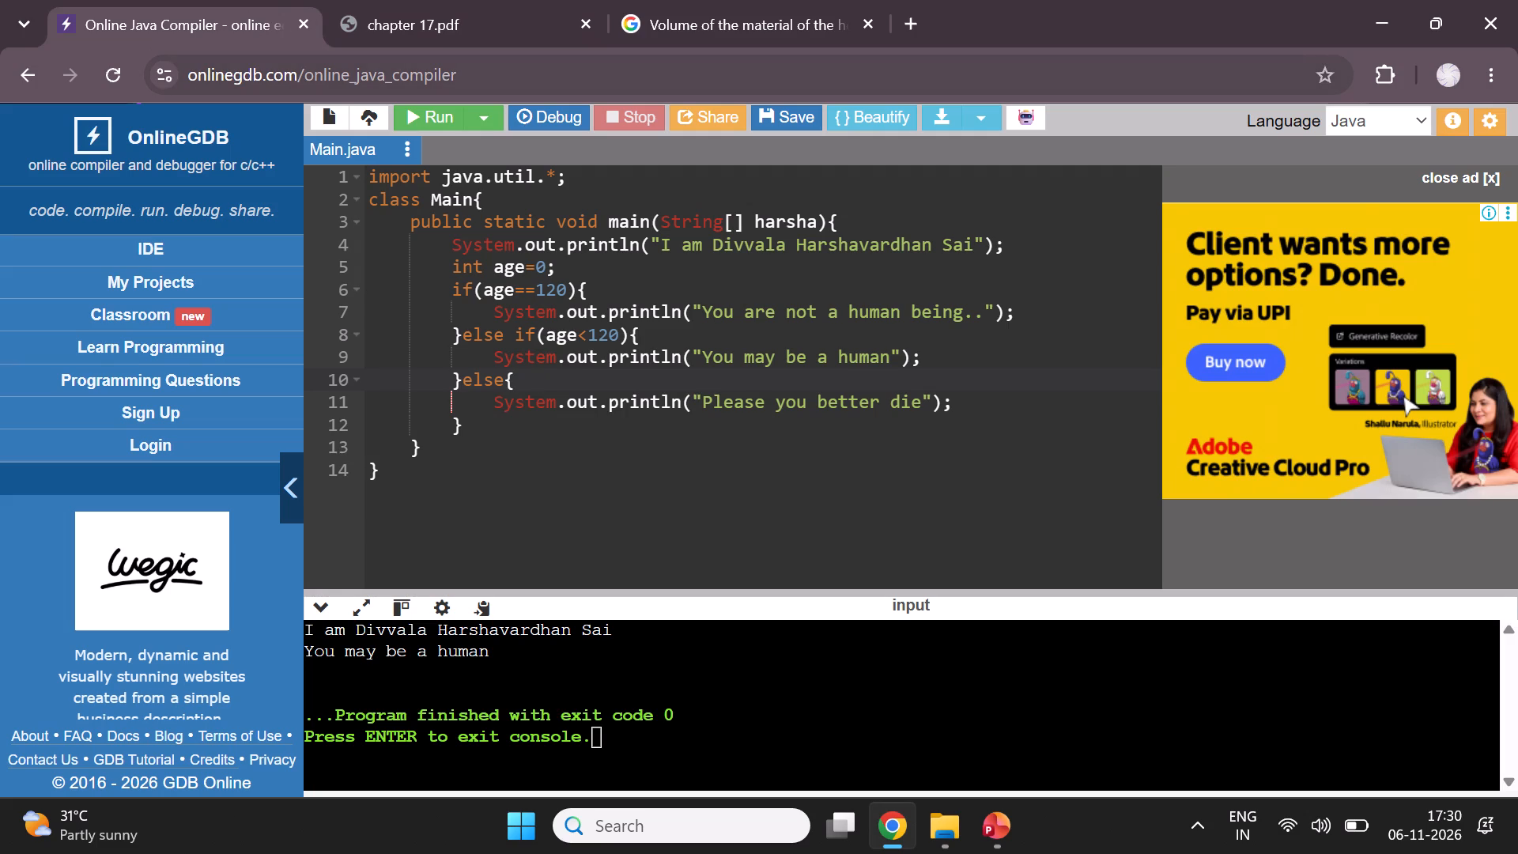
click(529, 81)
text(tea)
key(Return)
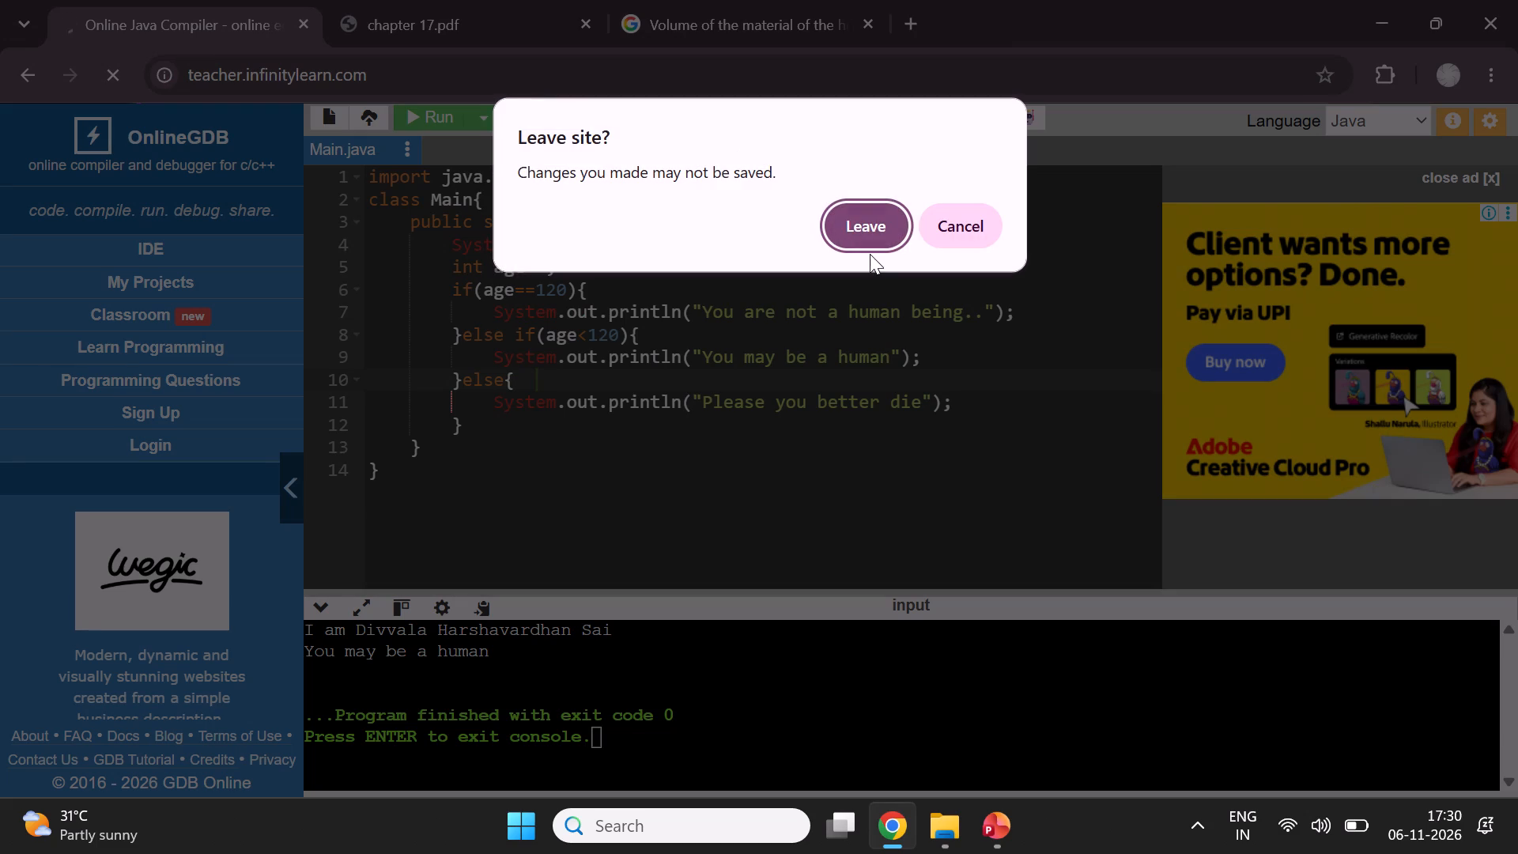
click(870, 254)
click(859, 216)
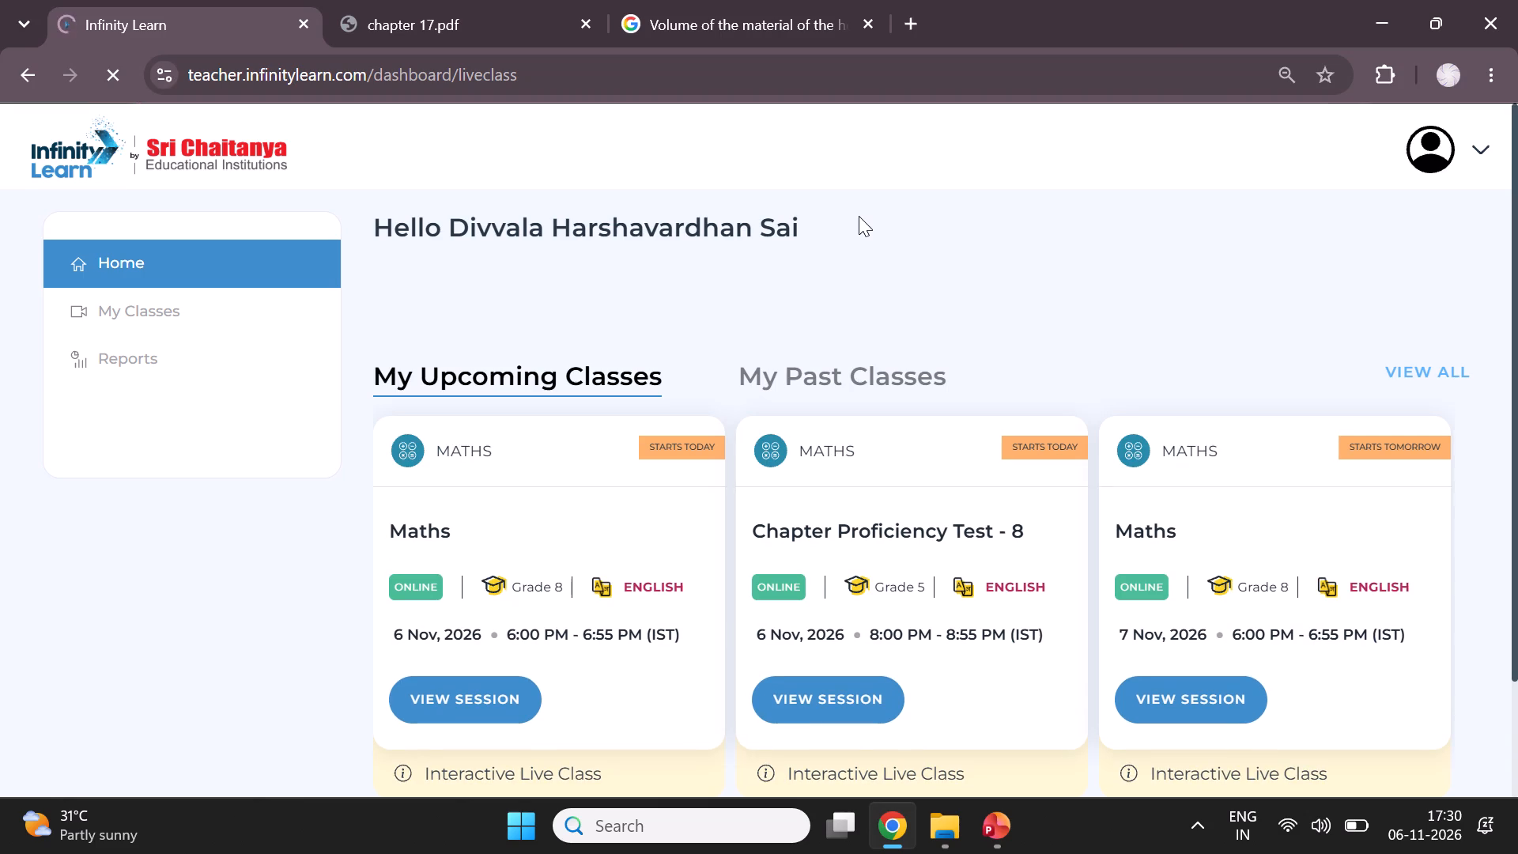
Look through the upcoming and past classes on the Infinity Learn dashboard for today's Grade 8 Maths session.
scroll(628, 612, down, 1)
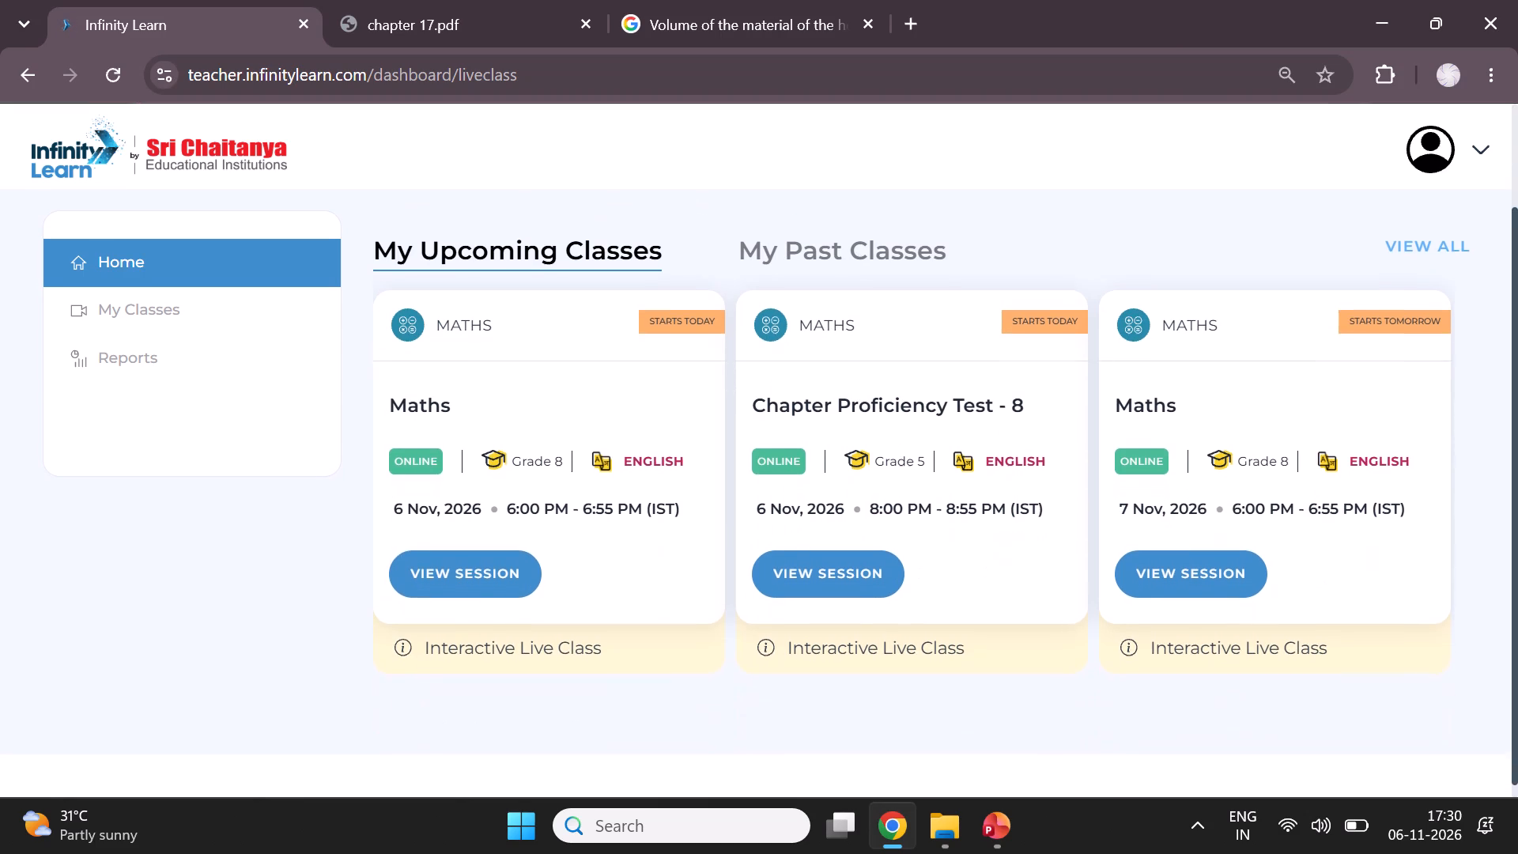
scroll(628, 612, down, 3)
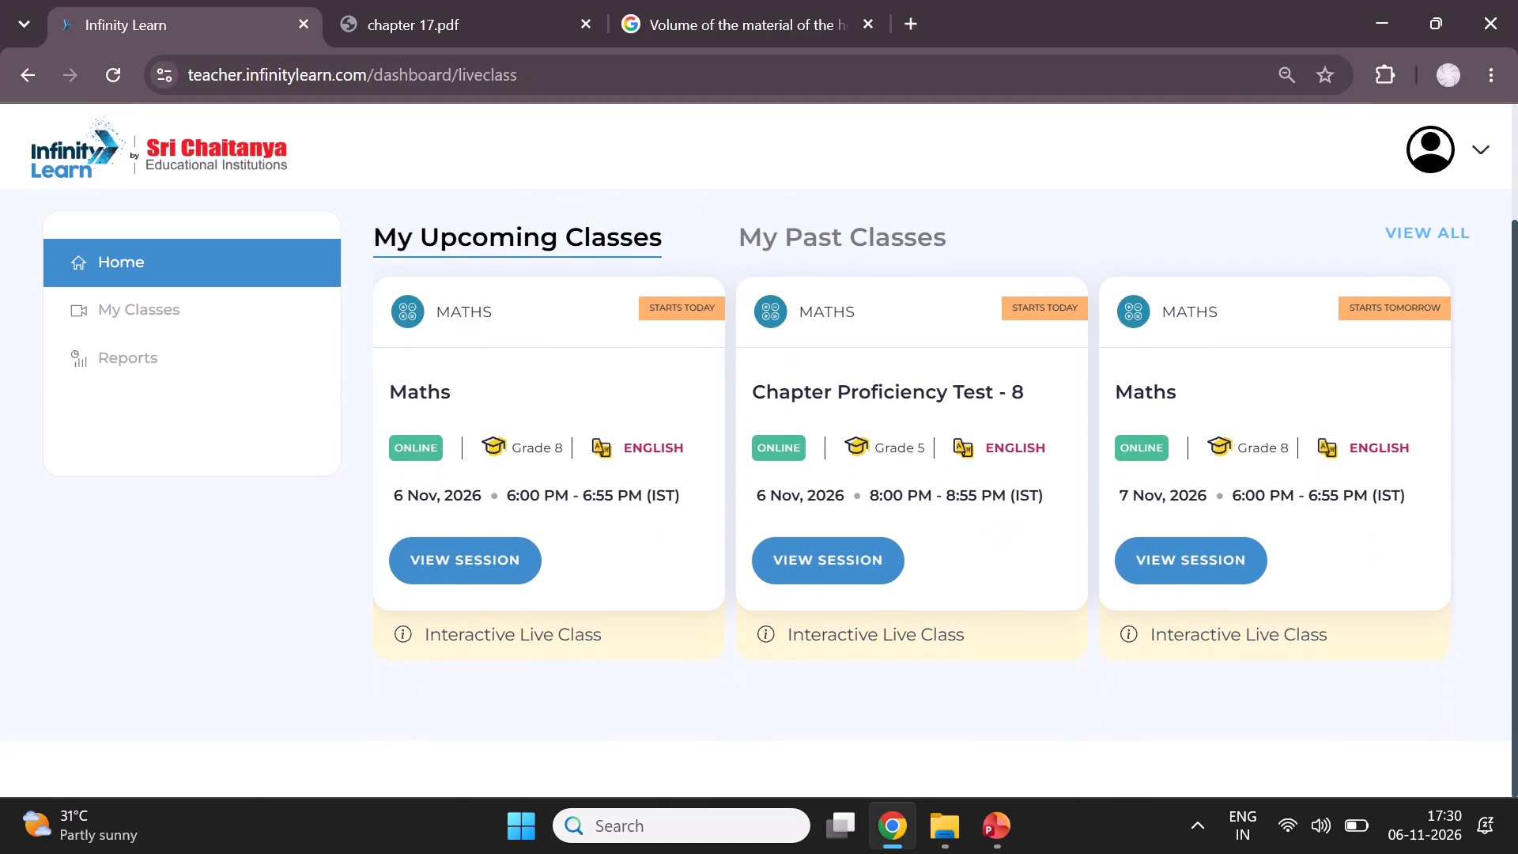
scroll(628, 612, up, 2)
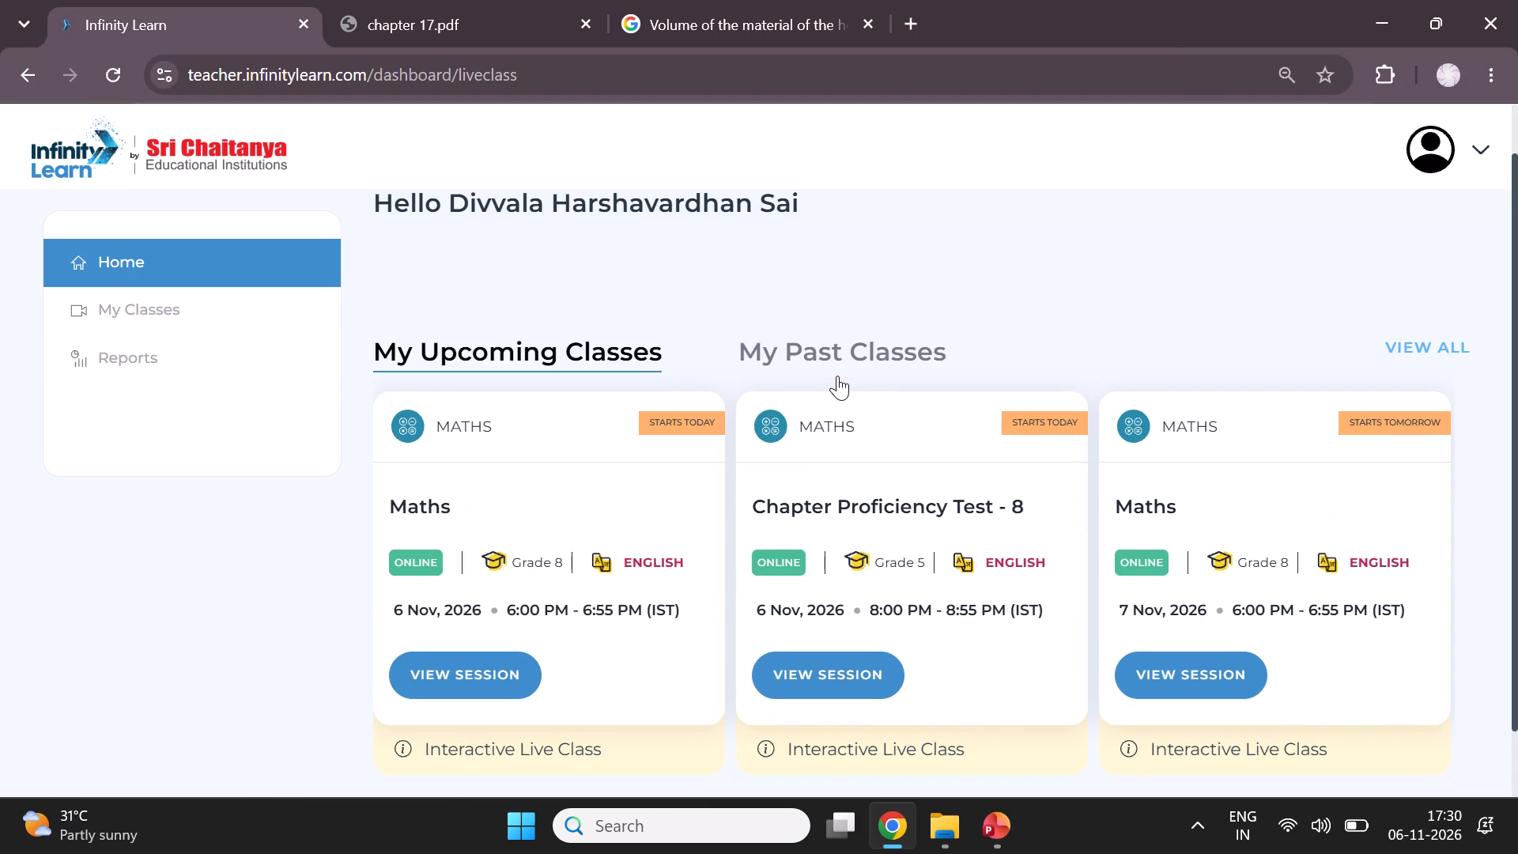
click(799, 373)
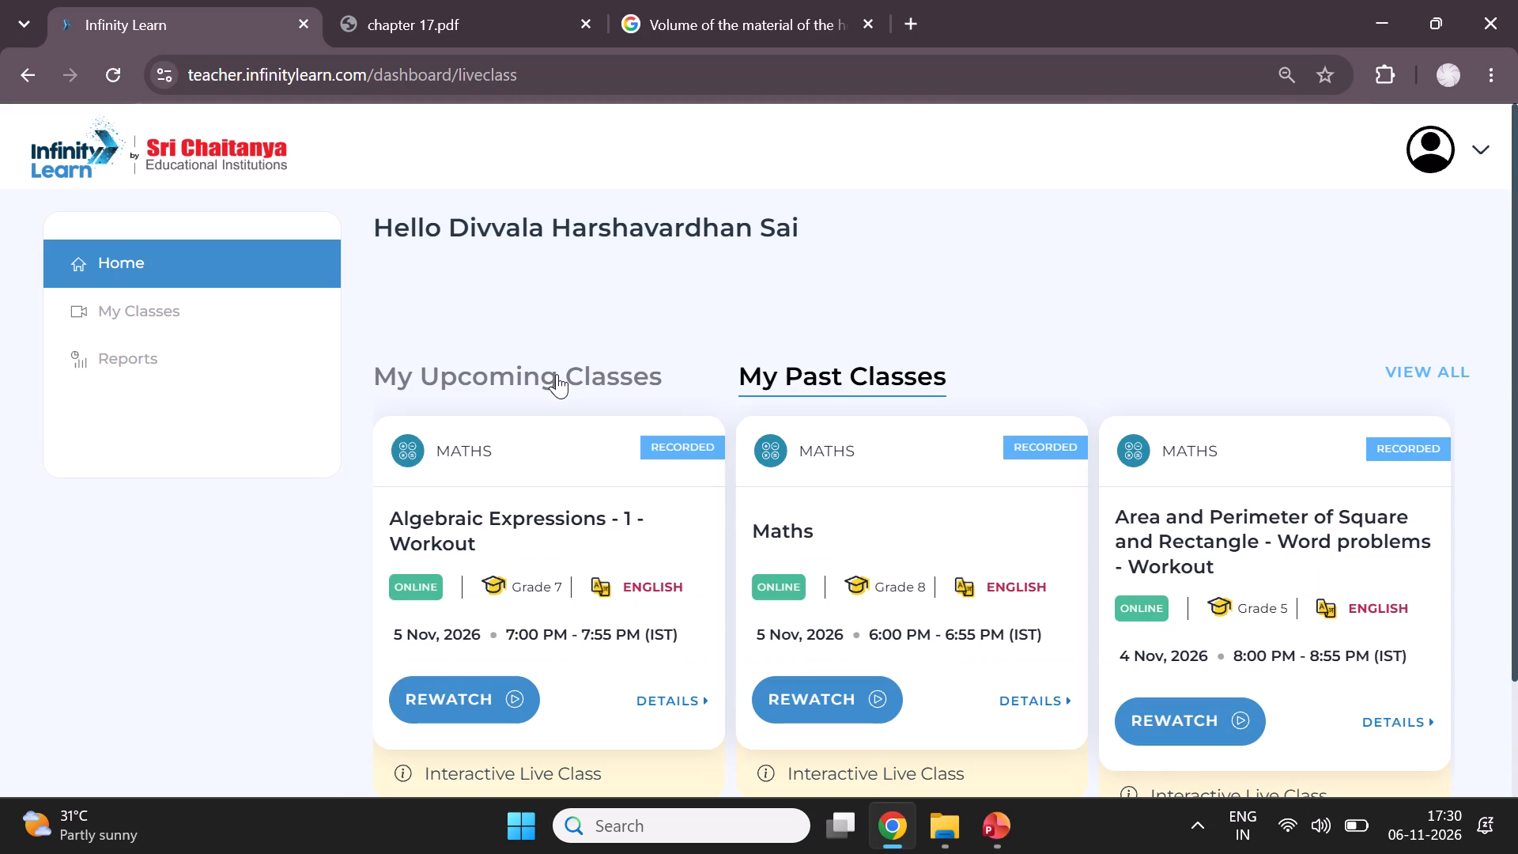
click(557, 374)
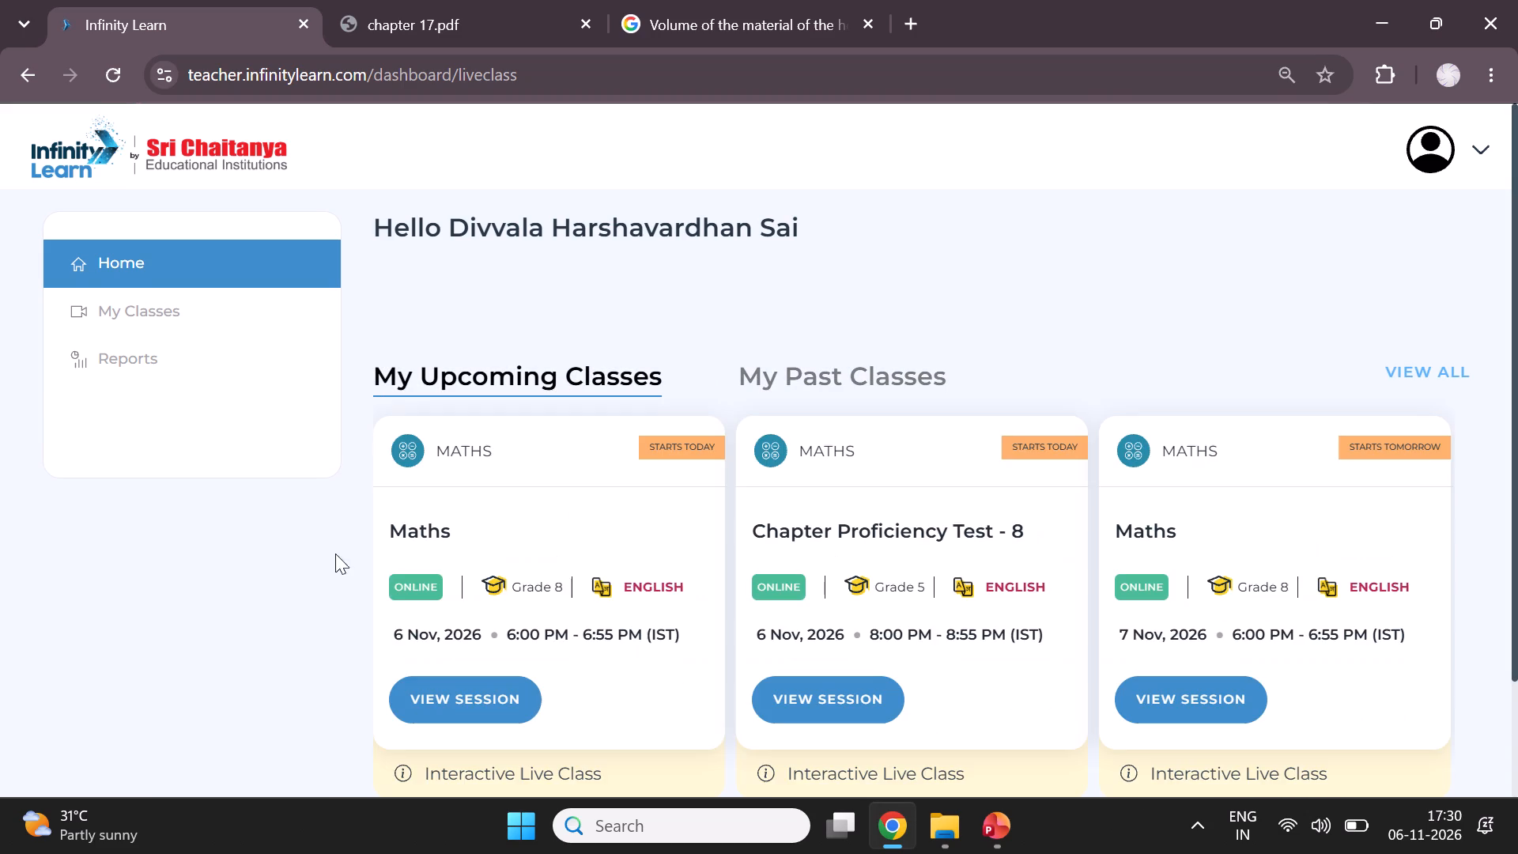
scroll(312, 584, down, 2)
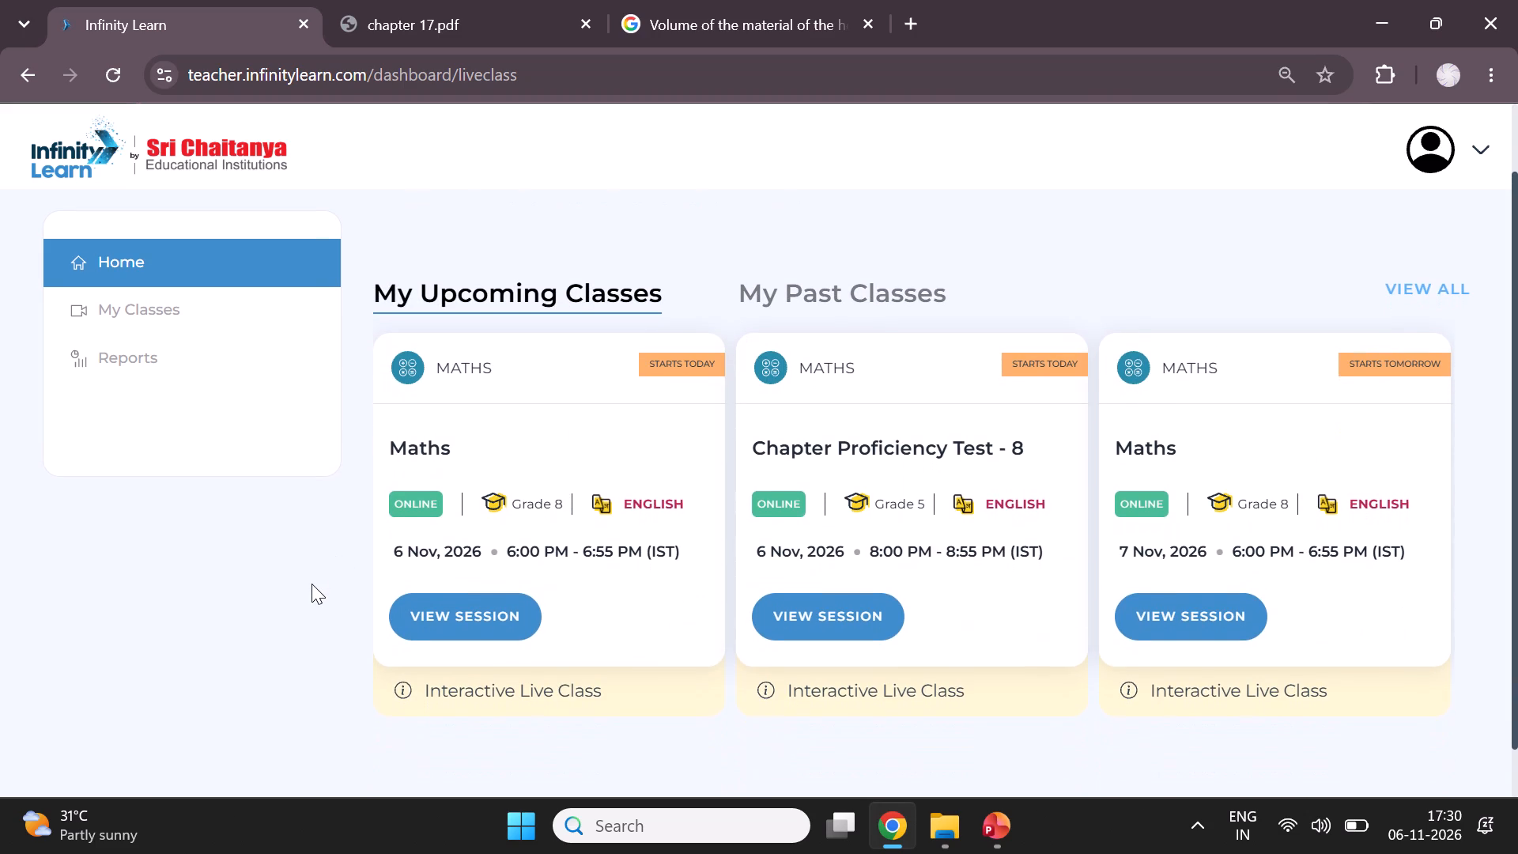
scroll(312, 584, down, 2)
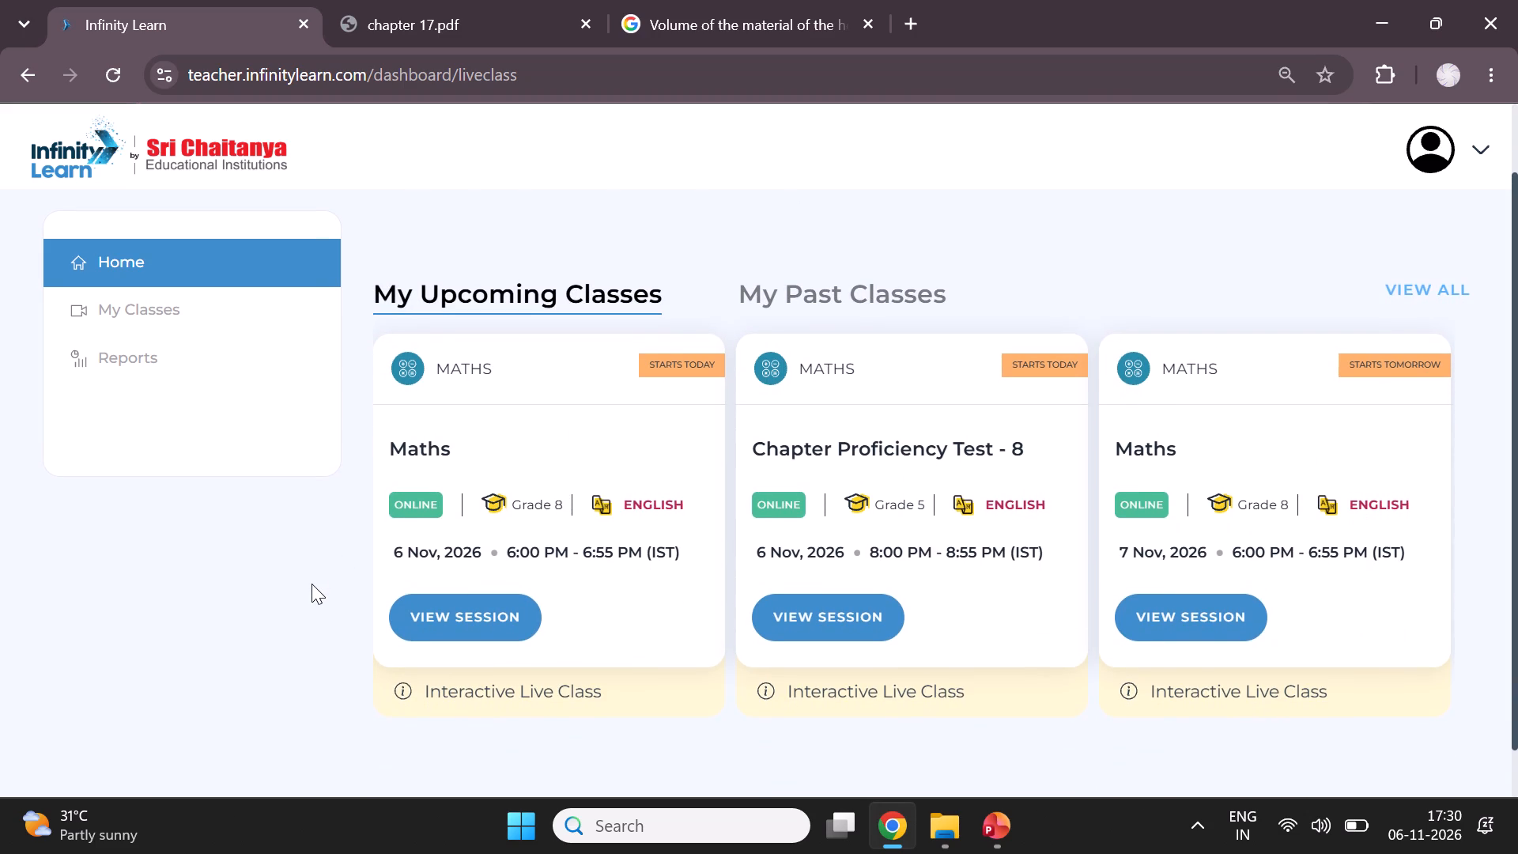
scroll(312, 584, down, 3)
Open the session page for today's 6:00 PM Grade 8 Maths class and dismiss the site's alert.
click(423, 618)
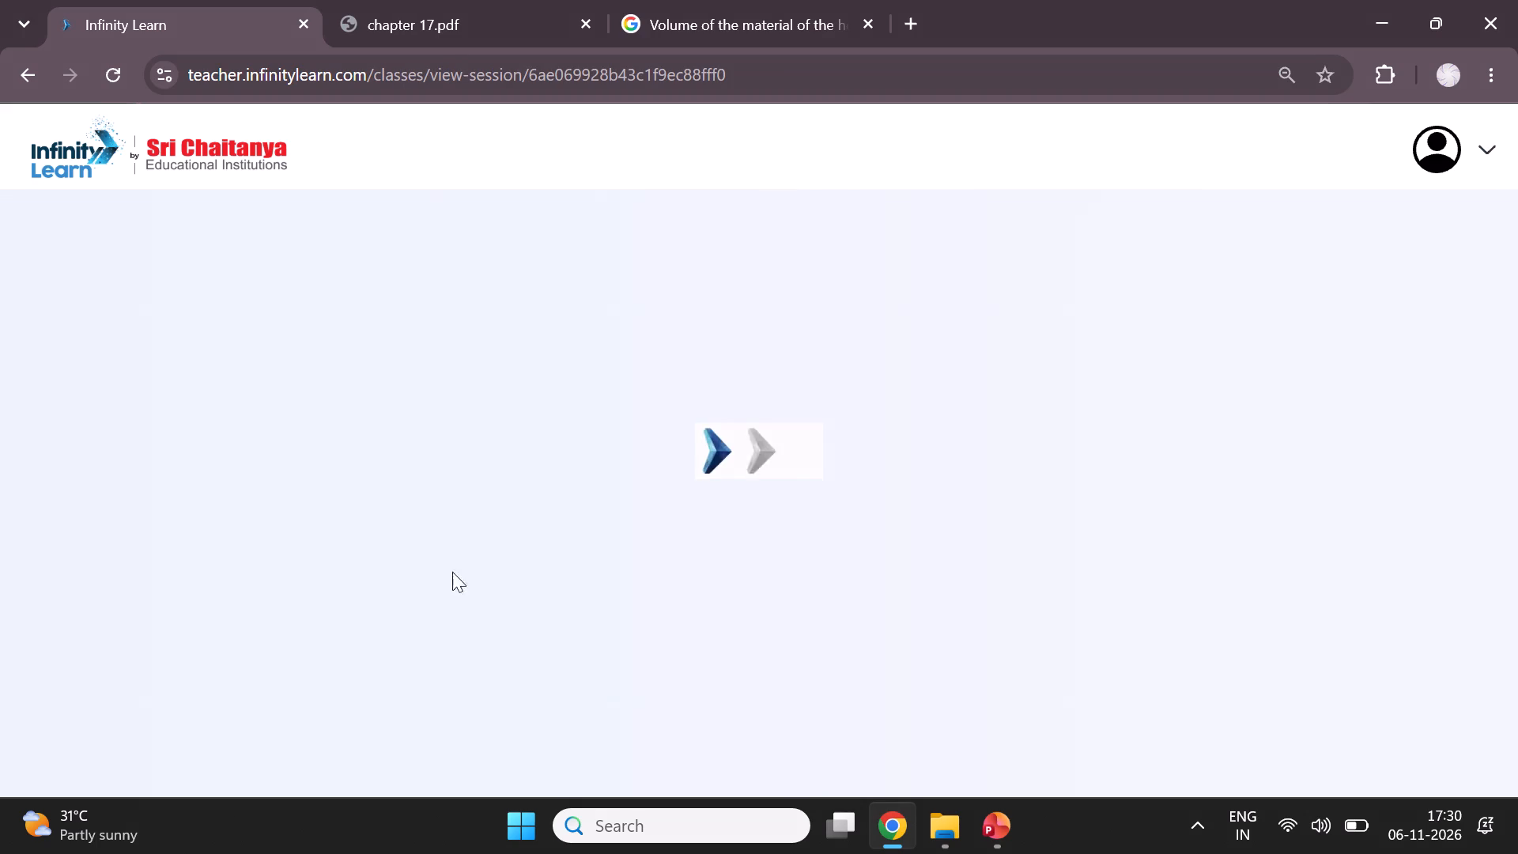
click(395, 686)
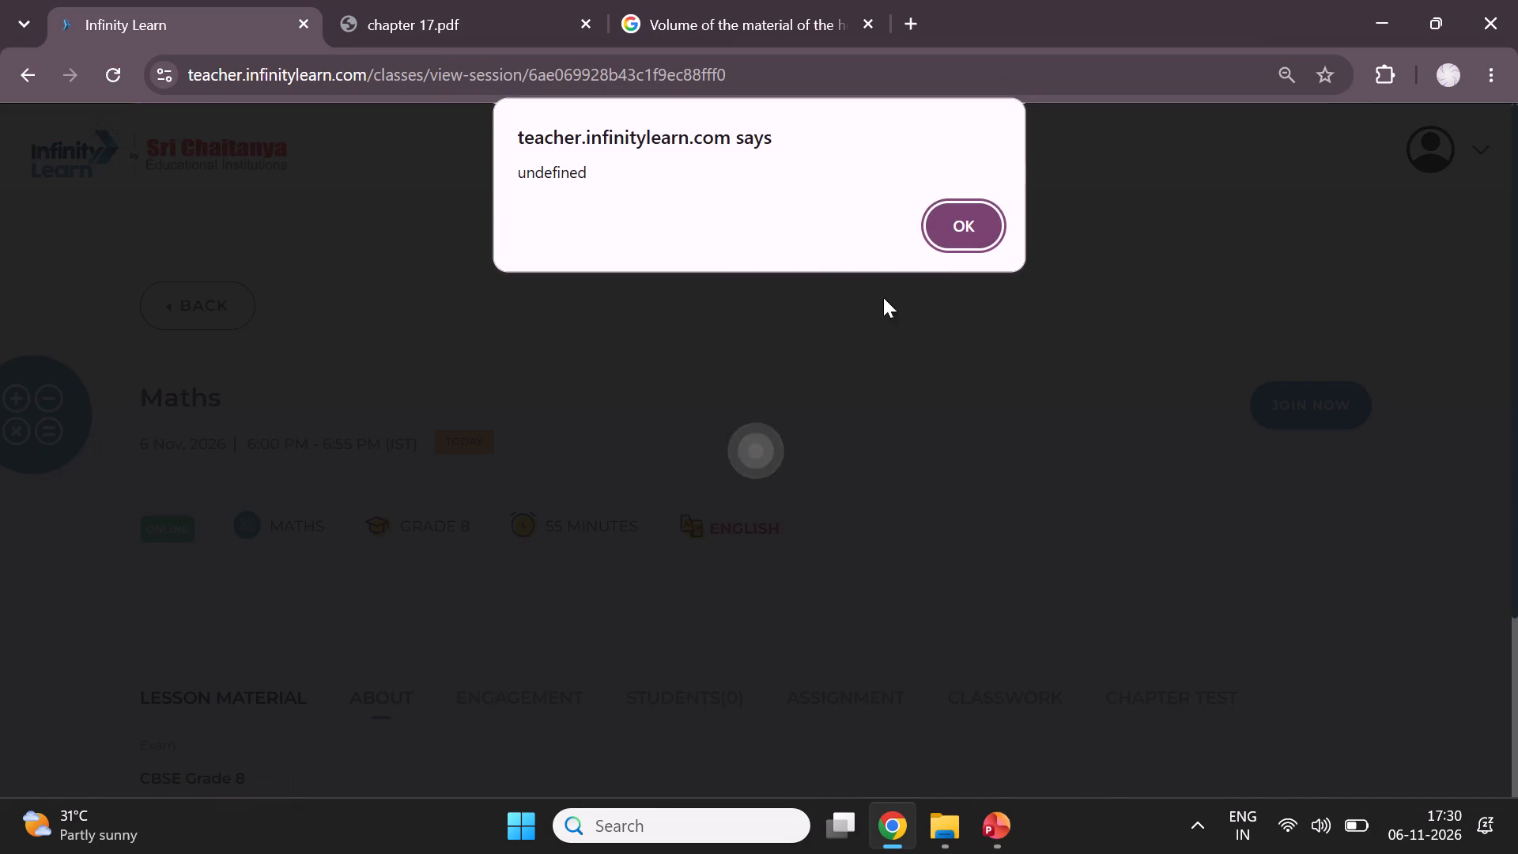
click(943, 253)
click(943, 244)
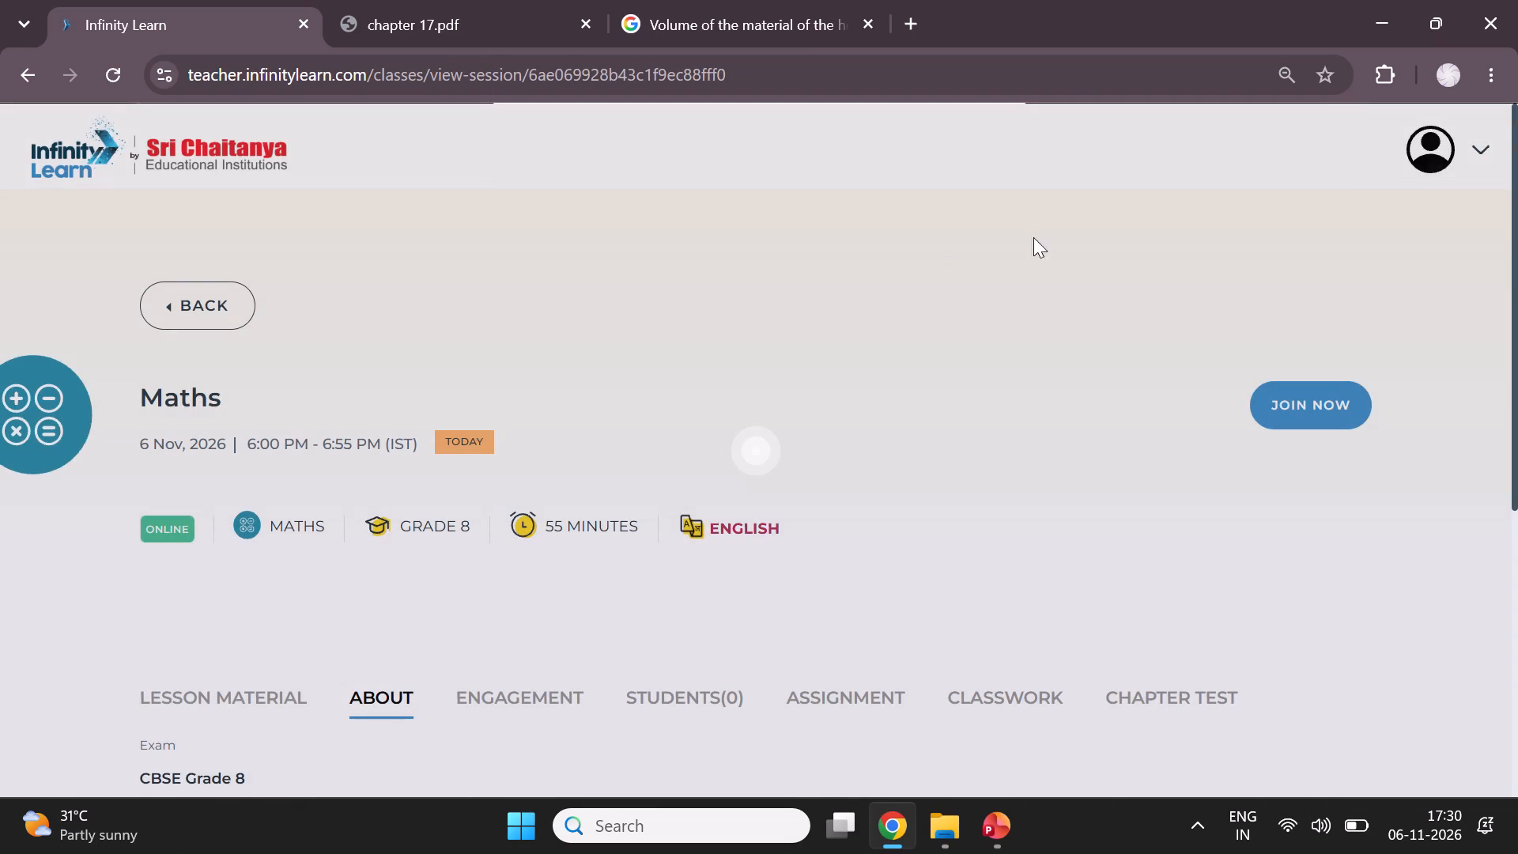
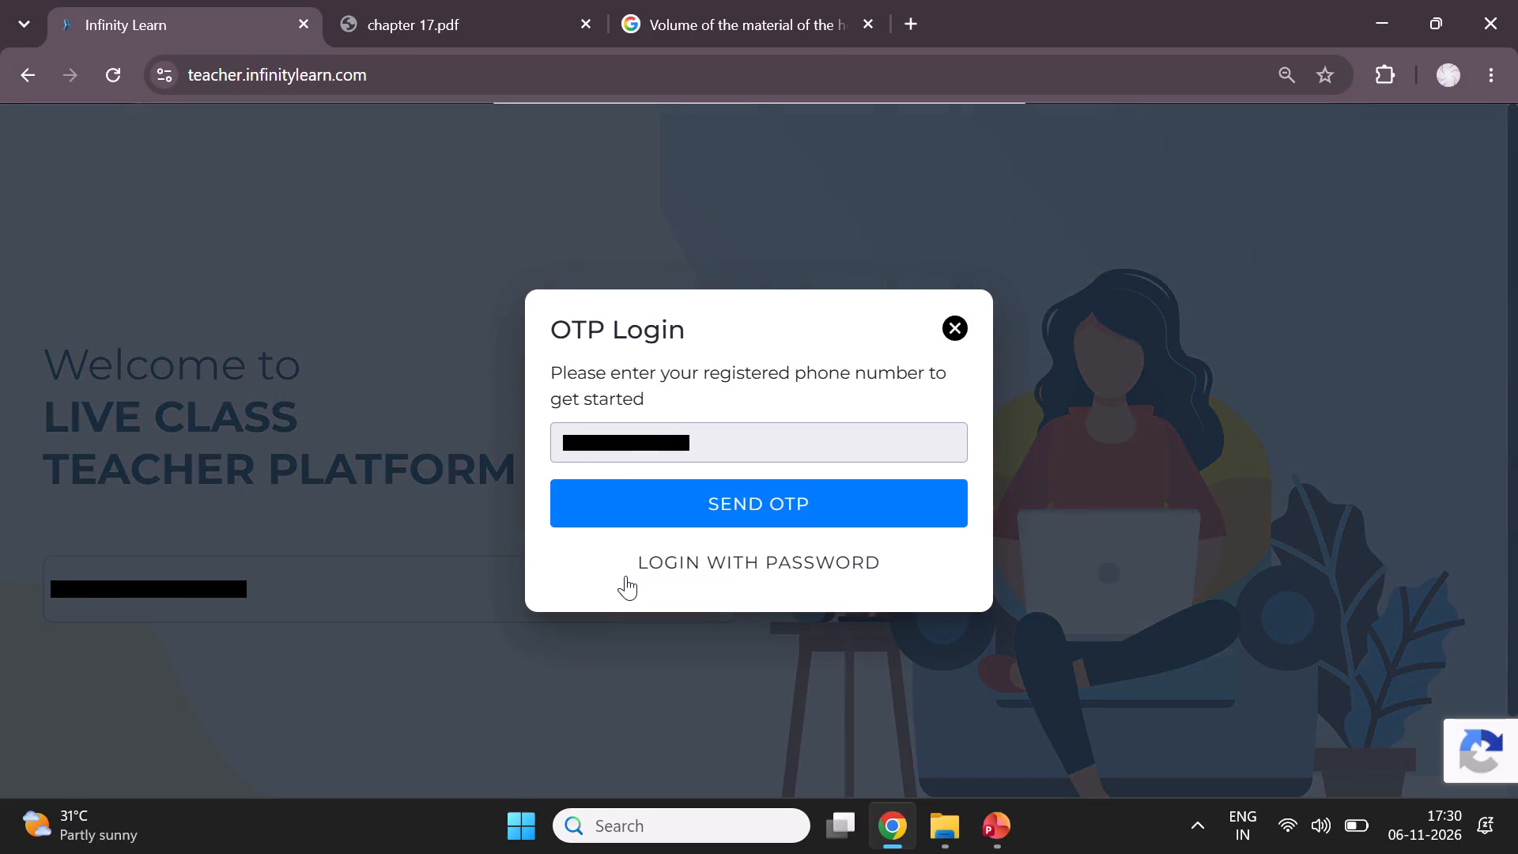
Request a one-time login code for the registered phone number on the teacher platform.
click(740, 518)
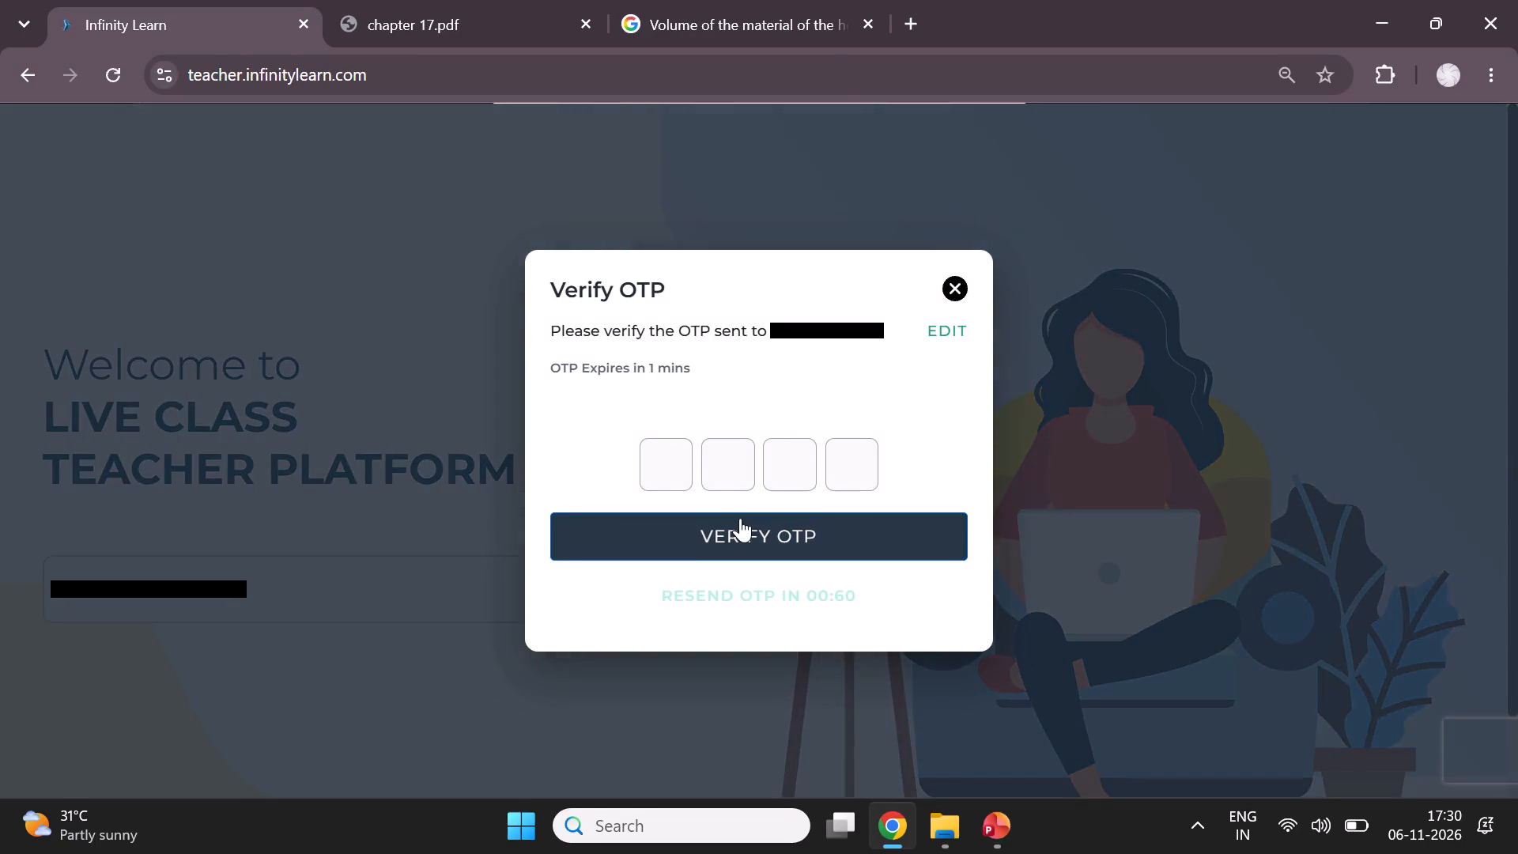